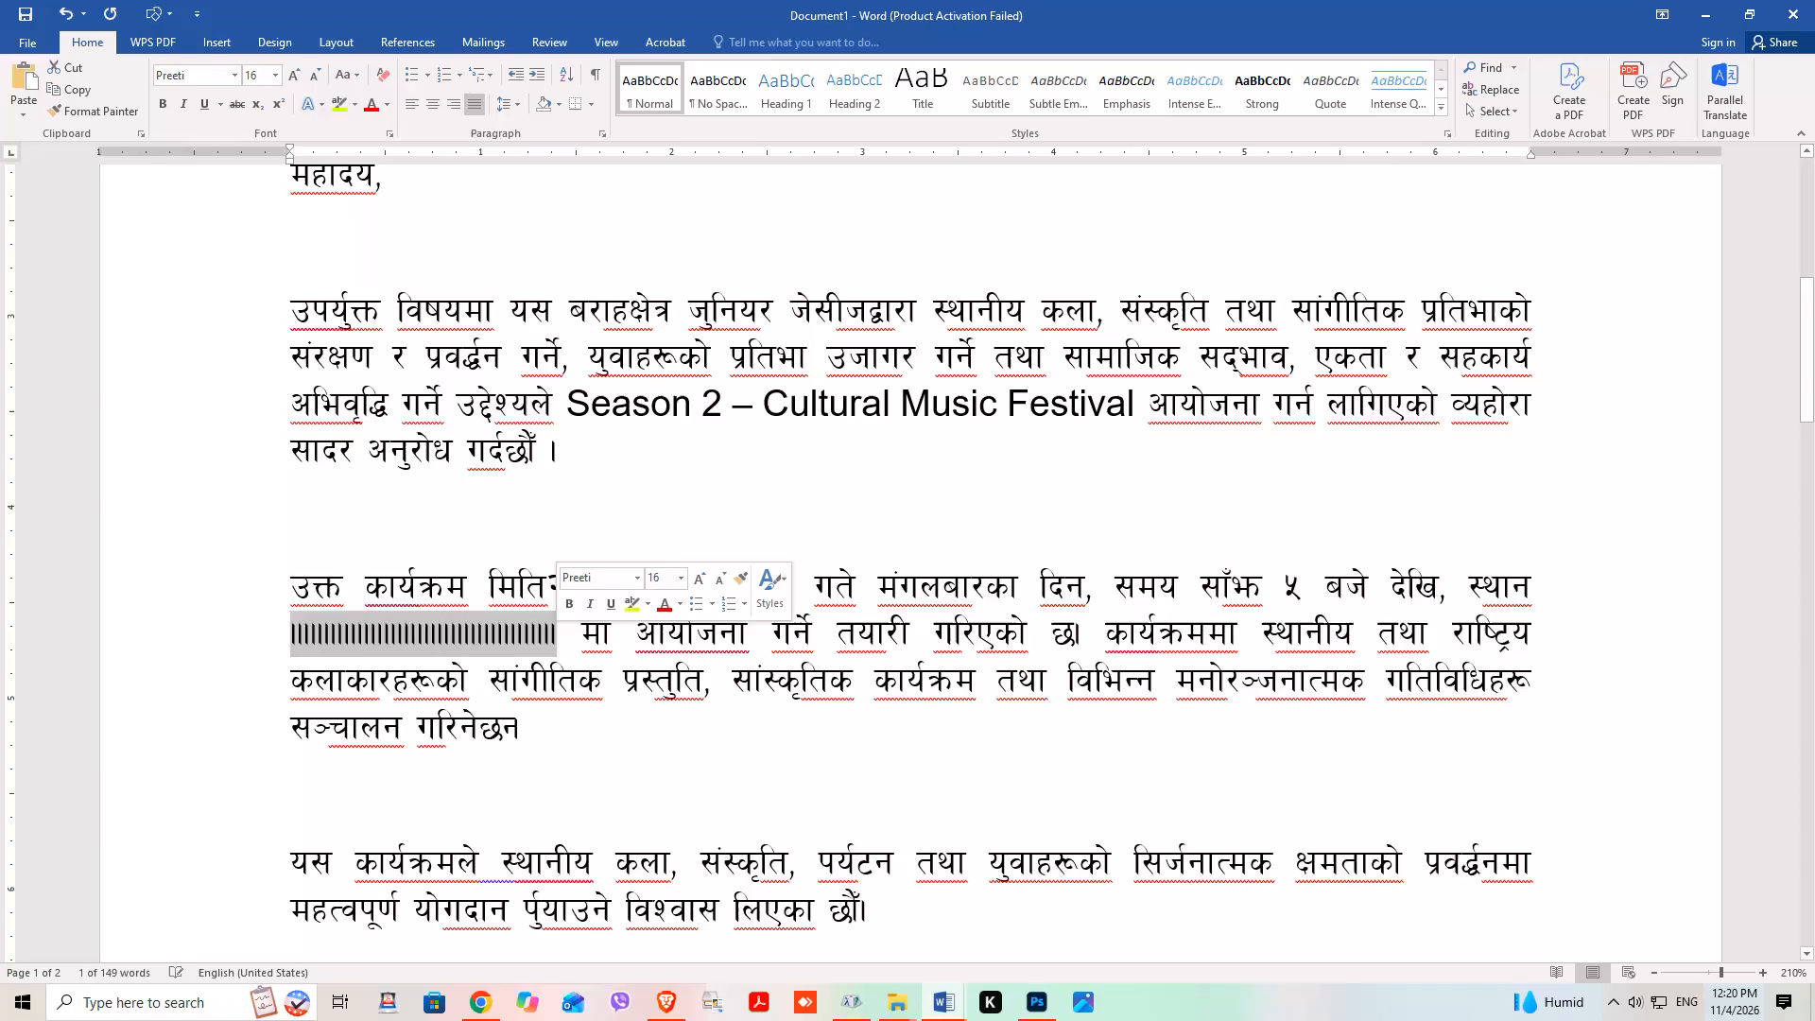
# Replace the selected placeholder in the event paragraph with the venue बराहक्षेत्र न.पा.,वडा नं. ६, बुधबारेचोक.
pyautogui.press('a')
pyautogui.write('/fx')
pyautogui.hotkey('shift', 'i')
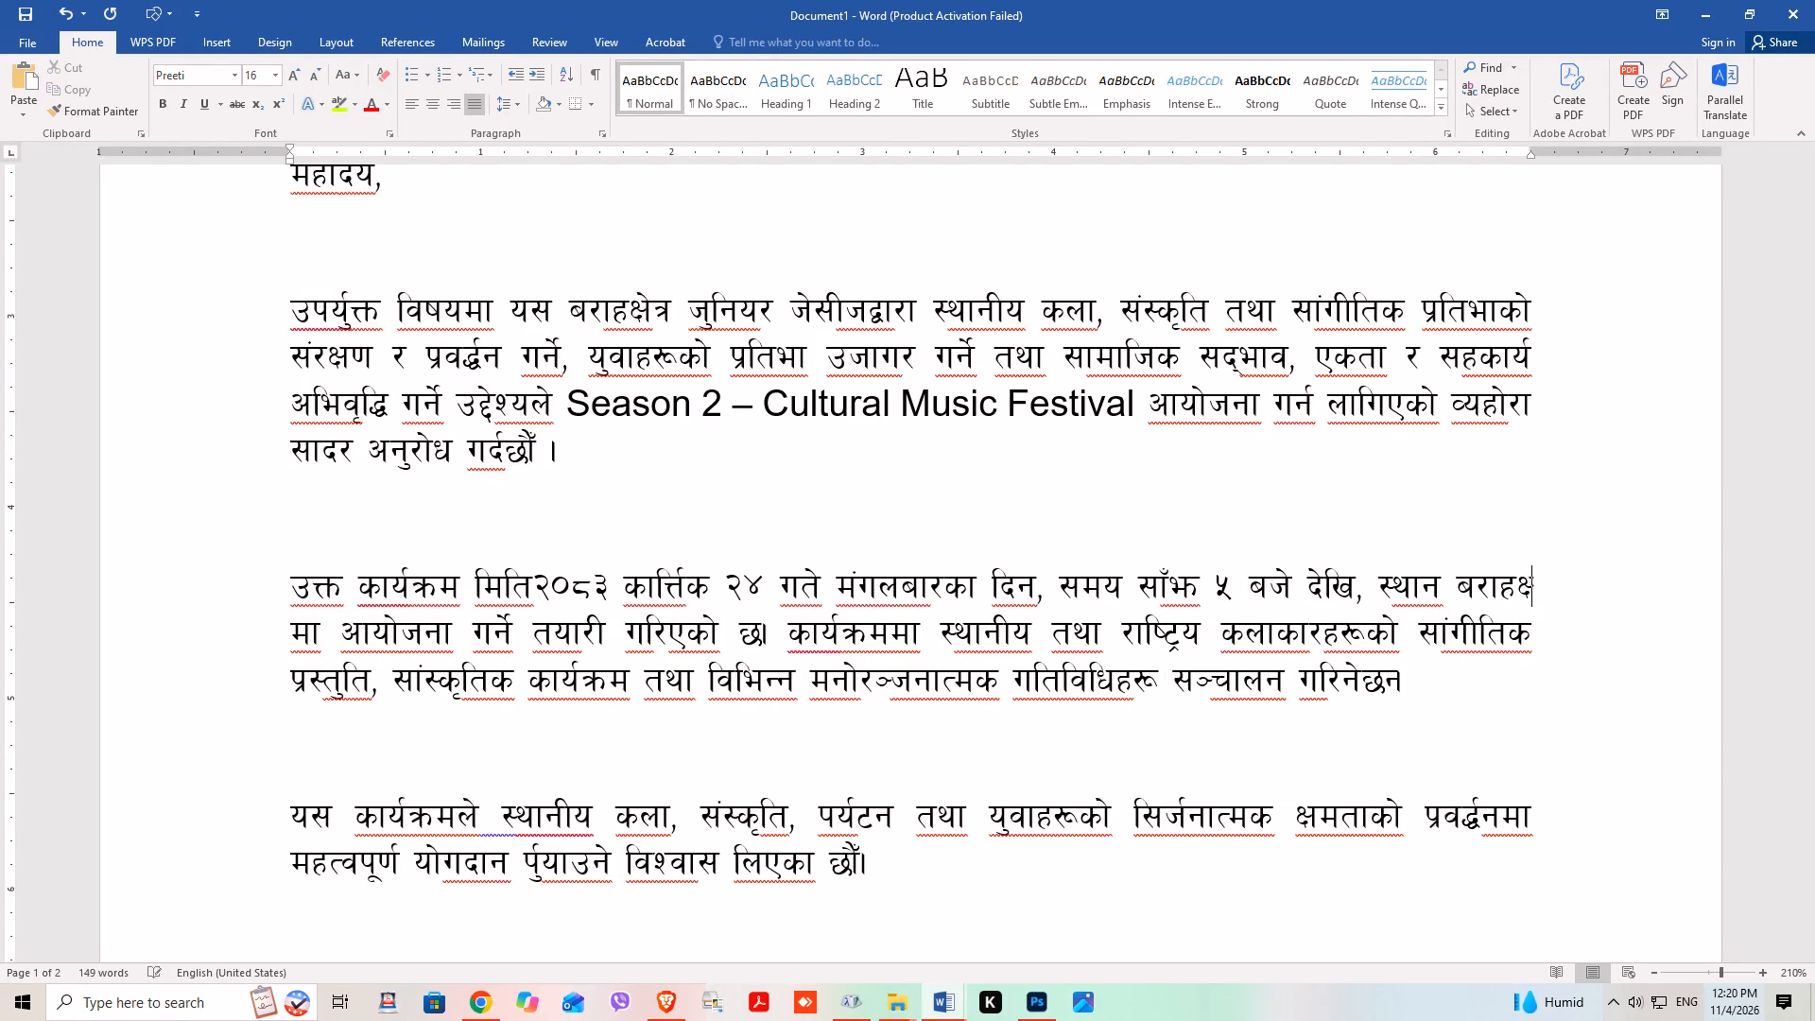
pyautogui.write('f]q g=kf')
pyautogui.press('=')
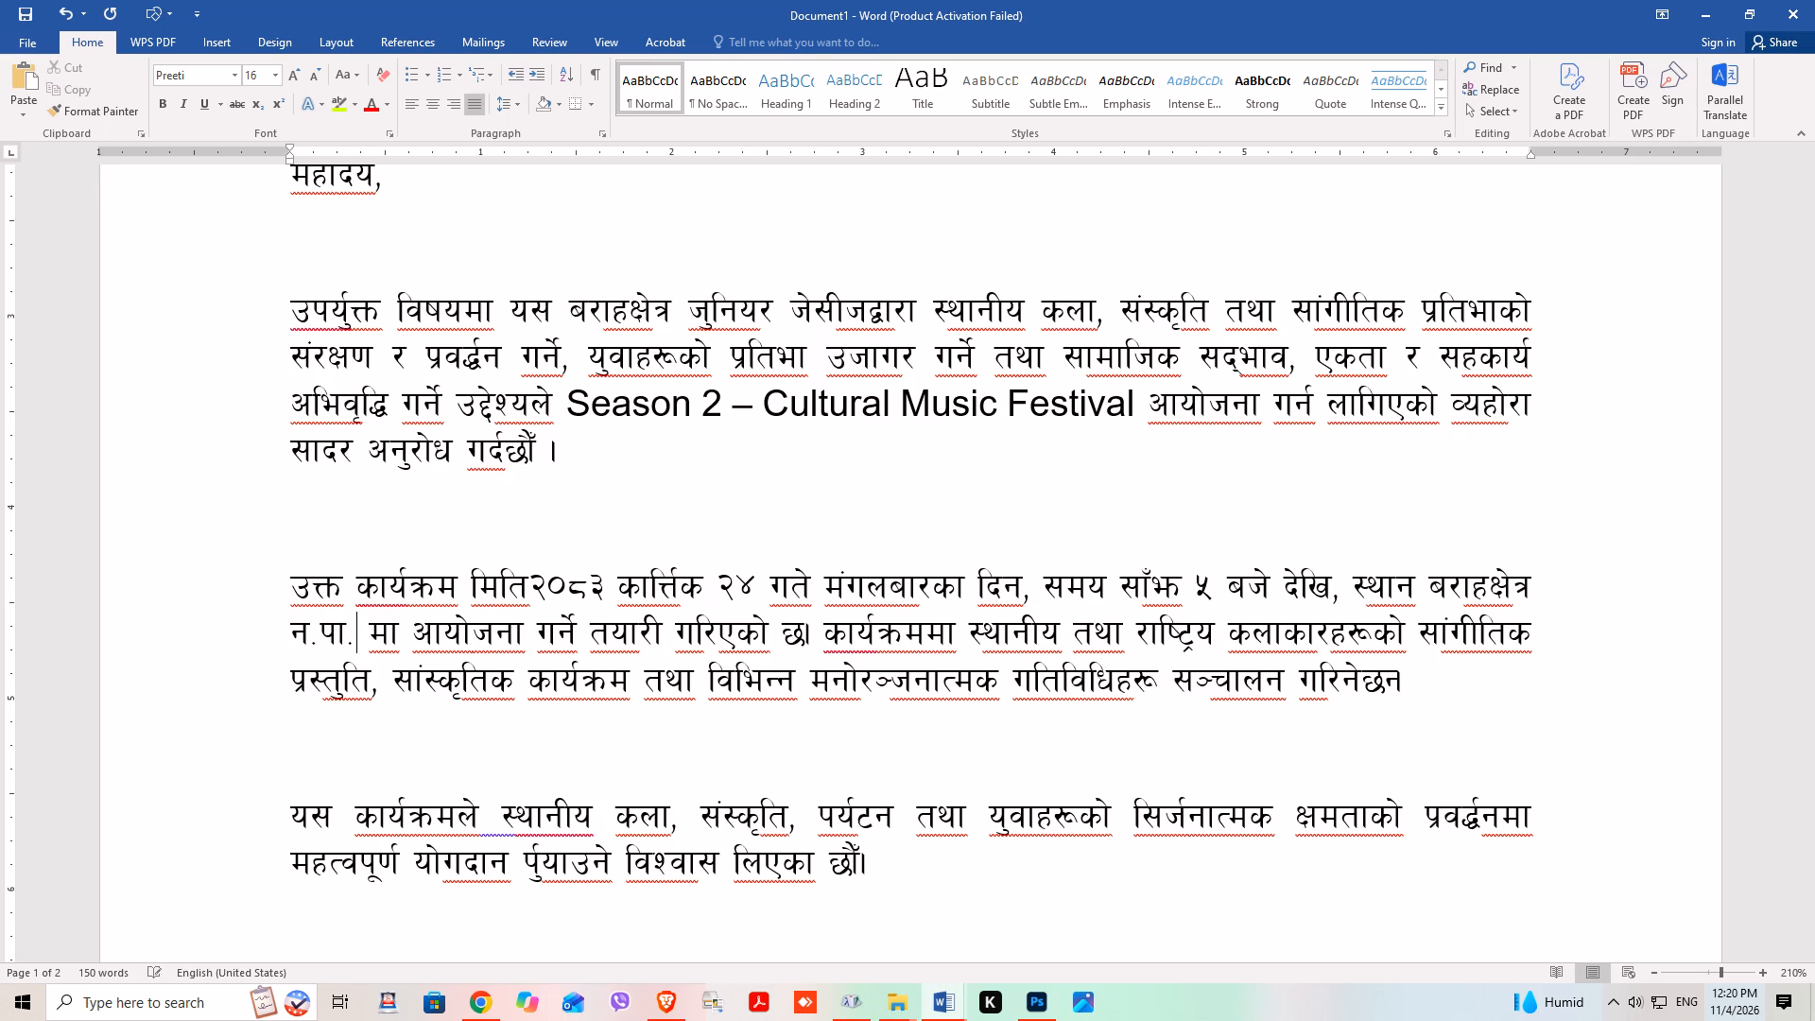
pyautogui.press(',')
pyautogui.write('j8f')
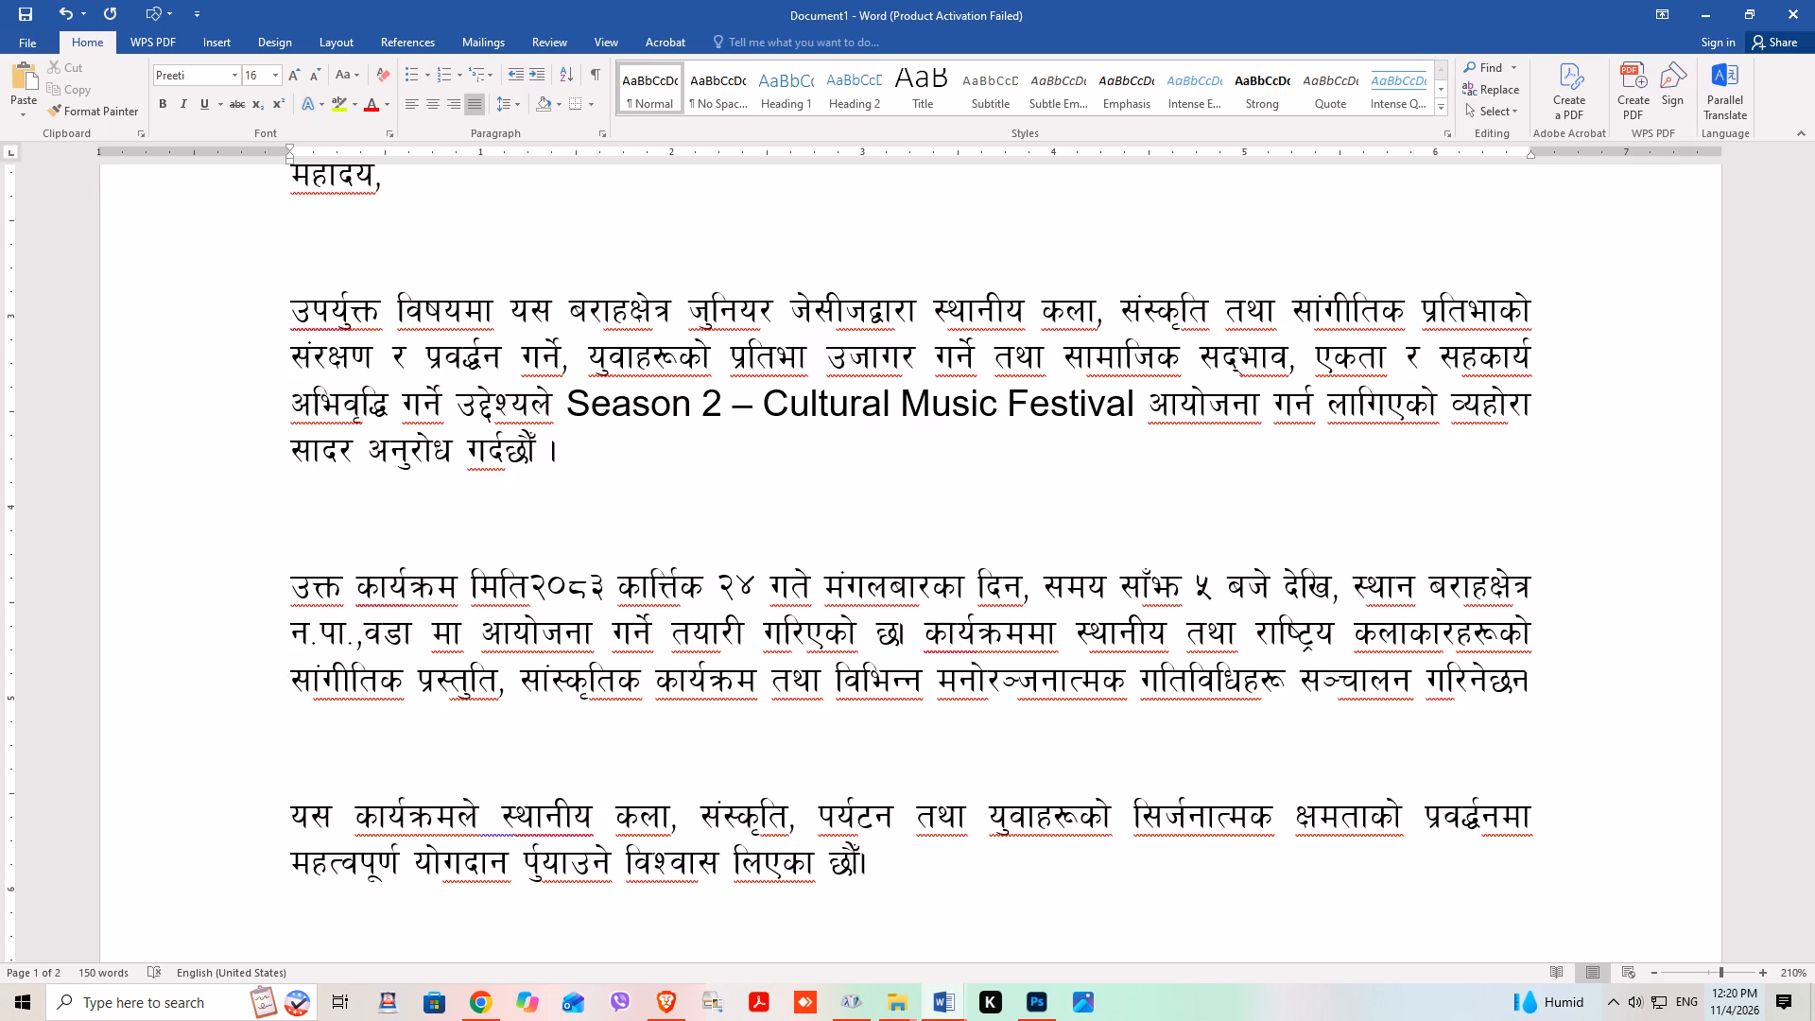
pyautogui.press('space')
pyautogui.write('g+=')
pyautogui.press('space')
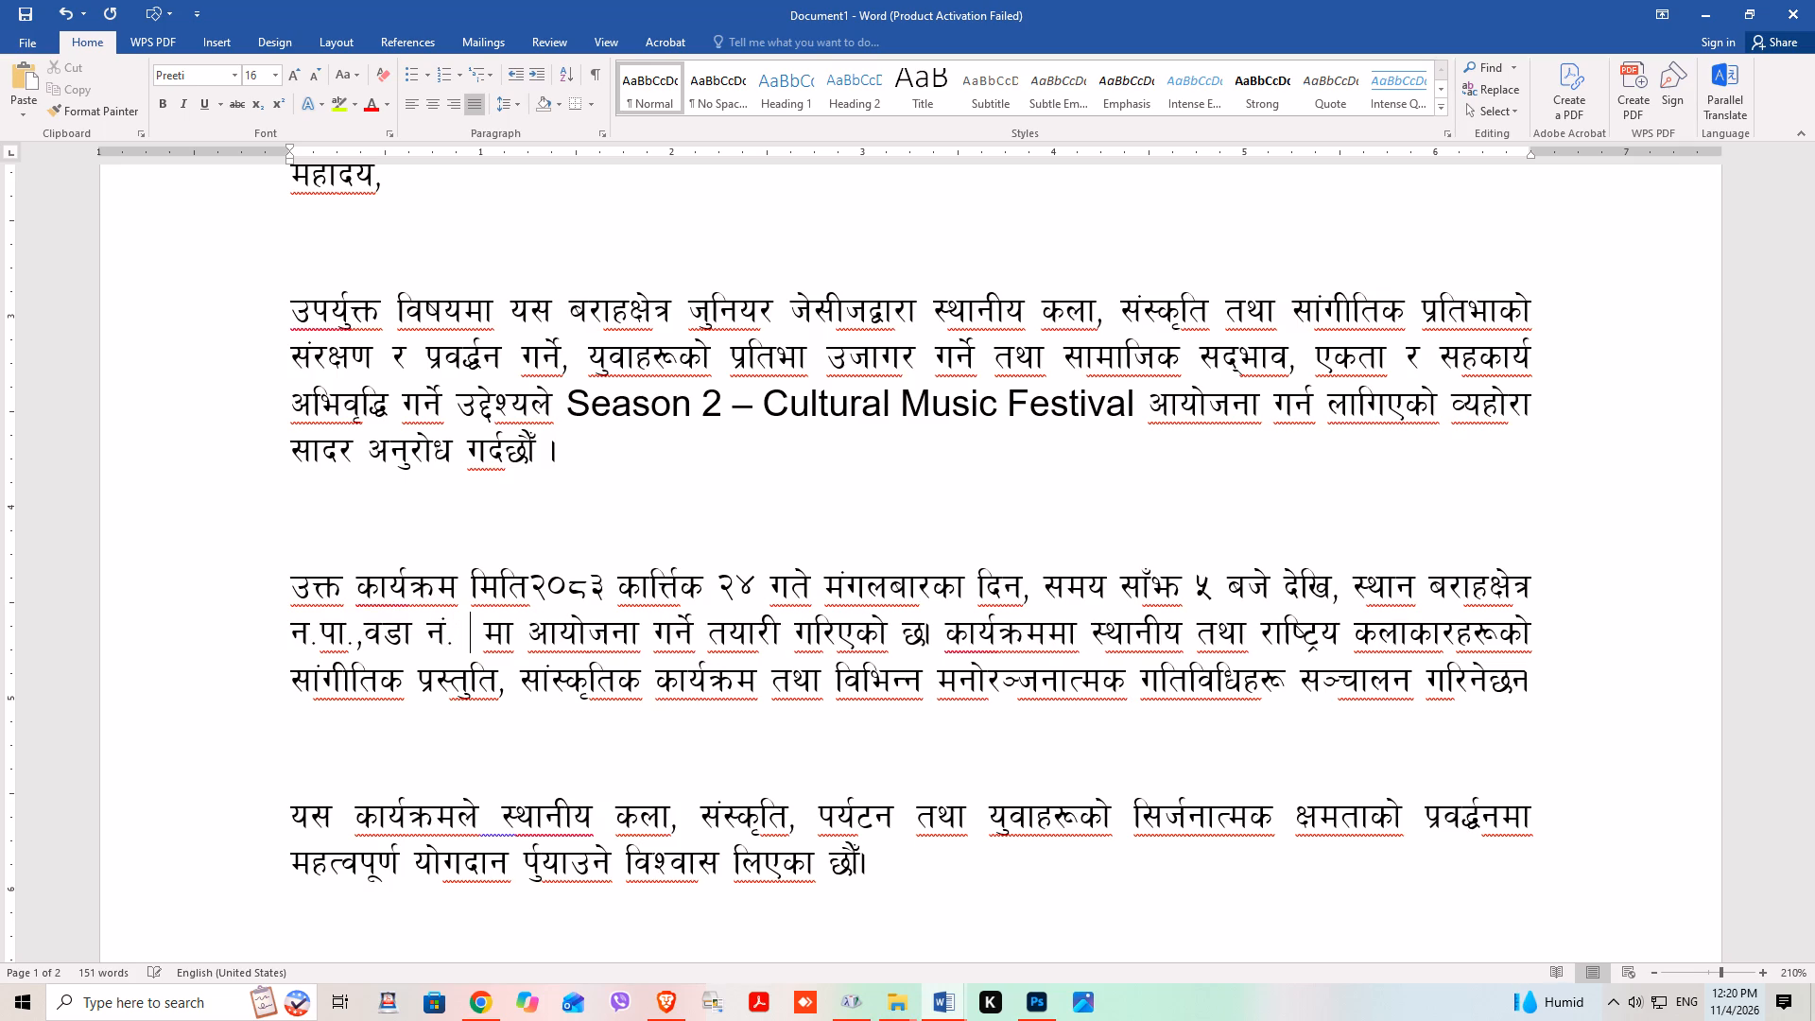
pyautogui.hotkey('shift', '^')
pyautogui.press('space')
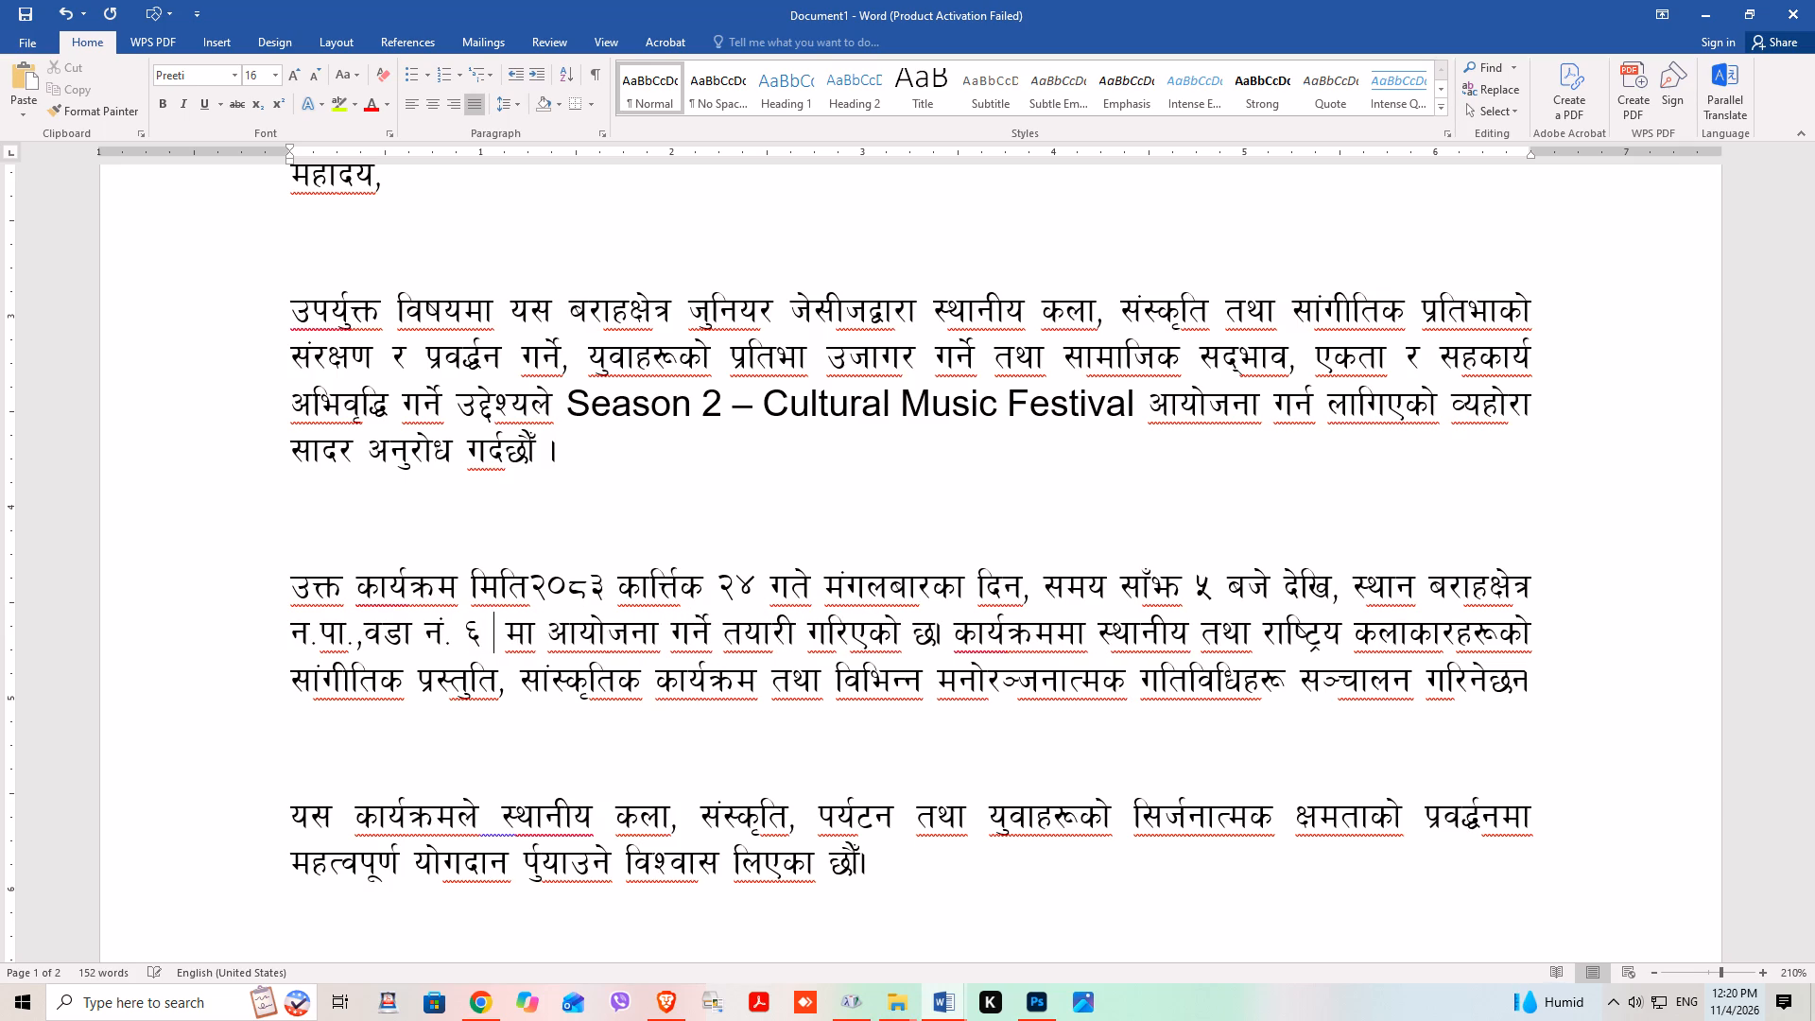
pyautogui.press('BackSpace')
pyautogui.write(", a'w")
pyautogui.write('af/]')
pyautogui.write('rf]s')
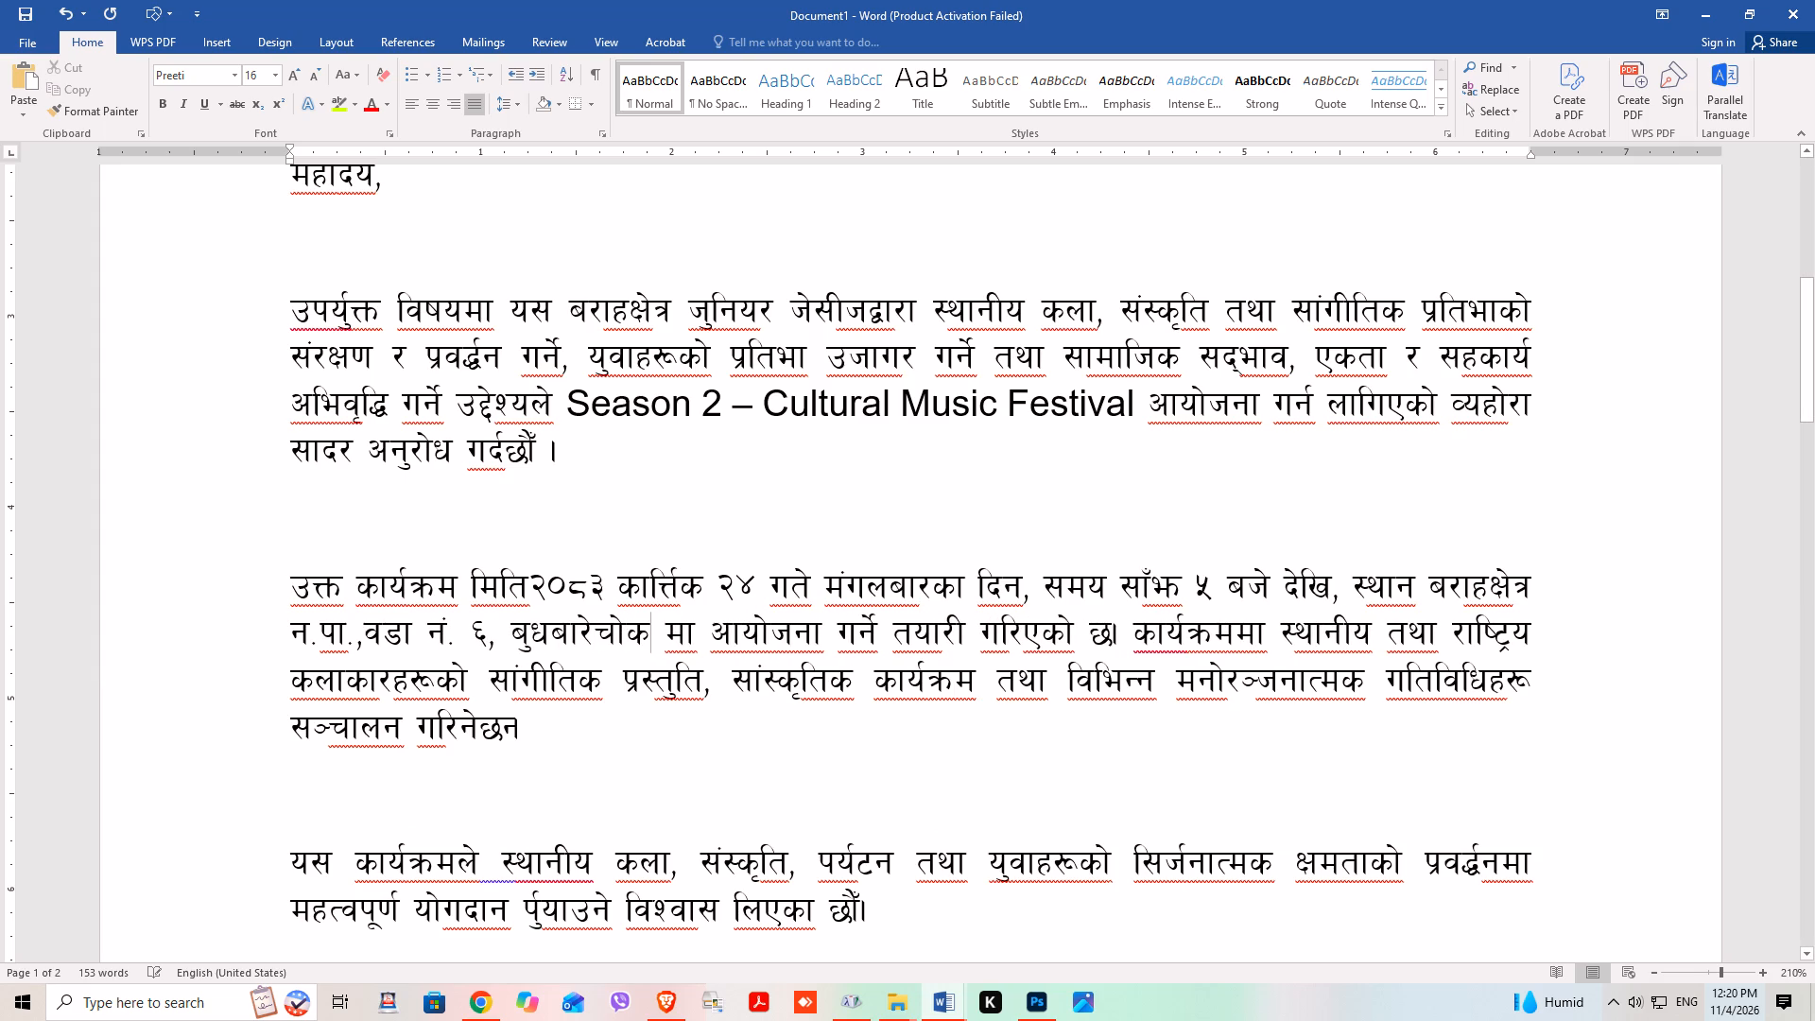
# Insert a space before the danda that follows छ in the event paragraph.
pyautogui.click(1111, 634)
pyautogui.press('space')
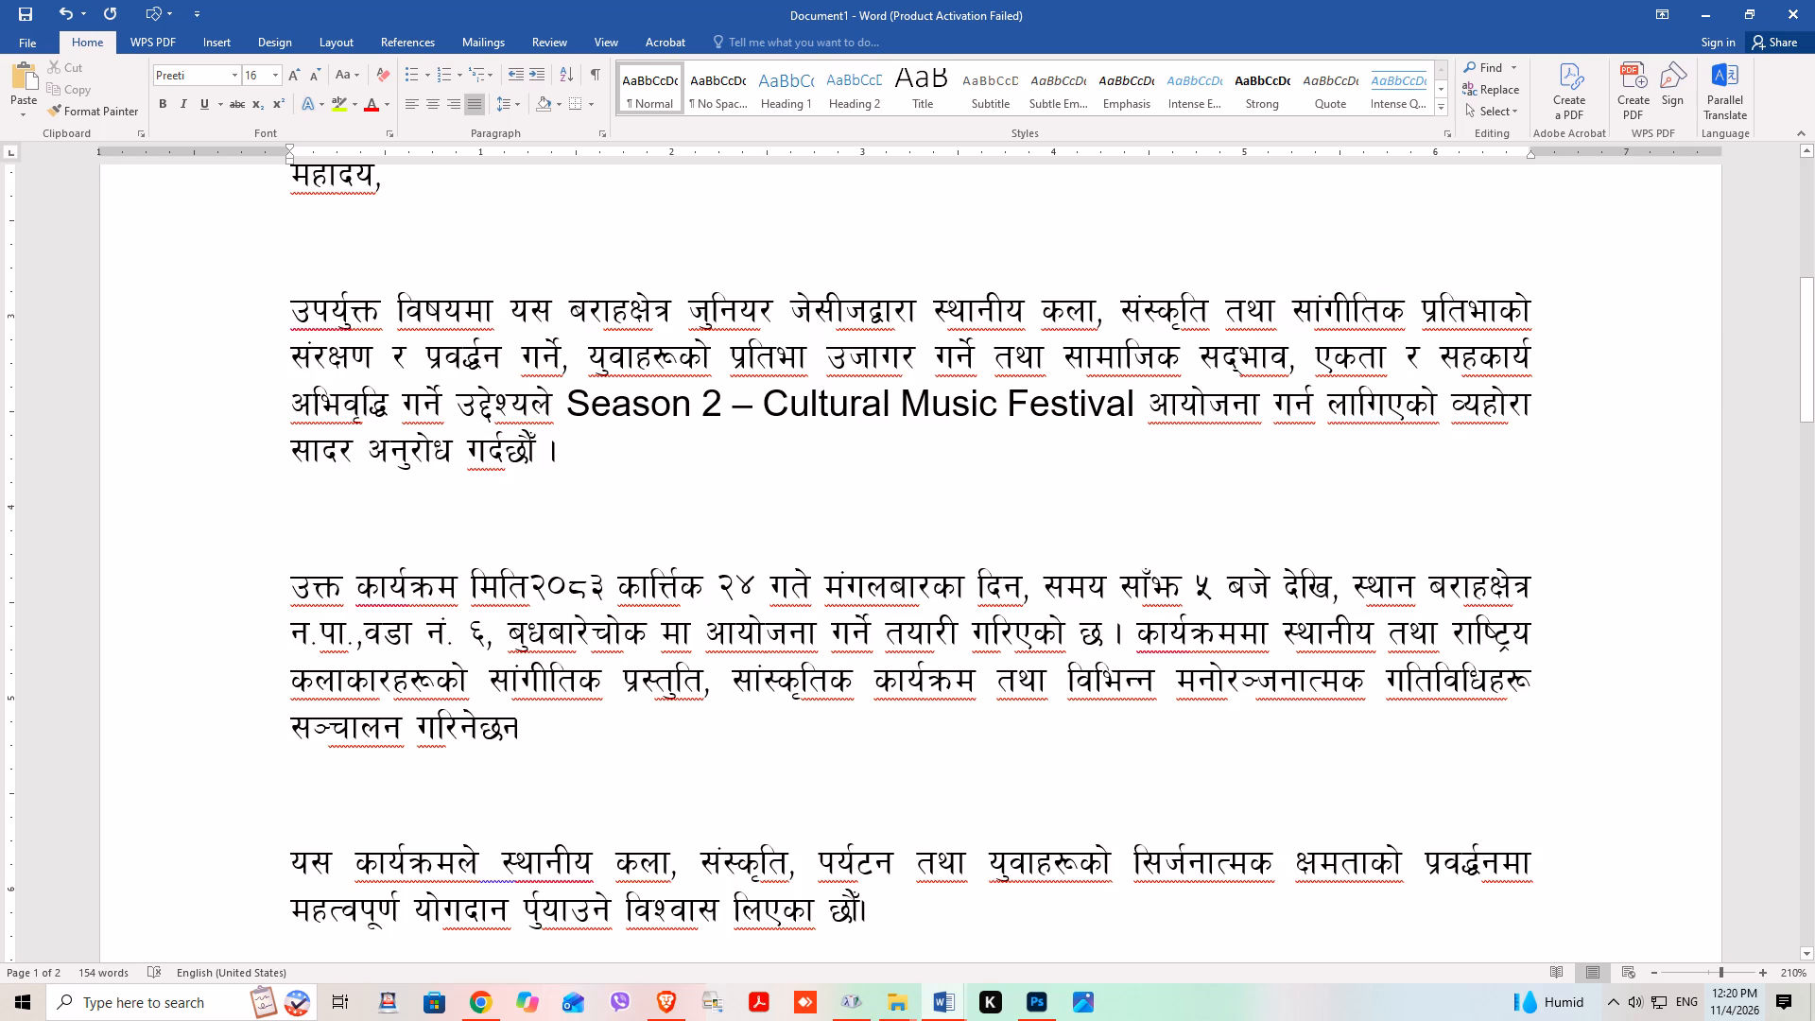
# End the event paragraph with गरिनेछन । and remove the blank line below it.
pyautogui.scroll(-2, 506, 710)
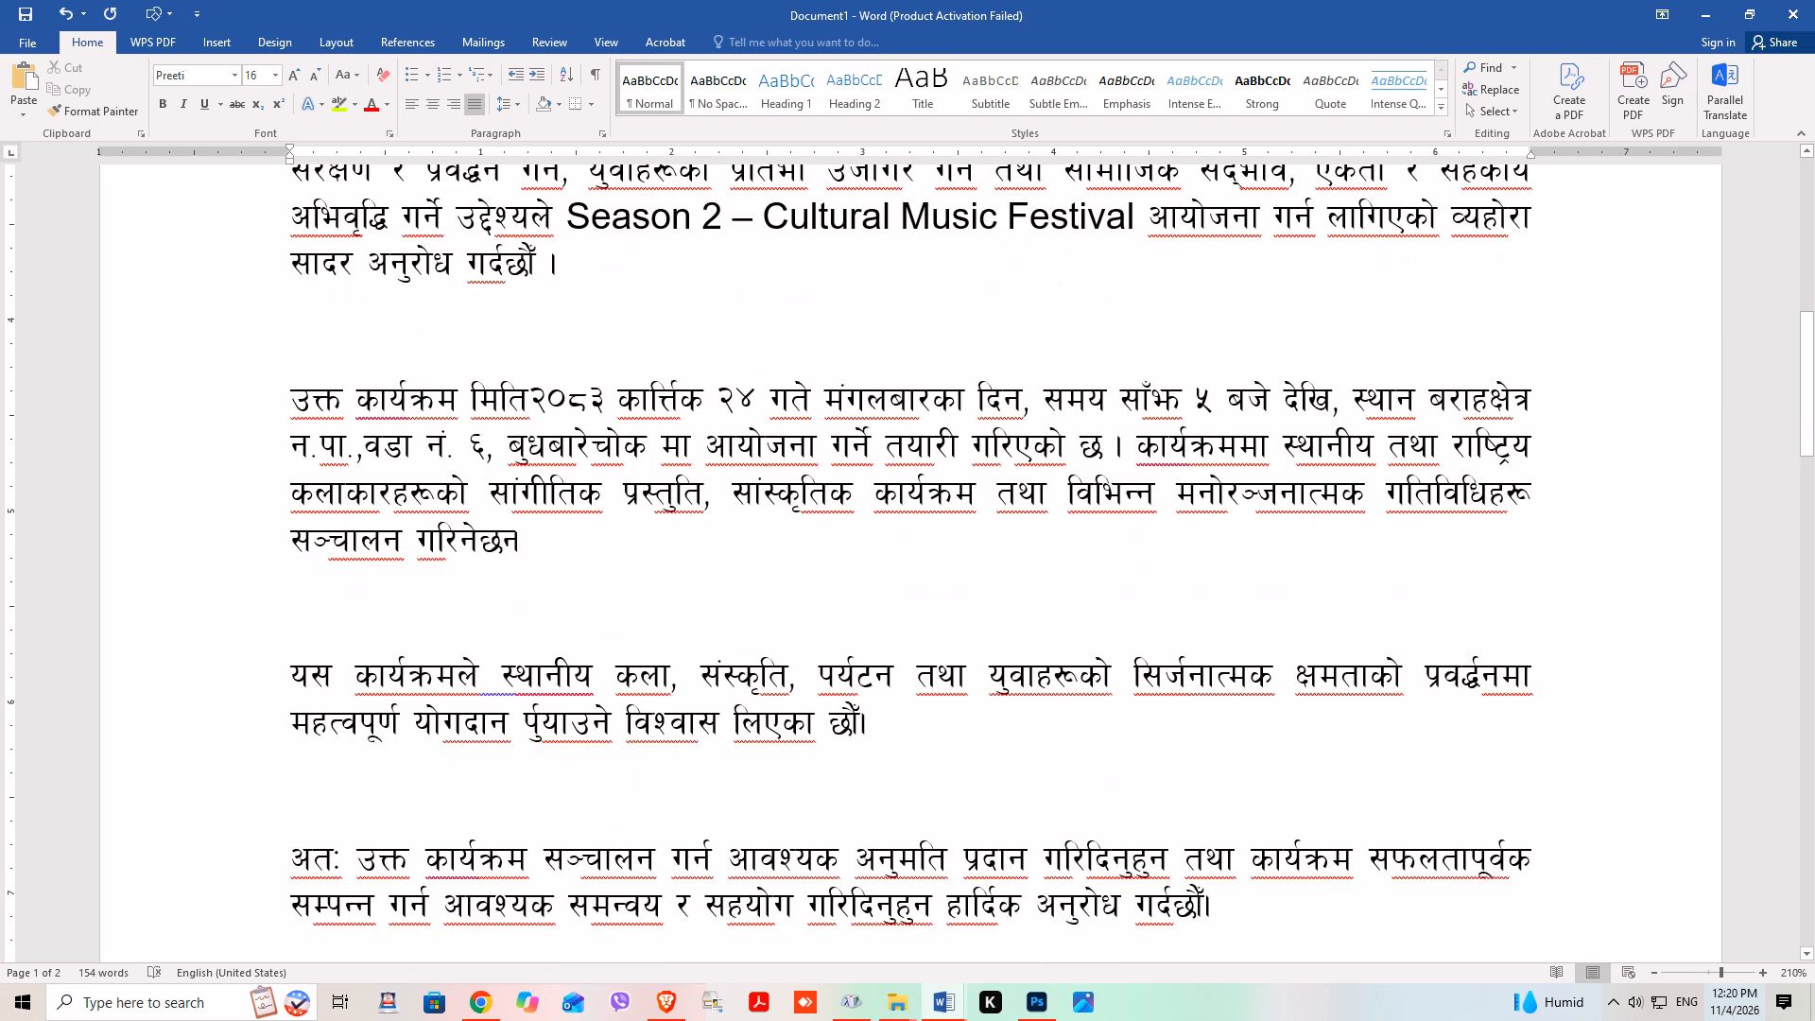
pyautogui.scroll(-1, 1022, 549)
pyautogui.click(522, 444)
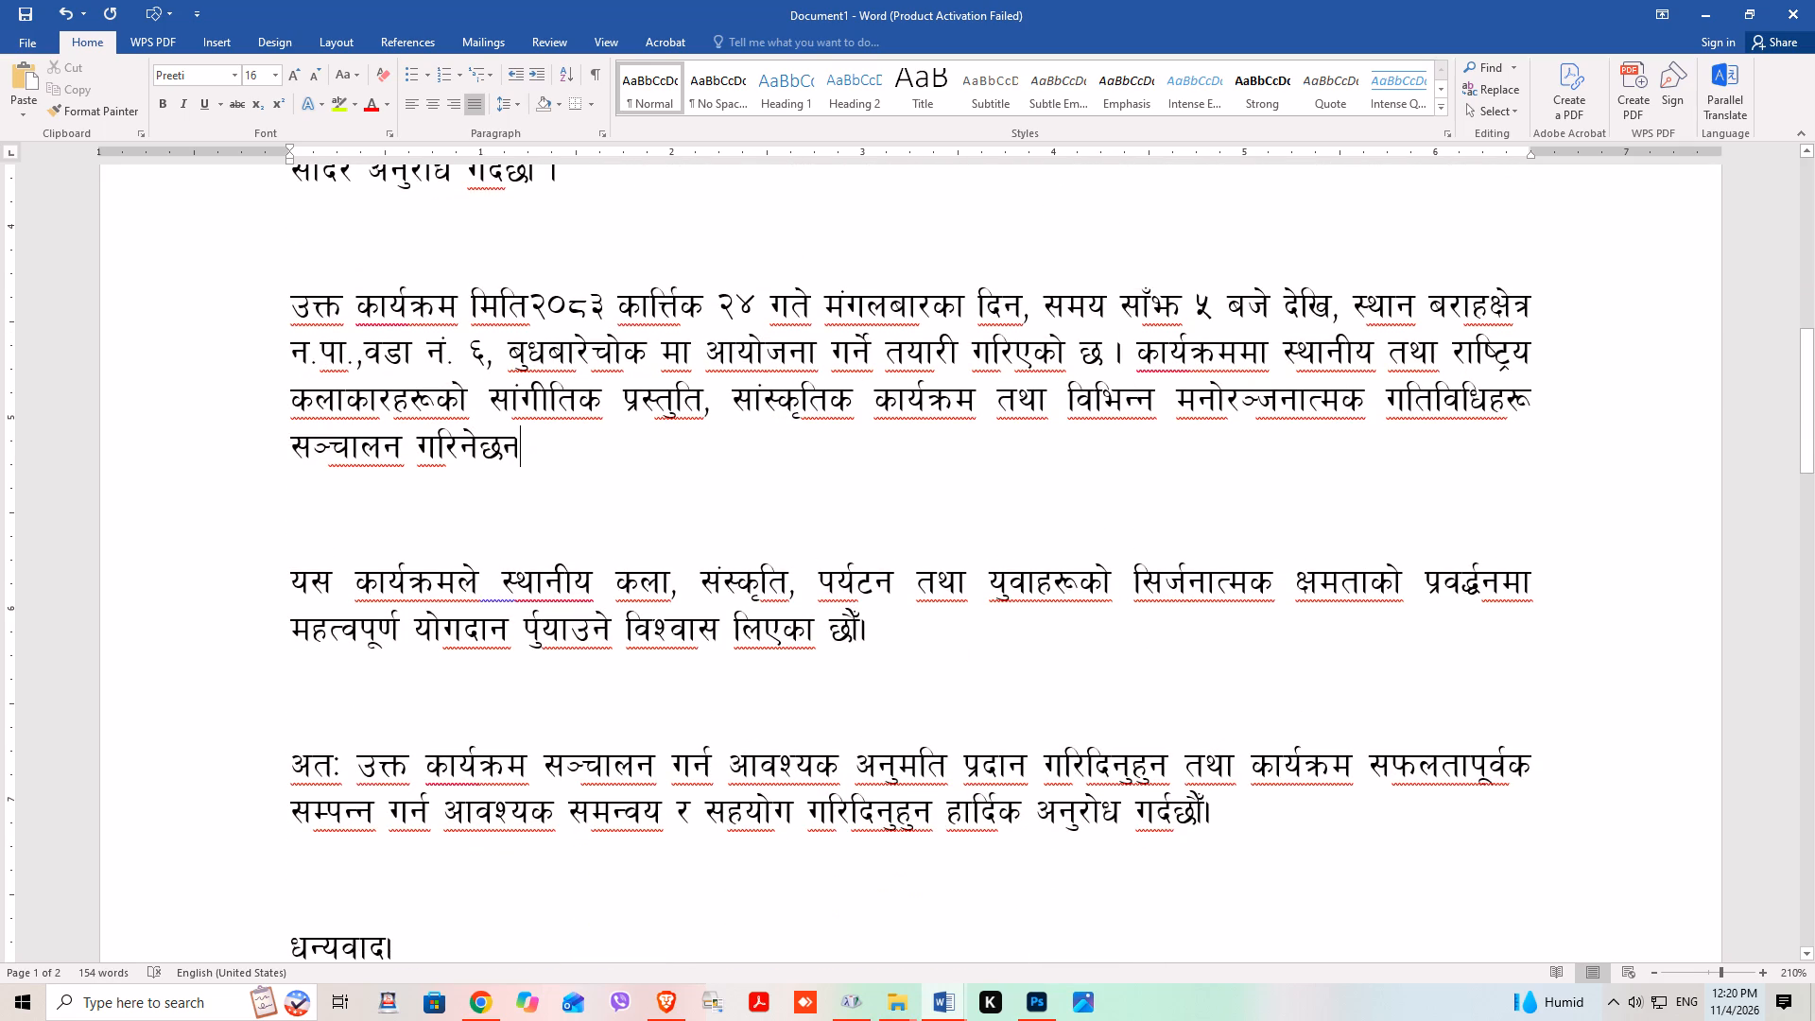
pyautogui.press('BackSpace')
pyautogui.press('BackSpace')
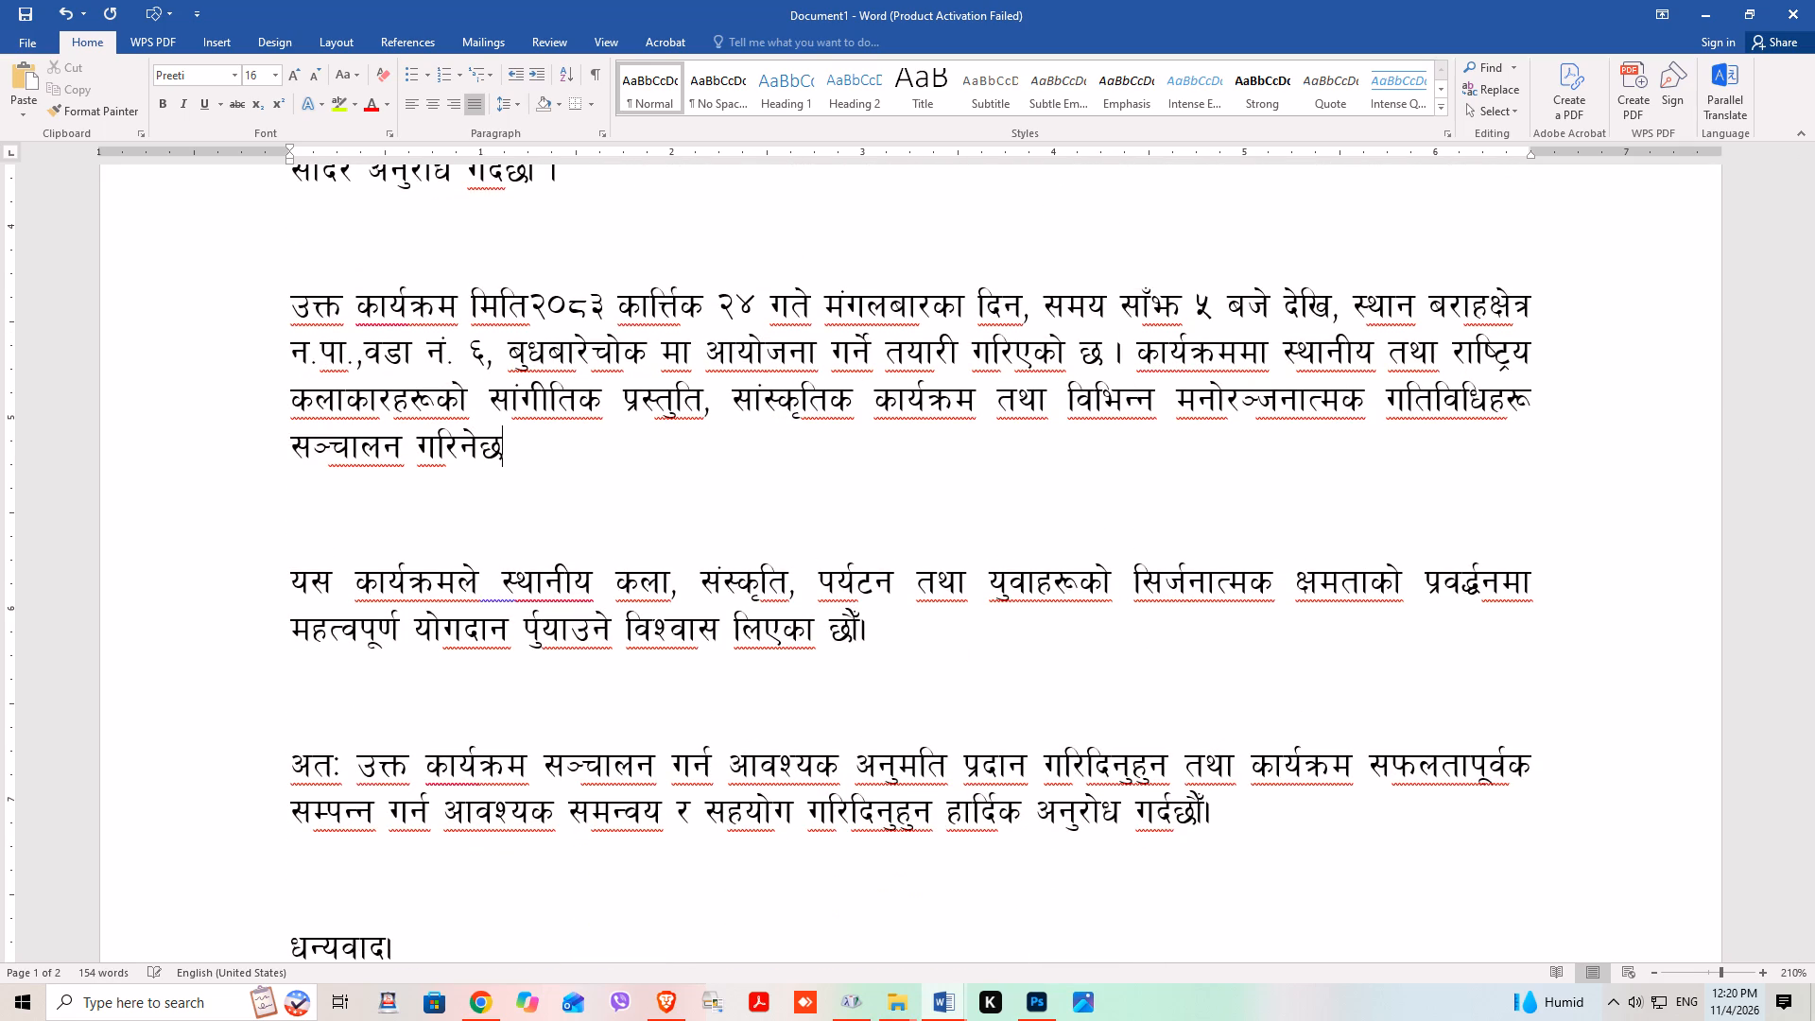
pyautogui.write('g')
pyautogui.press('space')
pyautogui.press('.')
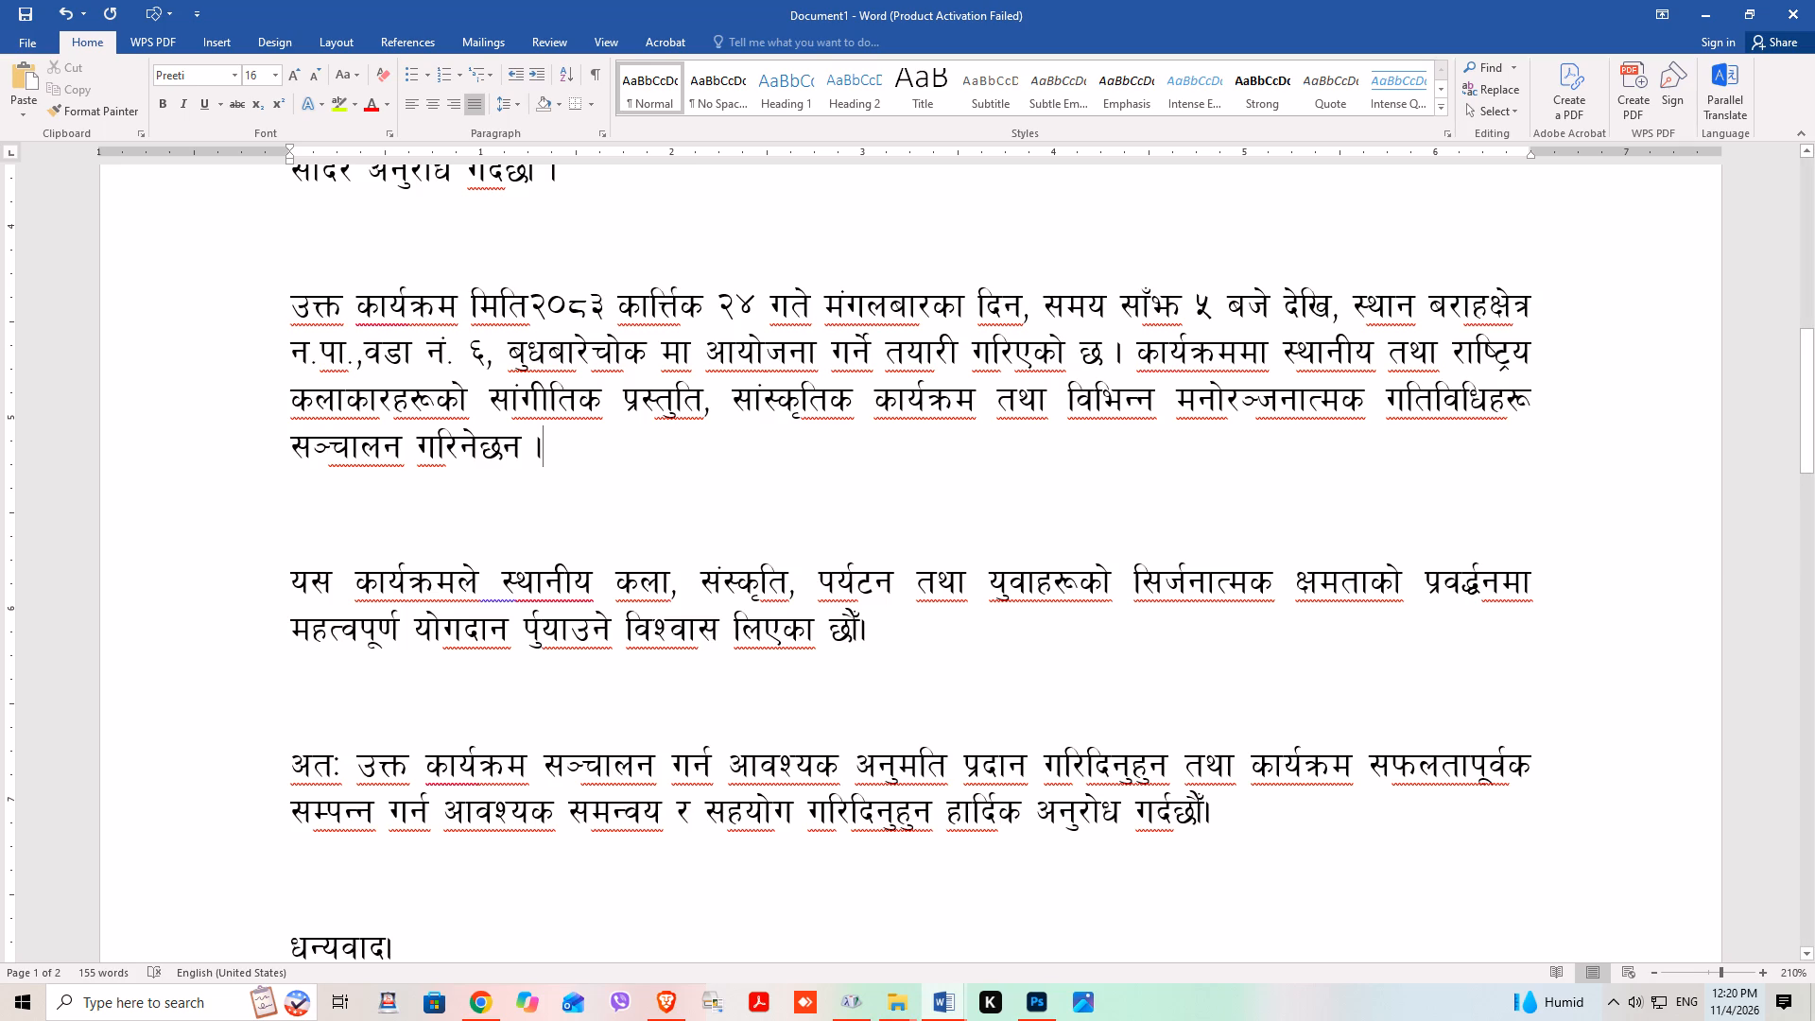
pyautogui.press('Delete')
# Add a space before the closing danda of the यस कार्यक्रमले paragraph and remove the blank line below it.
pyautogui.click(876, 563)
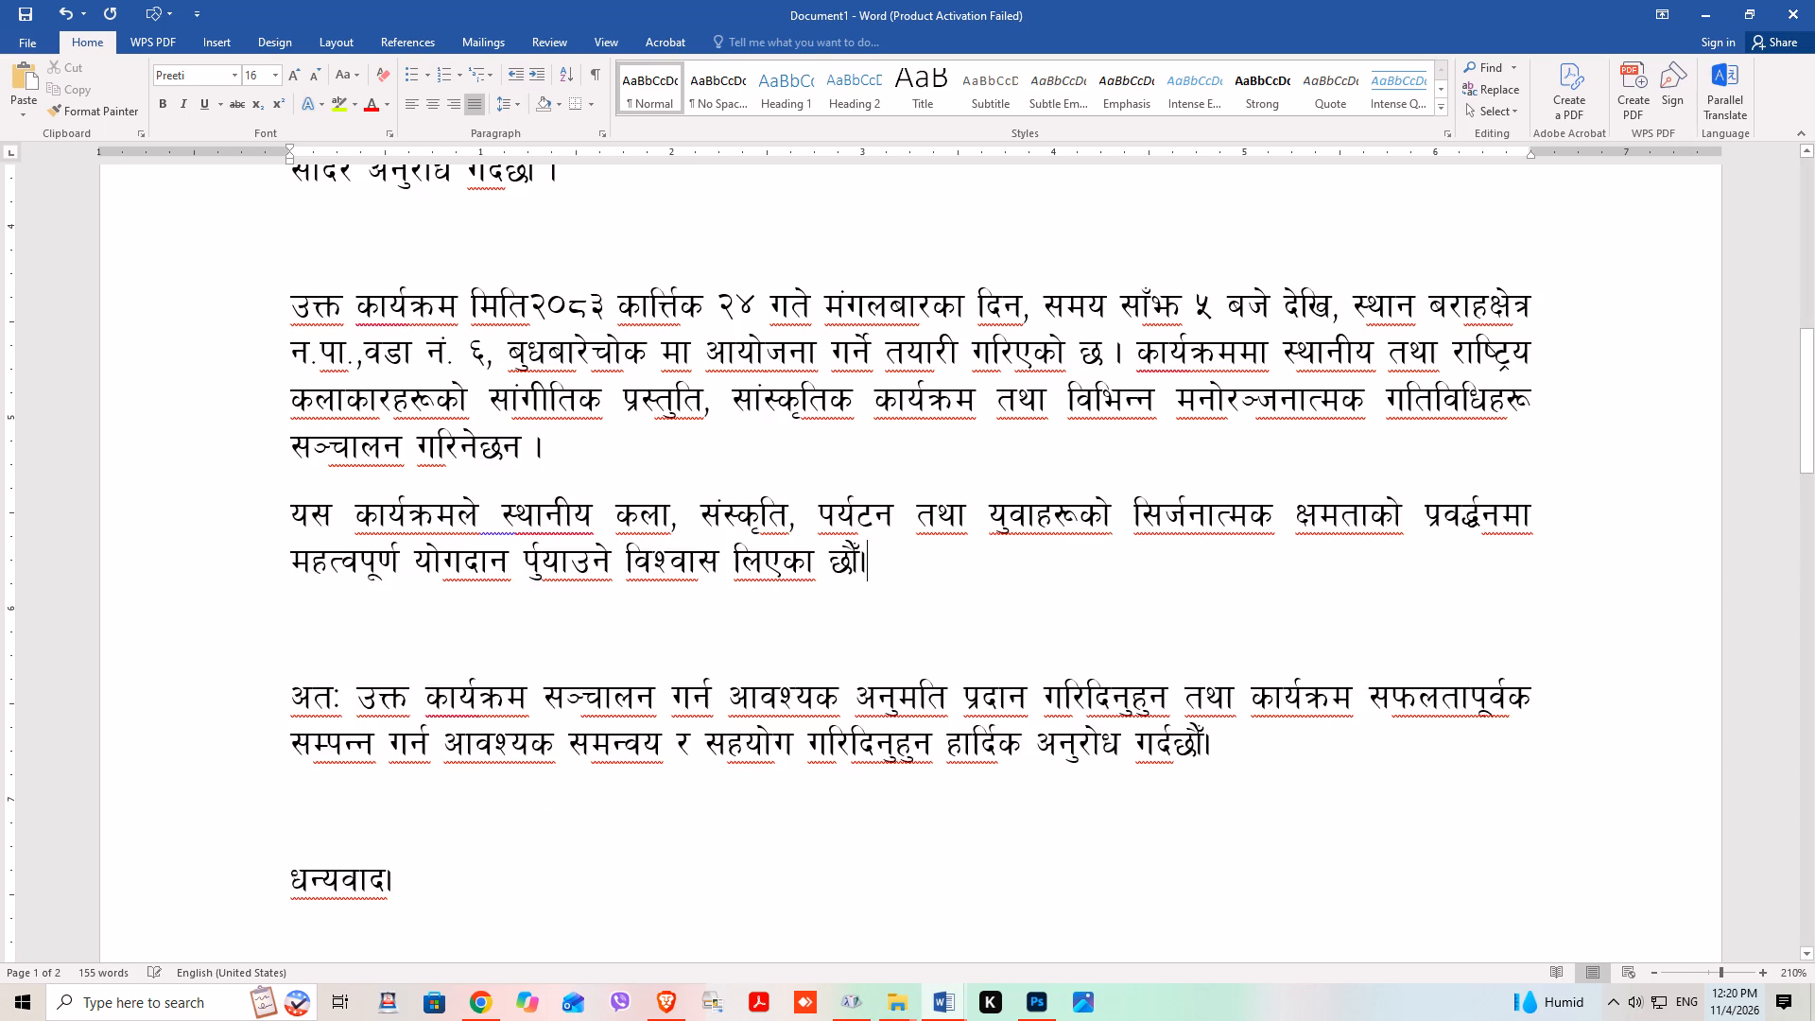
pyautogui.press('Left')
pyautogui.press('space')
pyautogui.click(888, 573)
pyautogui.press('Delete')
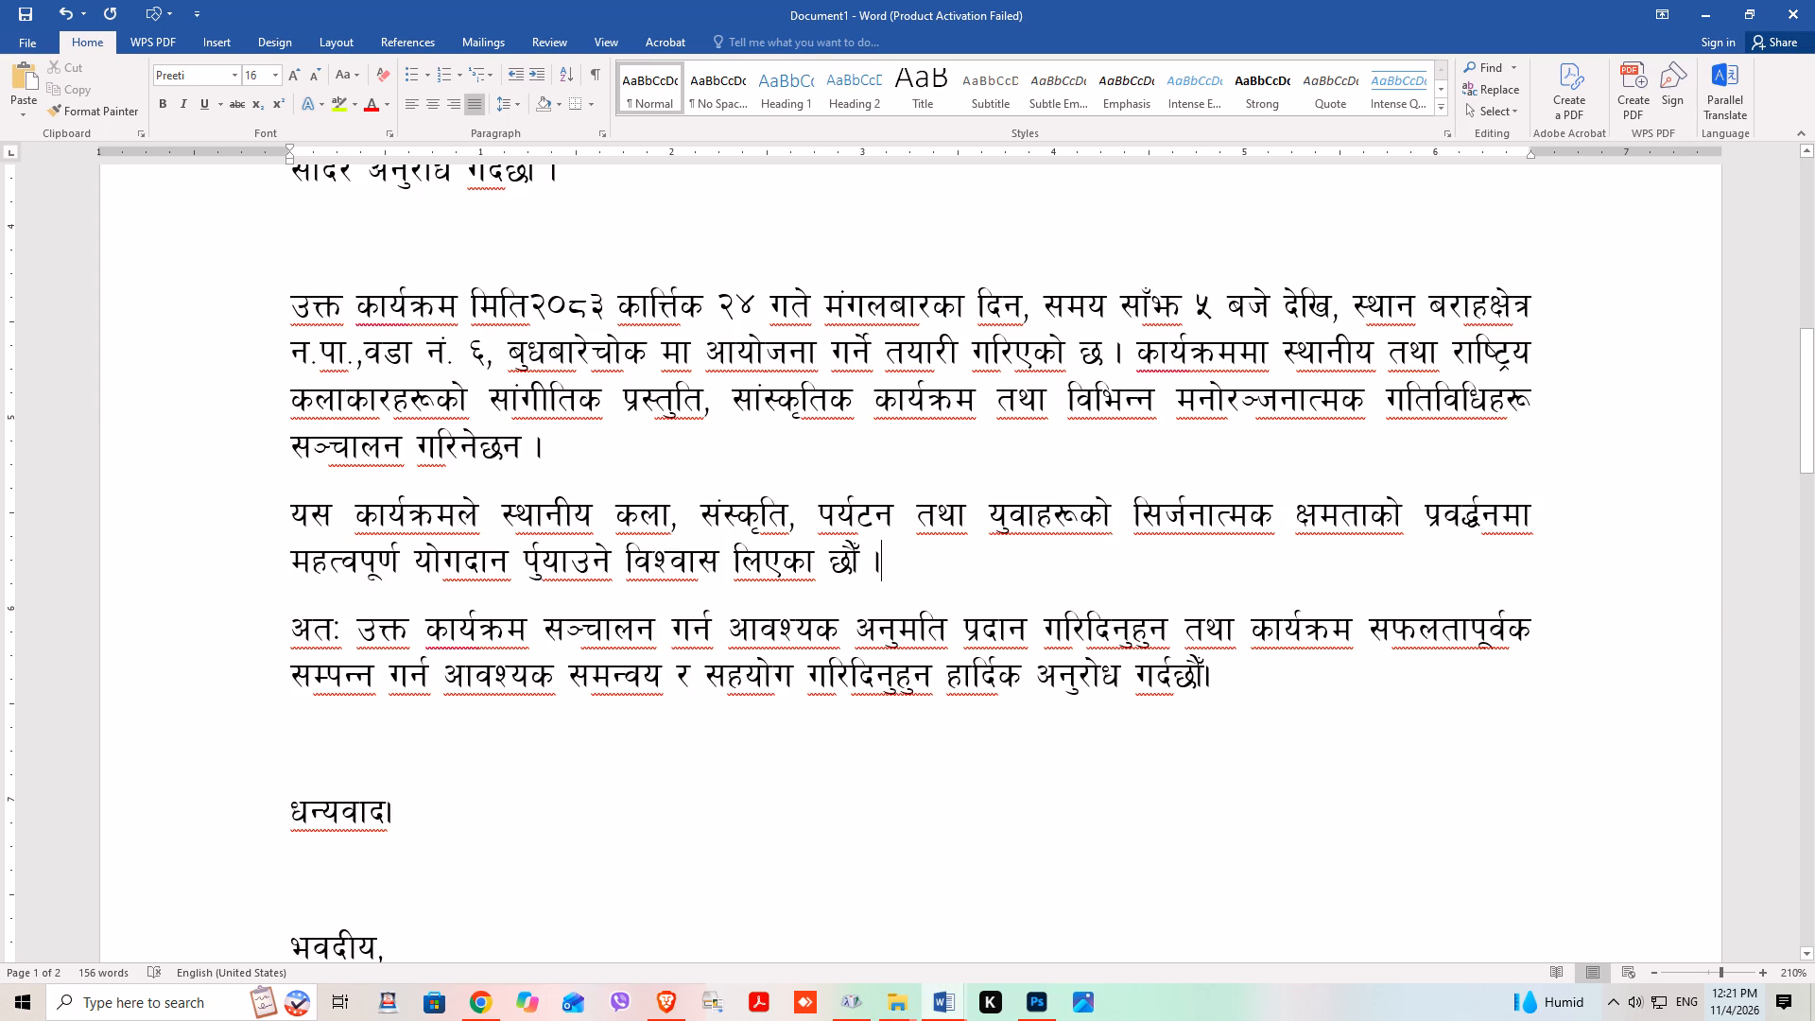
# Add a space before the closing danda of the अतः request paragraph.
pyautogui.scroll(-3, 1201, 686)
pyautogui.scroll(3, 1192, 689)
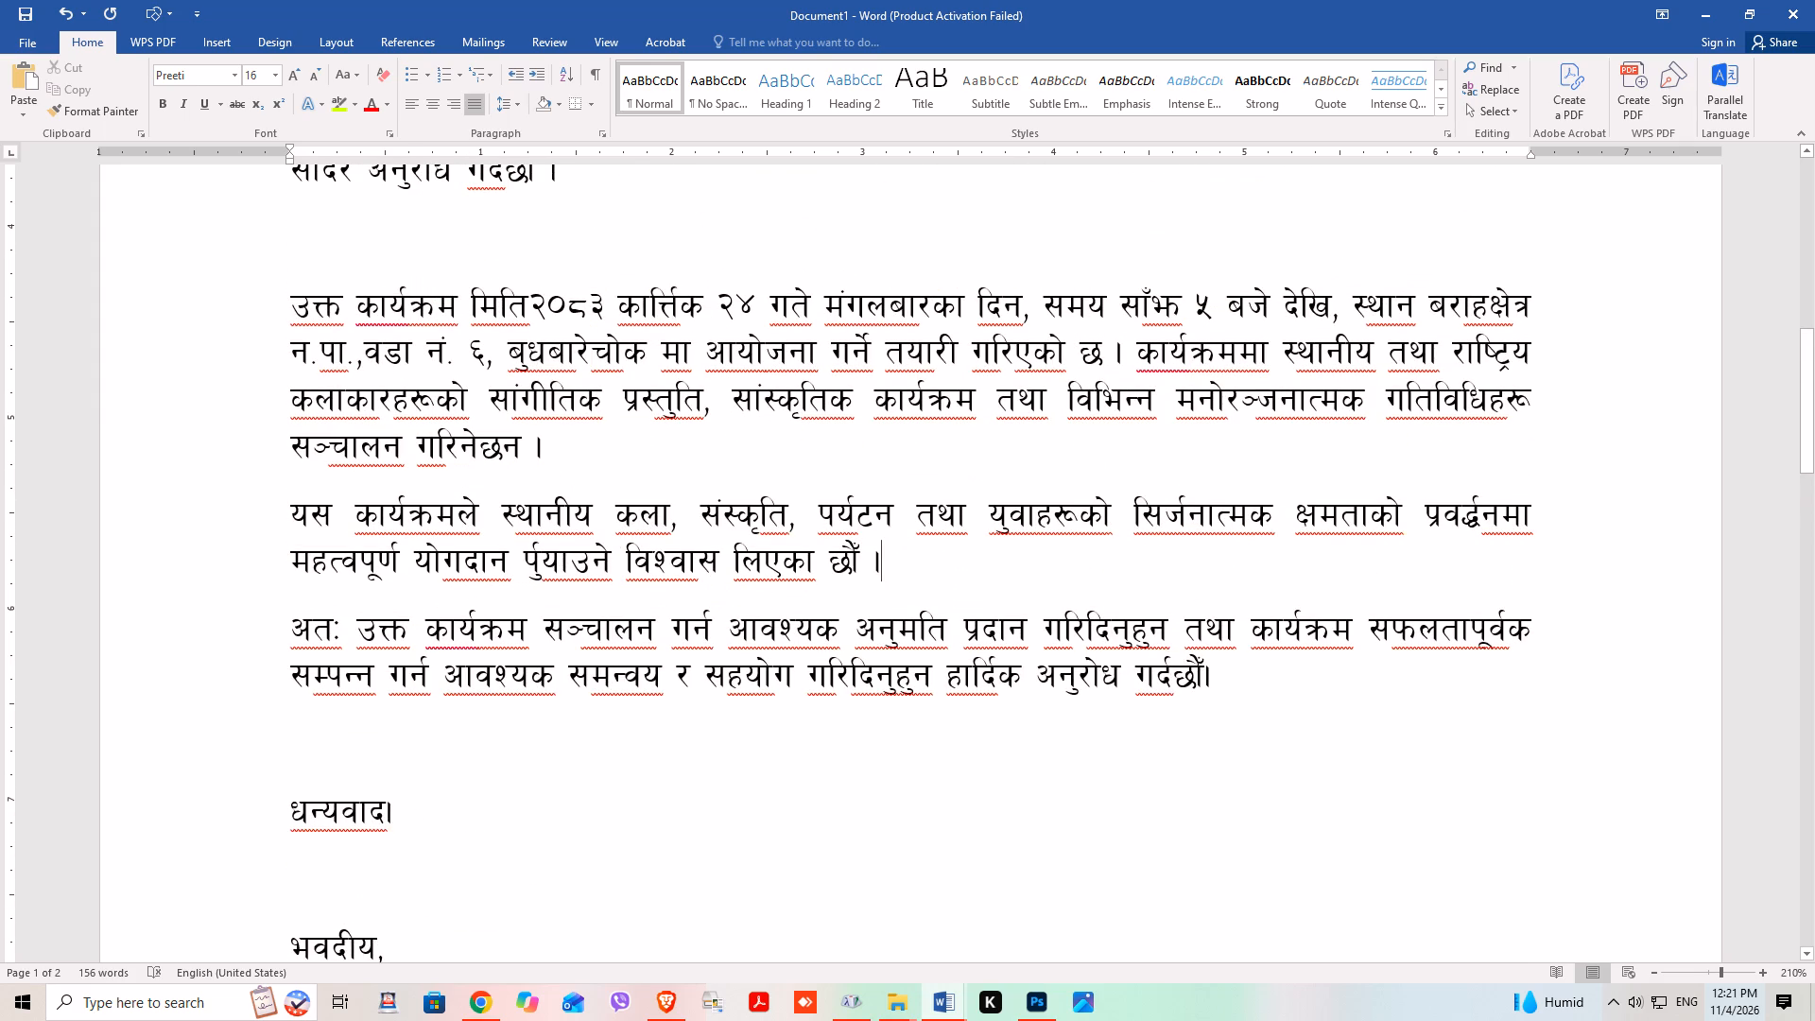
pyautogui.click(1245, 679)
pyautogui.press('Left')
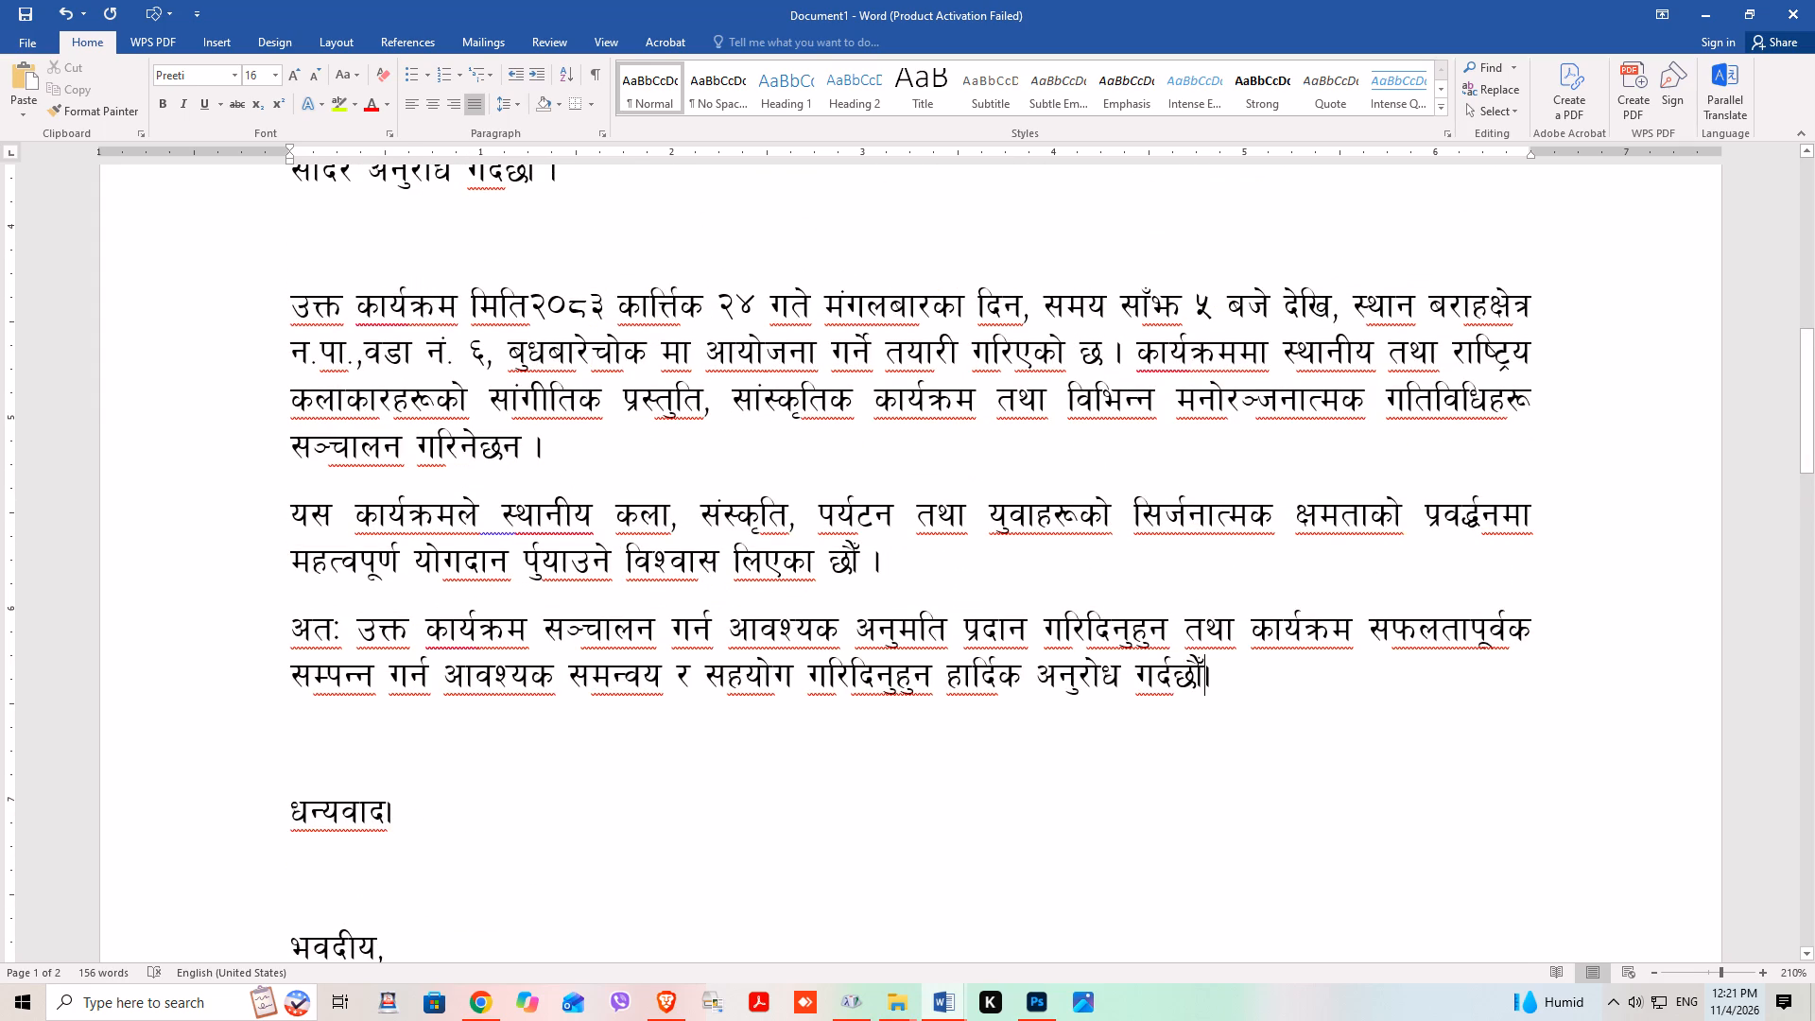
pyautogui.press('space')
pyautogui.click(1250, 685)
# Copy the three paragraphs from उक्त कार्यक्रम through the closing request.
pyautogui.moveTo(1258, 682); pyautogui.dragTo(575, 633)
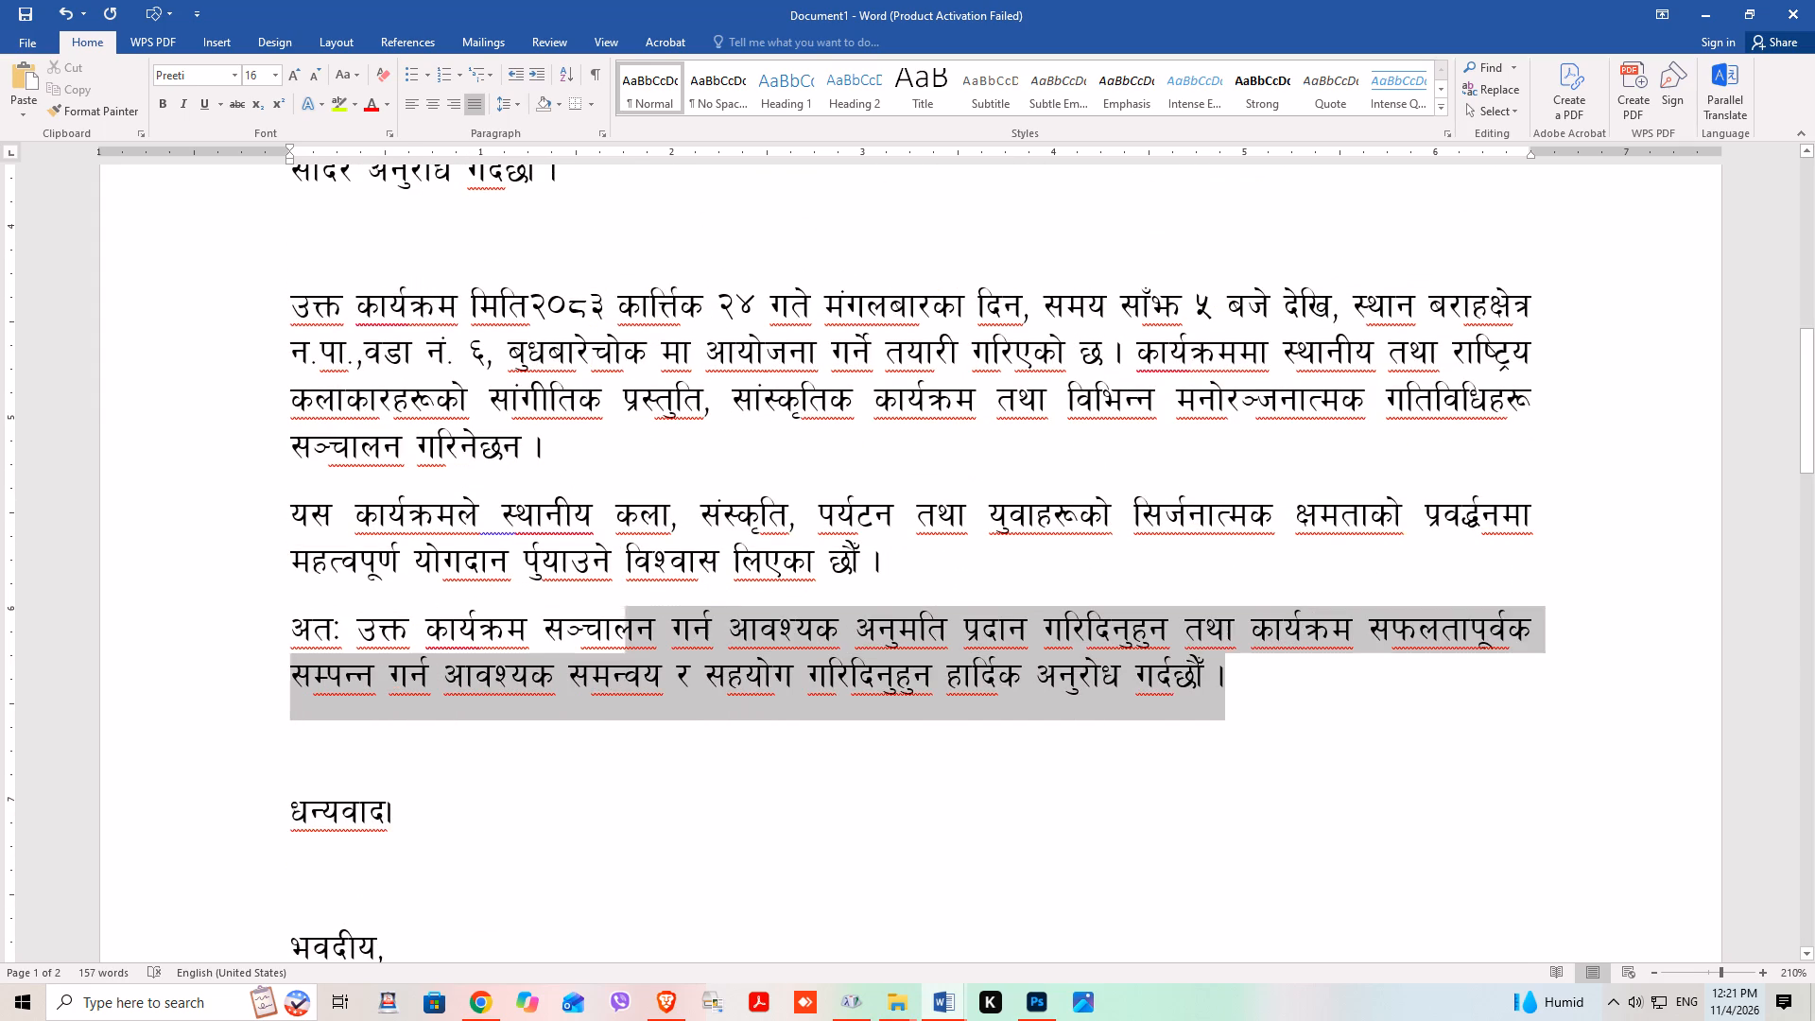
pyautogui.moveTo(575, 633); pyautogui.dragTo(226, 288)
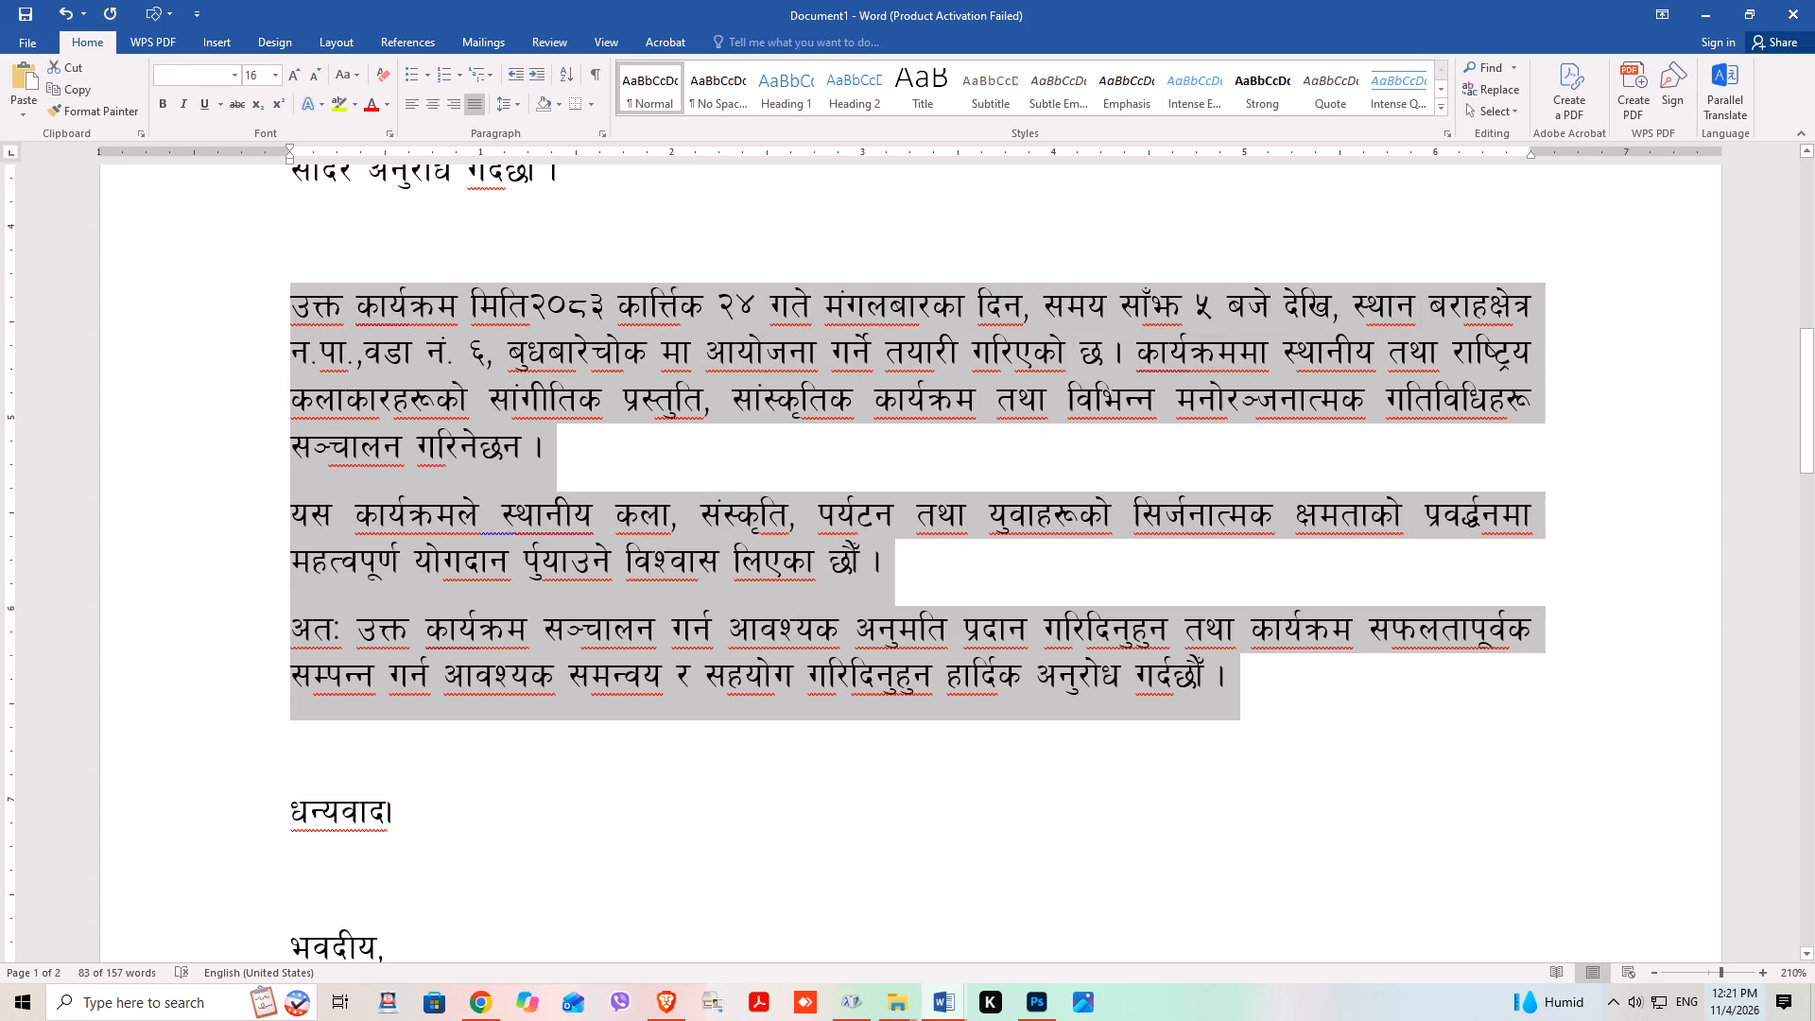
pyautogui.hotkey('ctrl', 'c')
# Remove the blank line between the उपर्युक्त विषयमा paragraph and the event paragraph.
pyautogui.scroll(4, 584, 681)
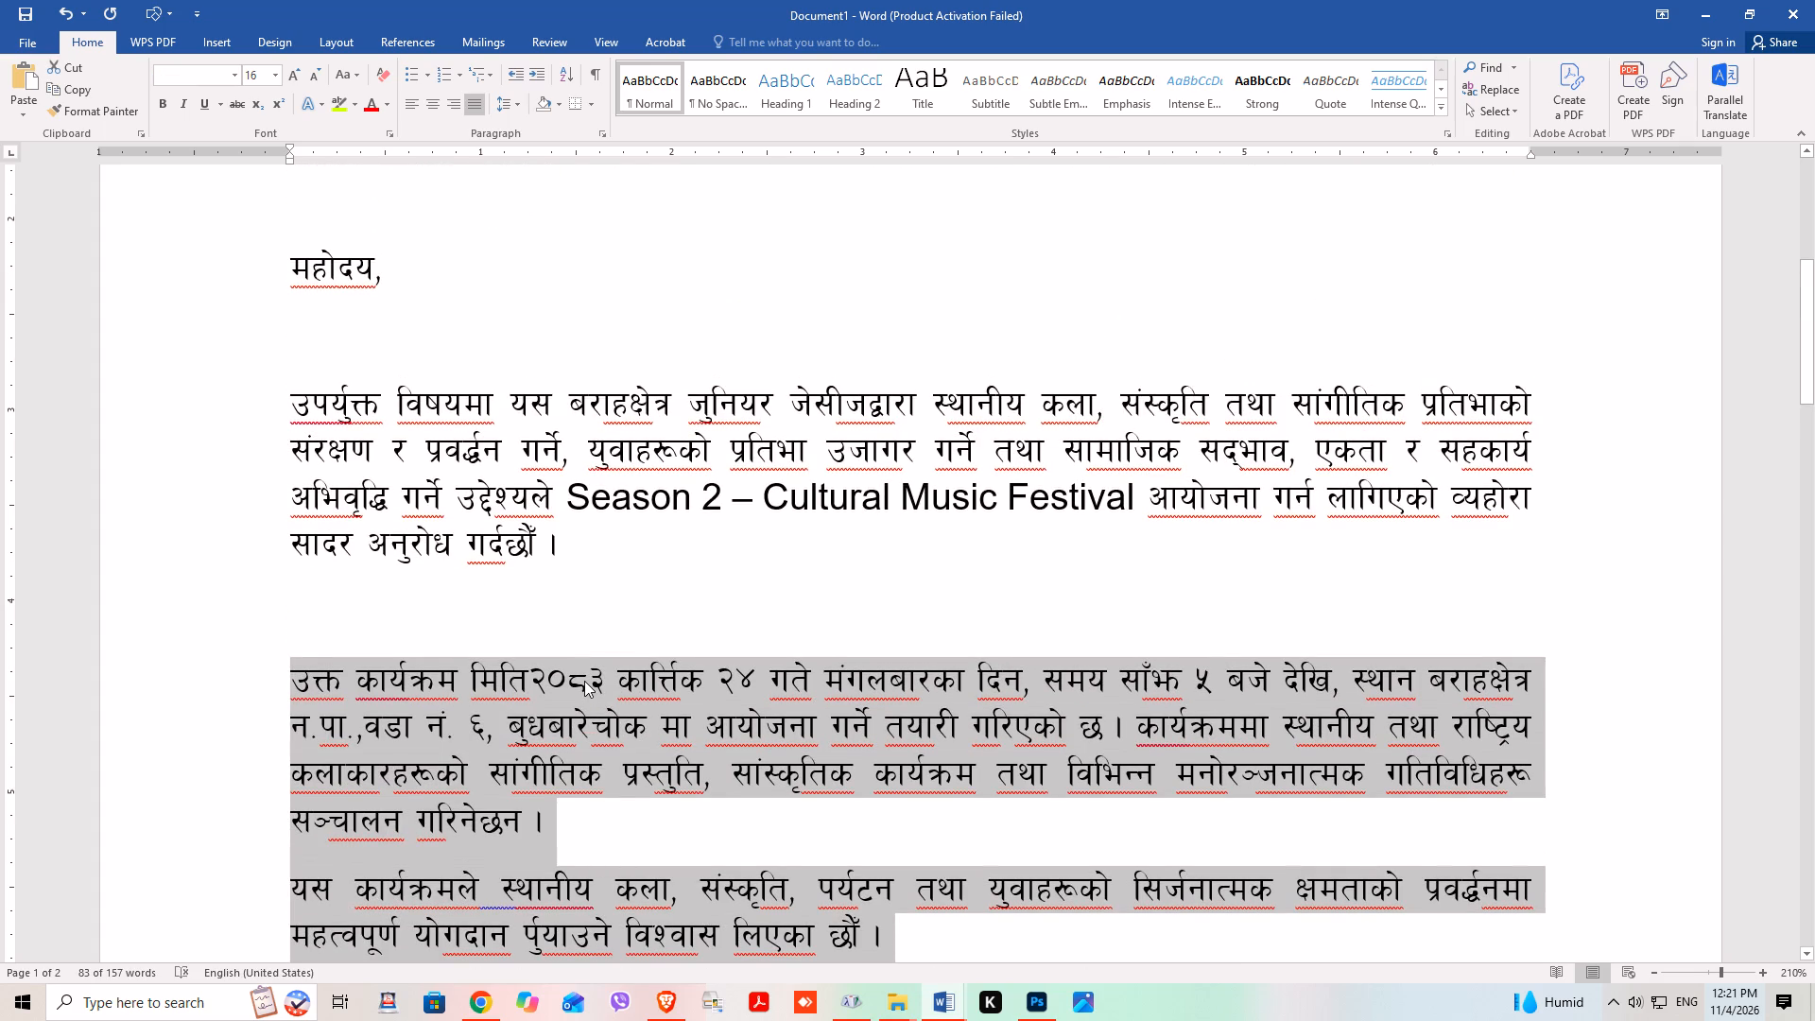
pyautogui.click(705, 583)
pyautogui.press('Delete')
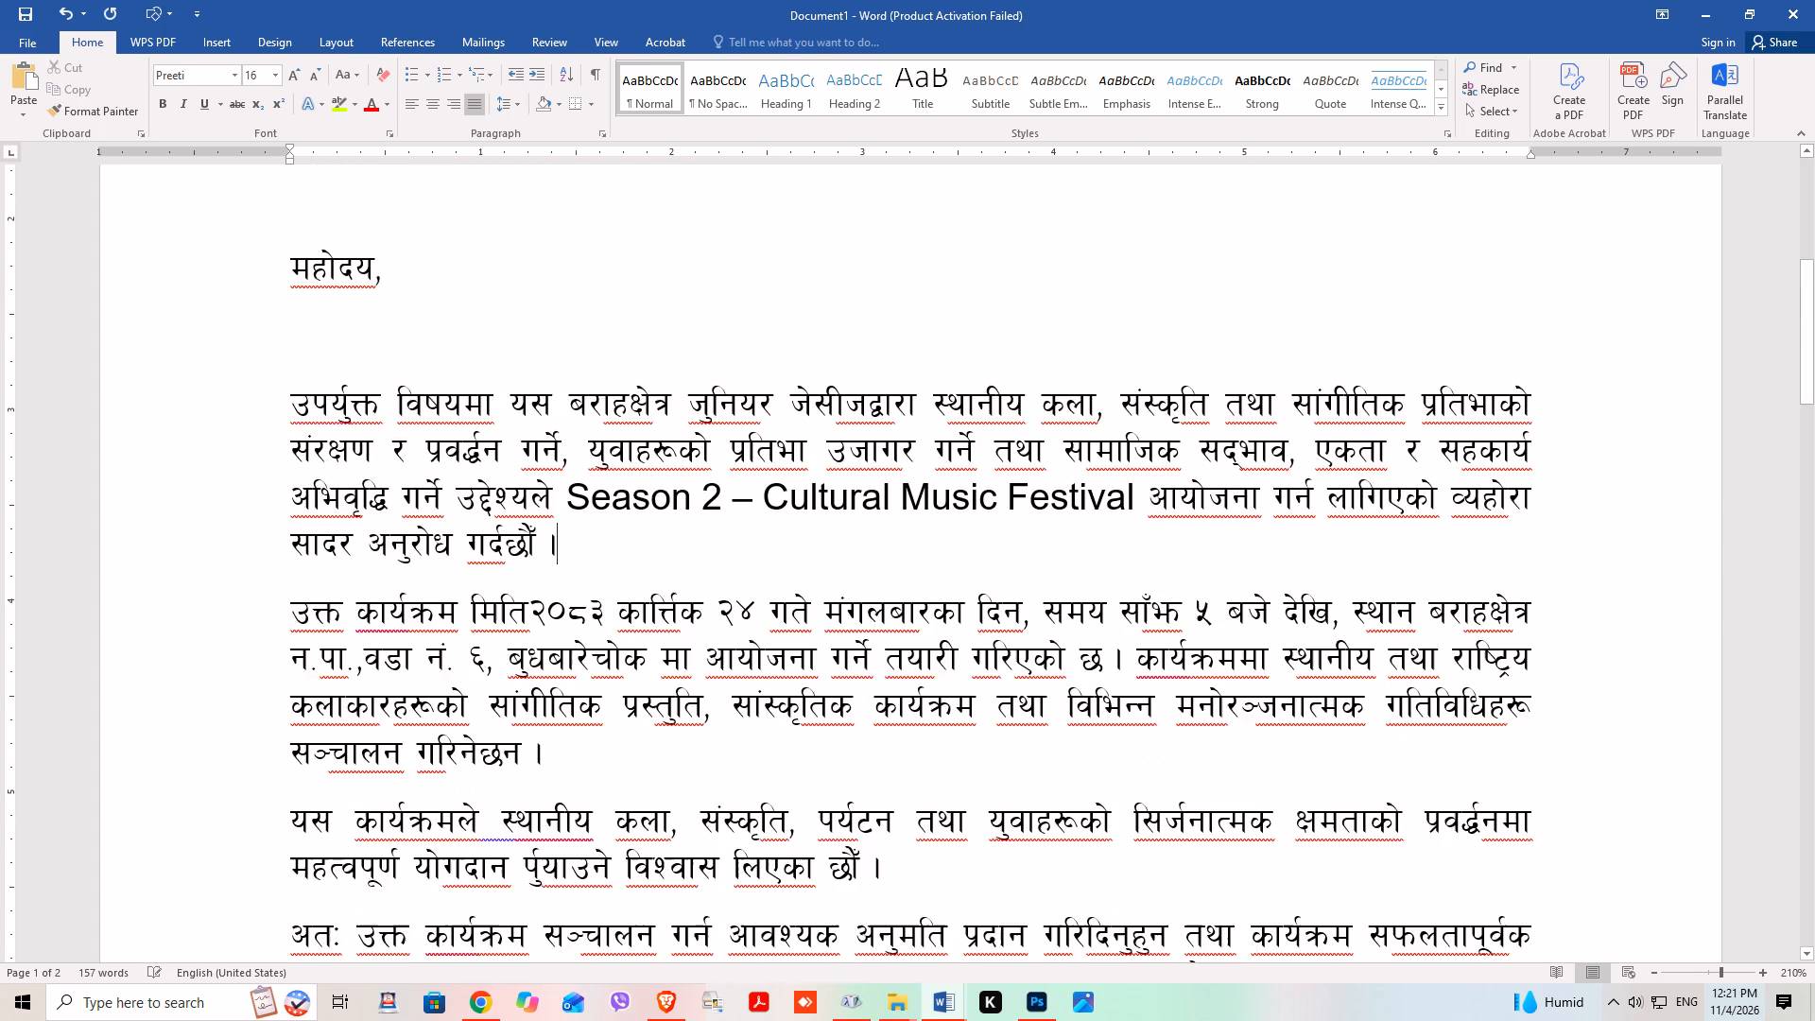
# Insert a space between मिति and २०८३ in the event paragraph.
pyautogui.scroll(-4, 1011, 853)
pyautogui.click(528, 236)
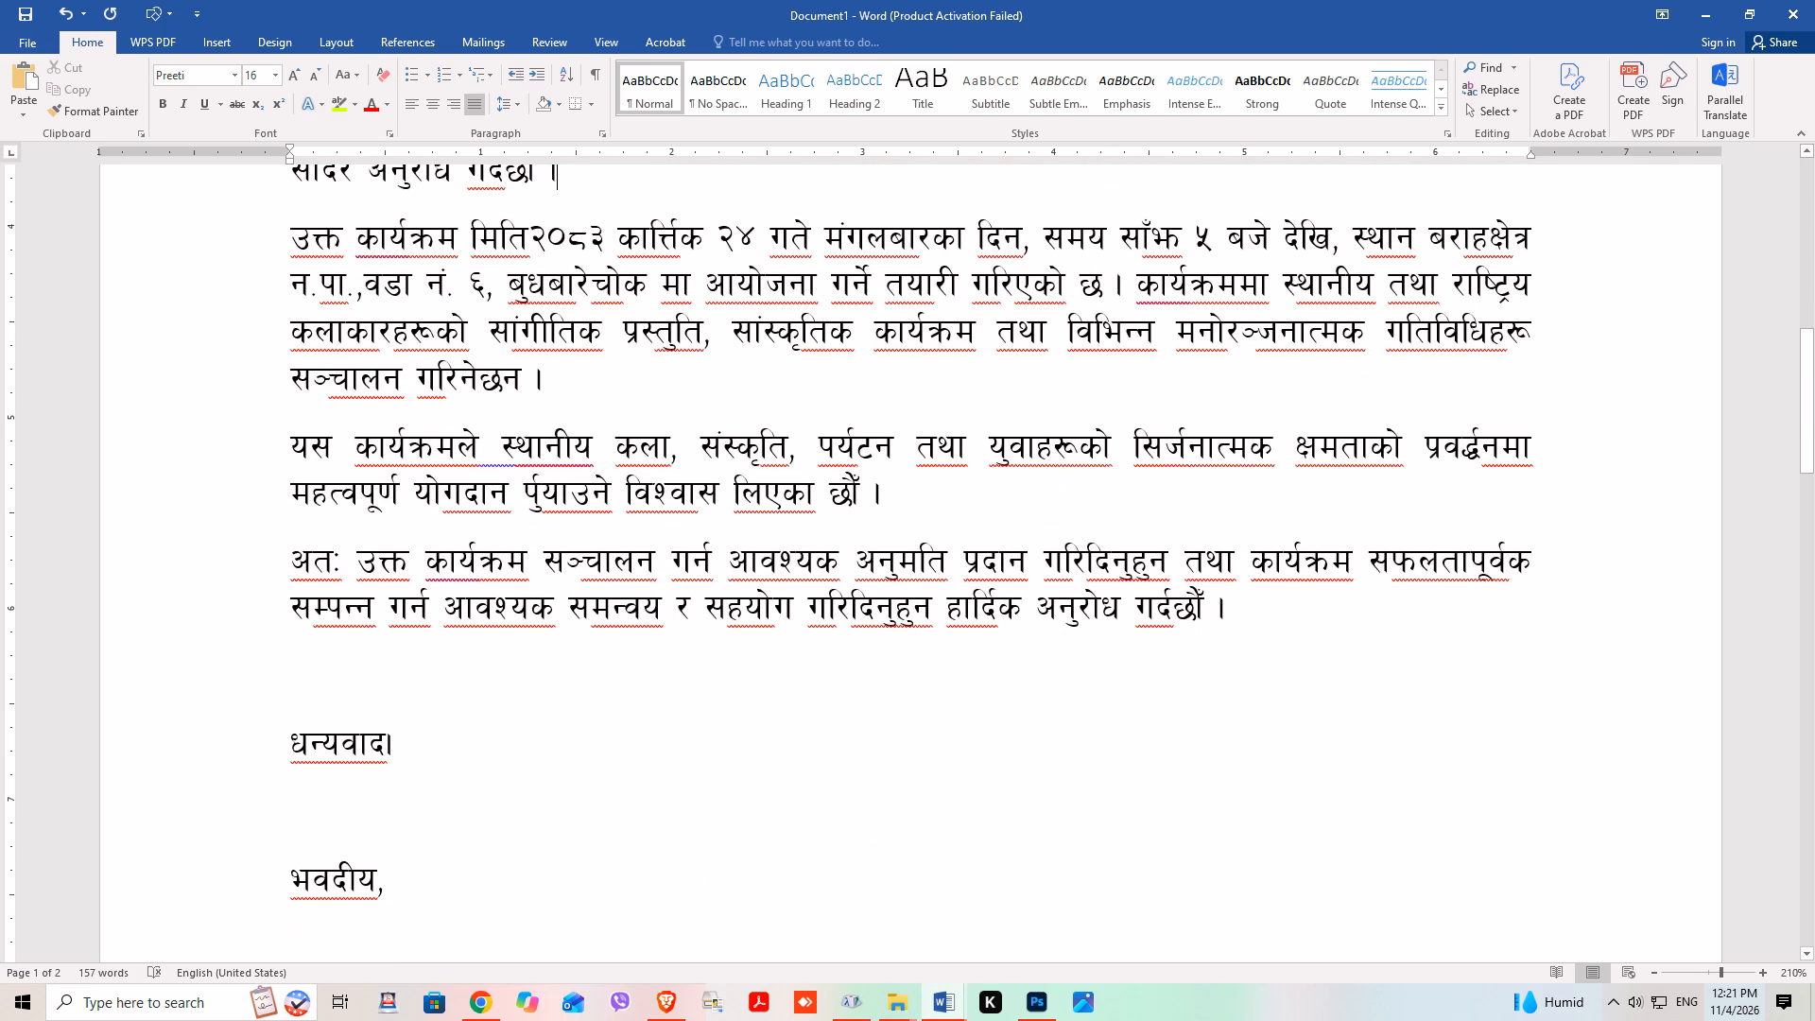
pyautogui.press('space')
# Copy the four body paragraphs from उपर्युक्त विषयमा through the closing request ending in गर्दछौँ ।.
pyautogui.scroll(5, 827, 536)
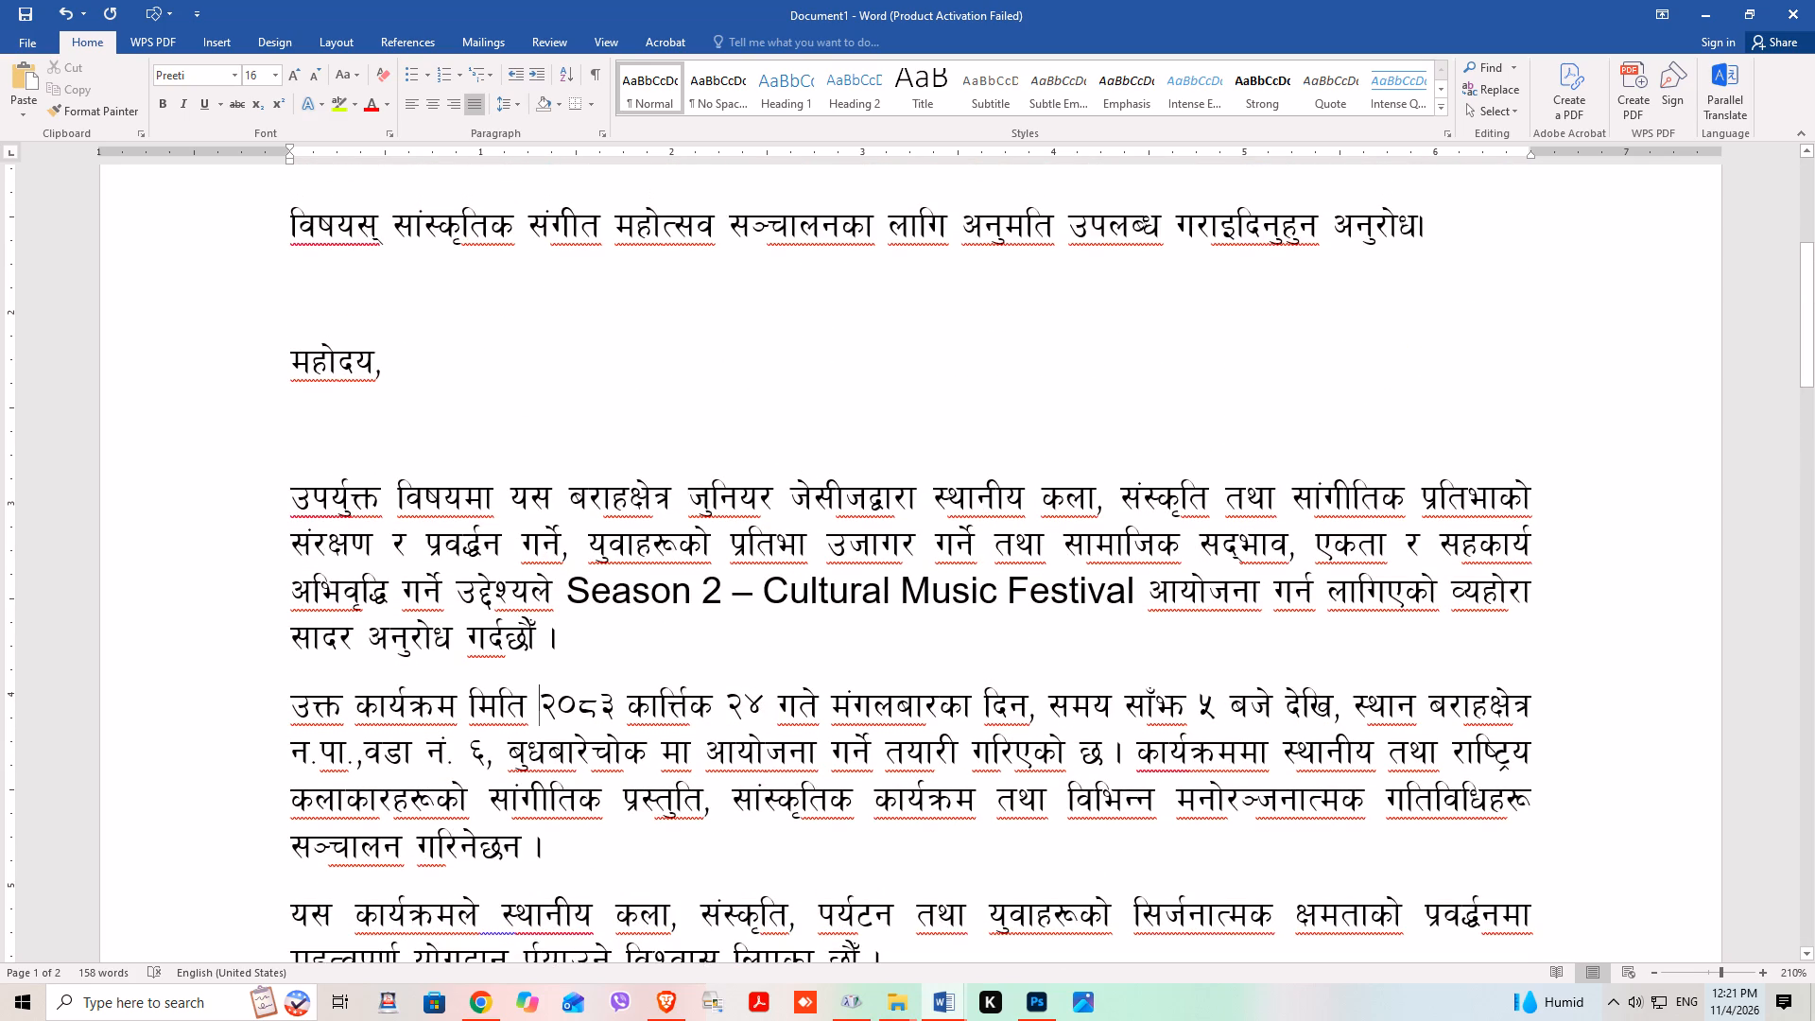
pyautogui.scroll(-5, 958, 637)
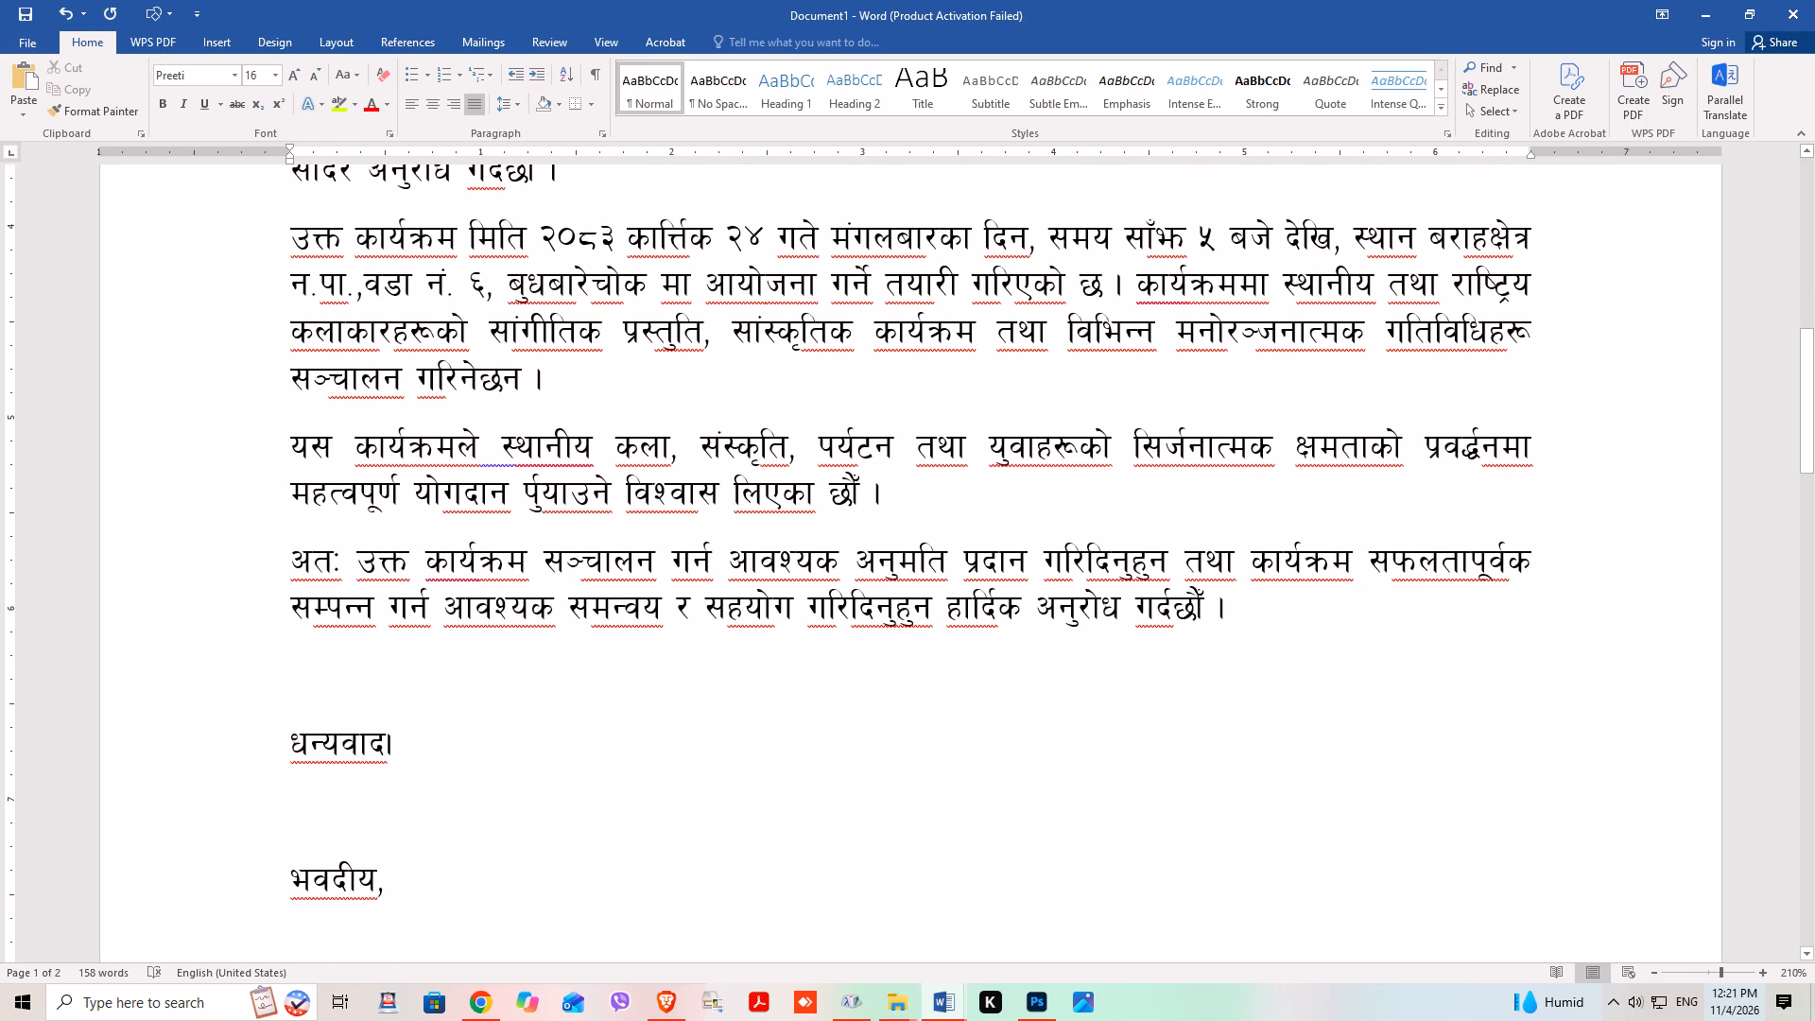
pyautogui.moveTo(1243, 612); pyautogui.dragTo(147, 226)
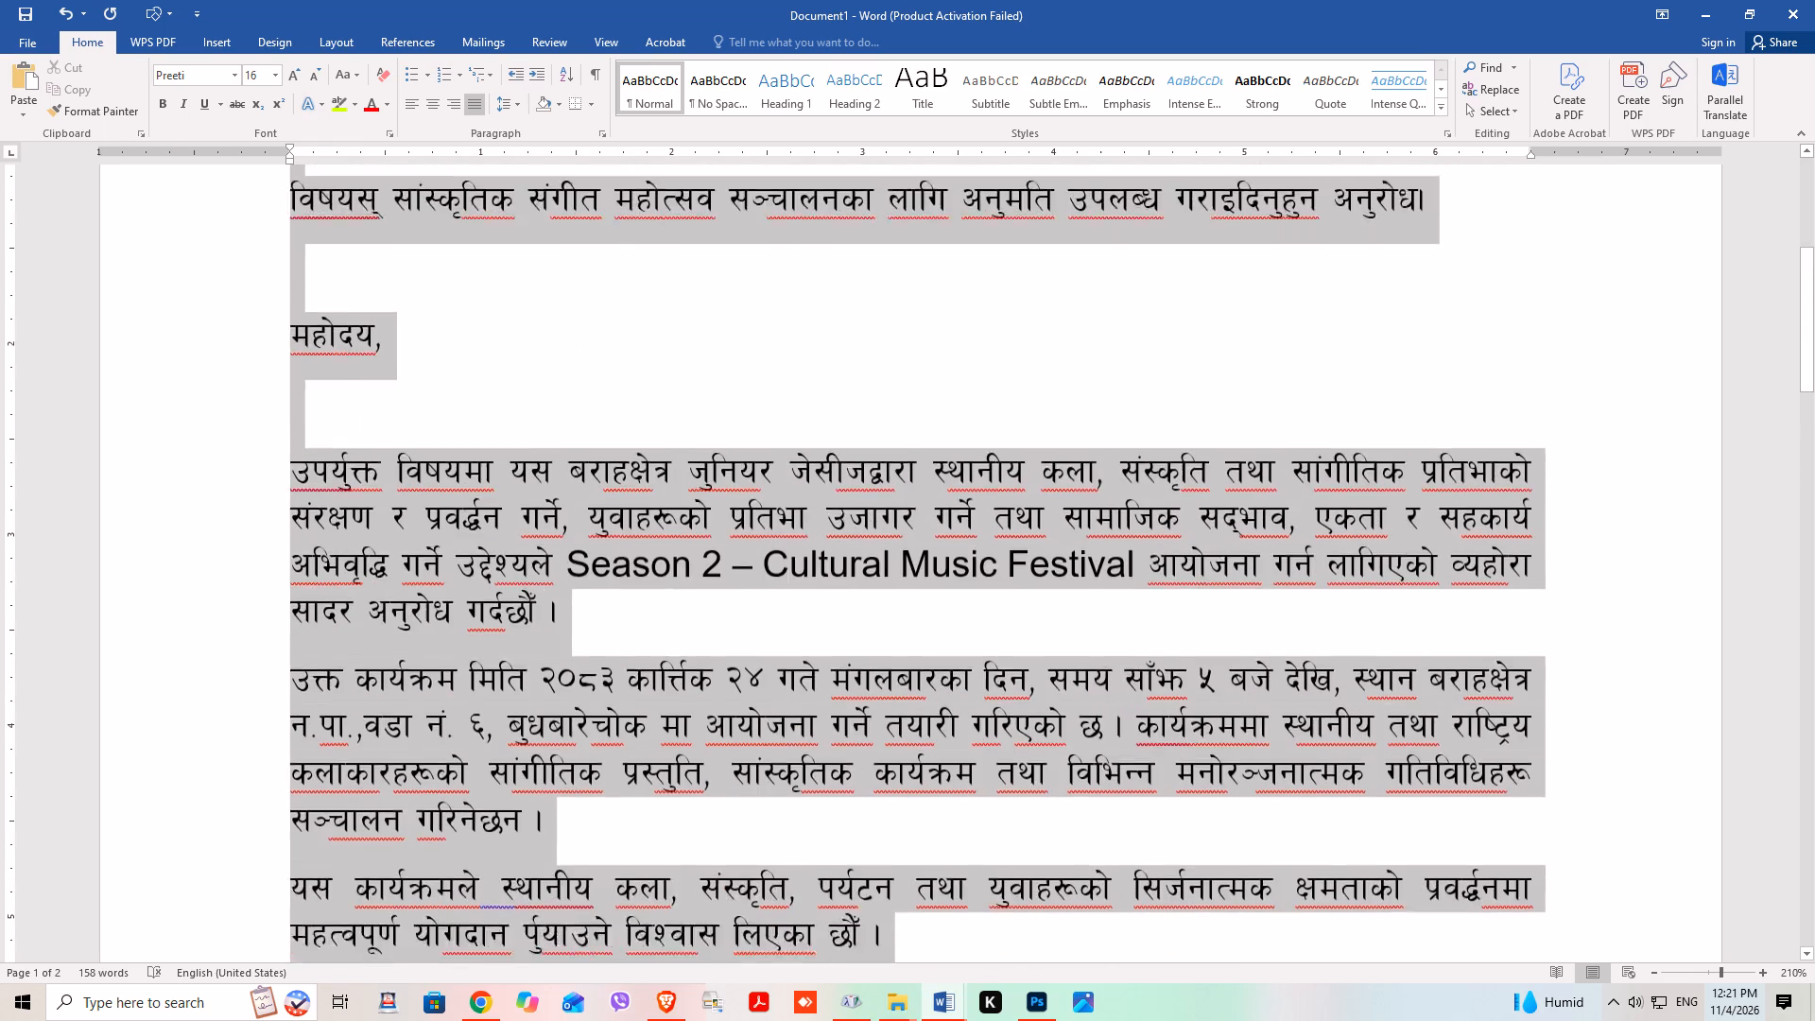
pyautogui.moveTo(147, 226); pyautogui.dragTo(289, 535)
pyautogui.hotkey('ctrl', 'c')
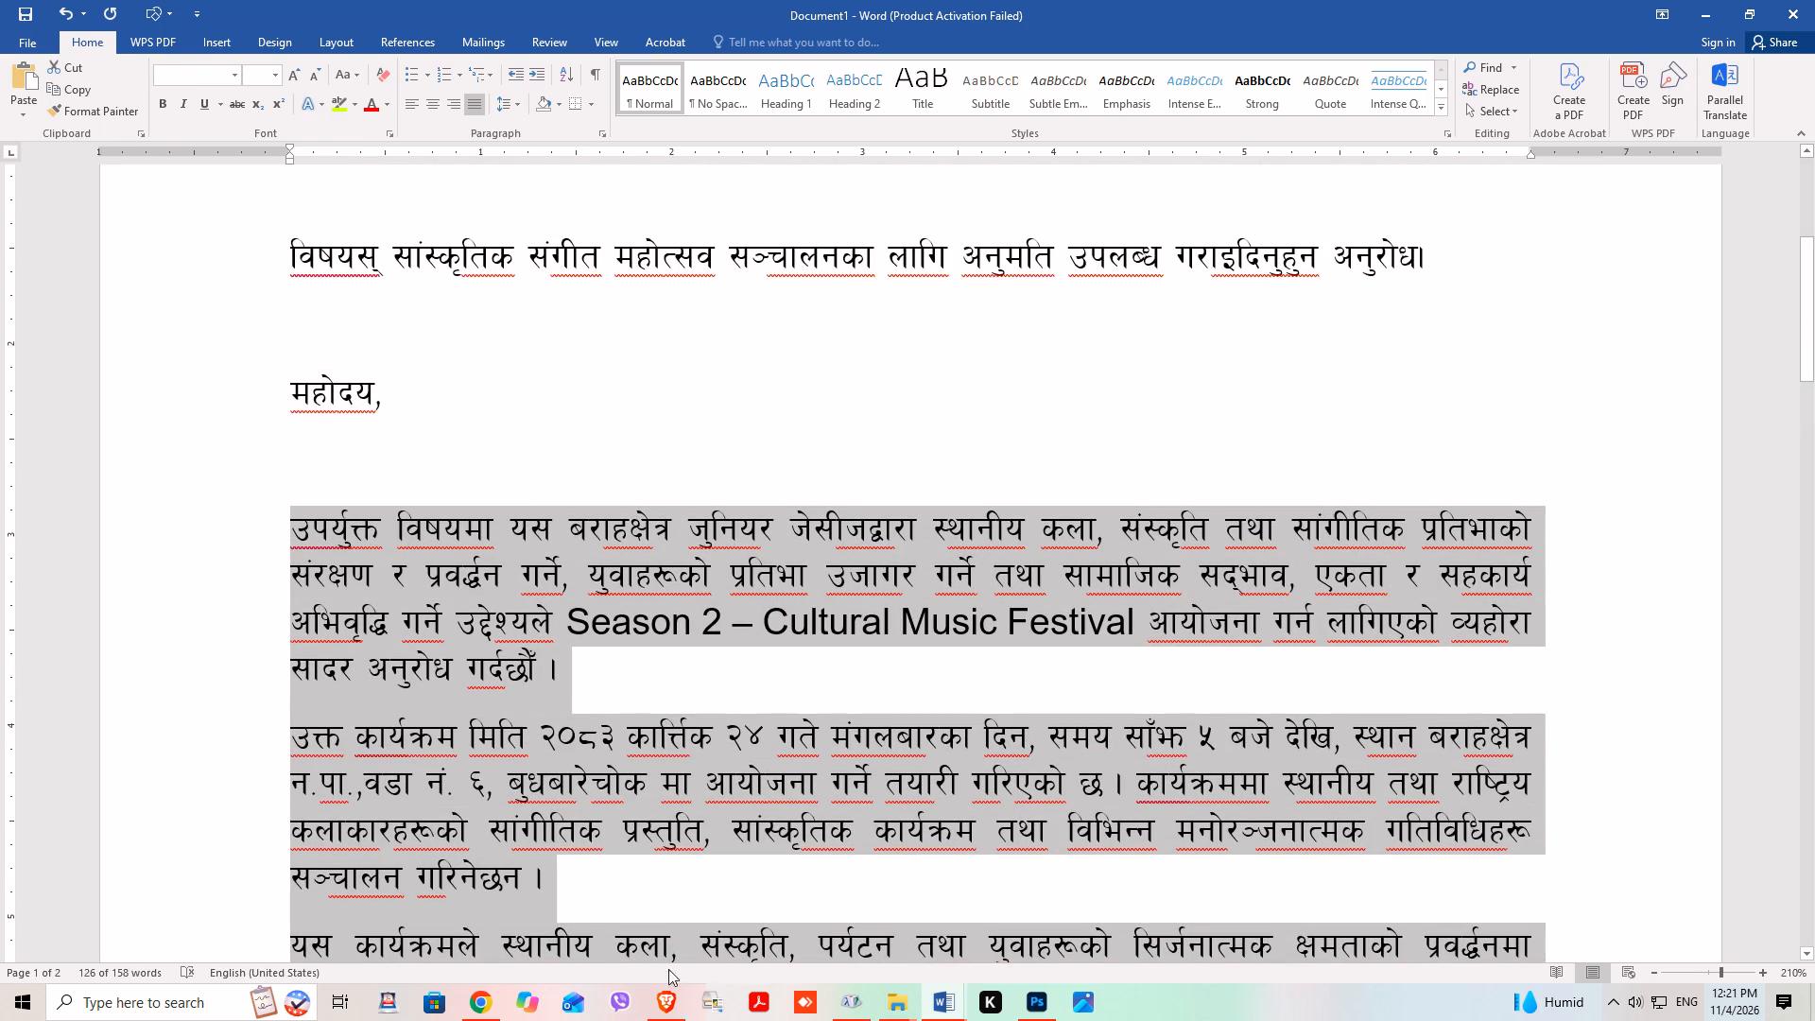
# Switch to the jci letter document and replace all its body paragraphs below महोदय with the copied text.
pyautogui.click(945, 1002)
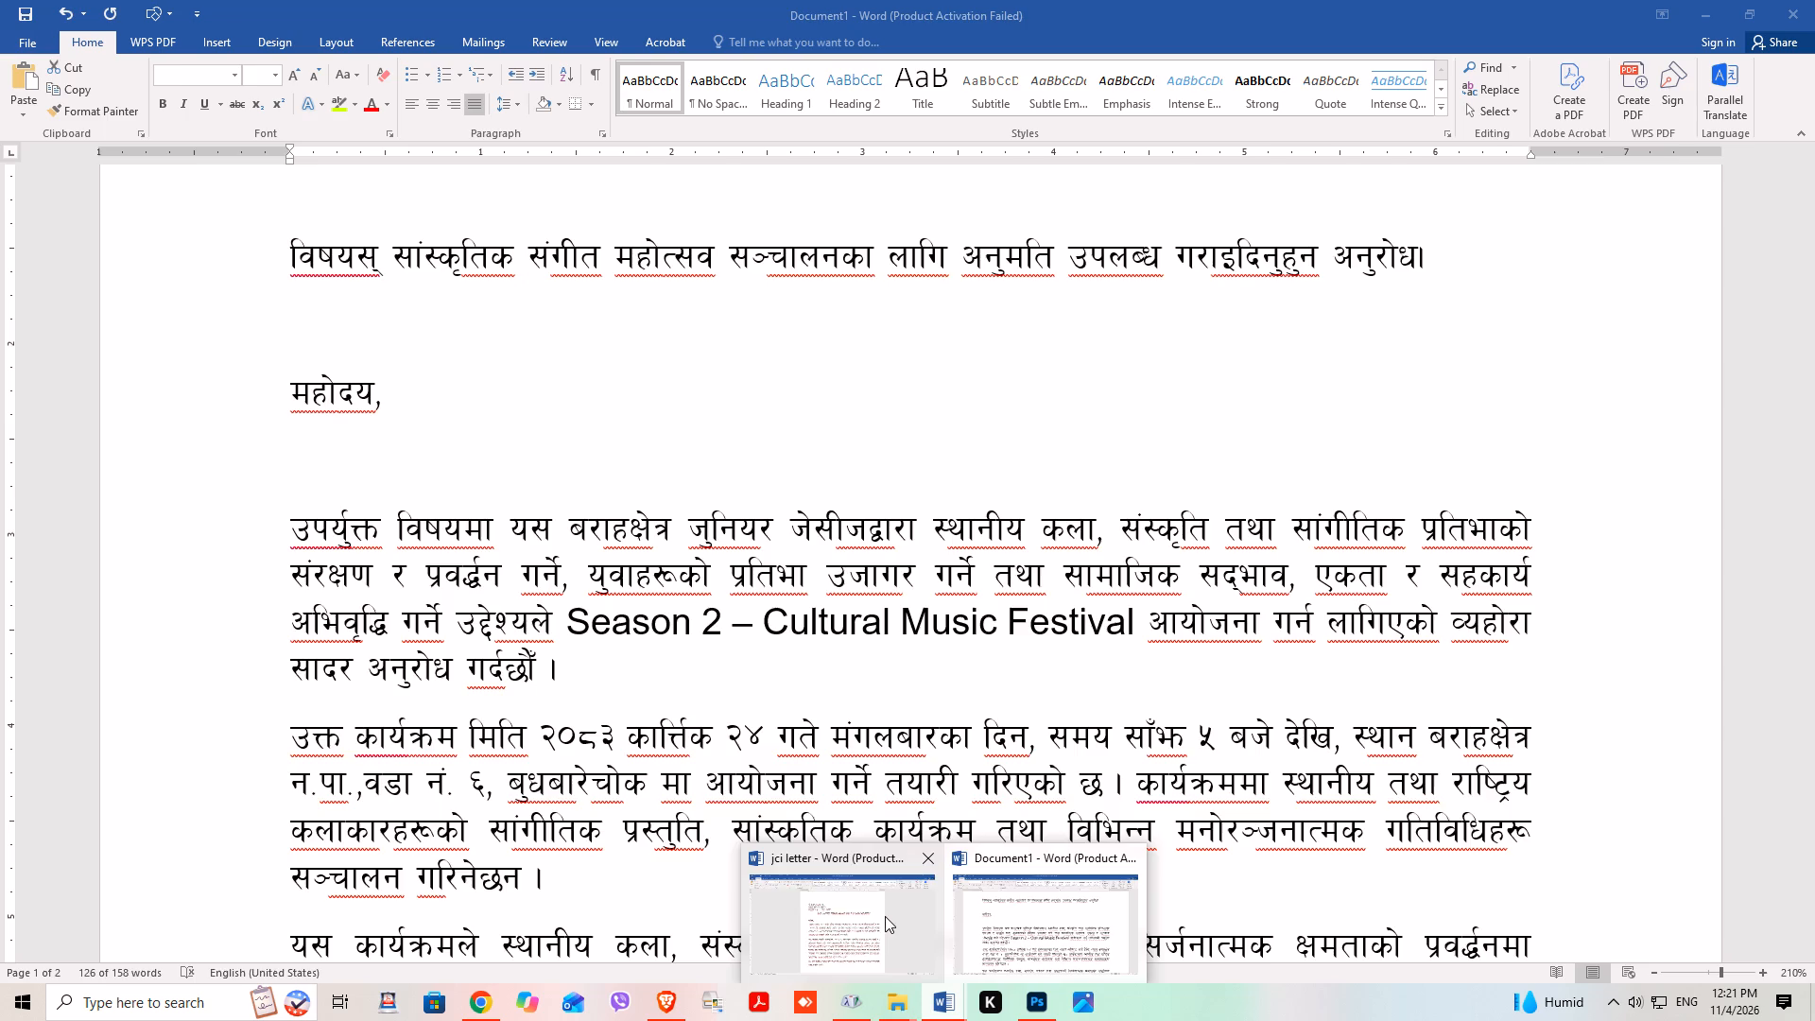
pyautogui.click(846, 914)
pyautogui.moveTo(572, 482); pyautogui.dragTo(713, 615)
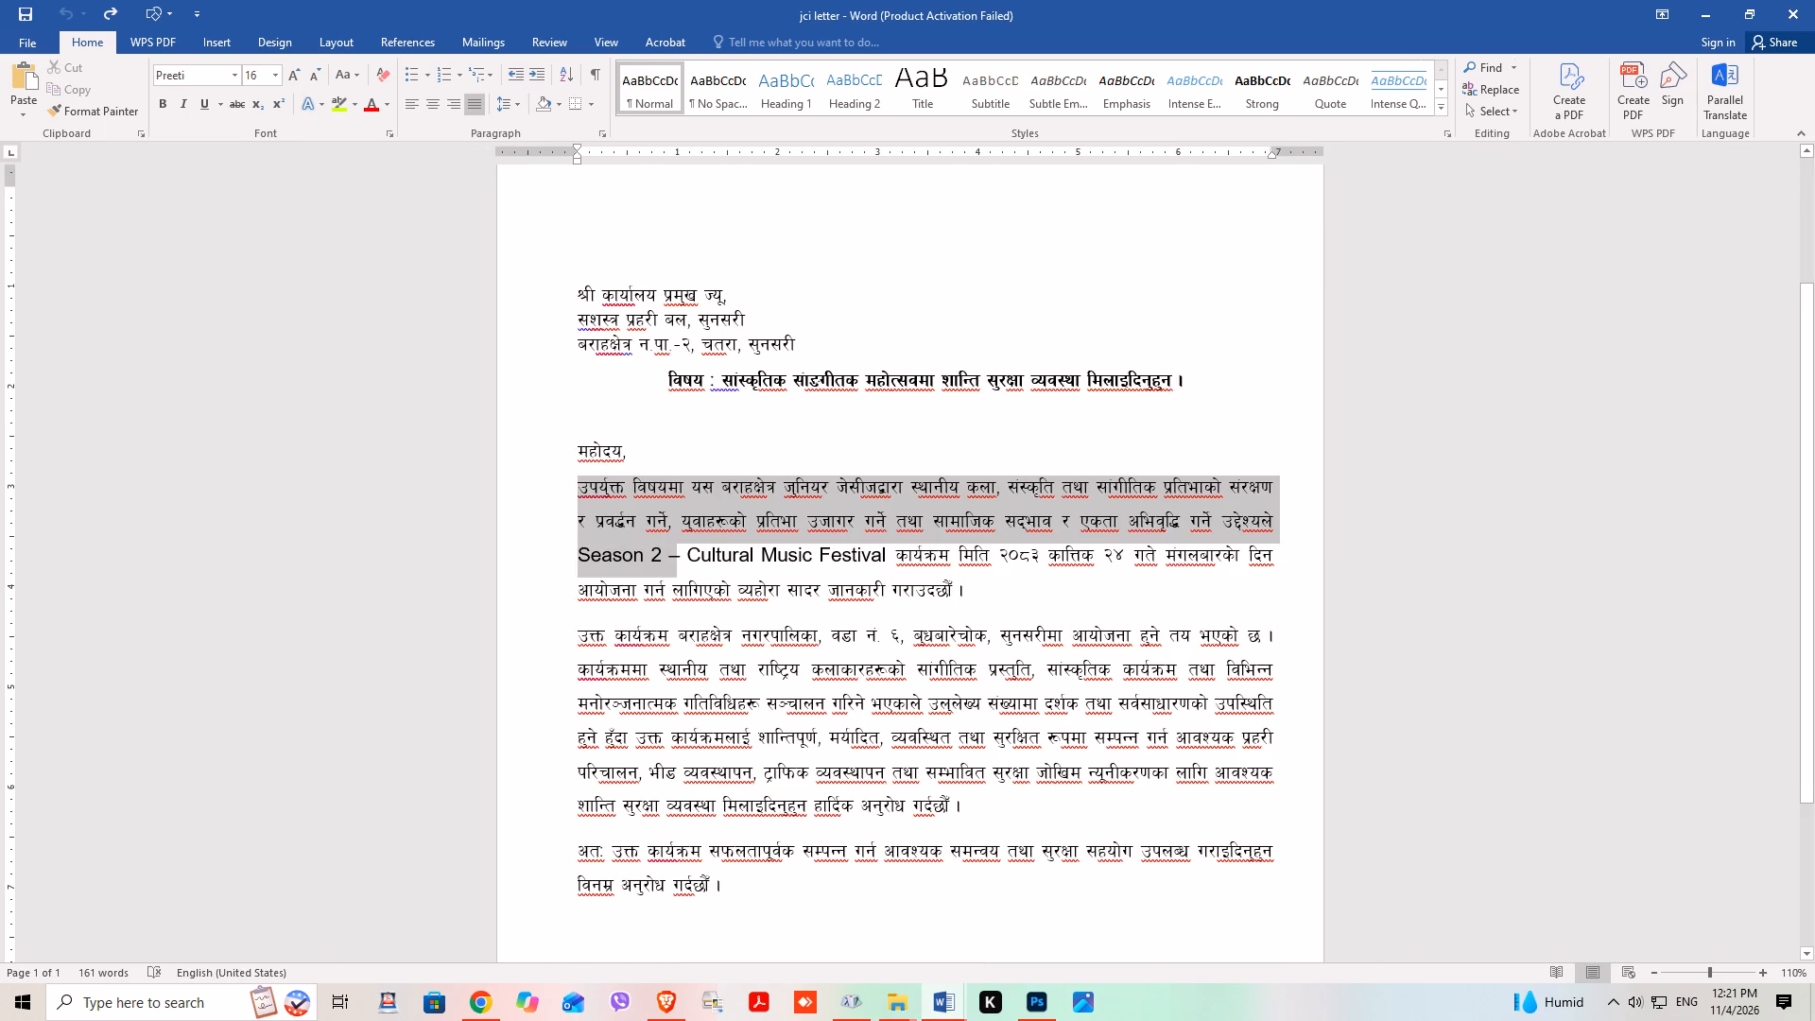
pyautogui.moveTo(713, 615); pyautogui.dragTo(735, 881)
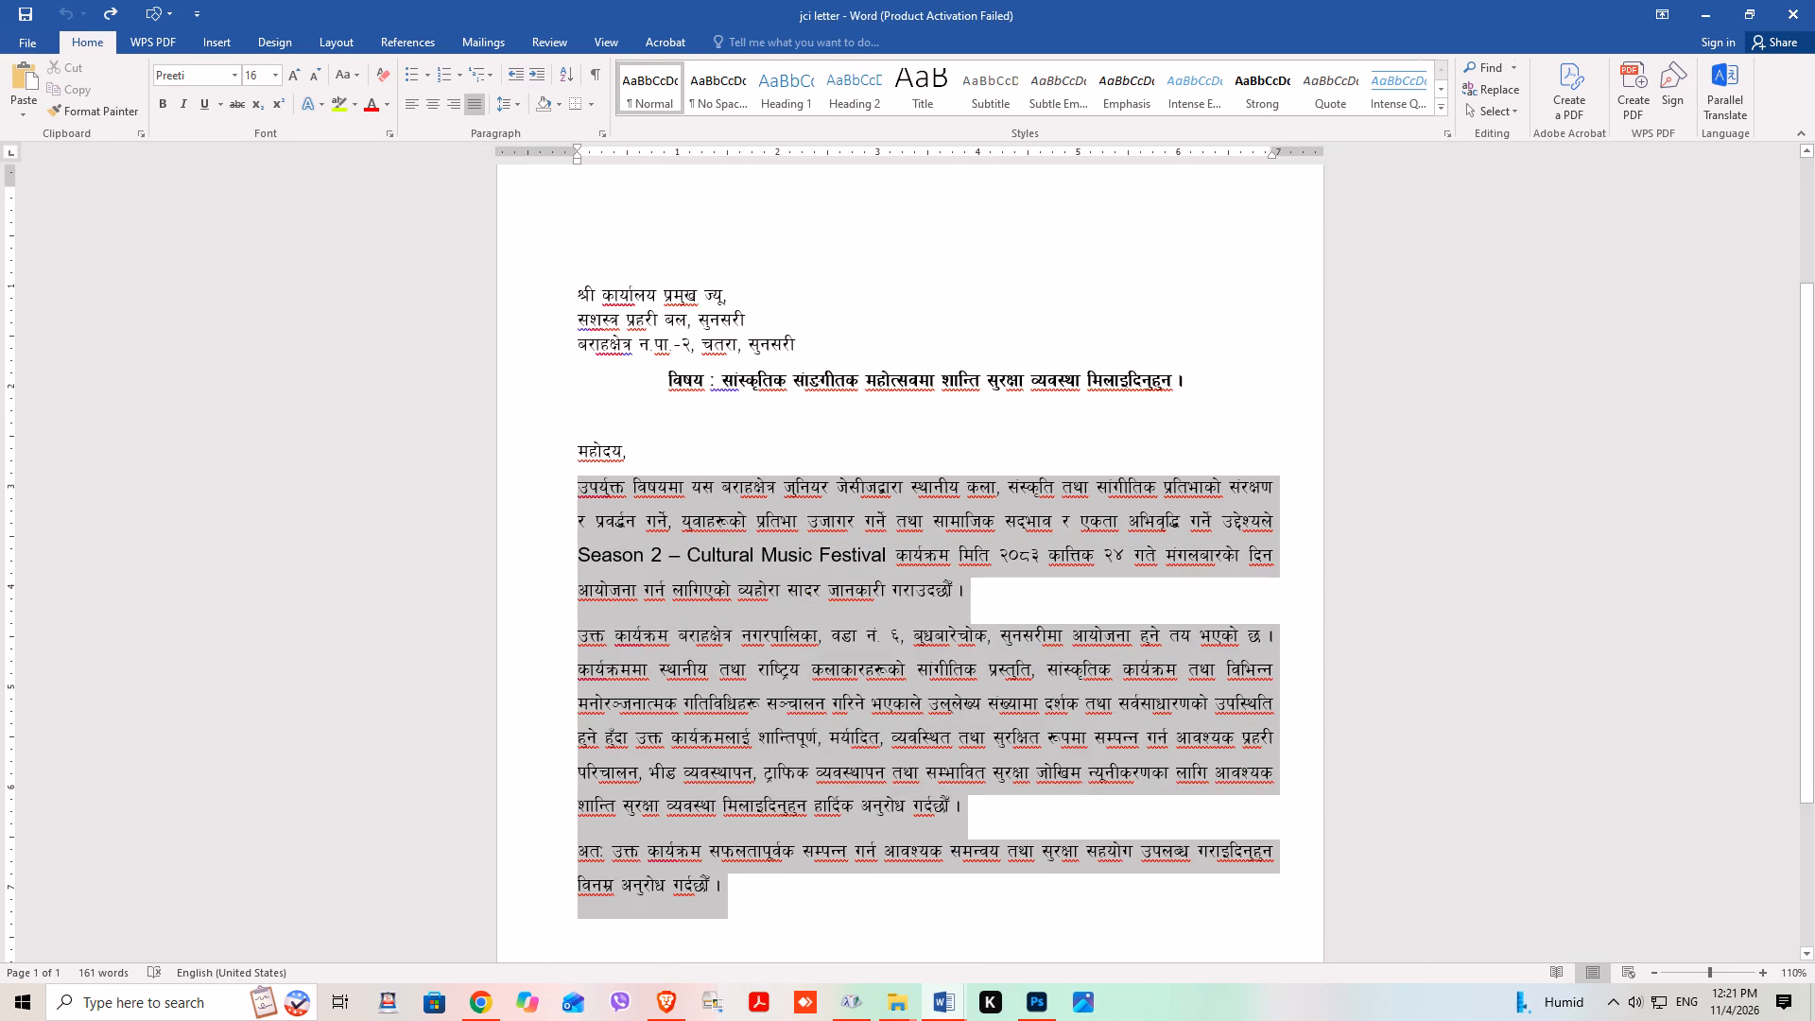
pyautogui.moveTo(735, 881); pyautogui.dragTo(719, 883)
pyautogui.hotkey('ctrl', 'v')
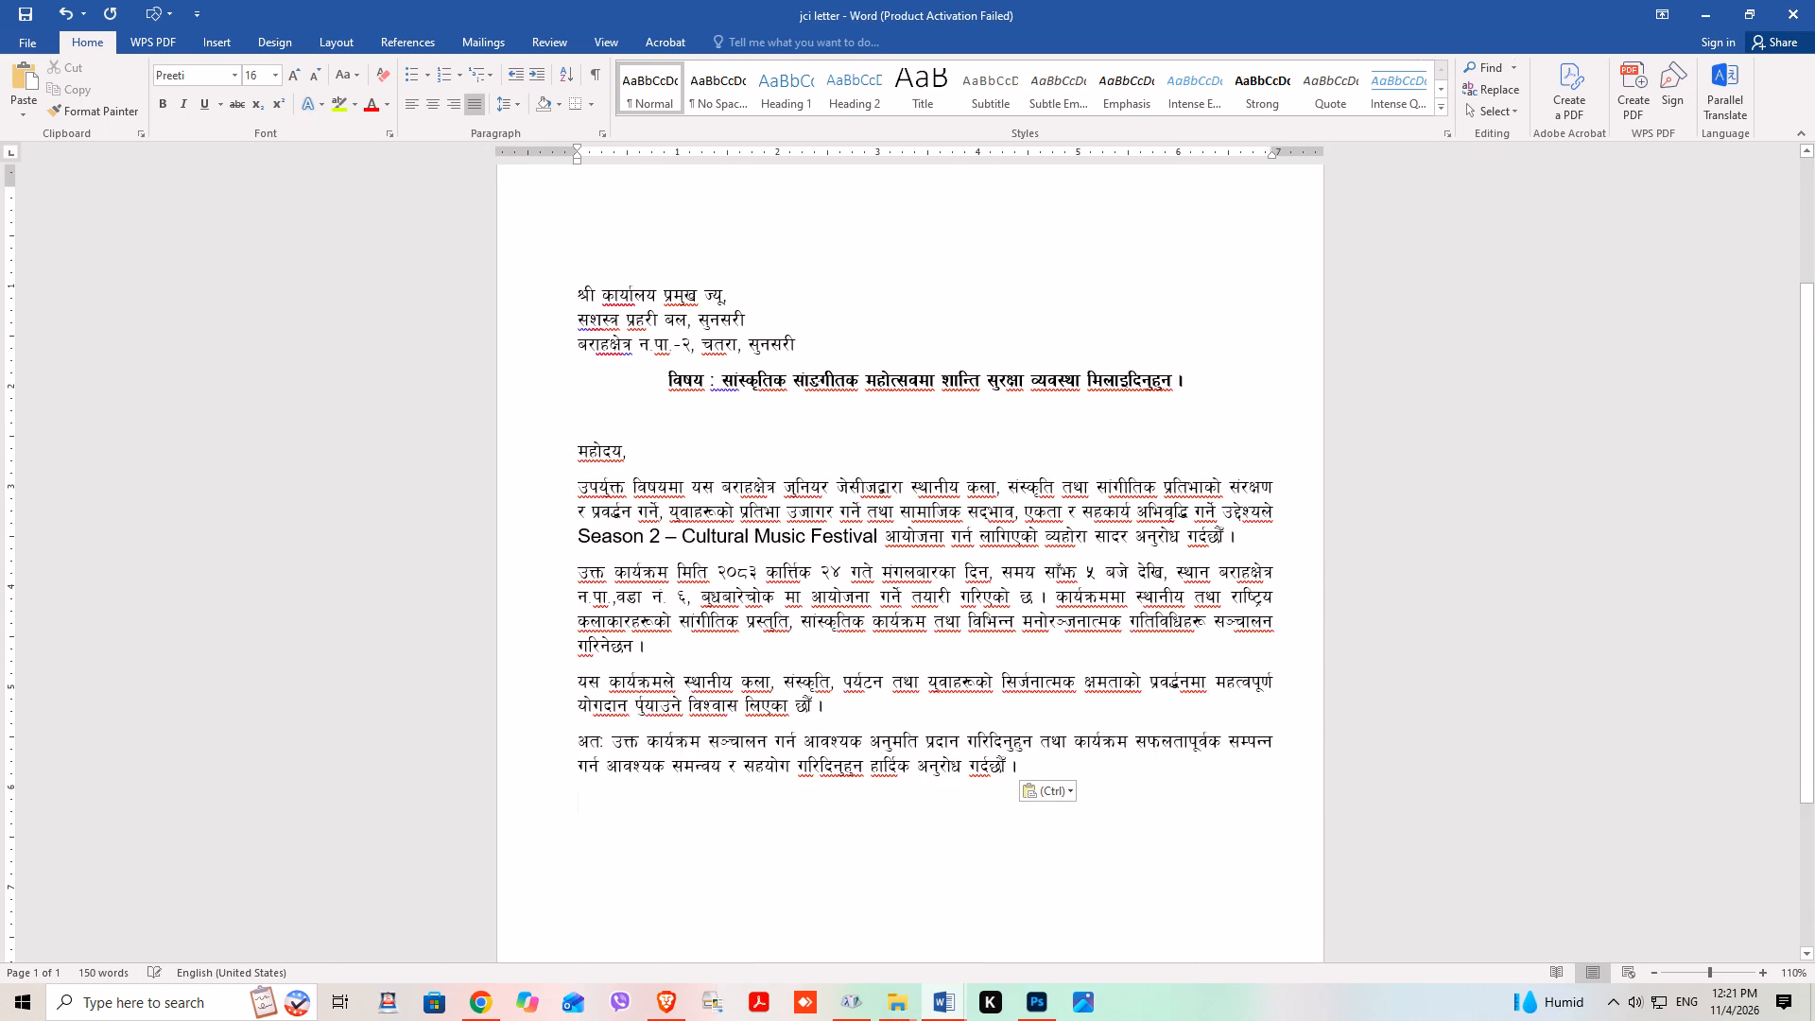
# Set the line spacing of the pasted body paragraphs in the jci letter to 1.15.
pyautogui.scroll(-8, 940, 761)
pyautogui.scroll(3, 851, 785)
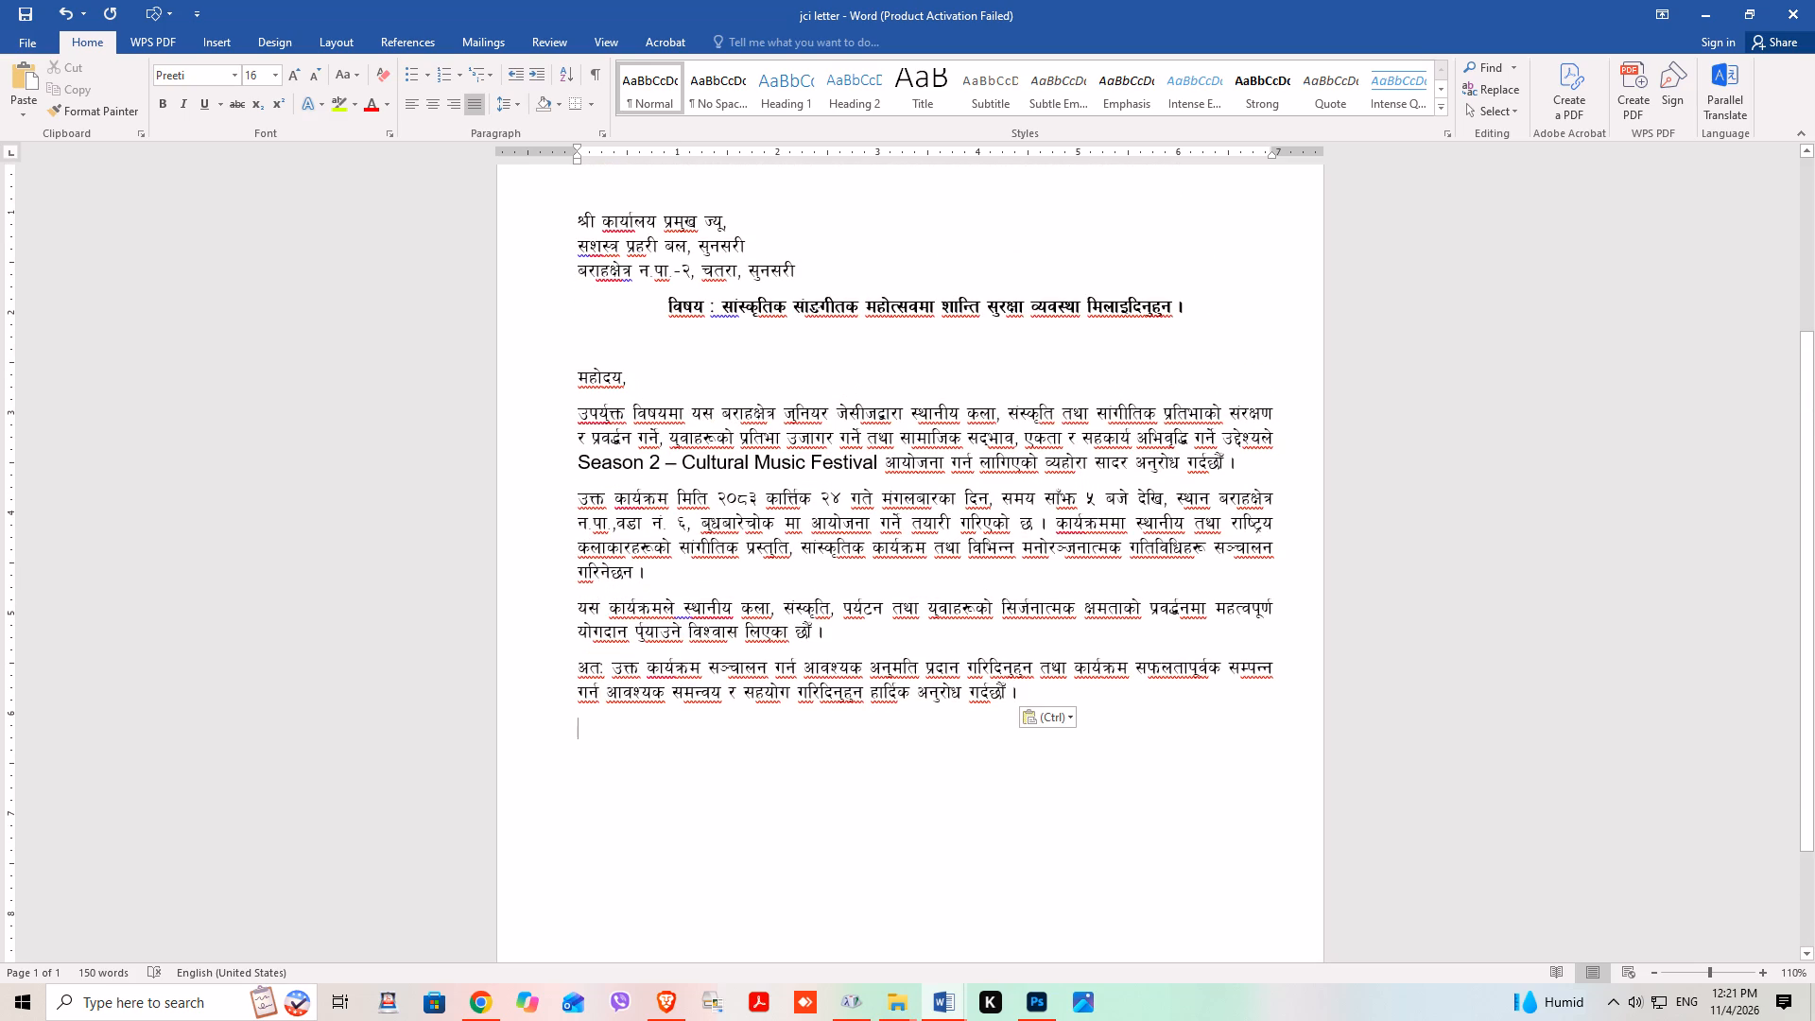
pyautogui.moveTo(1030, 700); pyautogui.dragTo(562, 418)
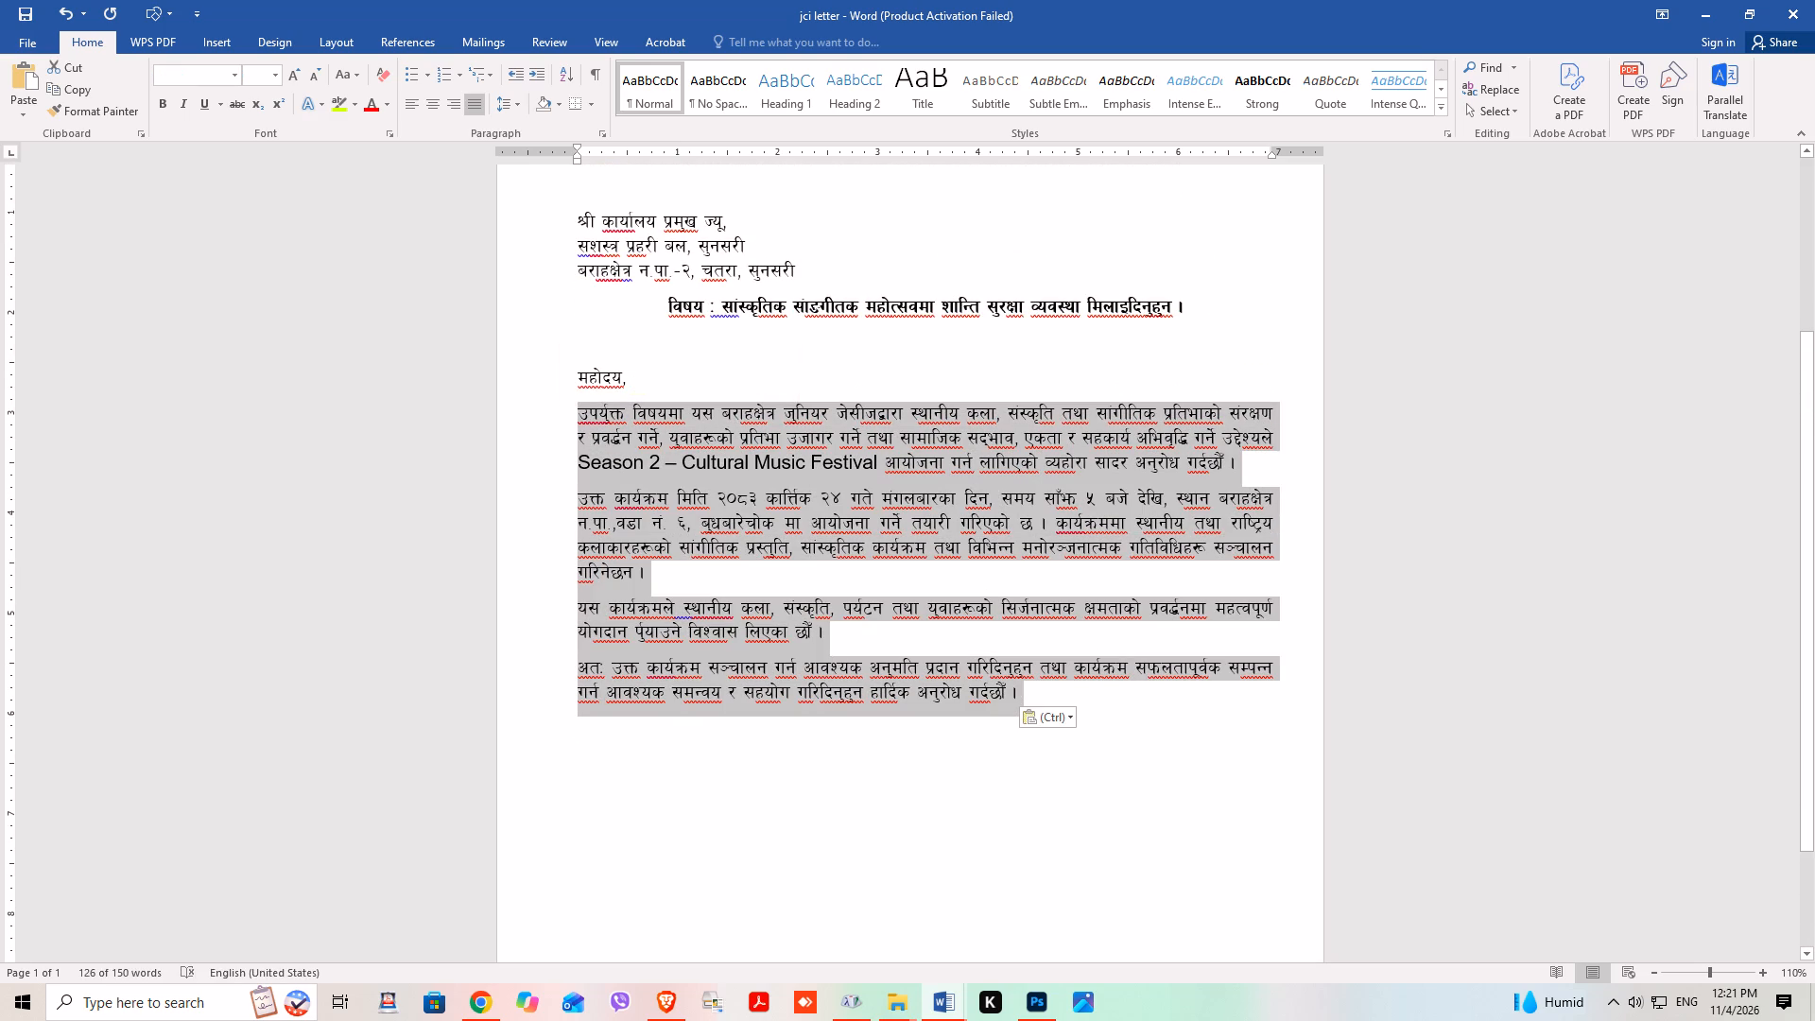
pyautogui.click(507, 106)
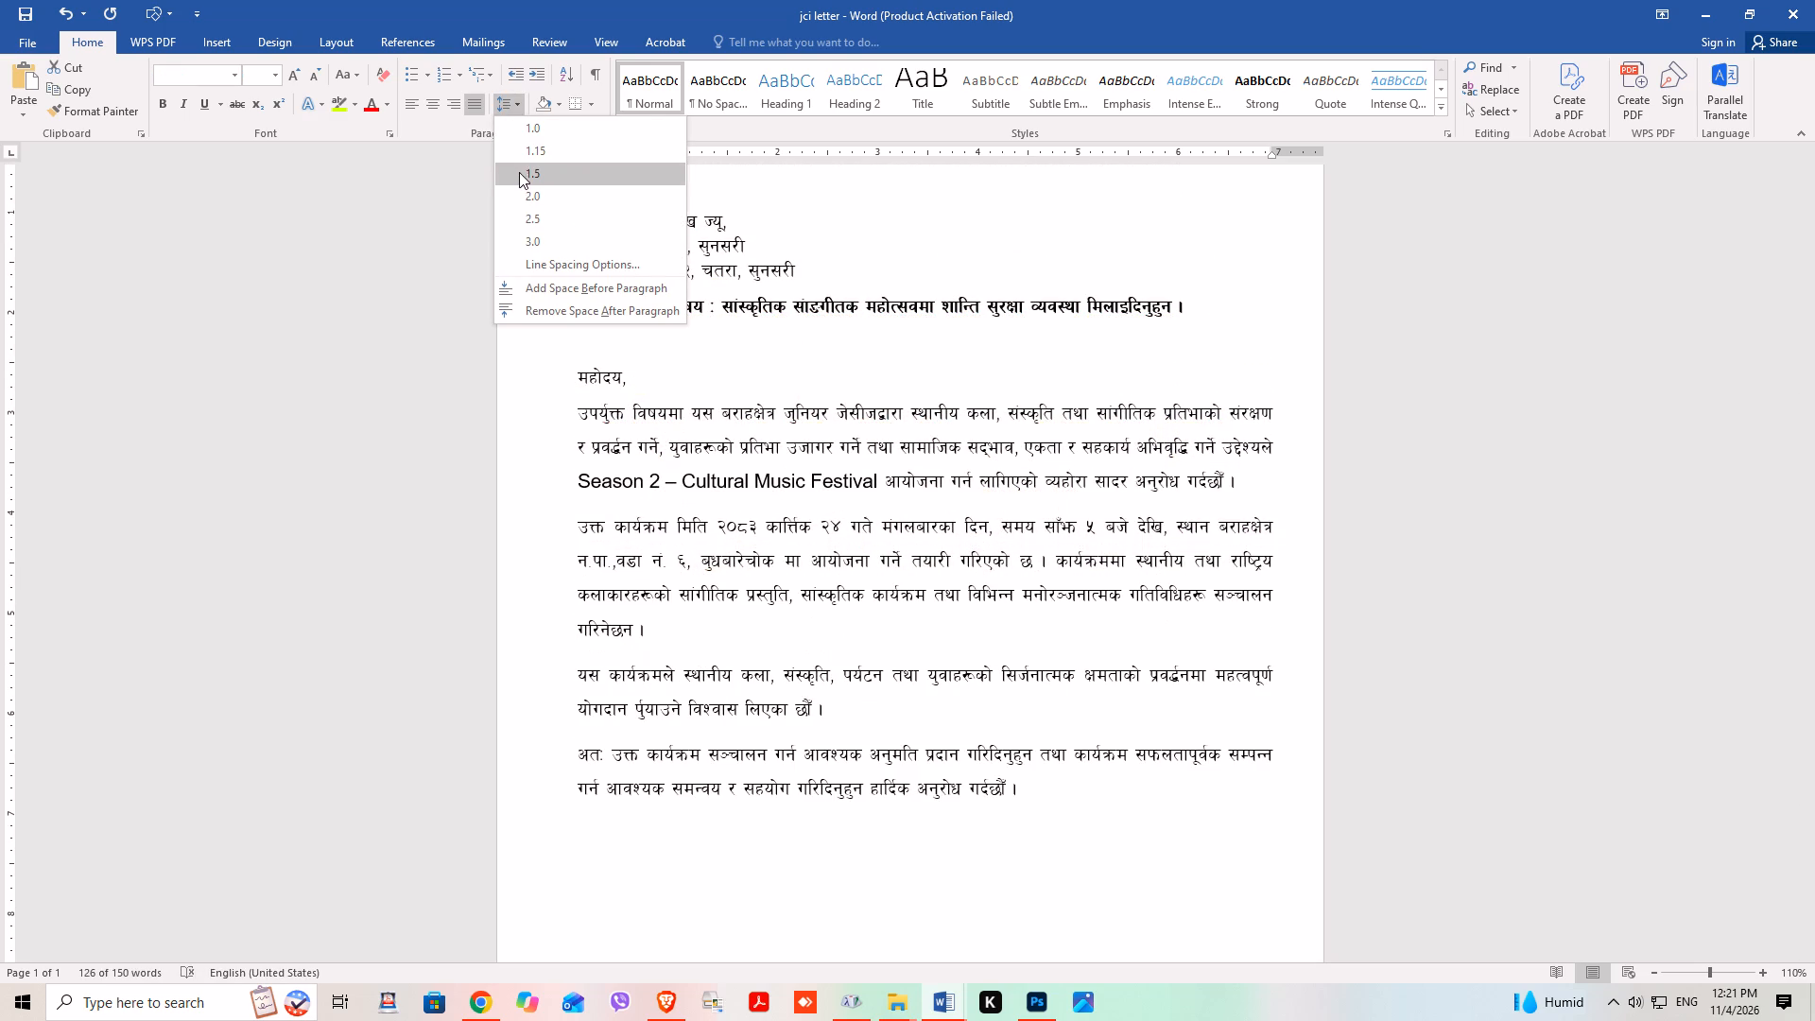
pyautogui.click(519, 159)
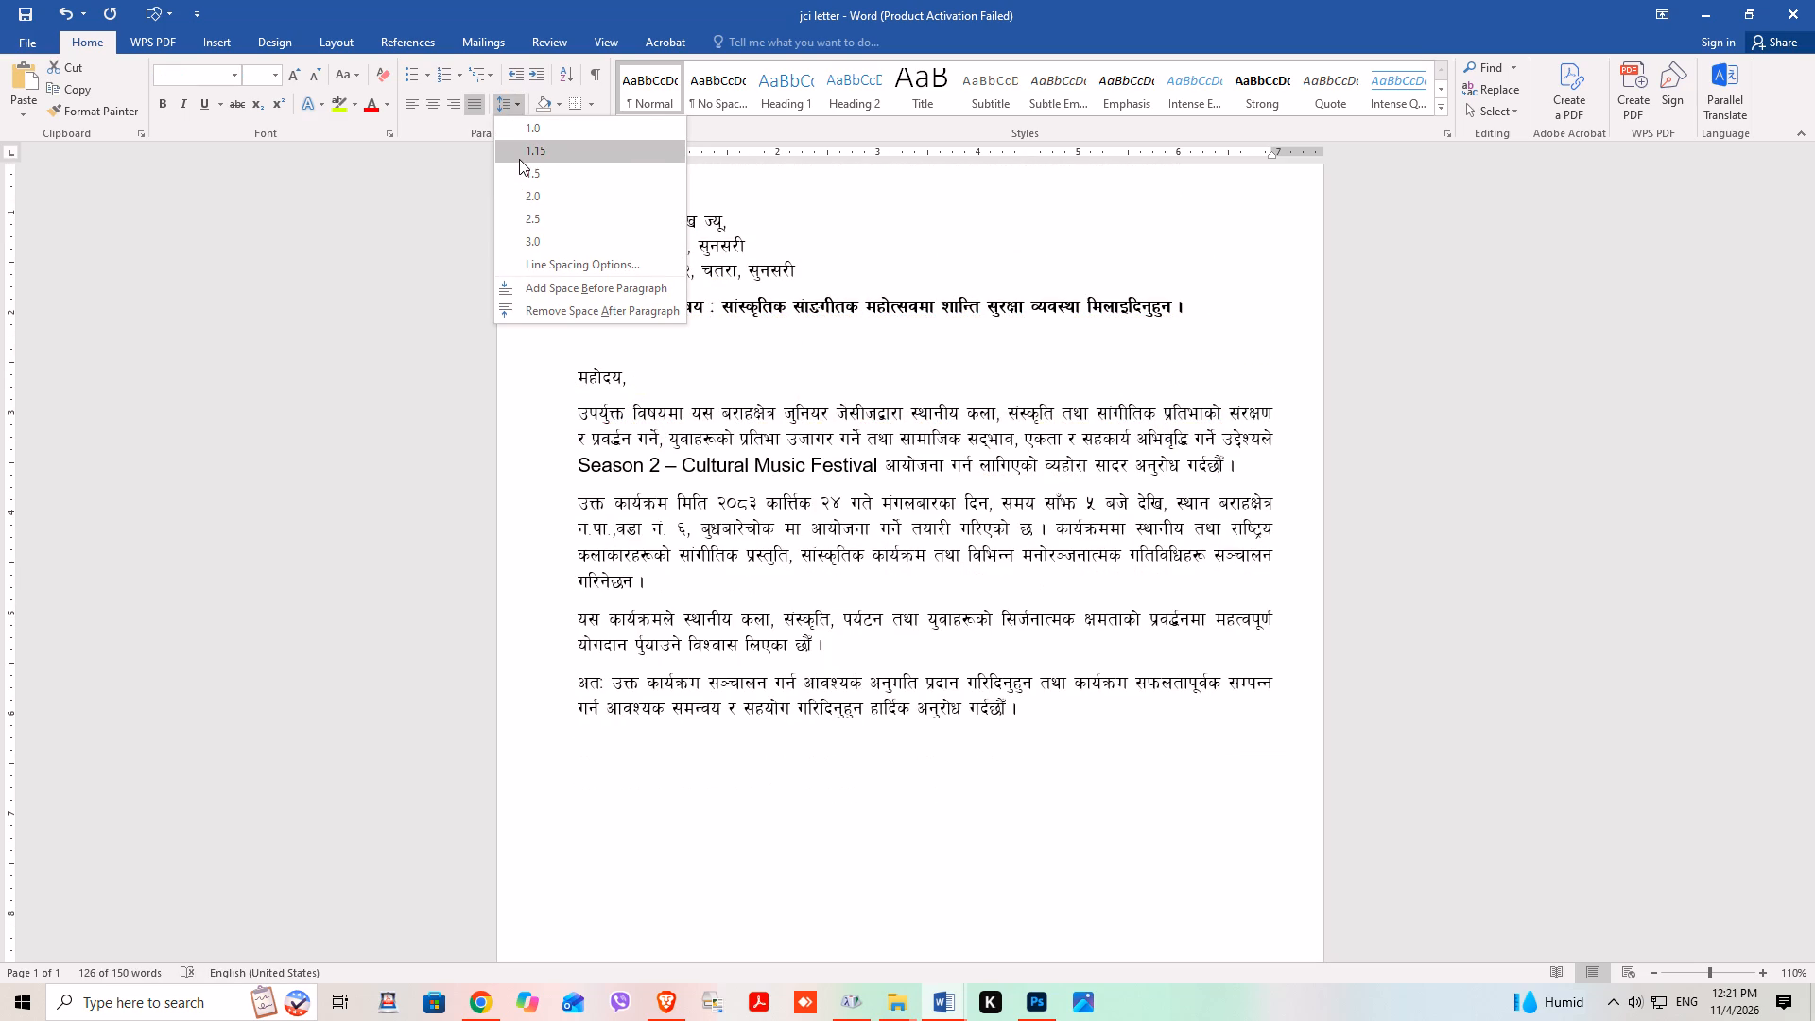
# Insert a blank line between the recipient address and the विषय subject line.
pyautogui.click(1041, 720)
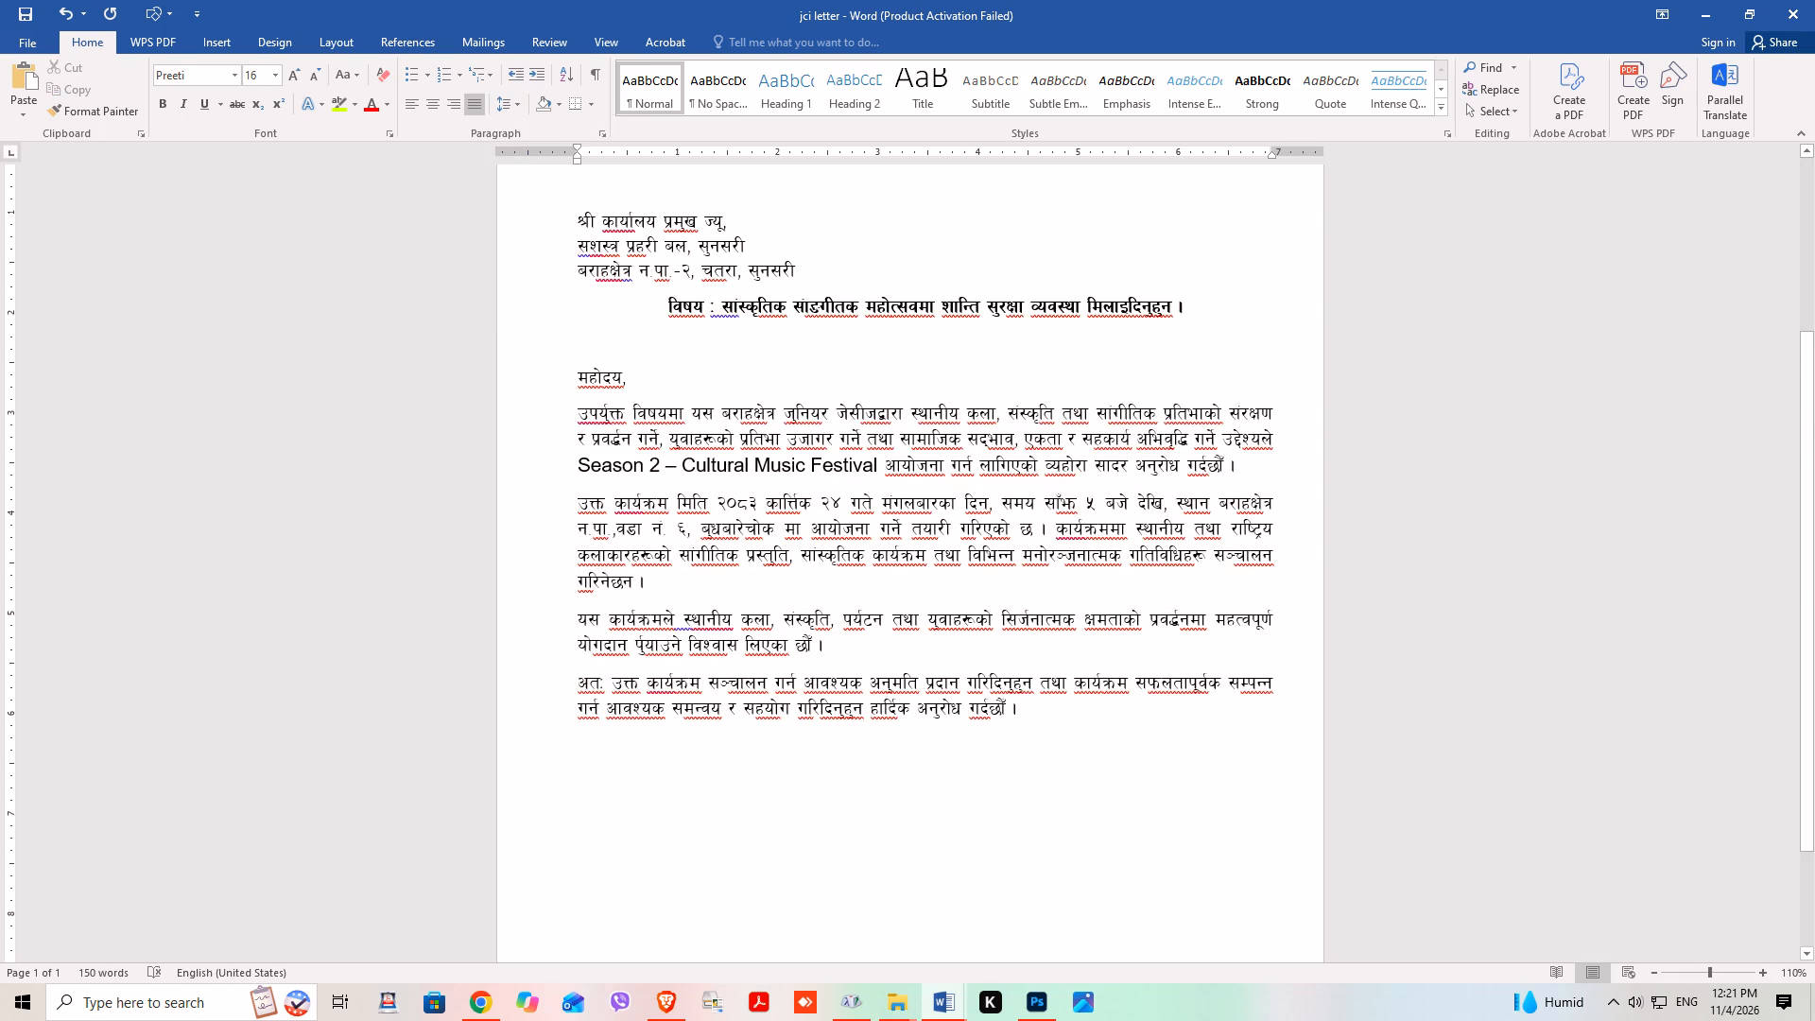
pyautogui.scroll(-3, 755, 690)
pyautogui.scroll(7, 751, 686)
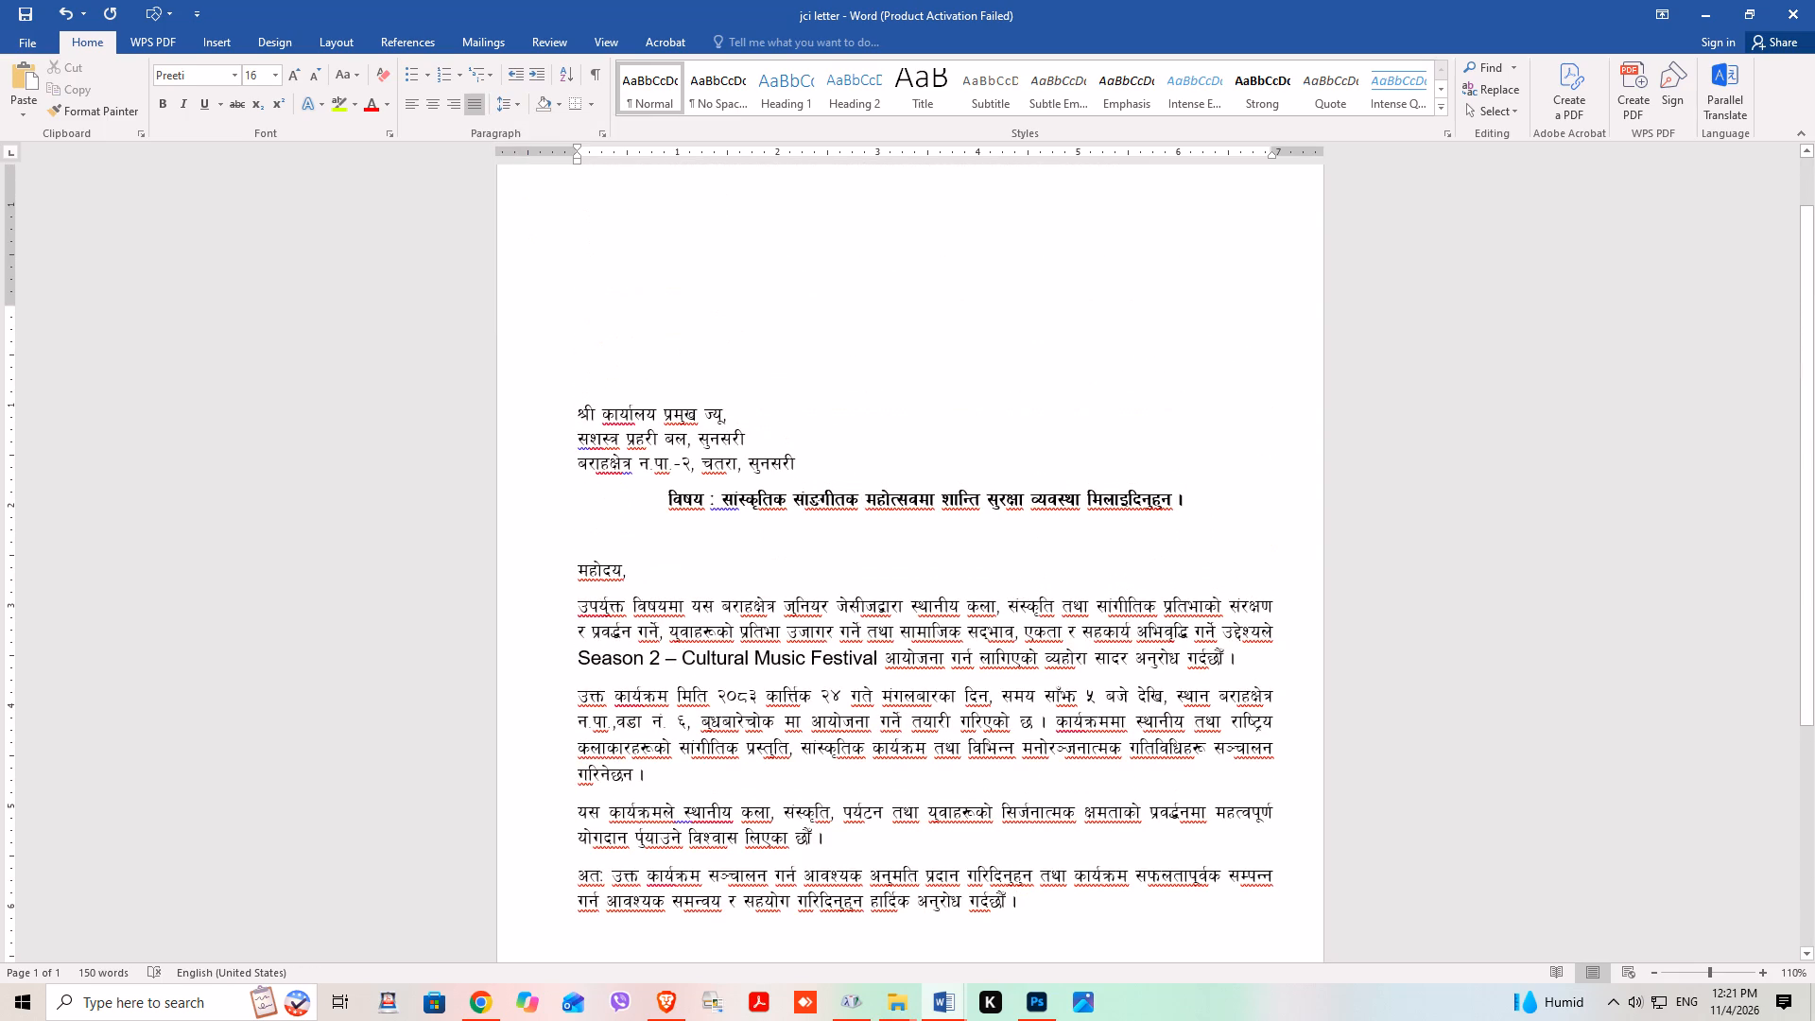
pyautogui.click(660, 498)
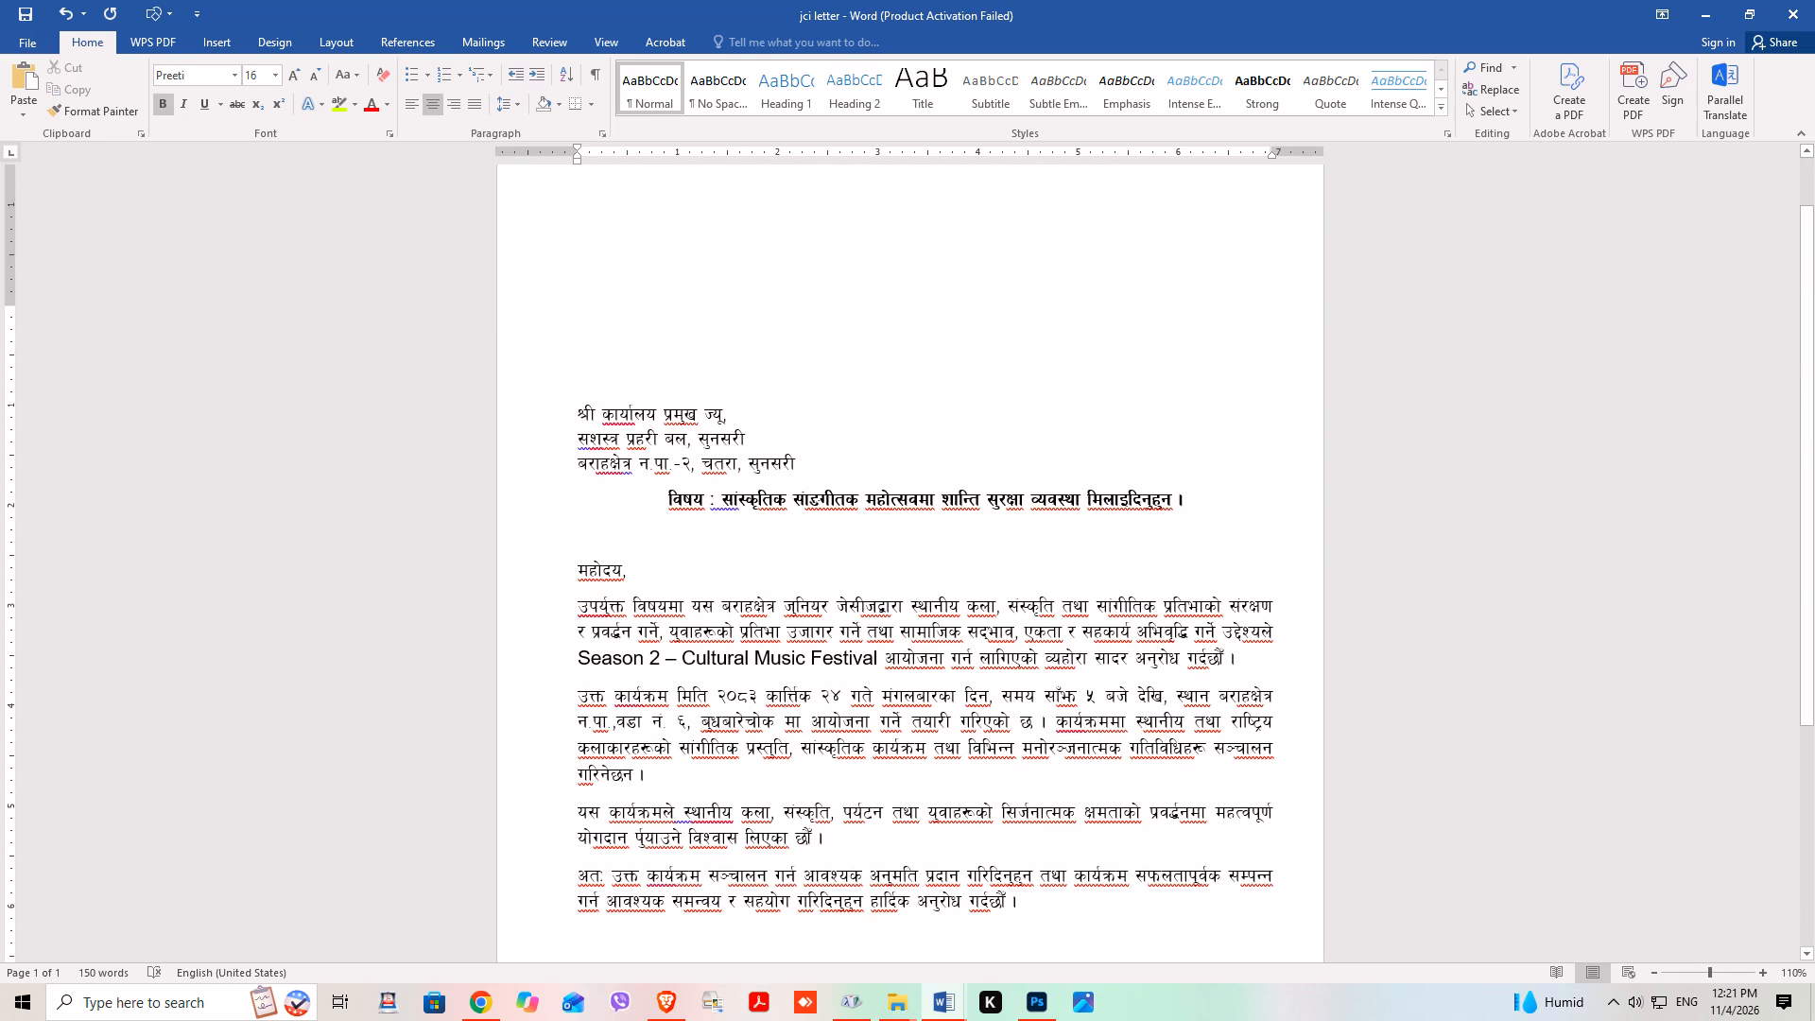
pyautogui.press('Return')
# Set the line spacing of the four body paragraphs below महोदय to 1.5.
pyautogui.scroll(-11, 719, 649)
pyautogui.scroll(4, 730, 649)
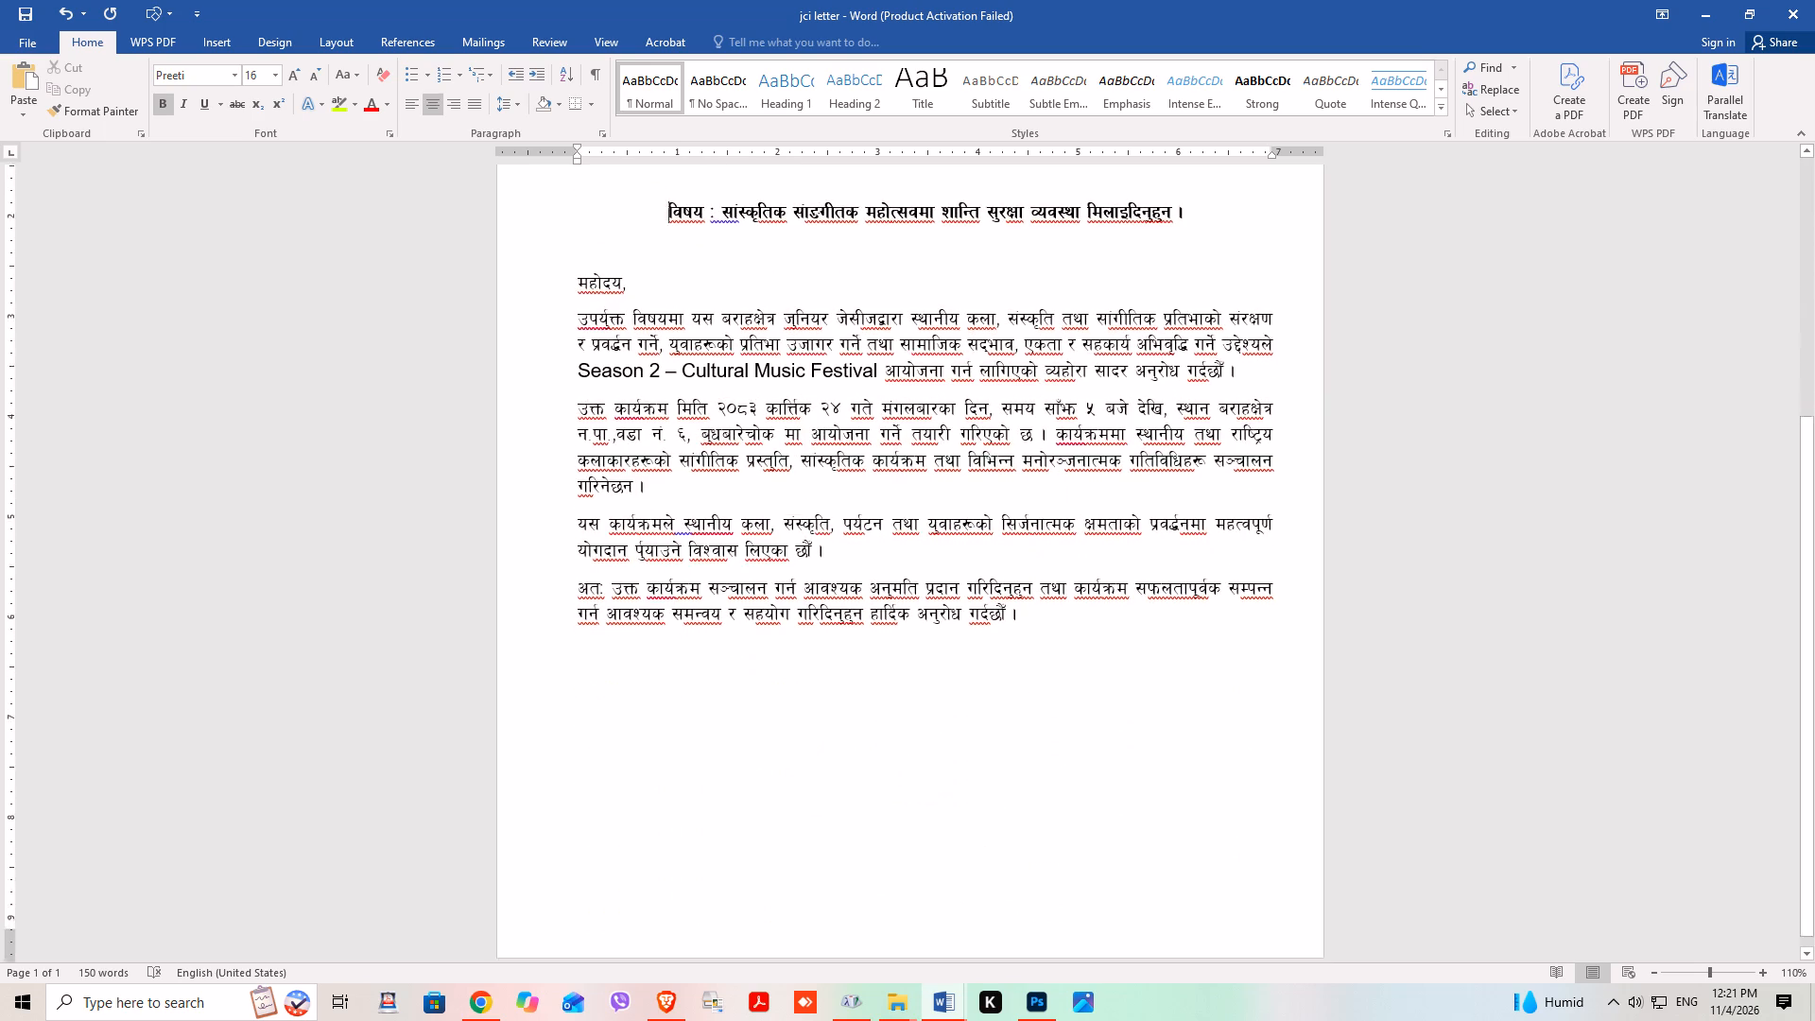
pyautogui.scroll(1, 730, 649)
pyautogui.moveTo(1029, 849); pyautogui.dragTo(538, 574)
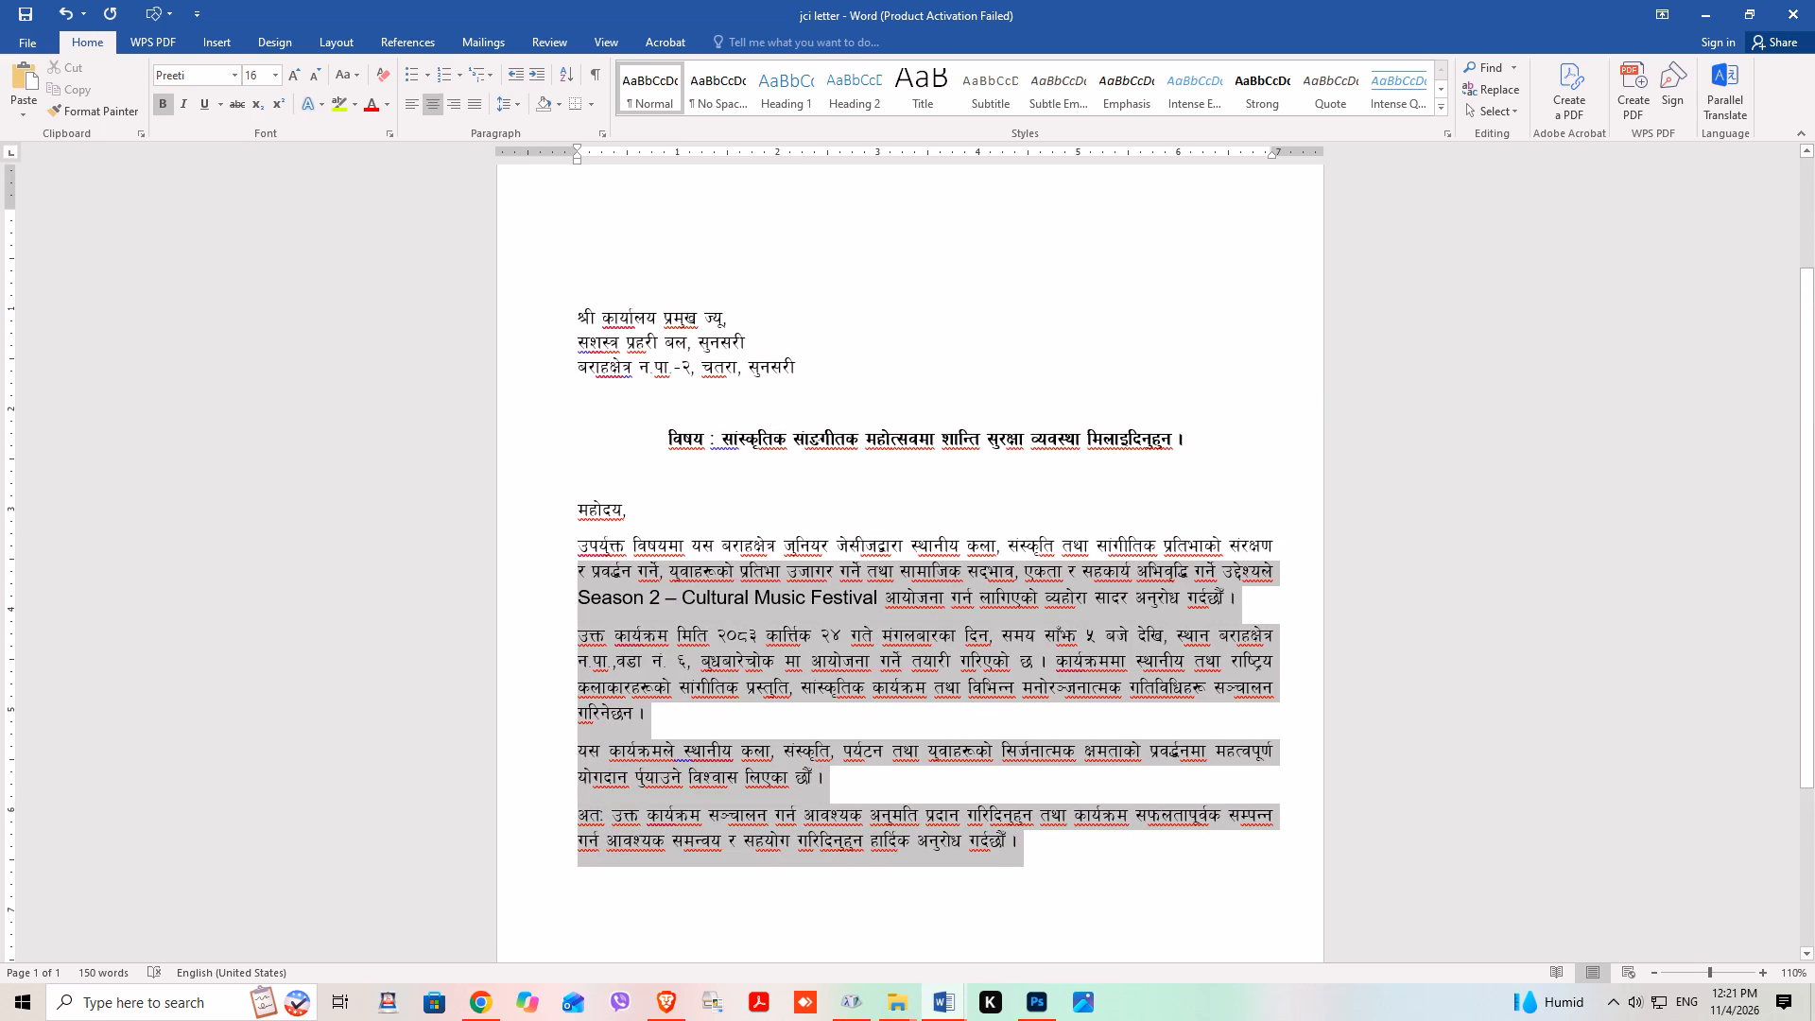
pyautogui.moveTo(538, 574); pyautogui.dragTo(540, 540)
pyautogui.click(512, 100)
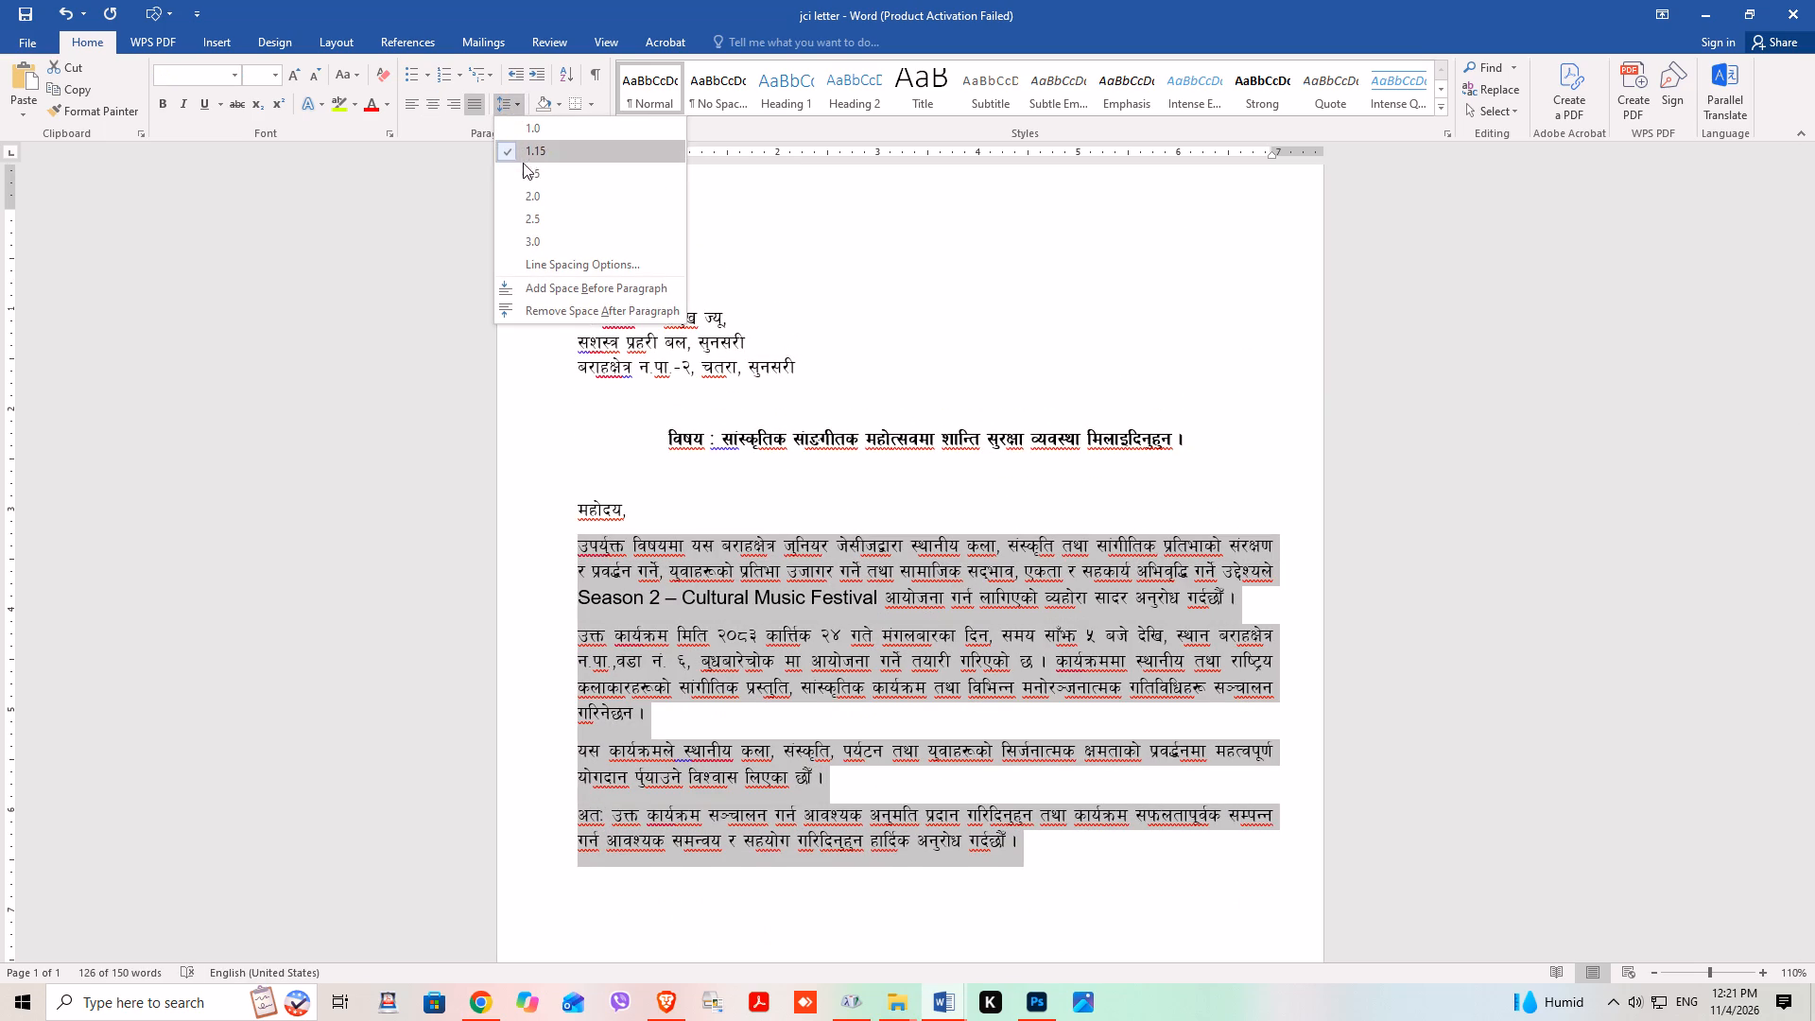
pyautogui.click(524, 168)
pyautogui.scroll(-7, 752, 821)
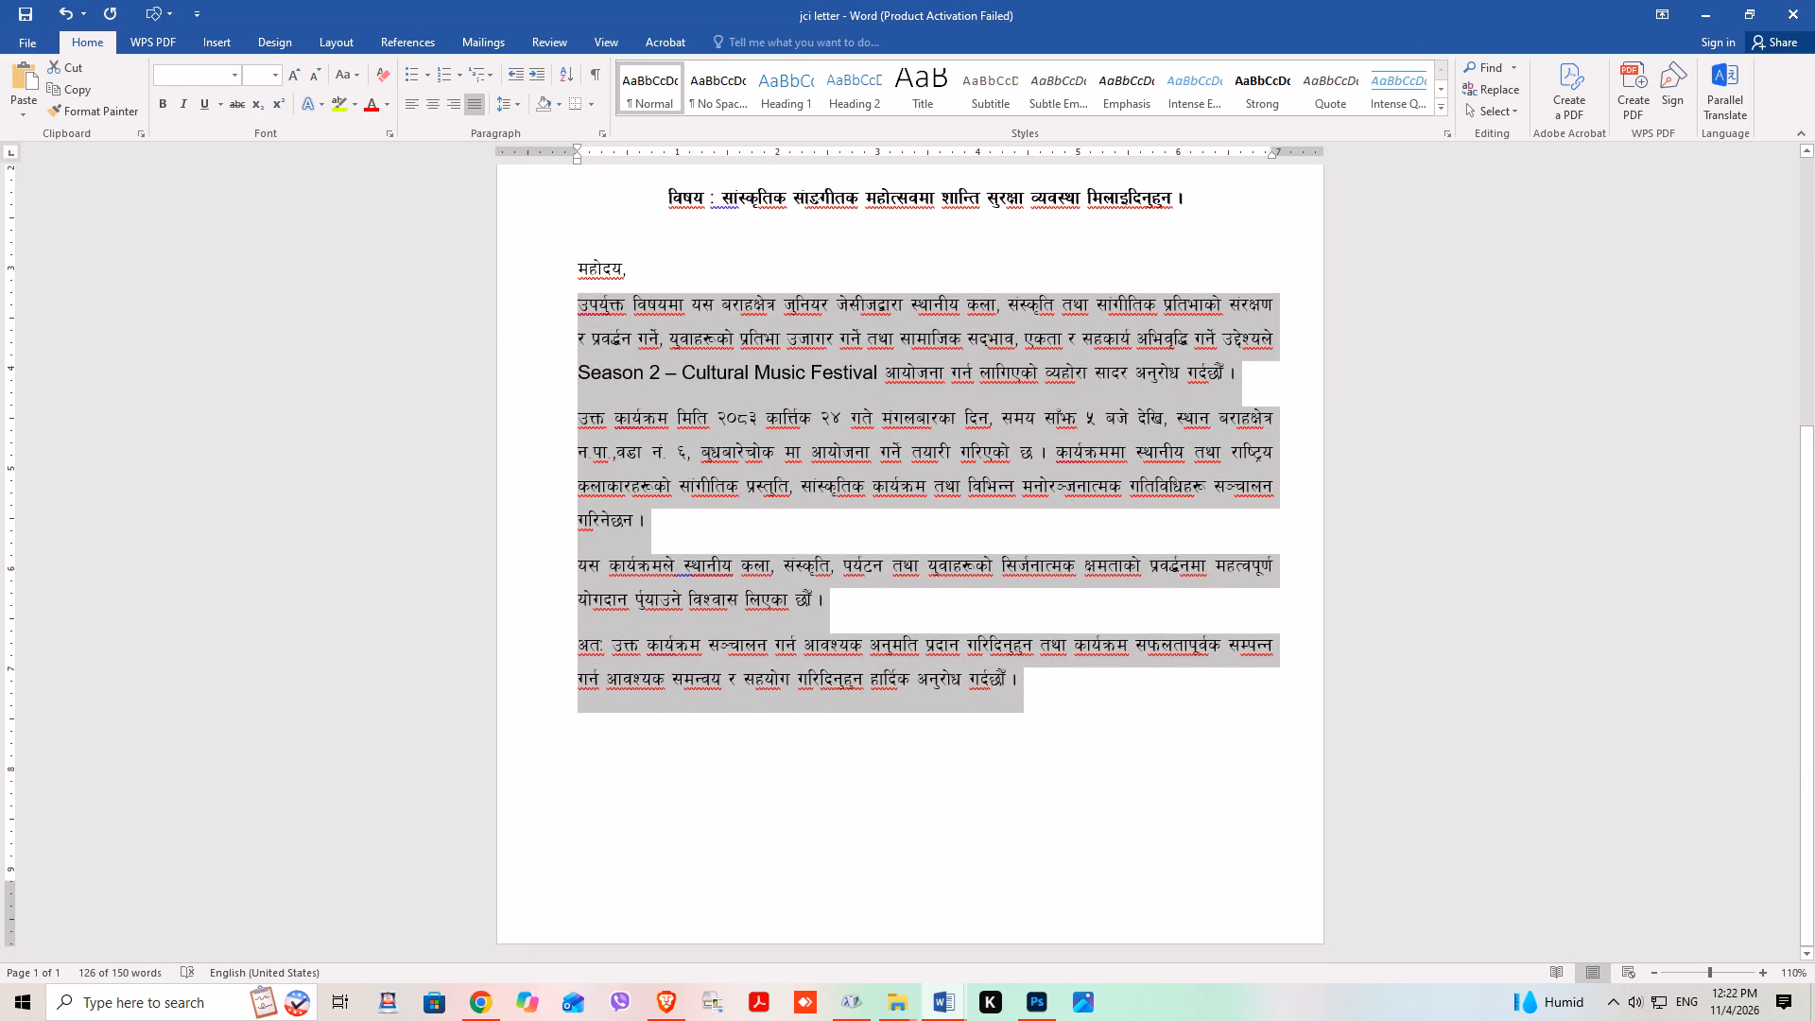
pyautogui.click(880, 828)
# Replace कार्यालय प्रमुख with वडा अध्यक्ष in the first line of the recipient address.
pyautogui.scroll(8, 803, 851)
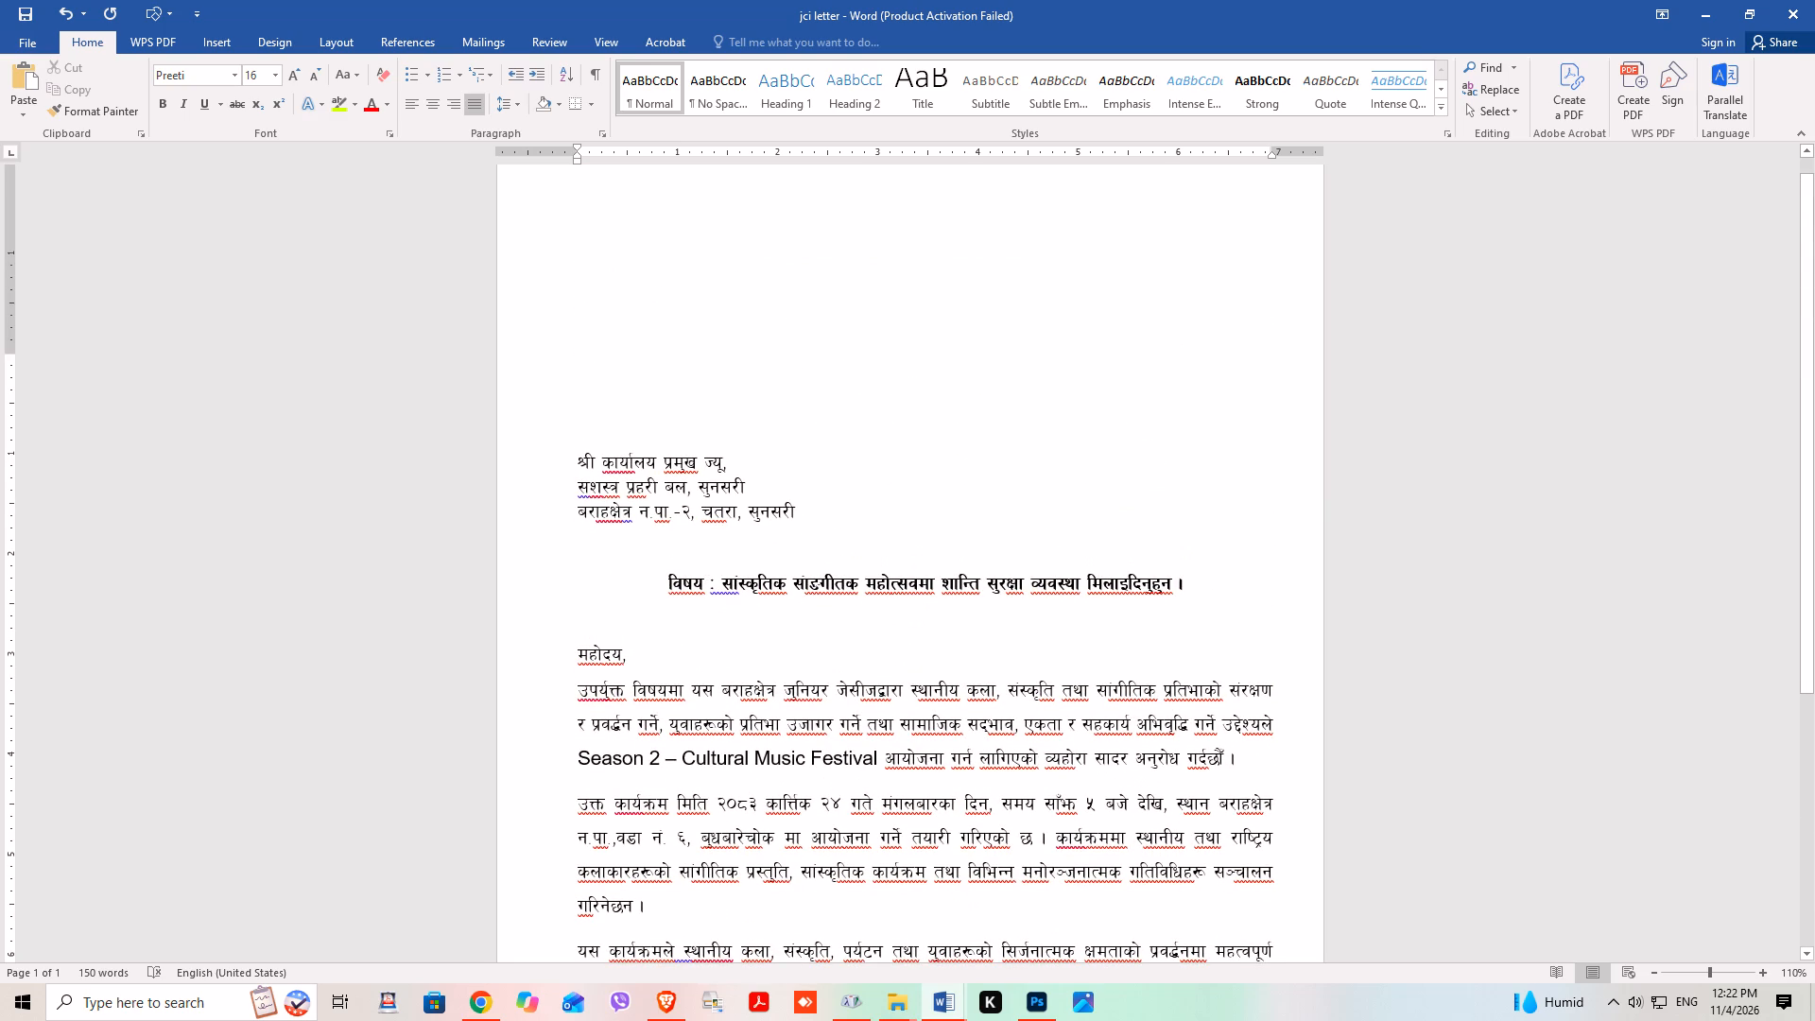
pyautogui.moveTo(601, 460); pyautogui.dragTo(699, 469)
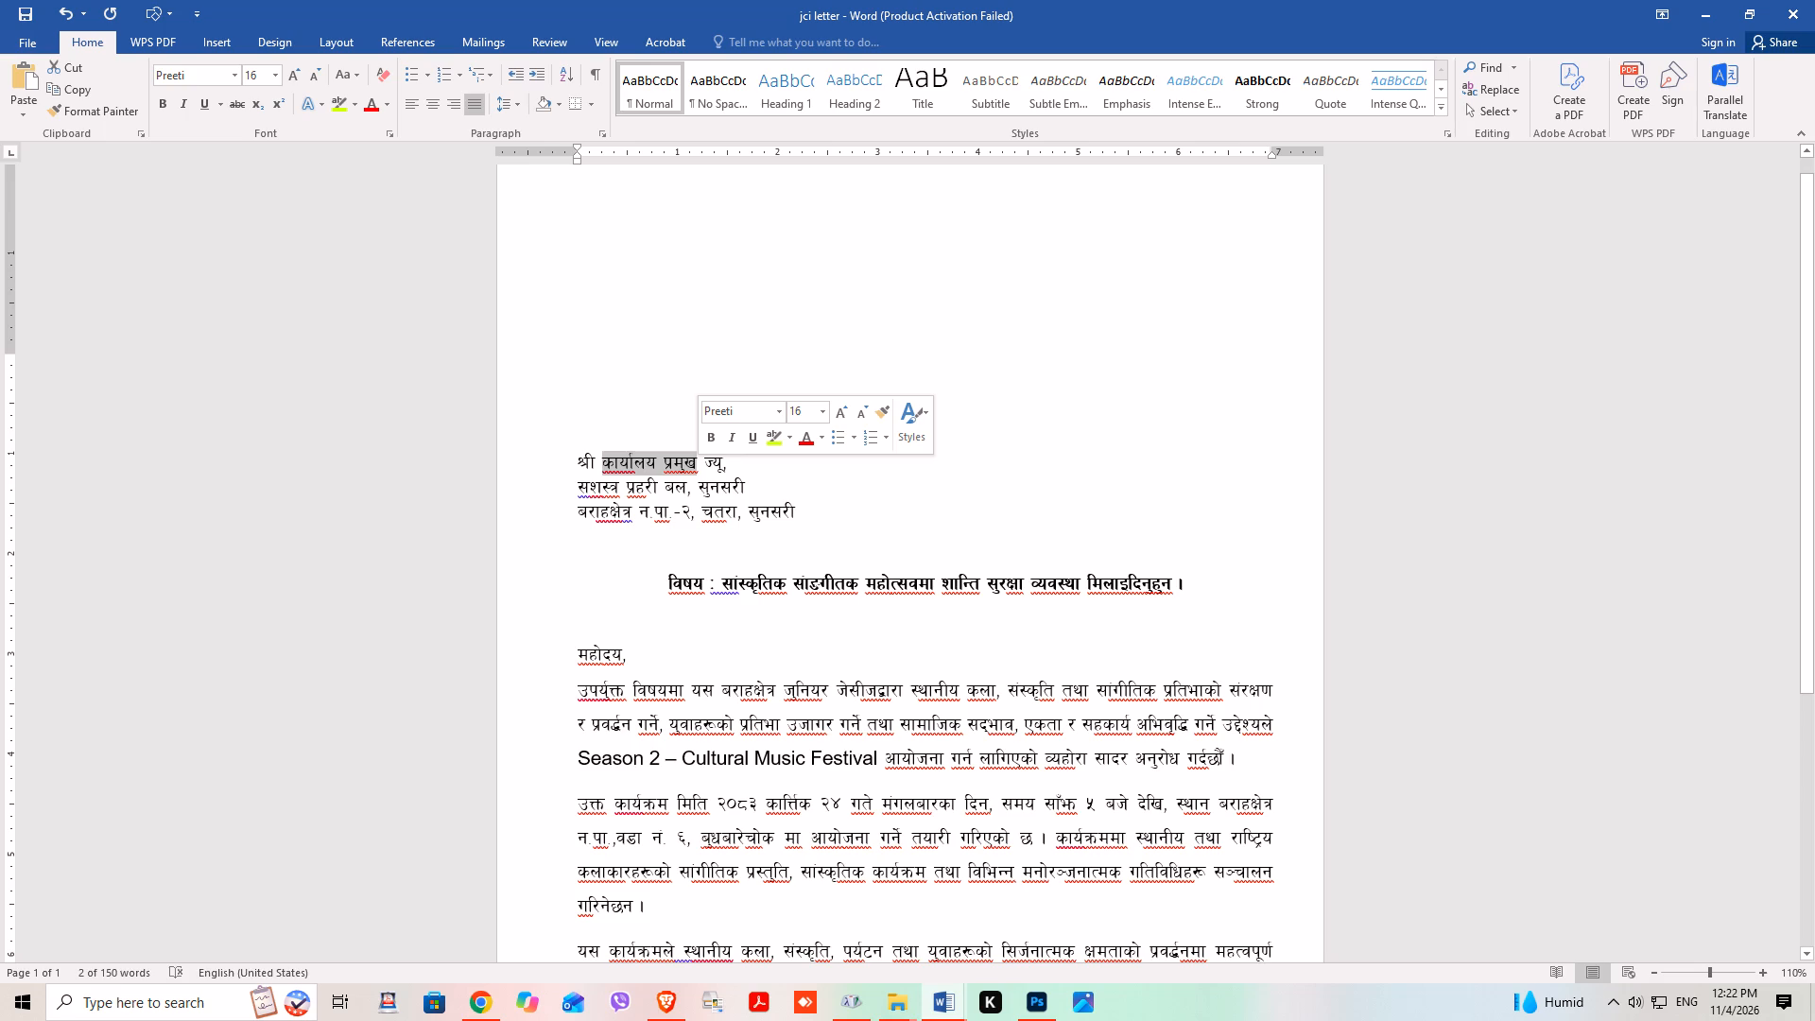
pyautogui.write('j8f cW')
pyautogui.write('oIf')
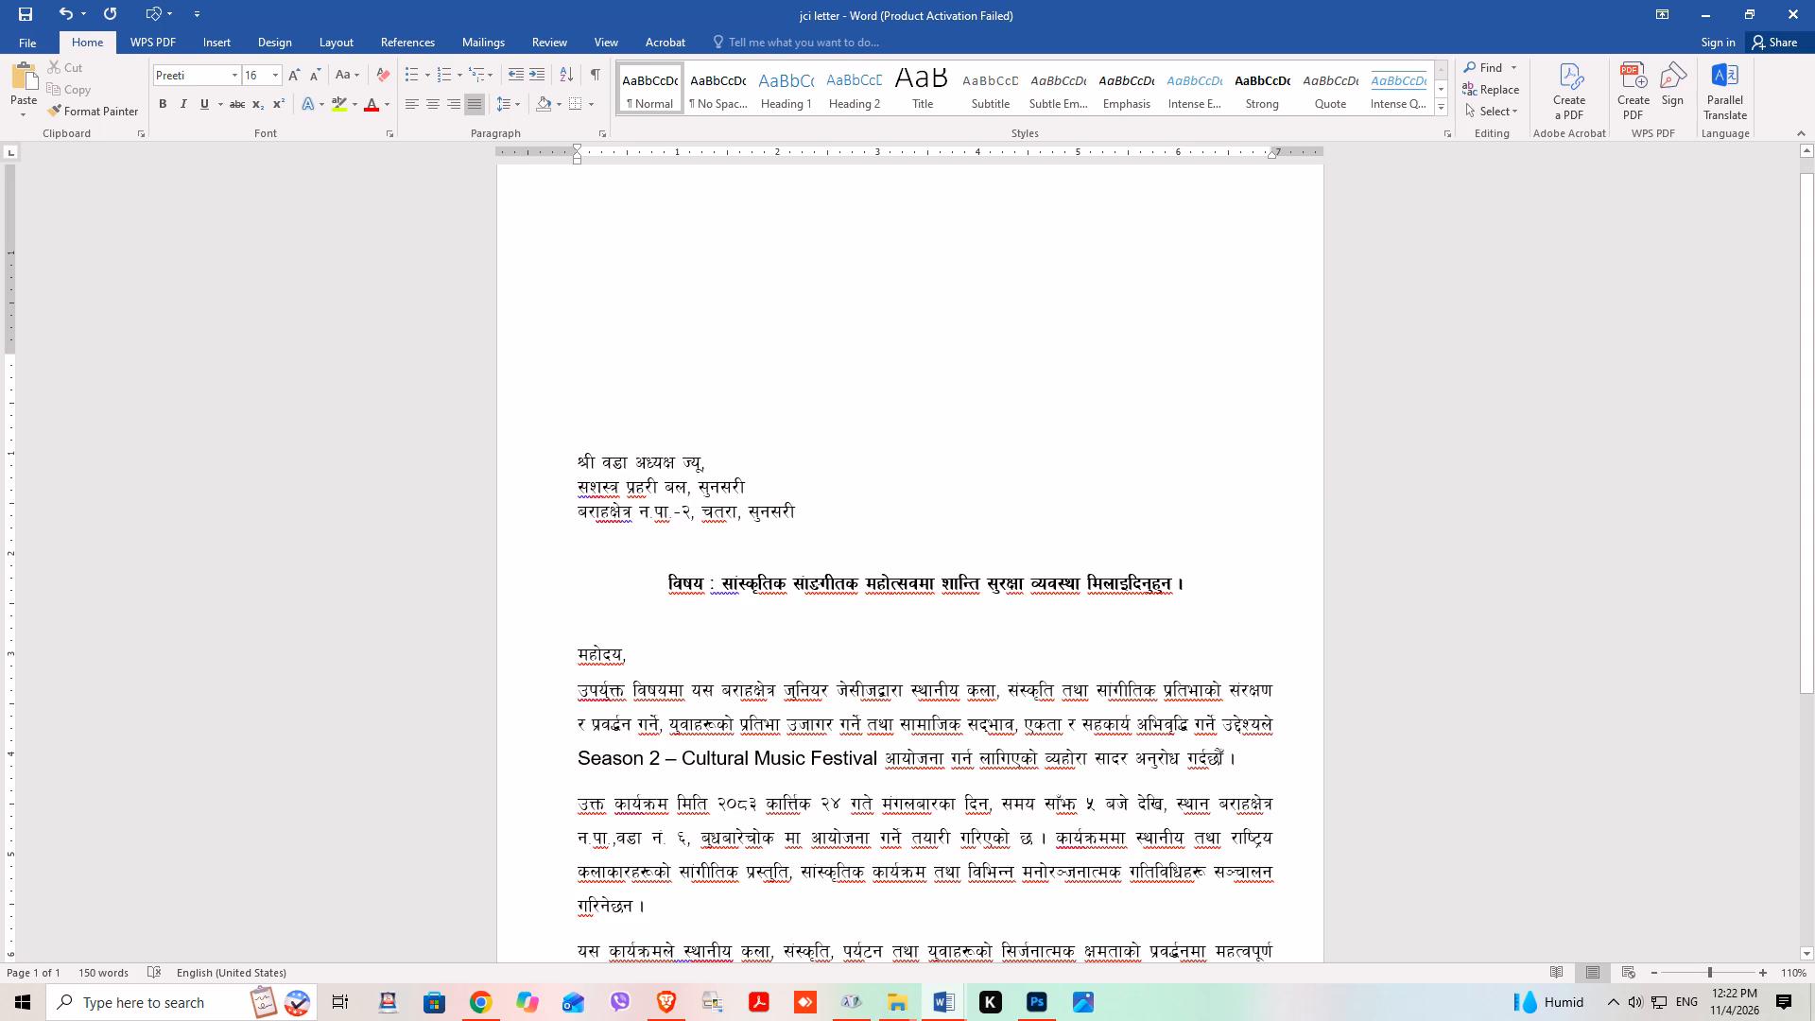
pyautogui.moveTo(577, 484); pyautogui.dragTo(721, 479)
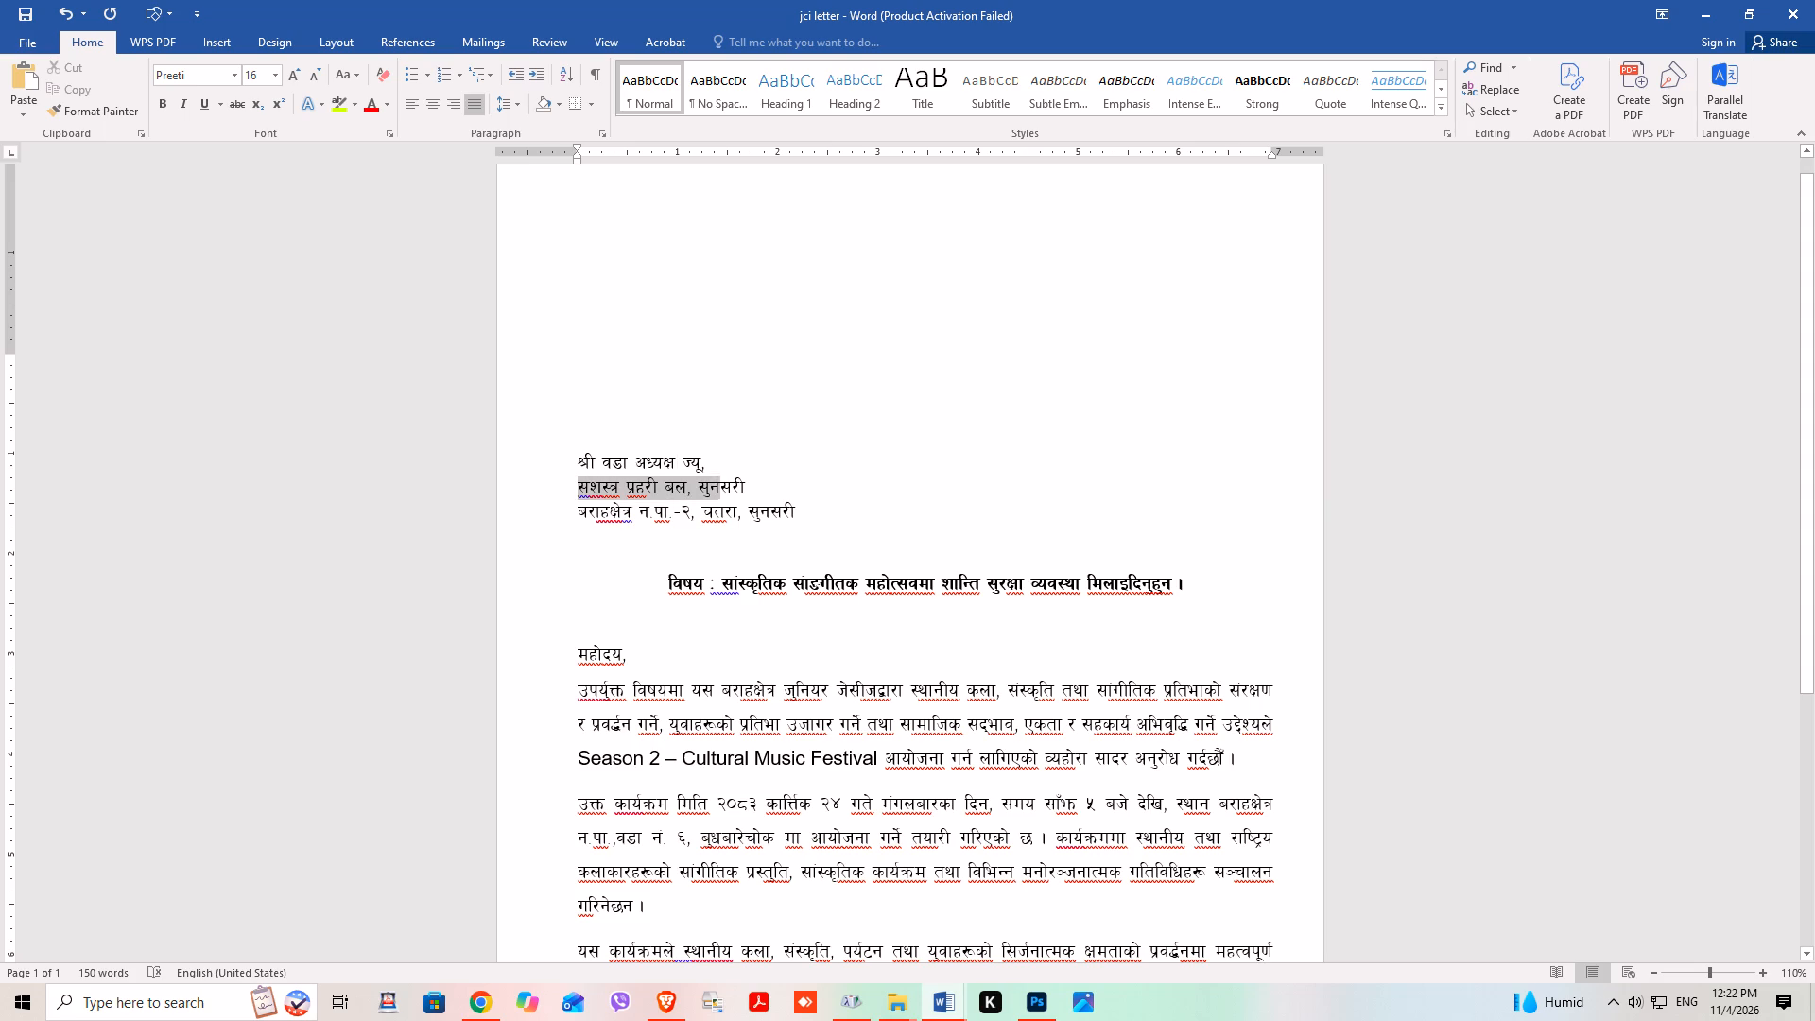
pyautogui.moveTo(721, 479); pyautogui.dragTo(743, 482)
pyautogui.moveTo(743, 482); pyautogui.dragTo(742, 487)
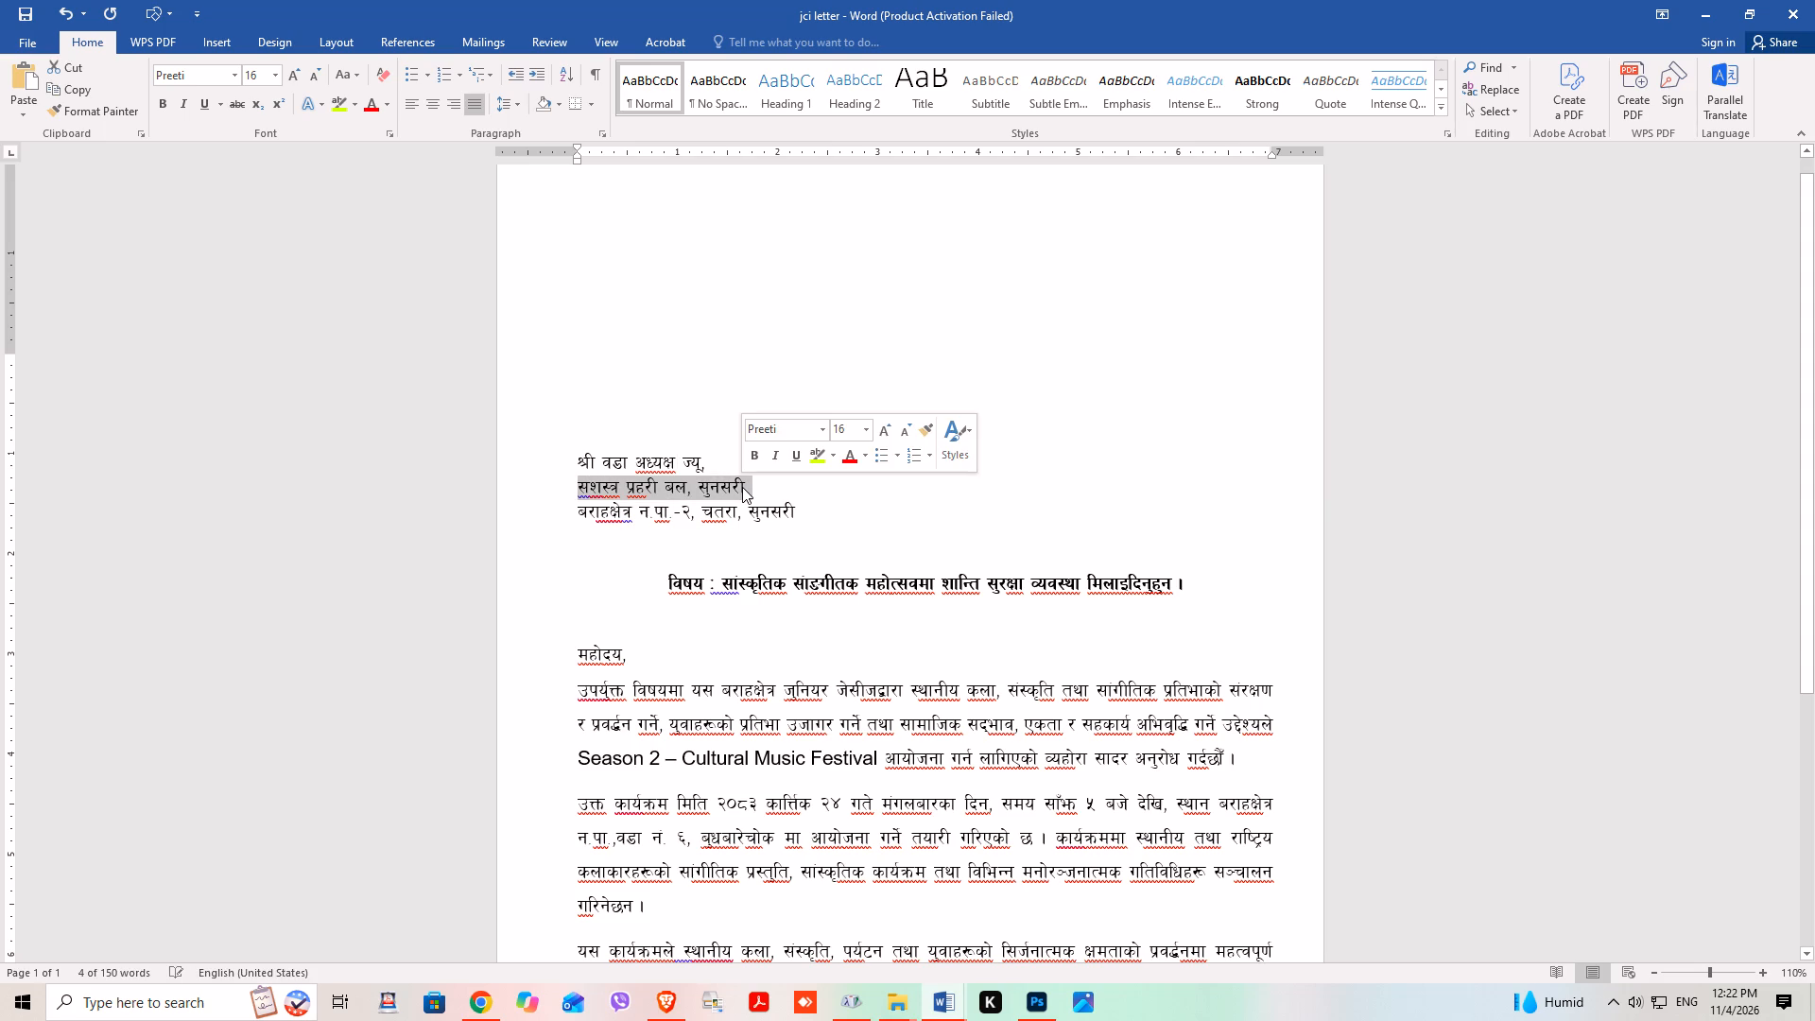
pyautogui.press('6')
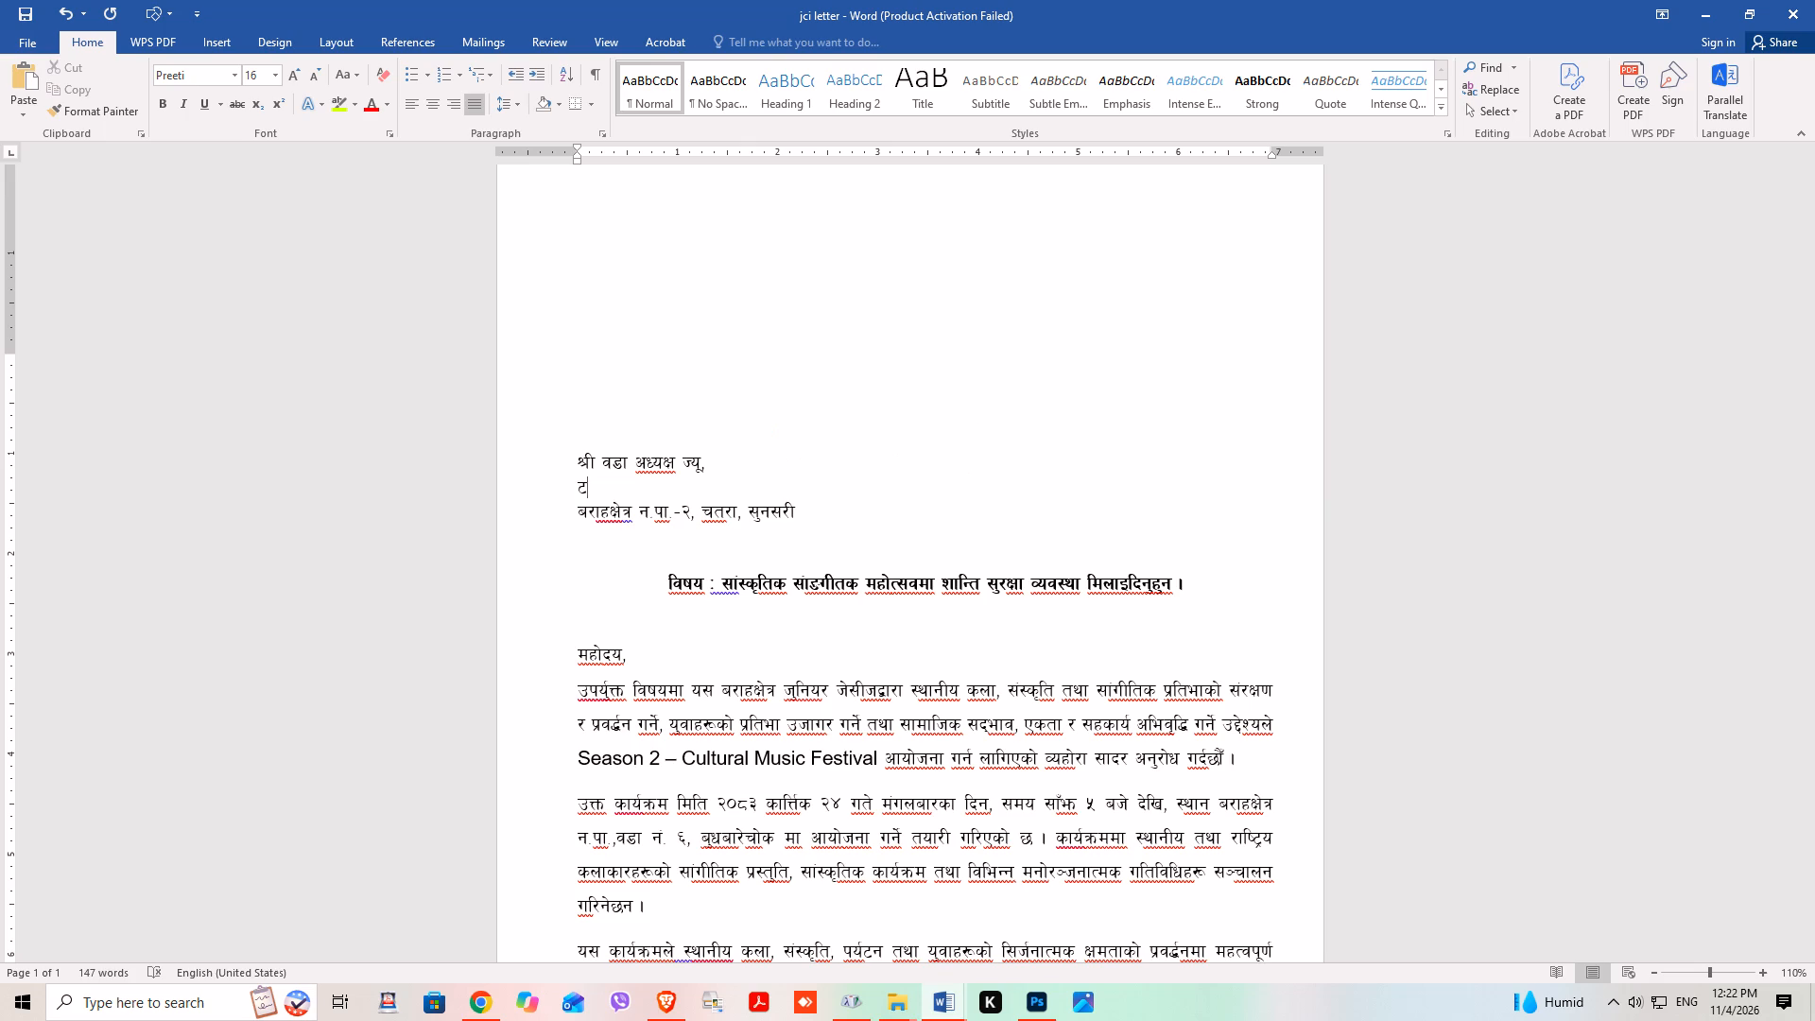
pyautogui.press('BackSpace')
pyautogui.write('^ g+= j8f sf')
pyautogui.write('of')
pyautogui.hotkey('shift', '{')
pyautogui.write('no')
# Change the ward number after बराहक्षेत्र न.पा. in the third address line to ६.
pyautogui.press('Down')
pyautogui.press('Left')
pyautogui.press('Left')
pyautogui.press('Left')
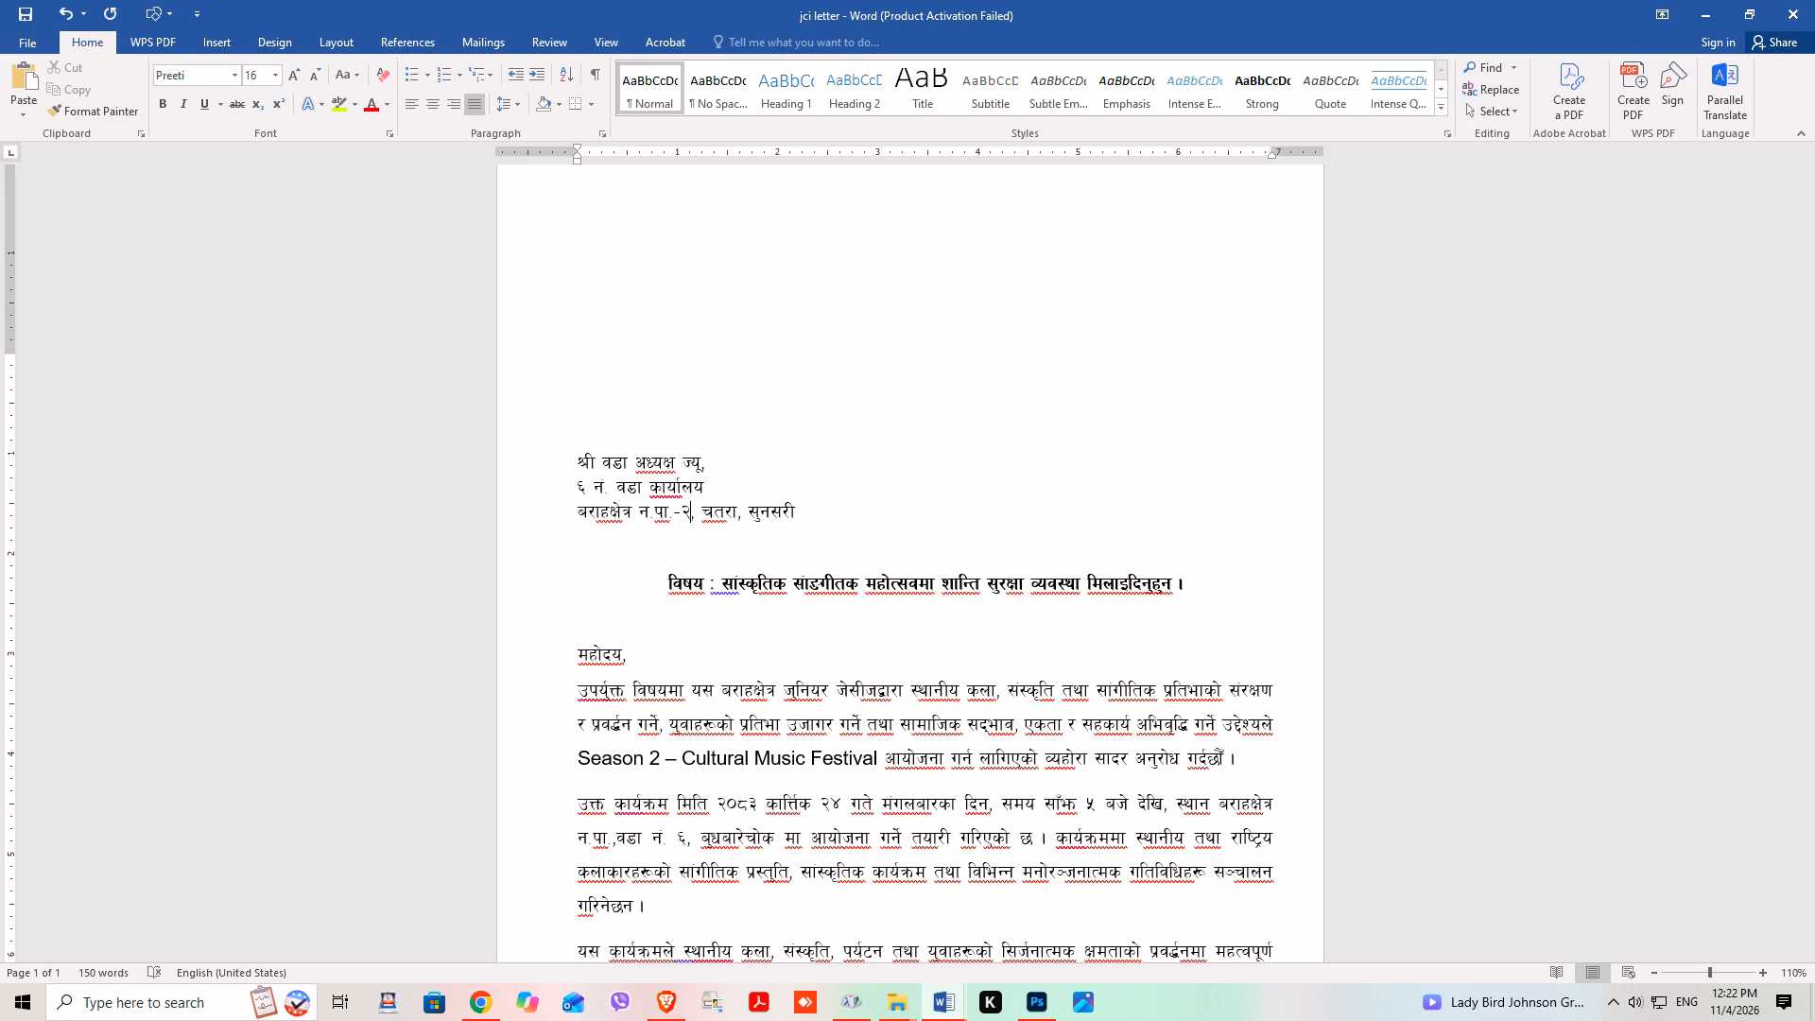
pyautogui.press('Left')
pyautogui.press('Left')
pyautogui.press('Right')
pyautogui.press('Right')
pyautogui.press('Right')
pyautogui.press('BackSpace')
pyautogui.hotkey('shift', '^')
# Replace the place name चतरा in the third address line with चक्रघट्टी.
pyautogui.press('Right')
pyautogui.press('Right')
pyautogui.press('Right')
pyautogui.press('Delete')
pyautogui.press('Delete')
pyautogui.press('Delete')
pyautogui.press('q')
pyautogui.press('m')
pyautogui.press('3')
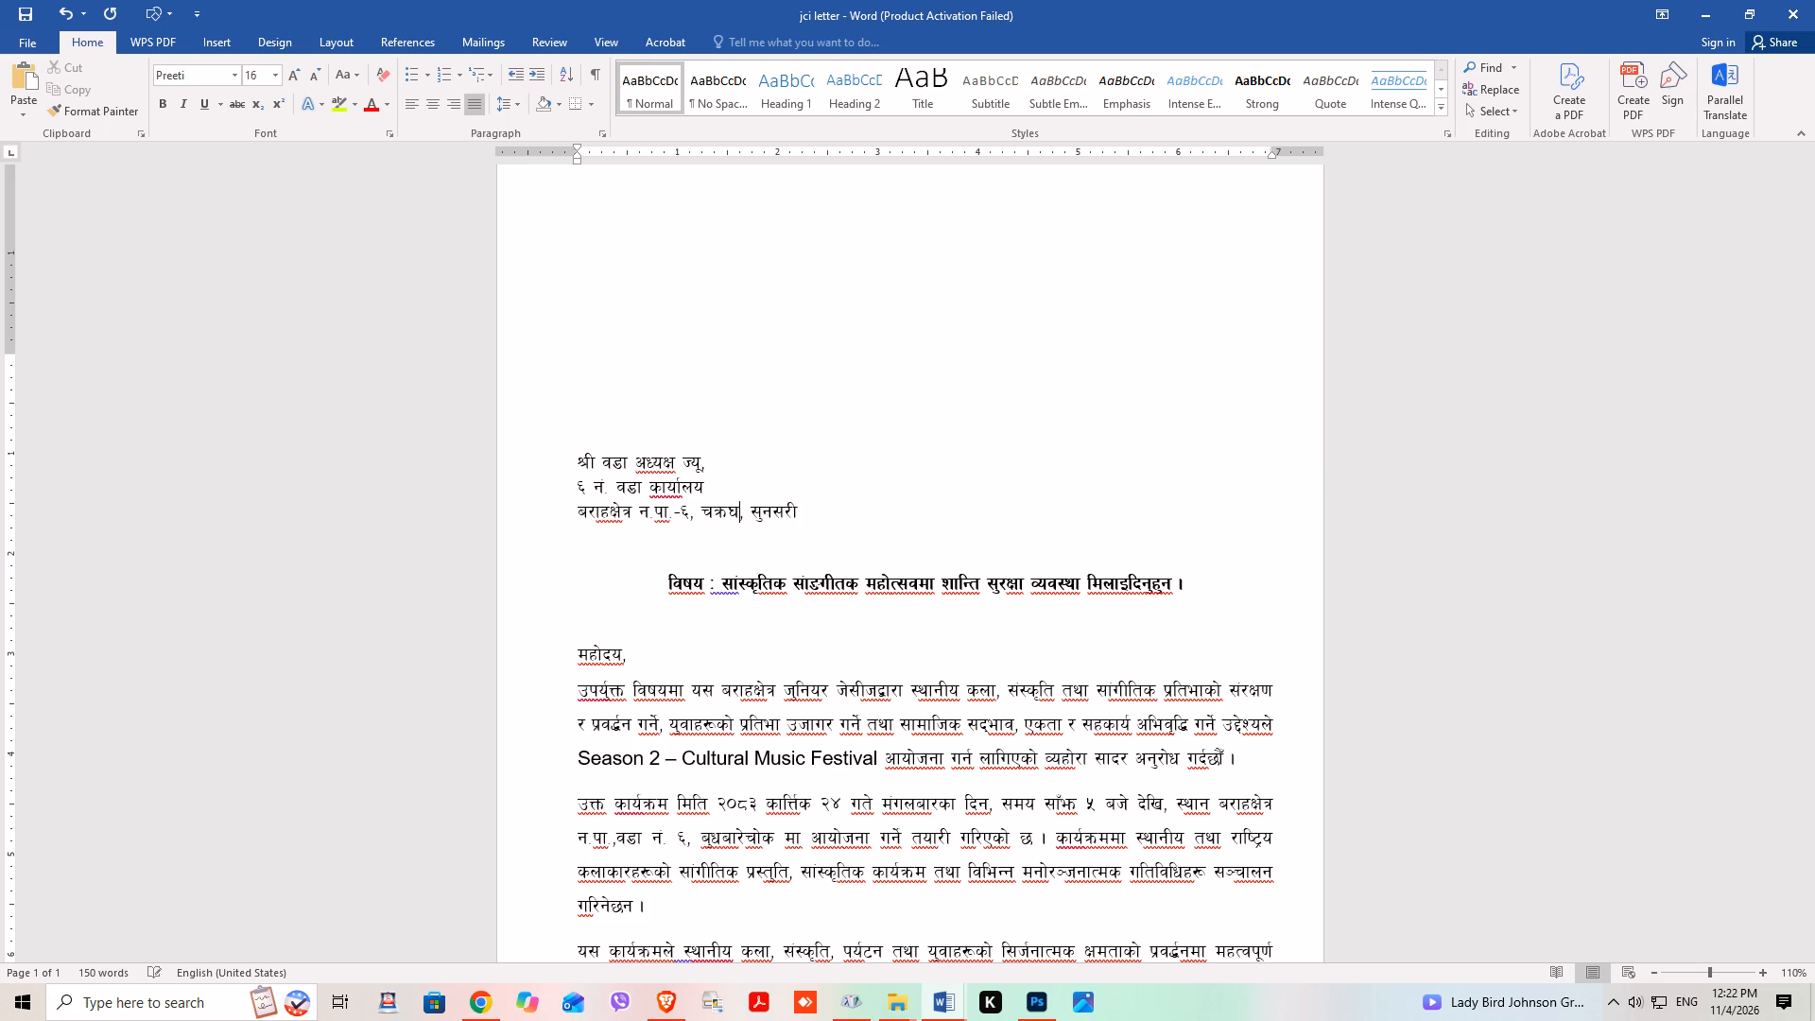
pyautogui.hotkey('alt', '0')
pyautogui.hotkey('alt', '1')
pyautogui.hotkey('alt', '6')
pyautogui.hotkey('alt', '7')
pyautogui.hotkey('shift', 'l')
# Replace महोत्सवमा शान्ति सुरक्षा व्यवस्था in the subject line with कार्यक्रम.
pyautogui.click(918, 585)
pyautogui.scroll(-3, 1008, 651)
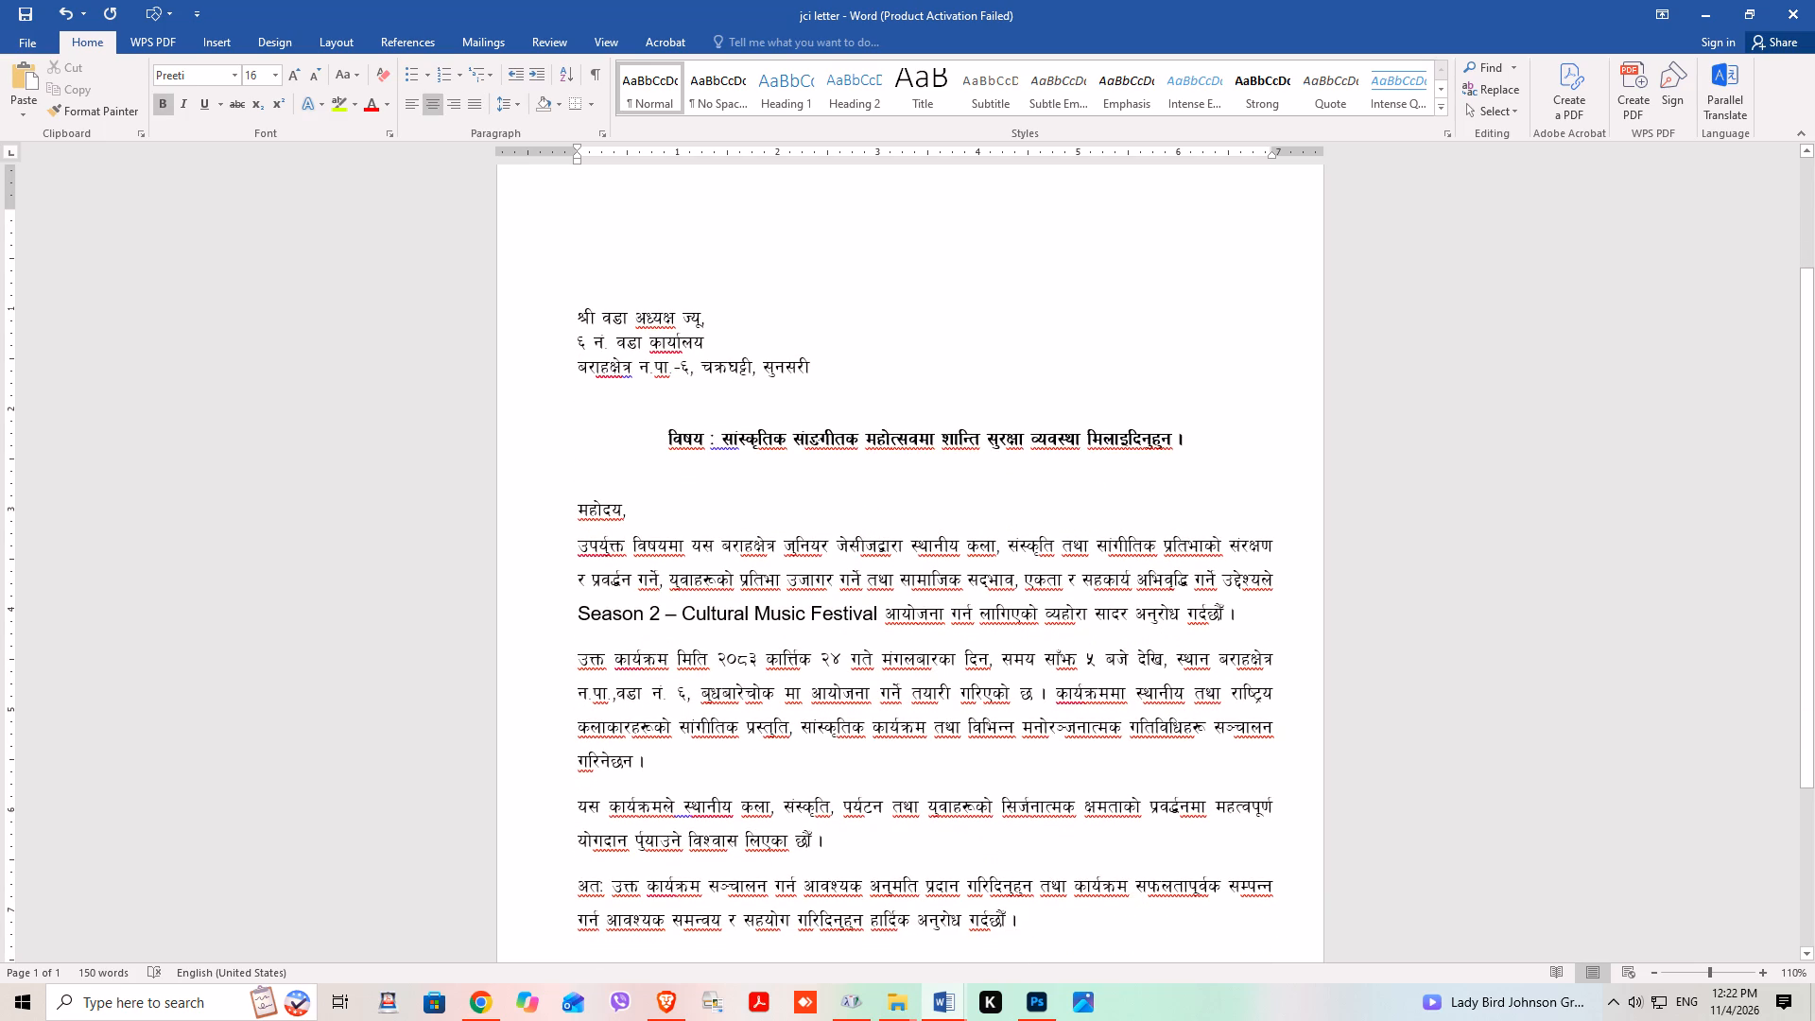
pyautogui.moveTo(867, 435); pyautogui.dragTo(929, 438)
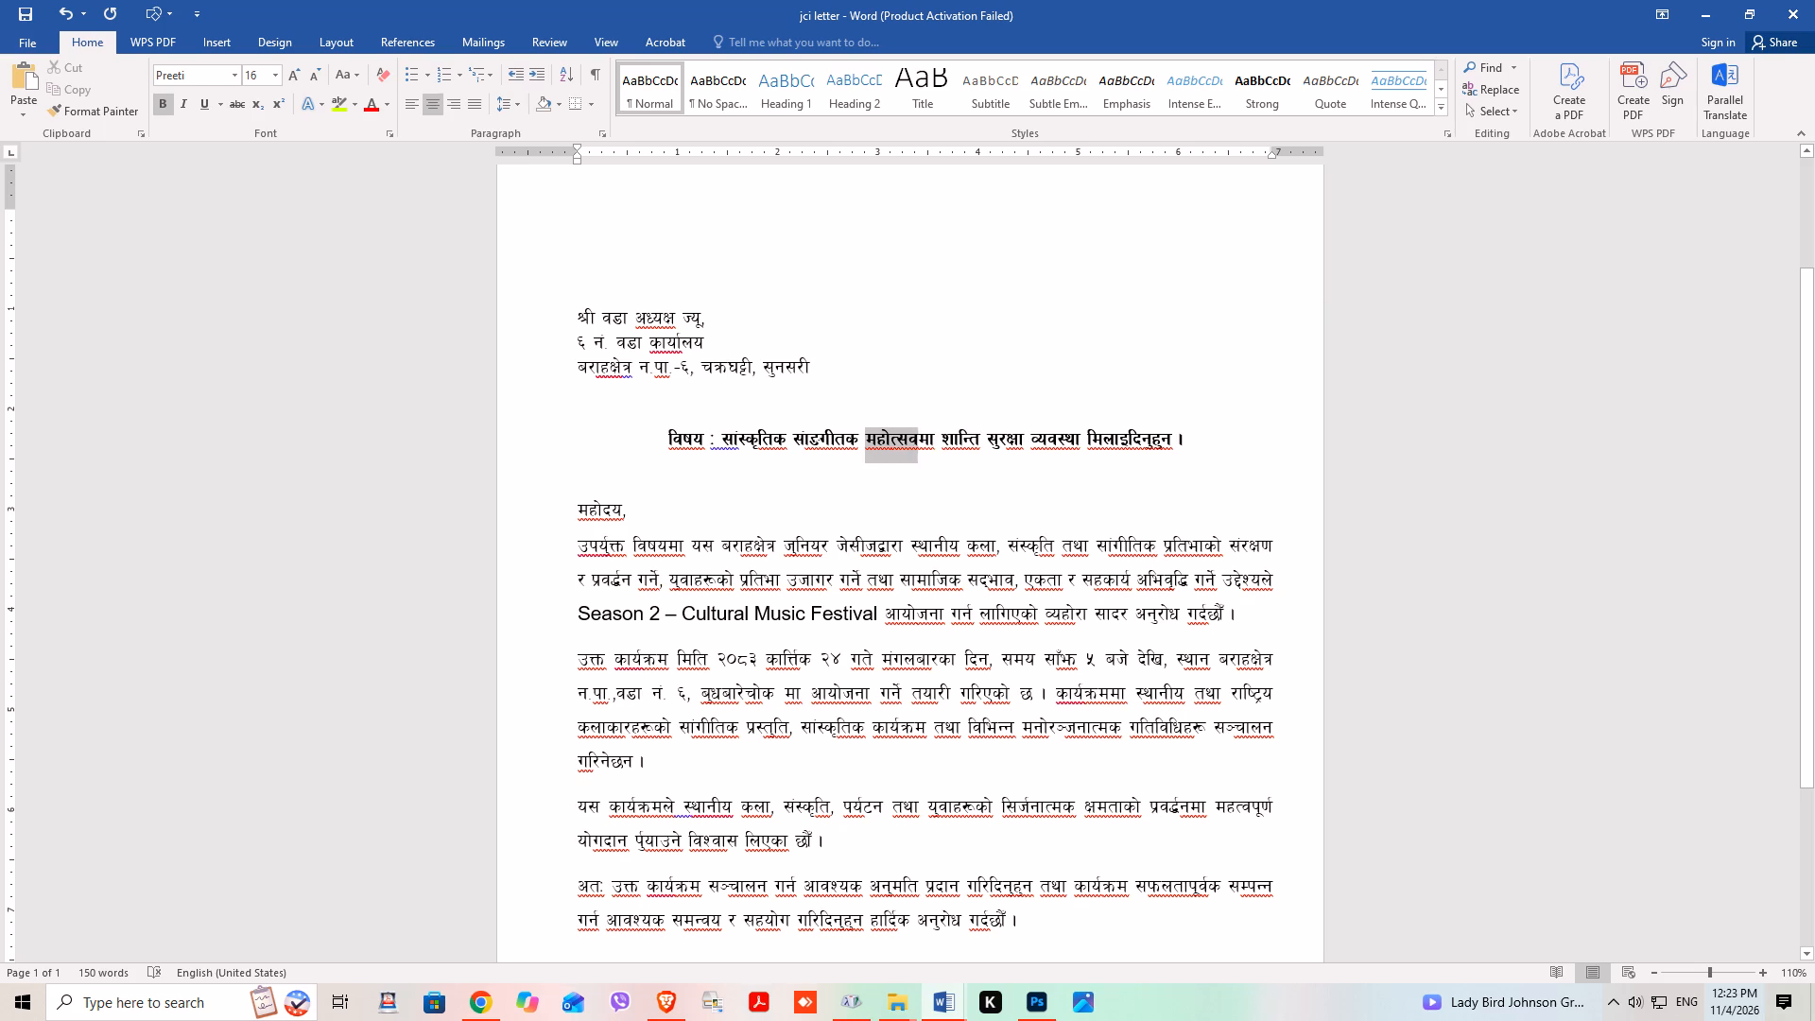
pyautogui.moveTo(929, 438); pyautogui.dragTo(1067, 434)
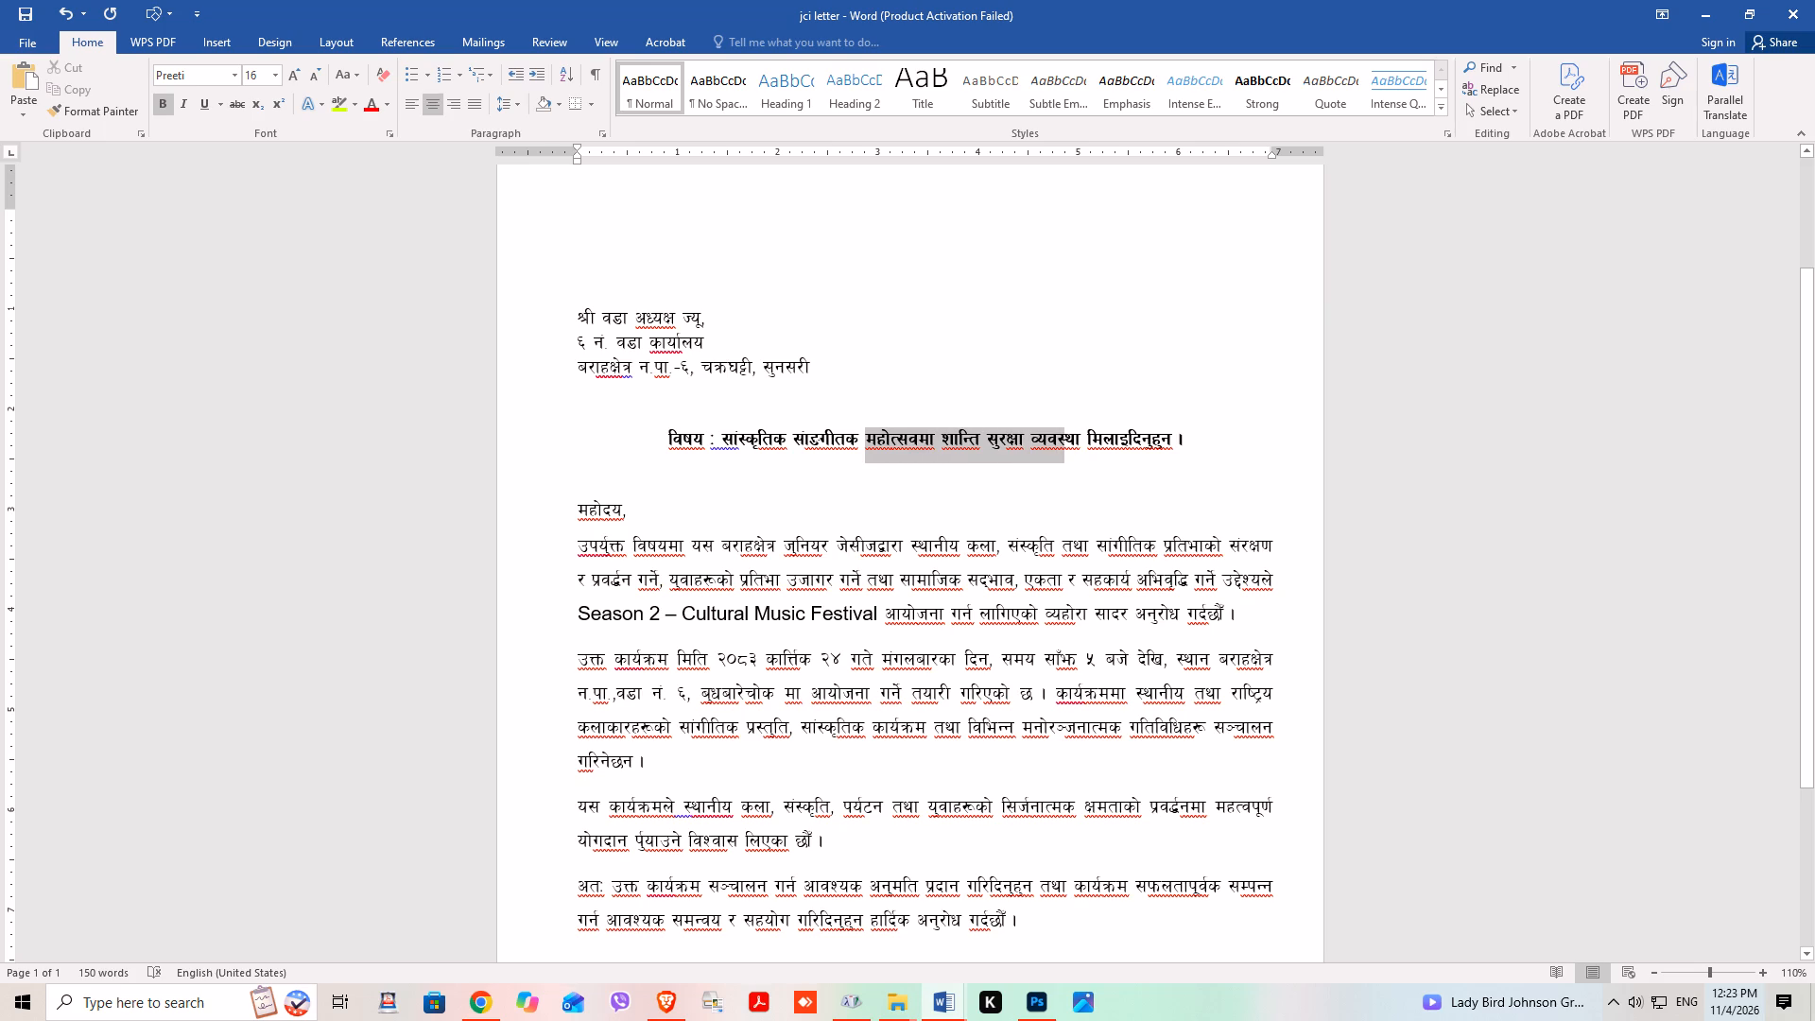
pyautogui.moveTo(1067, 434); pyautogui.dragTo(1080, 441)
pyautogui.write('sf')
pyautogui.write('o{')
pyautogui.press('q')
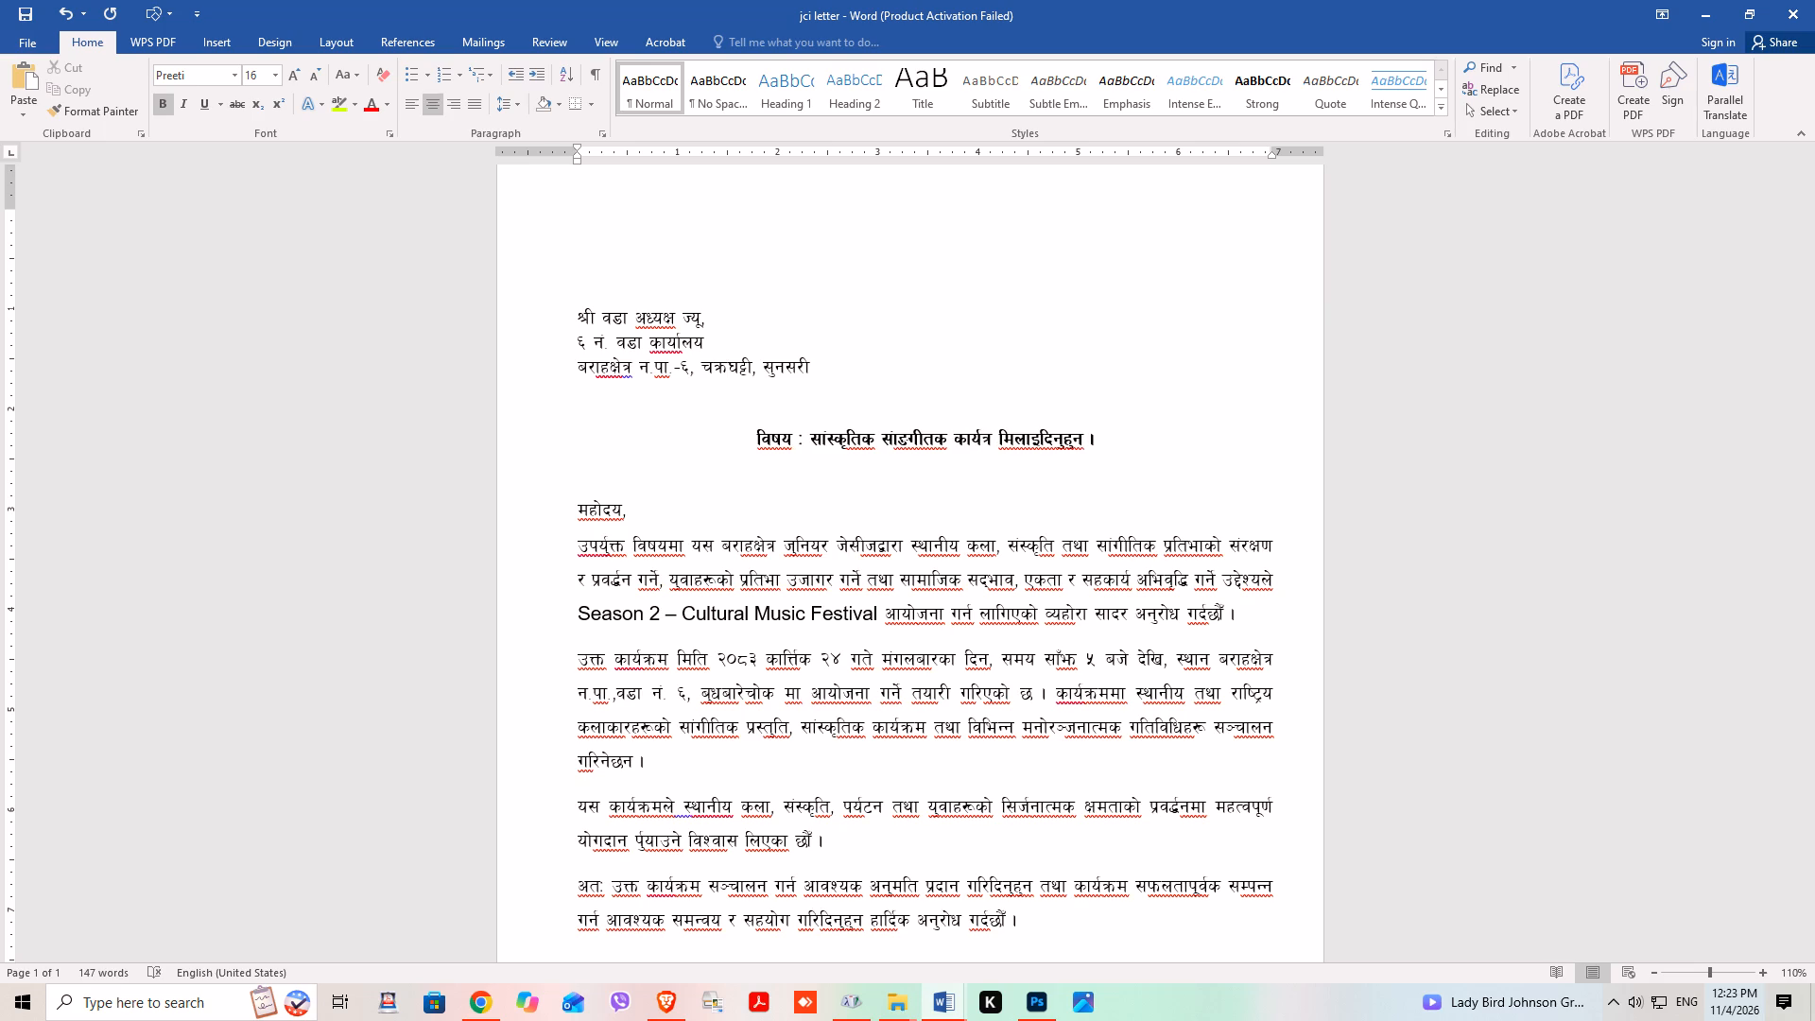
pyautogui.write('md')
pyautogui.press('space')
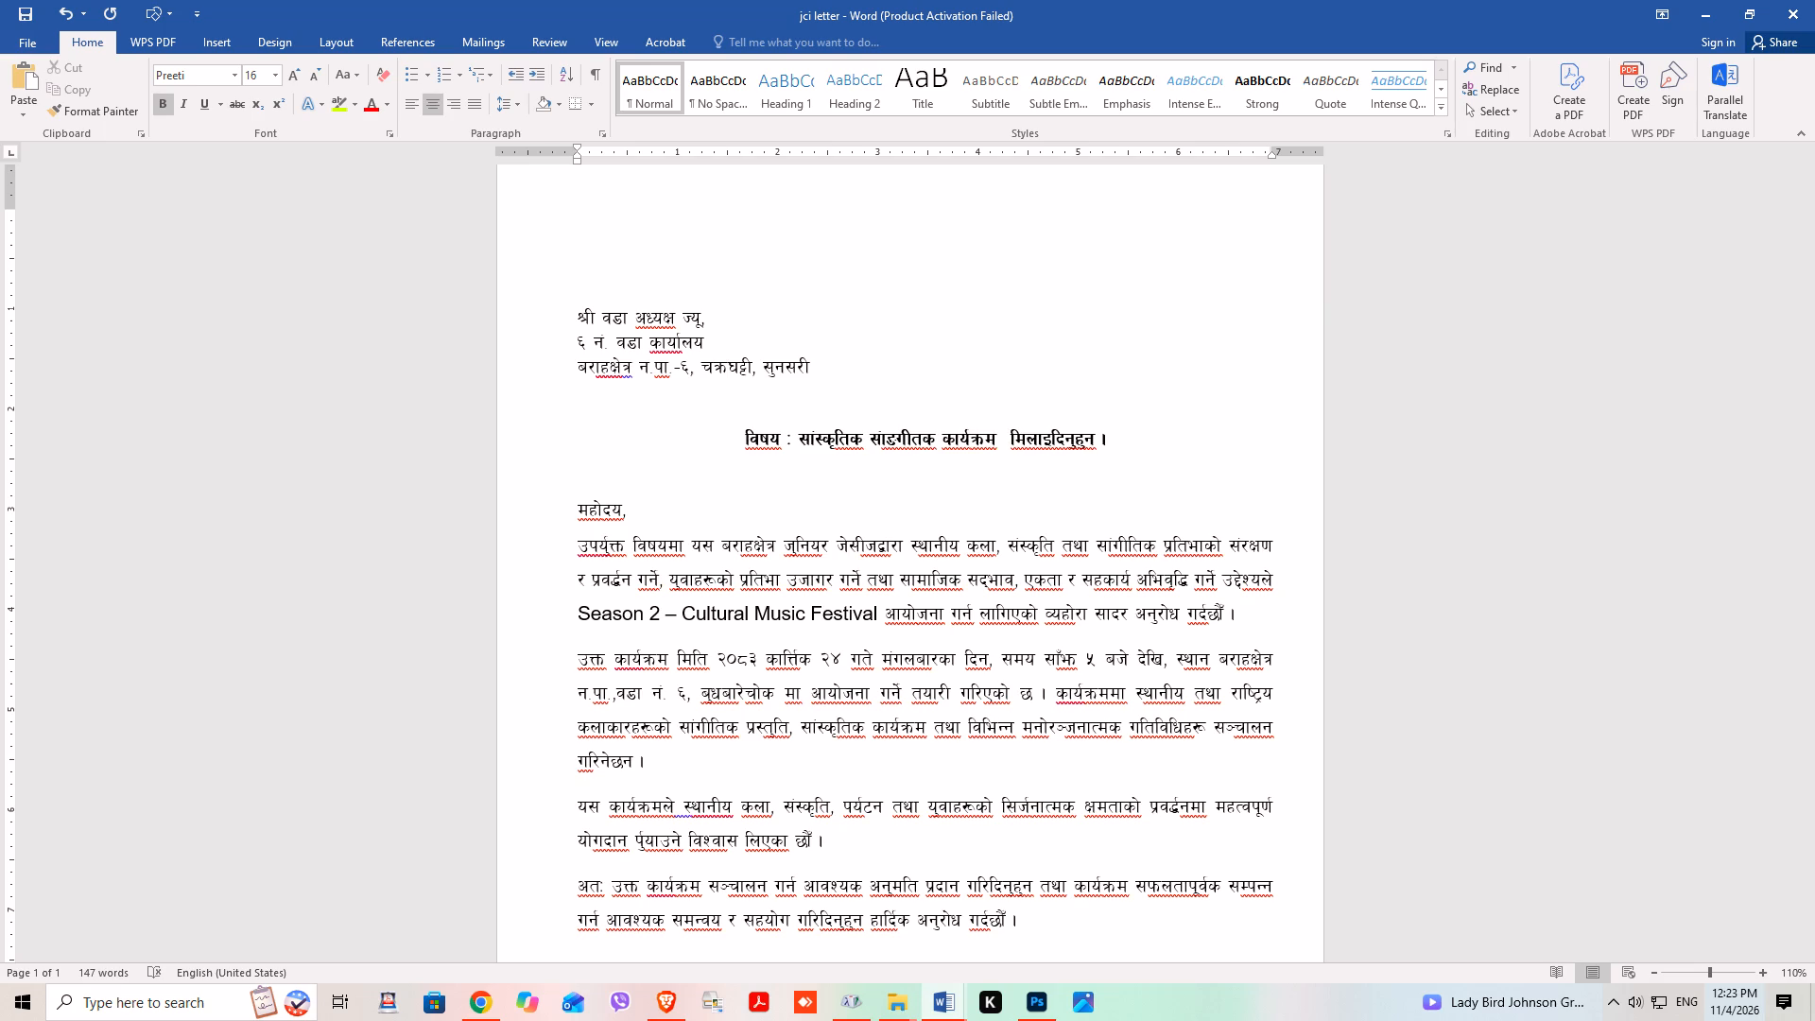
# Add संचालन गर्न अनुमति सम्बन्धमा । after कार्यक्रम in the subject line.
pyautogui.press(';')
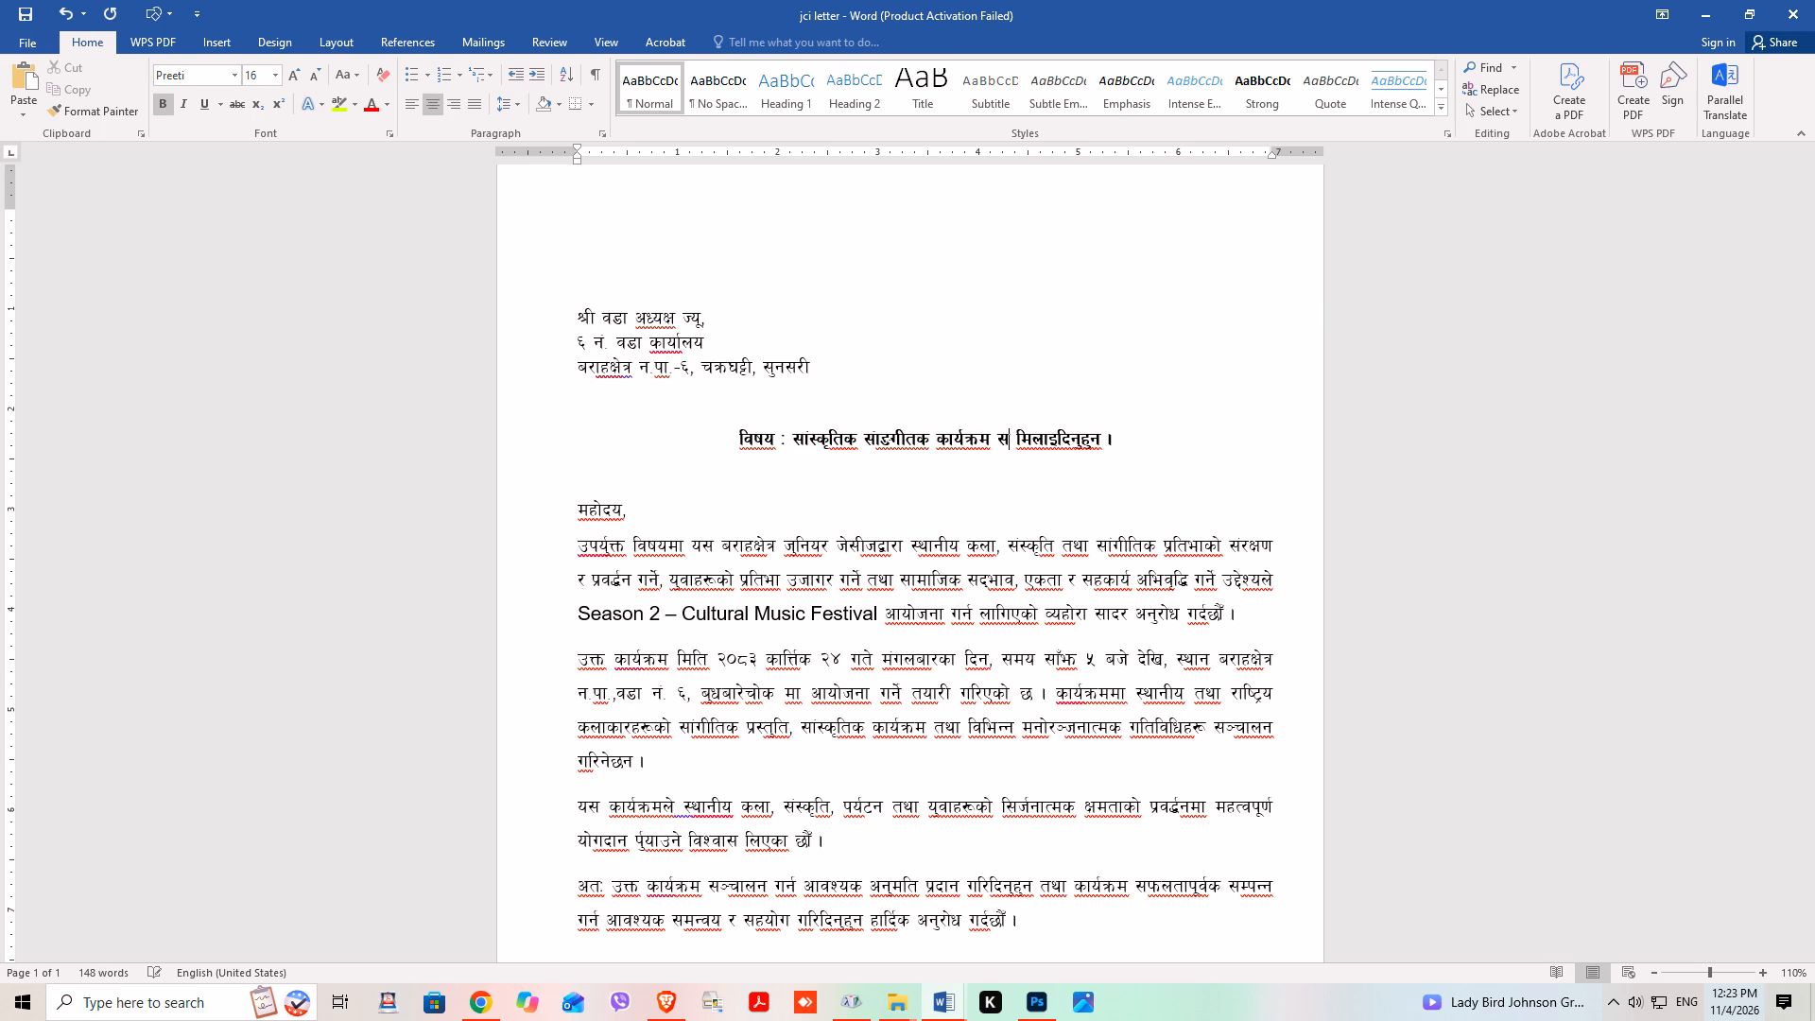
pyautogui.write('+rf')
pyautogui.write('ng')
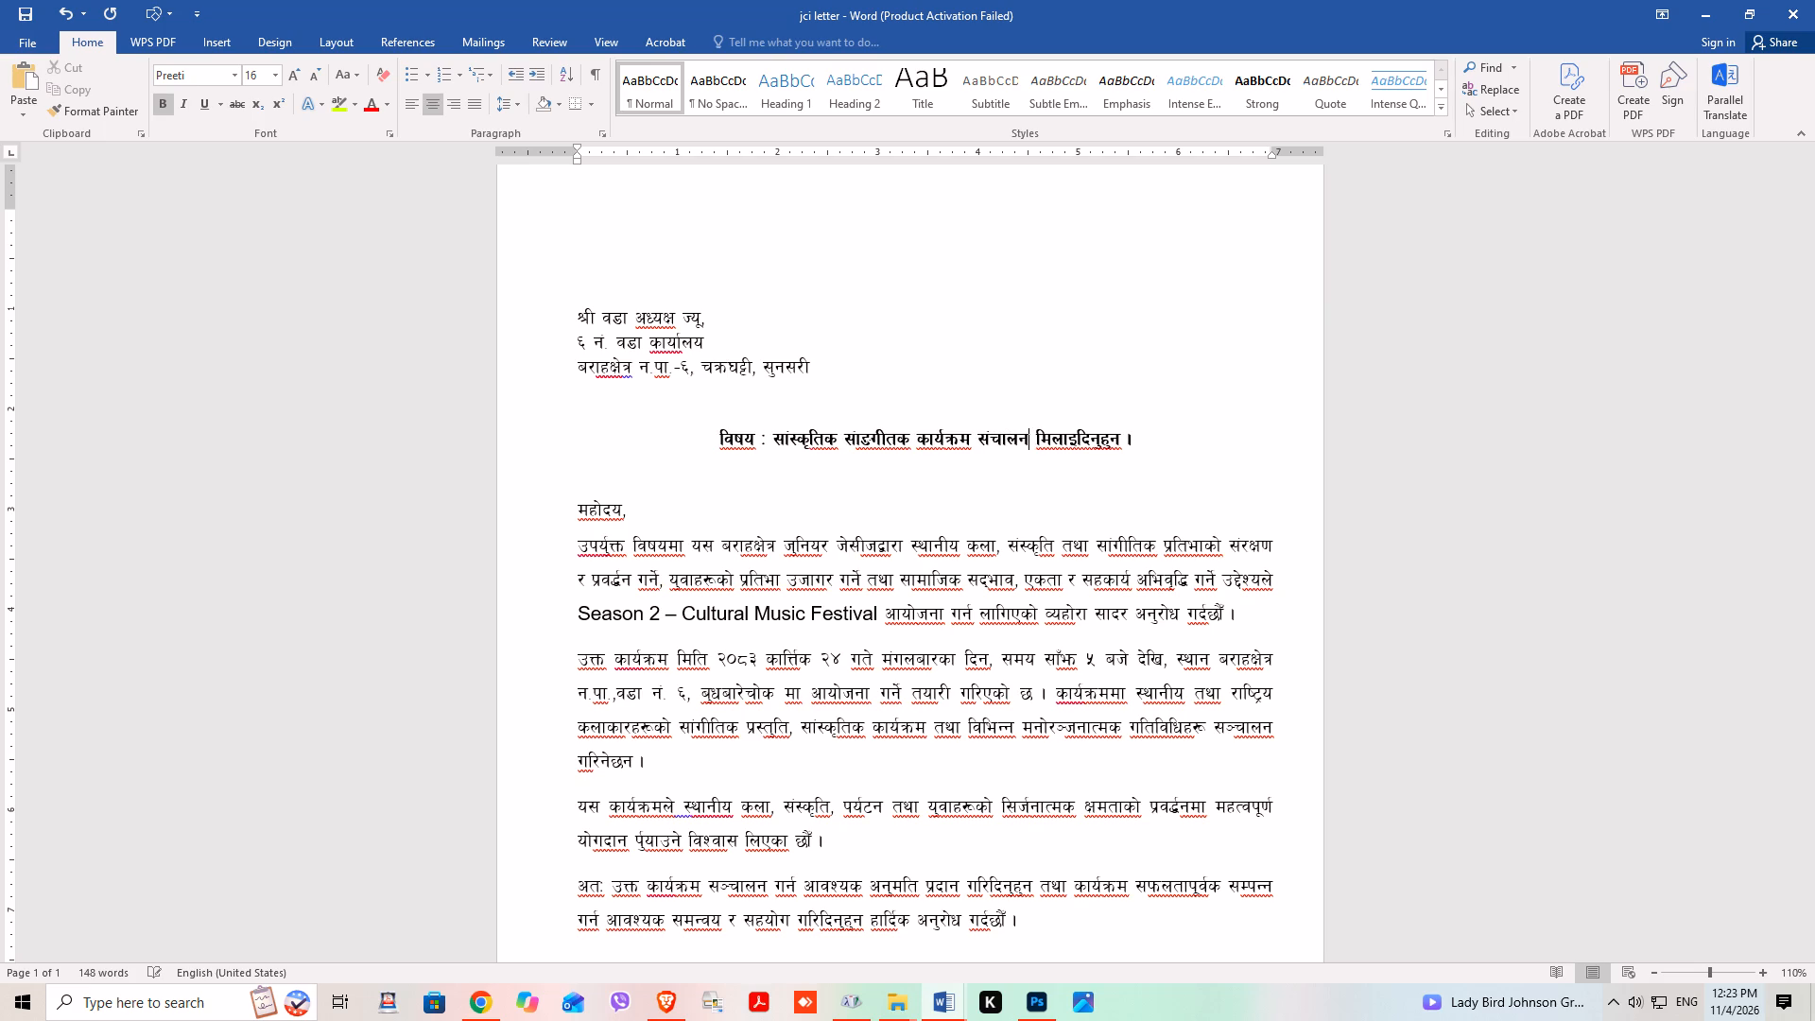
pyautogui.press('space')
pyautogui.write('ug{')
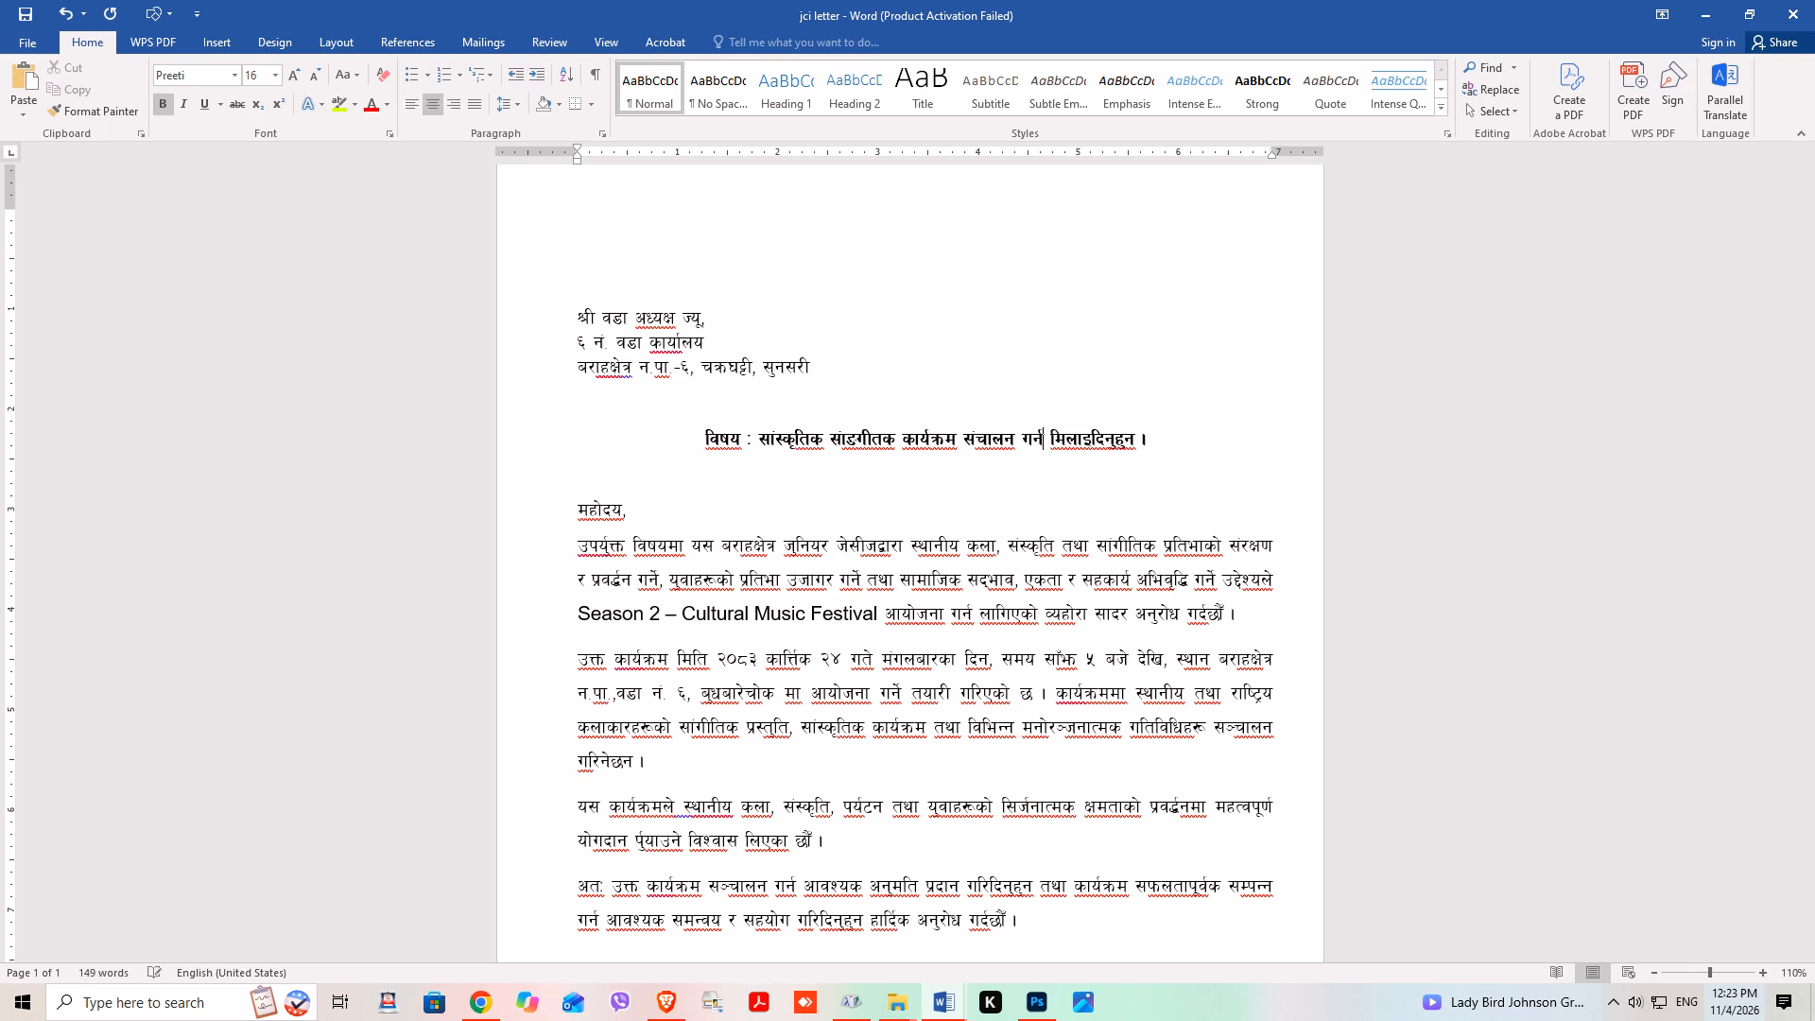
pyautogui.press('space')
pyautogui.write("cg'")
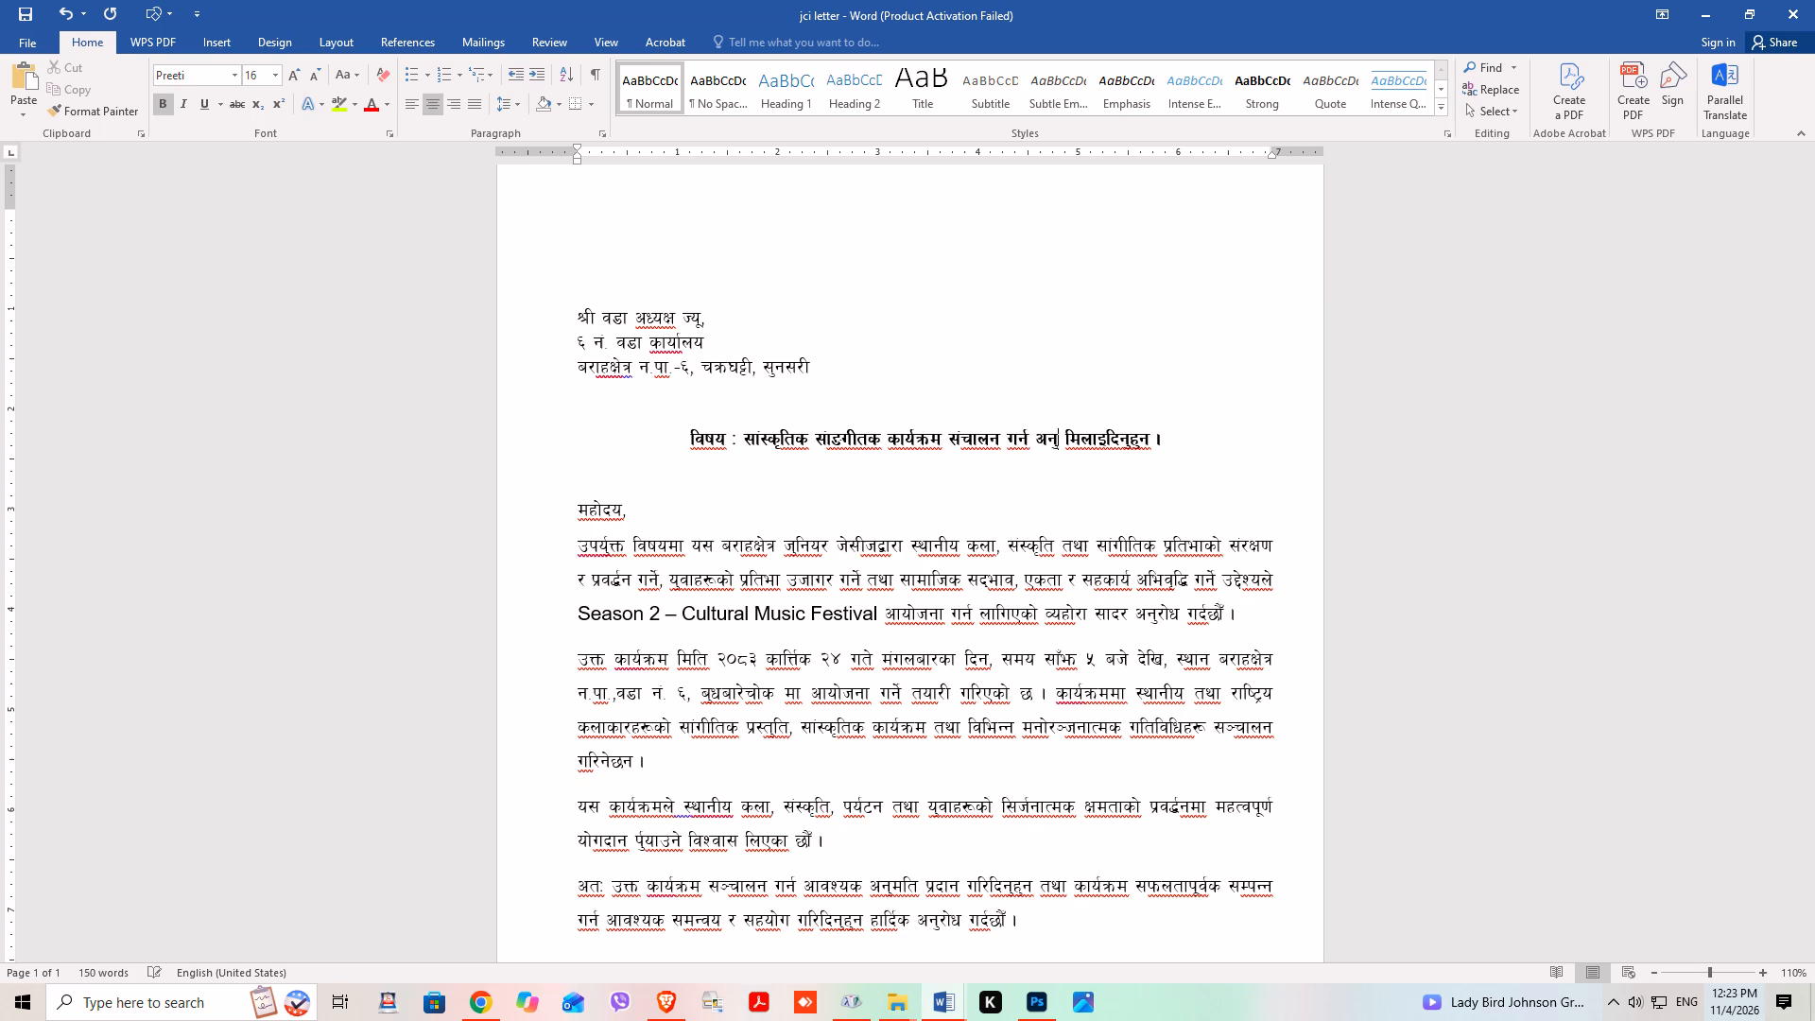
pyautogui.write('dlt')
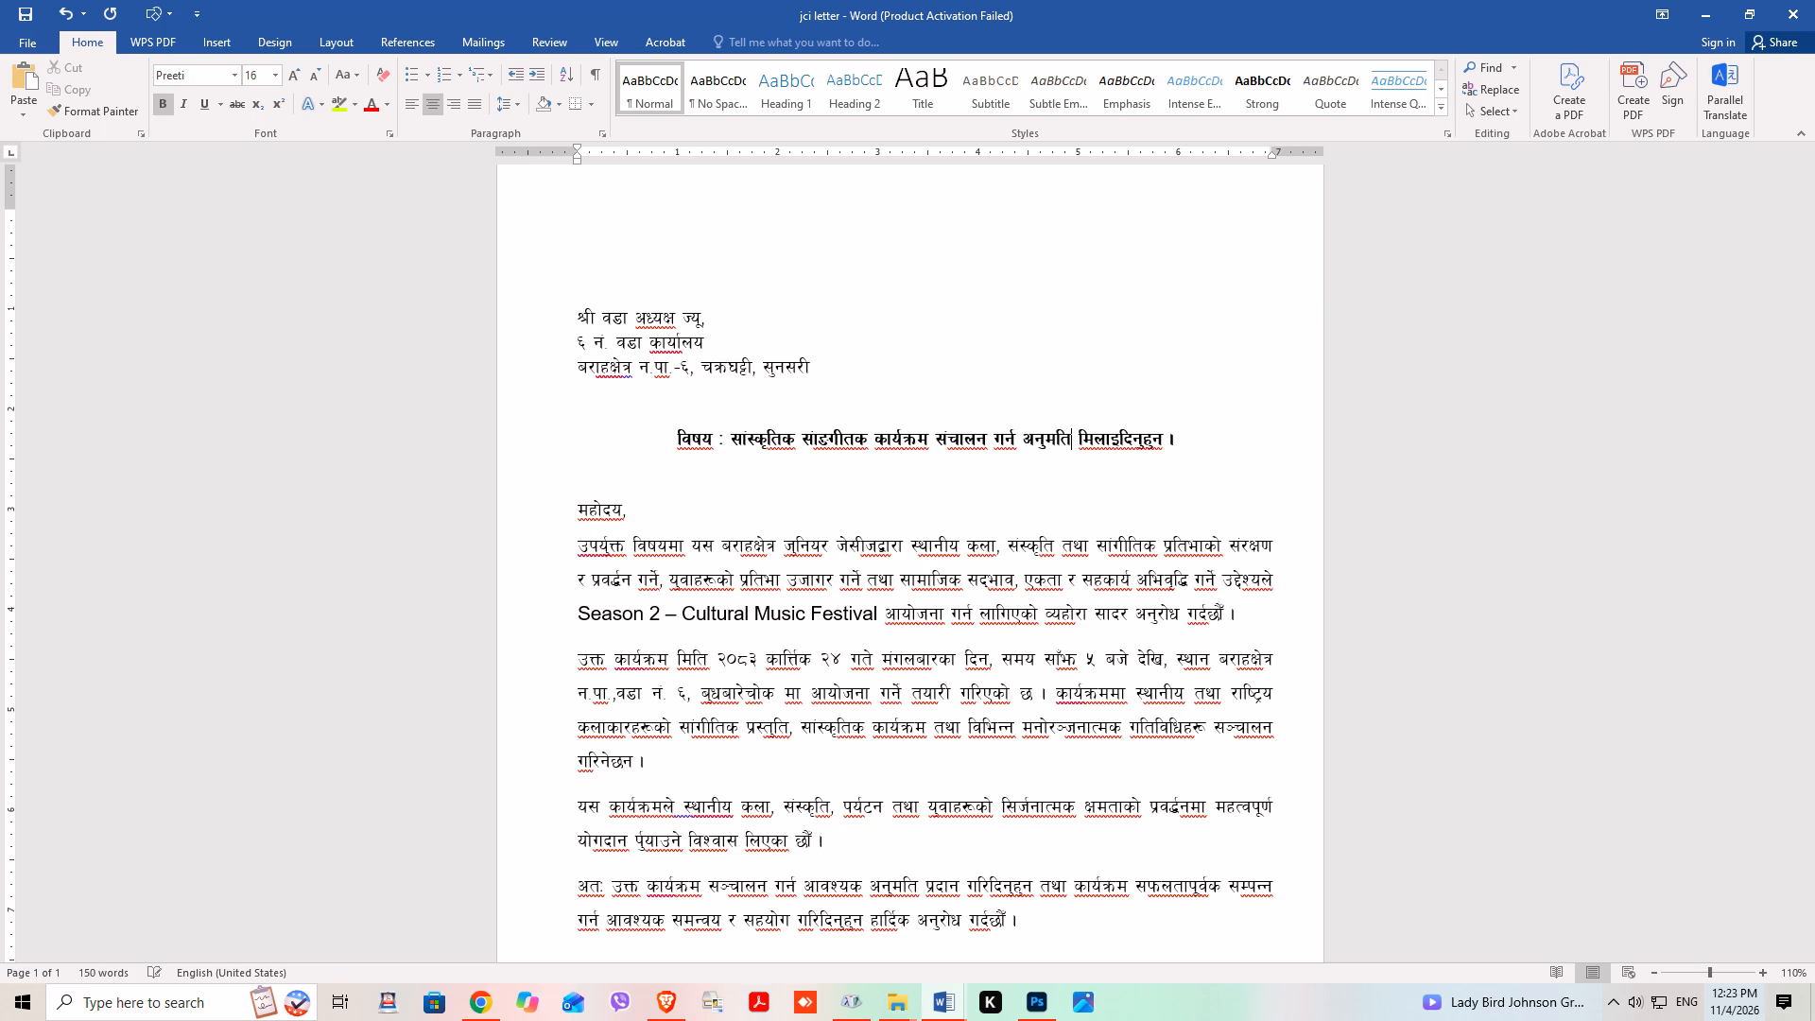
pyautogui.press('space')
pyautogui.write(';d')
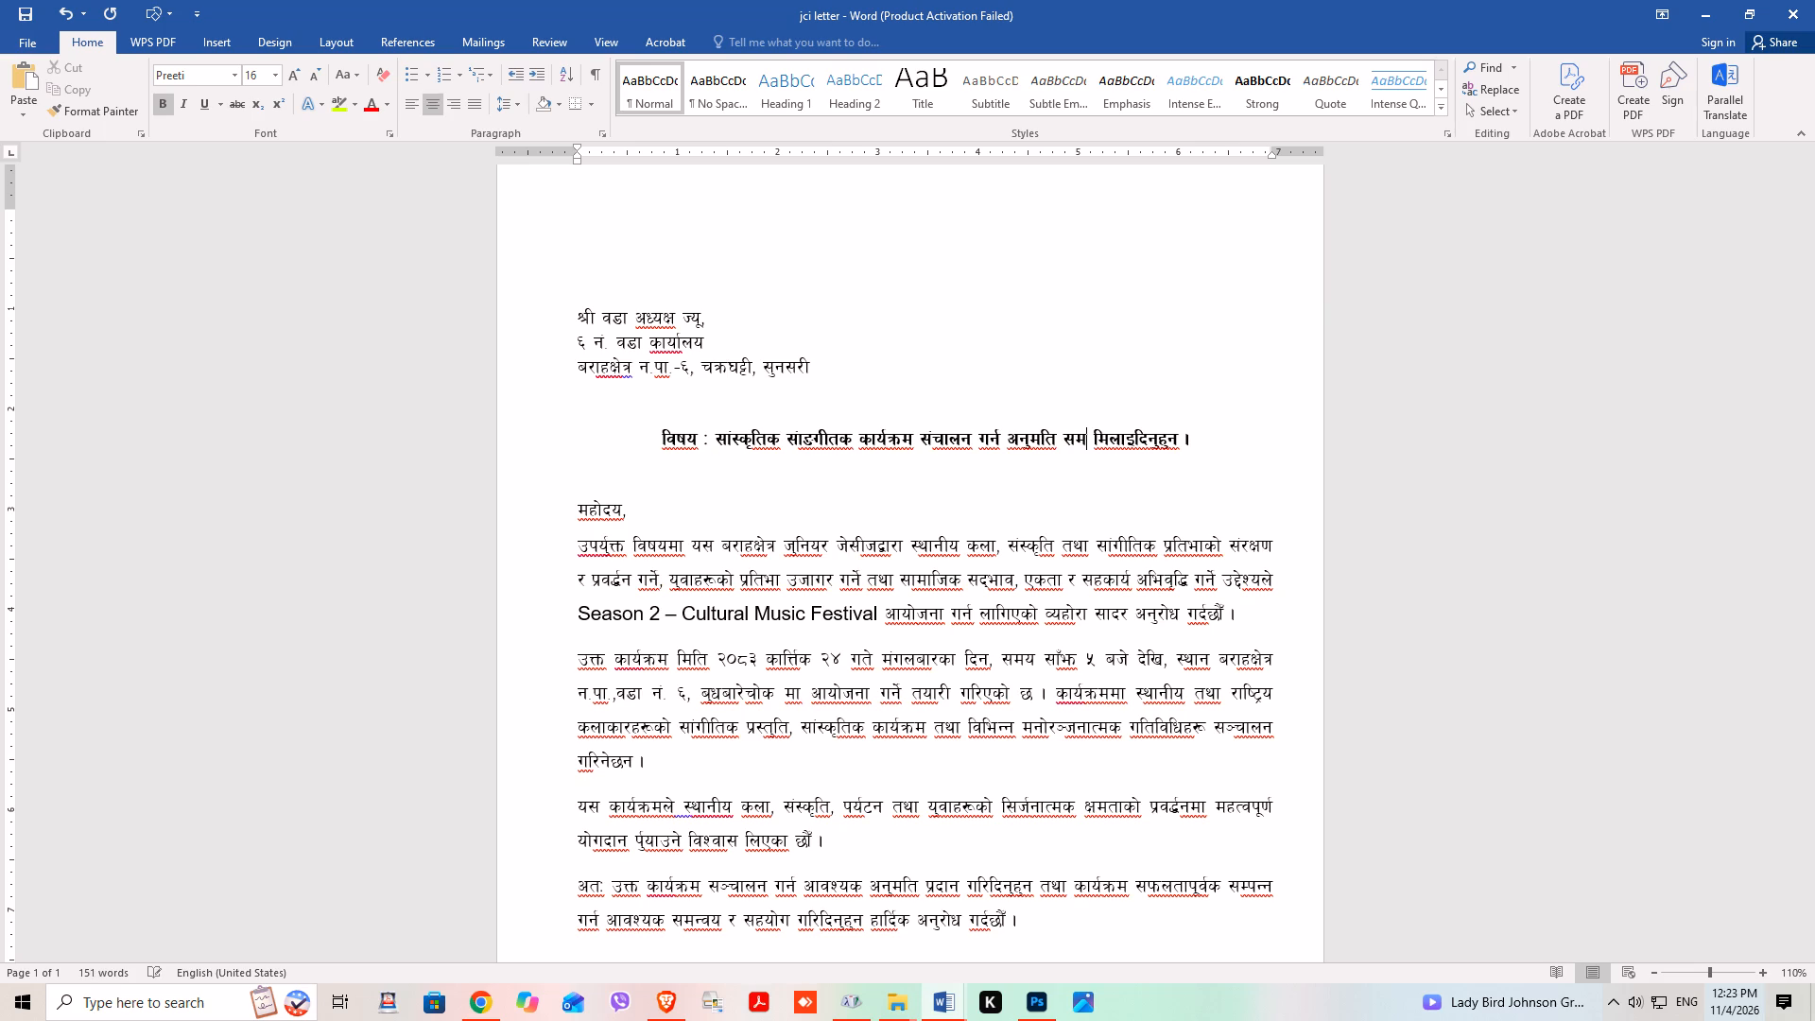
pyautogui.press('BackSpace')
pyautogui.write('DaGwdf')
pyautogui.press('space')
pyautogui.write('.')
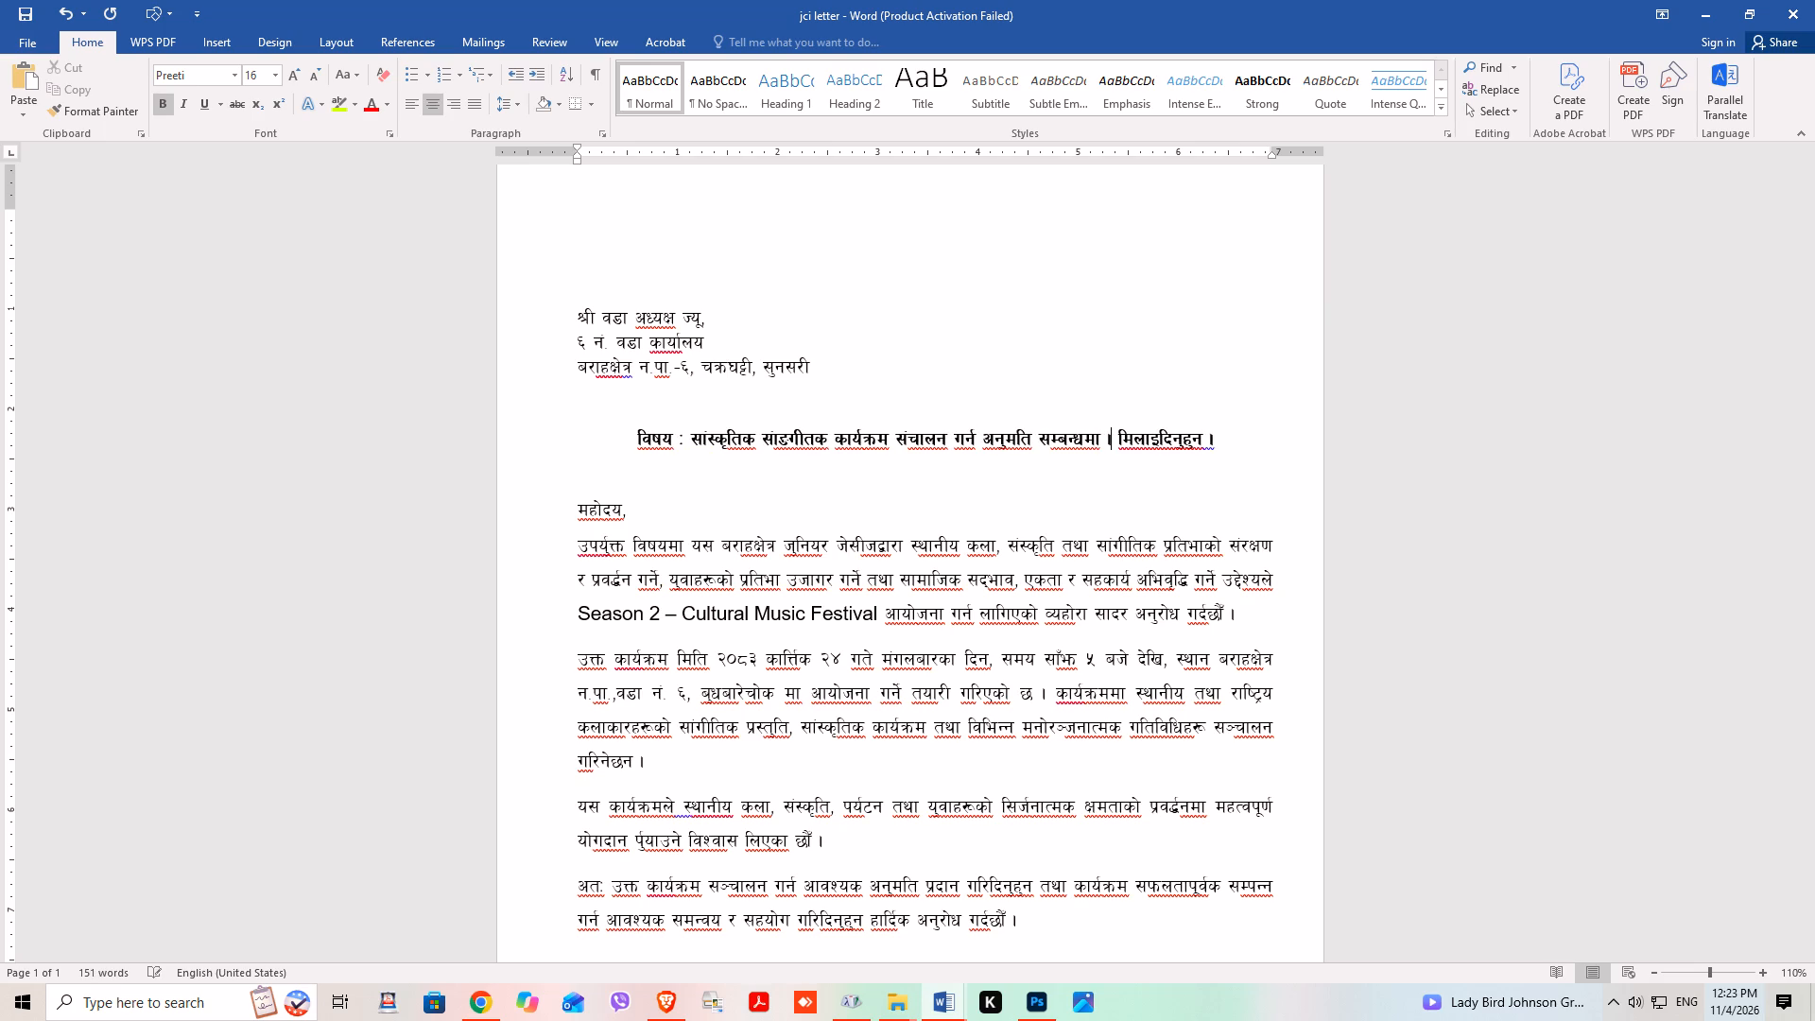
# Delete the leftover मिलाइदिनुहुन । from the end of the subject line.
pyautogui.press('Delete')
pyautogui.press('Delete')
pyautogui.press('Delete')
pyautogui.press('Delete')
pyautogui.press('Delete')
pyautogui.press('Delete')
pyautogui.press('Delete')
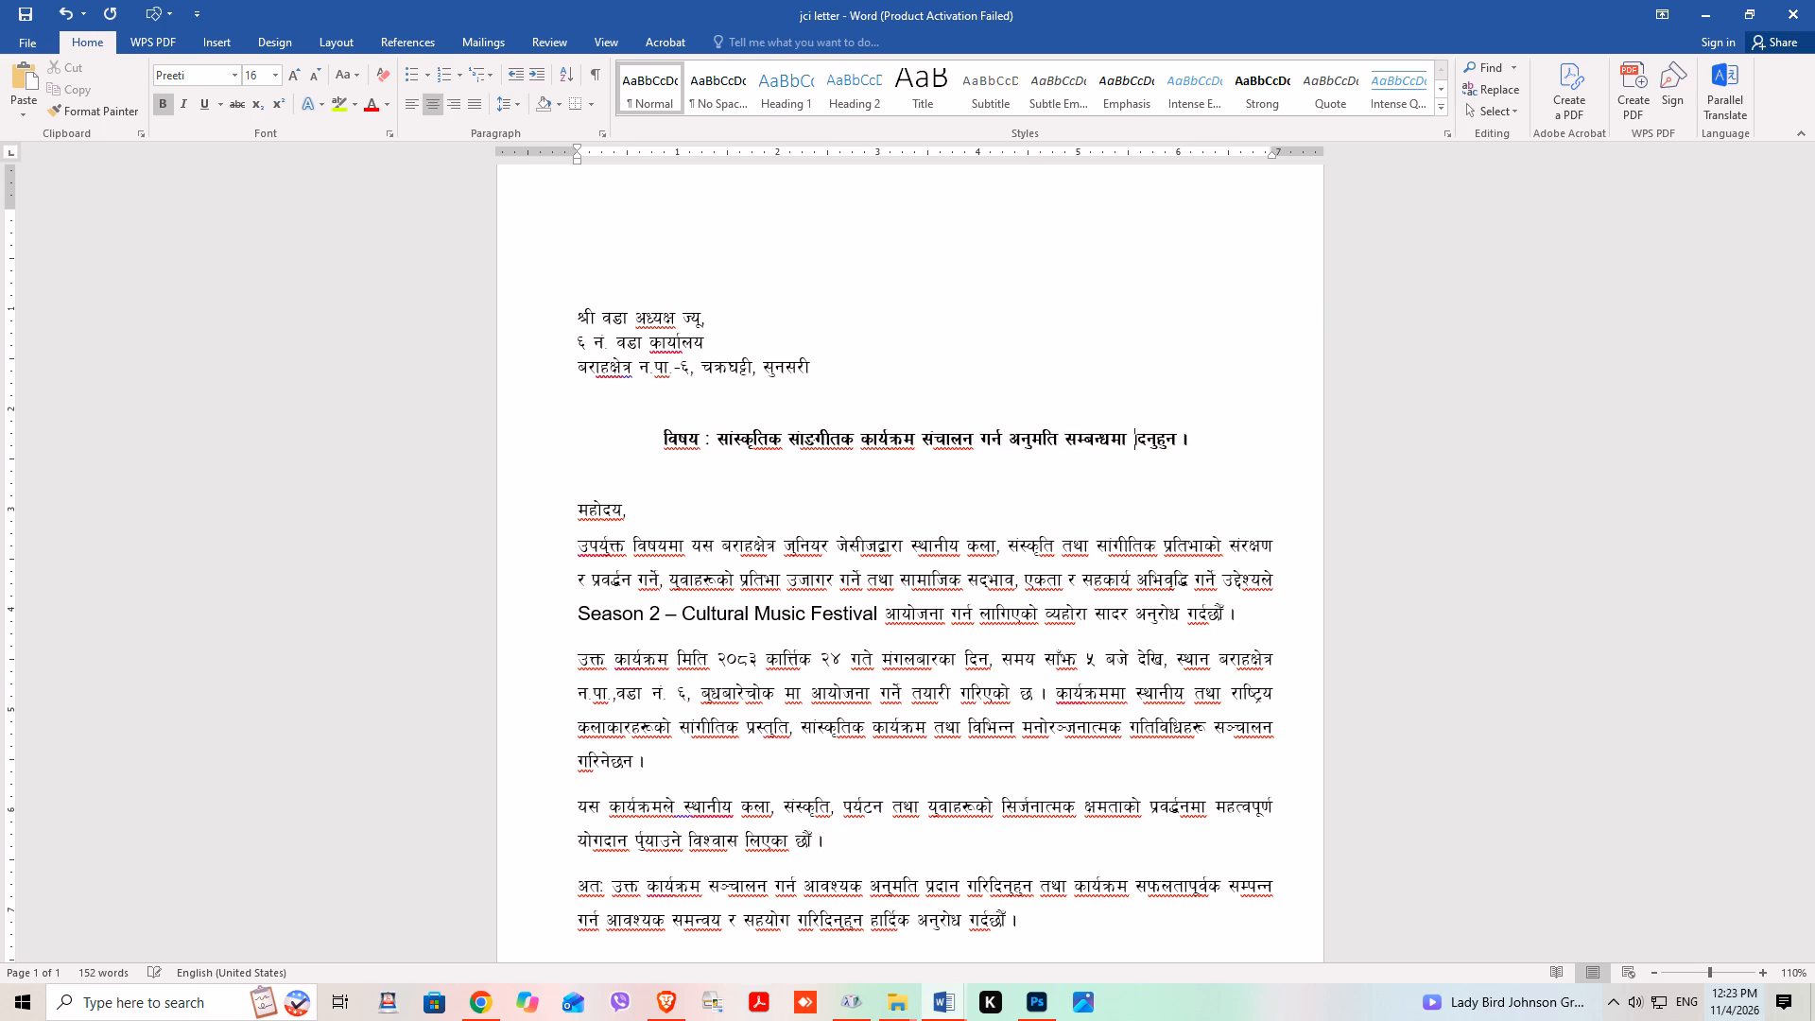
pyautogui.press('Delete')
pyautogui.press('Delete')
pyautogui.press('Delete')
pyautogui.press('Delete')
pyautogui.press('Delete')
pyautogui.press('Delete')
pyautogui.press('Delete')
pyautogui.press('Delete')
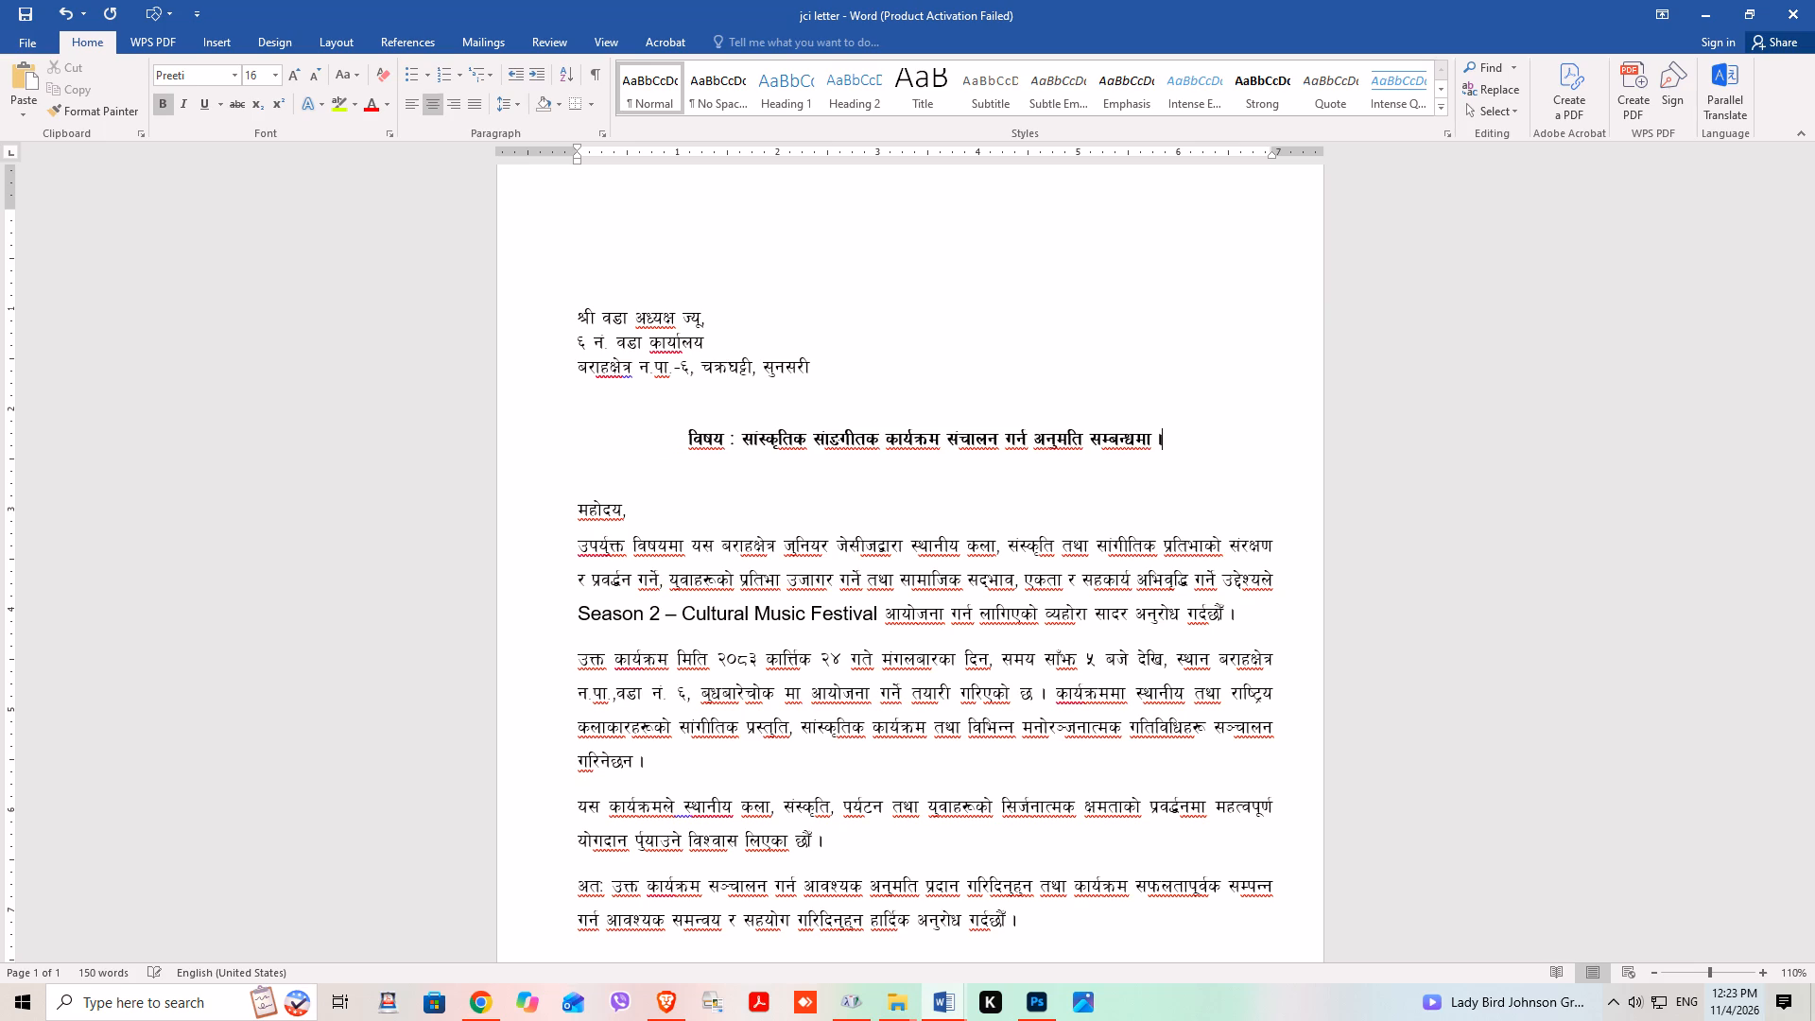
# Review the whole letter from the body paragraphs to the end of the page and back to the address.
pyautogui.click(990, 539)
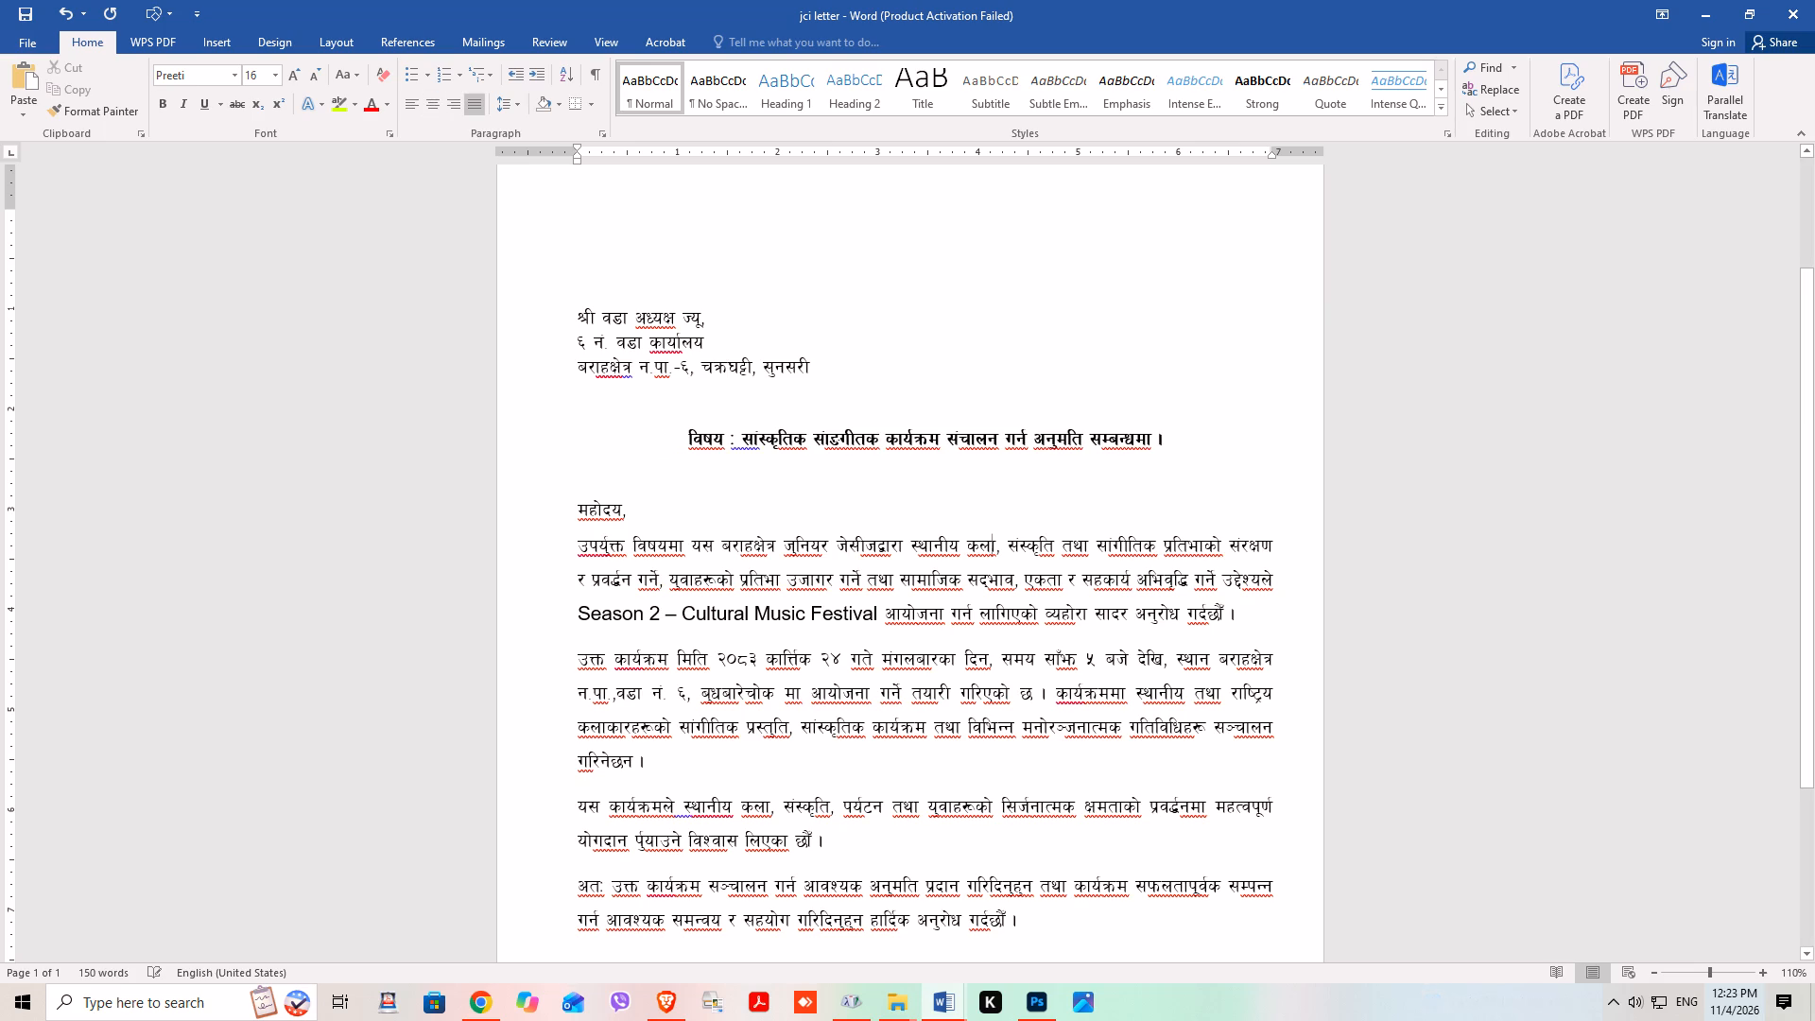
pyautogui.scroll(-5, 1121, 691)
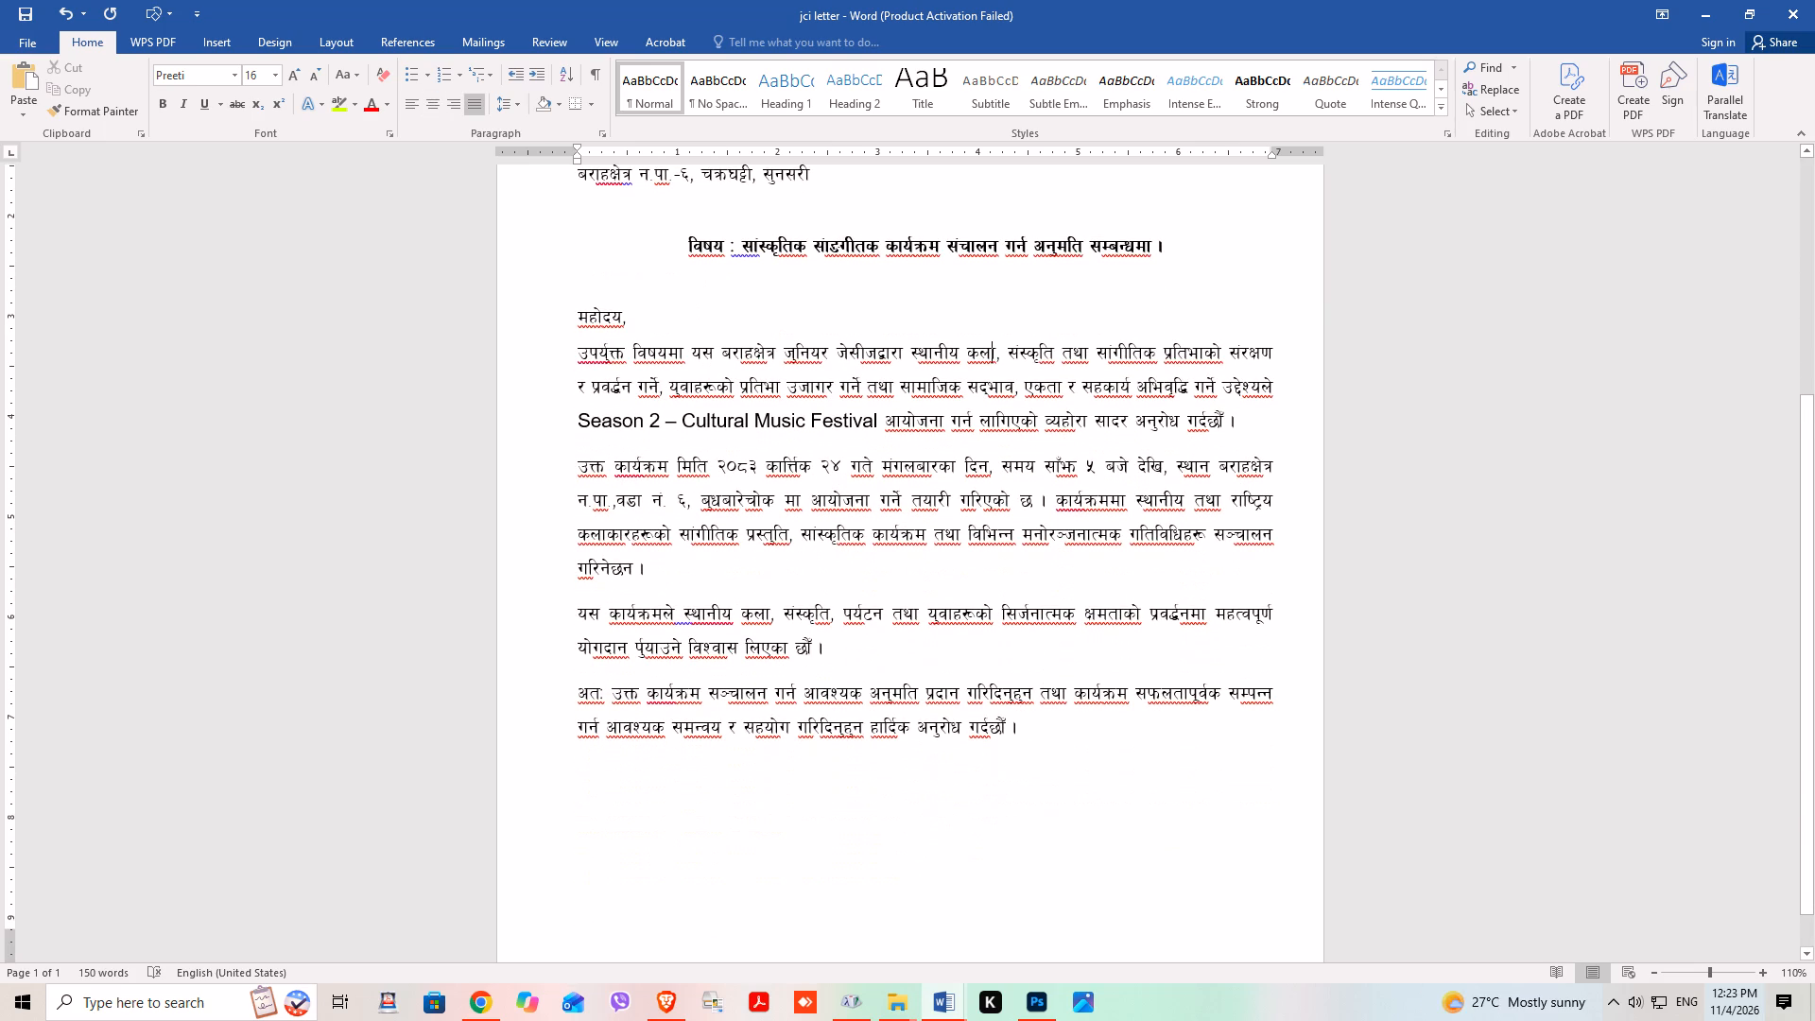
pyautogui.scroll(-2, 1115, 689)
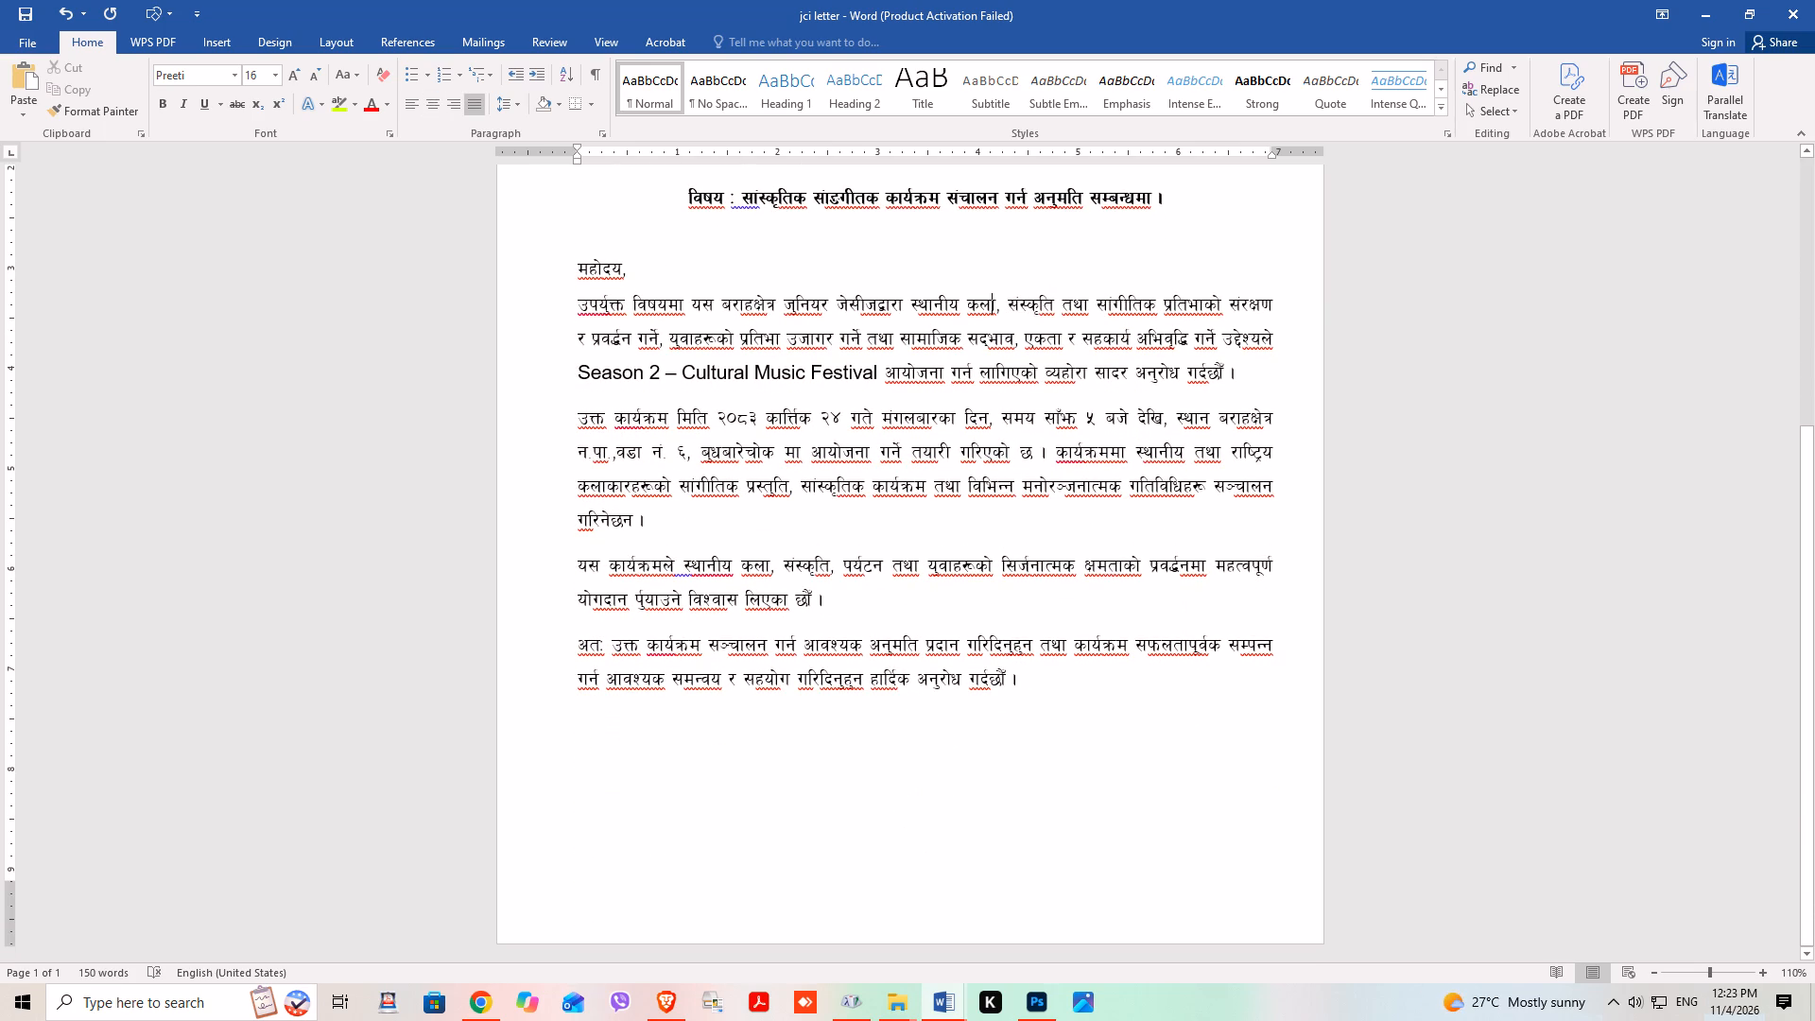
pyautogui.scroll(-1, 1115, 689)
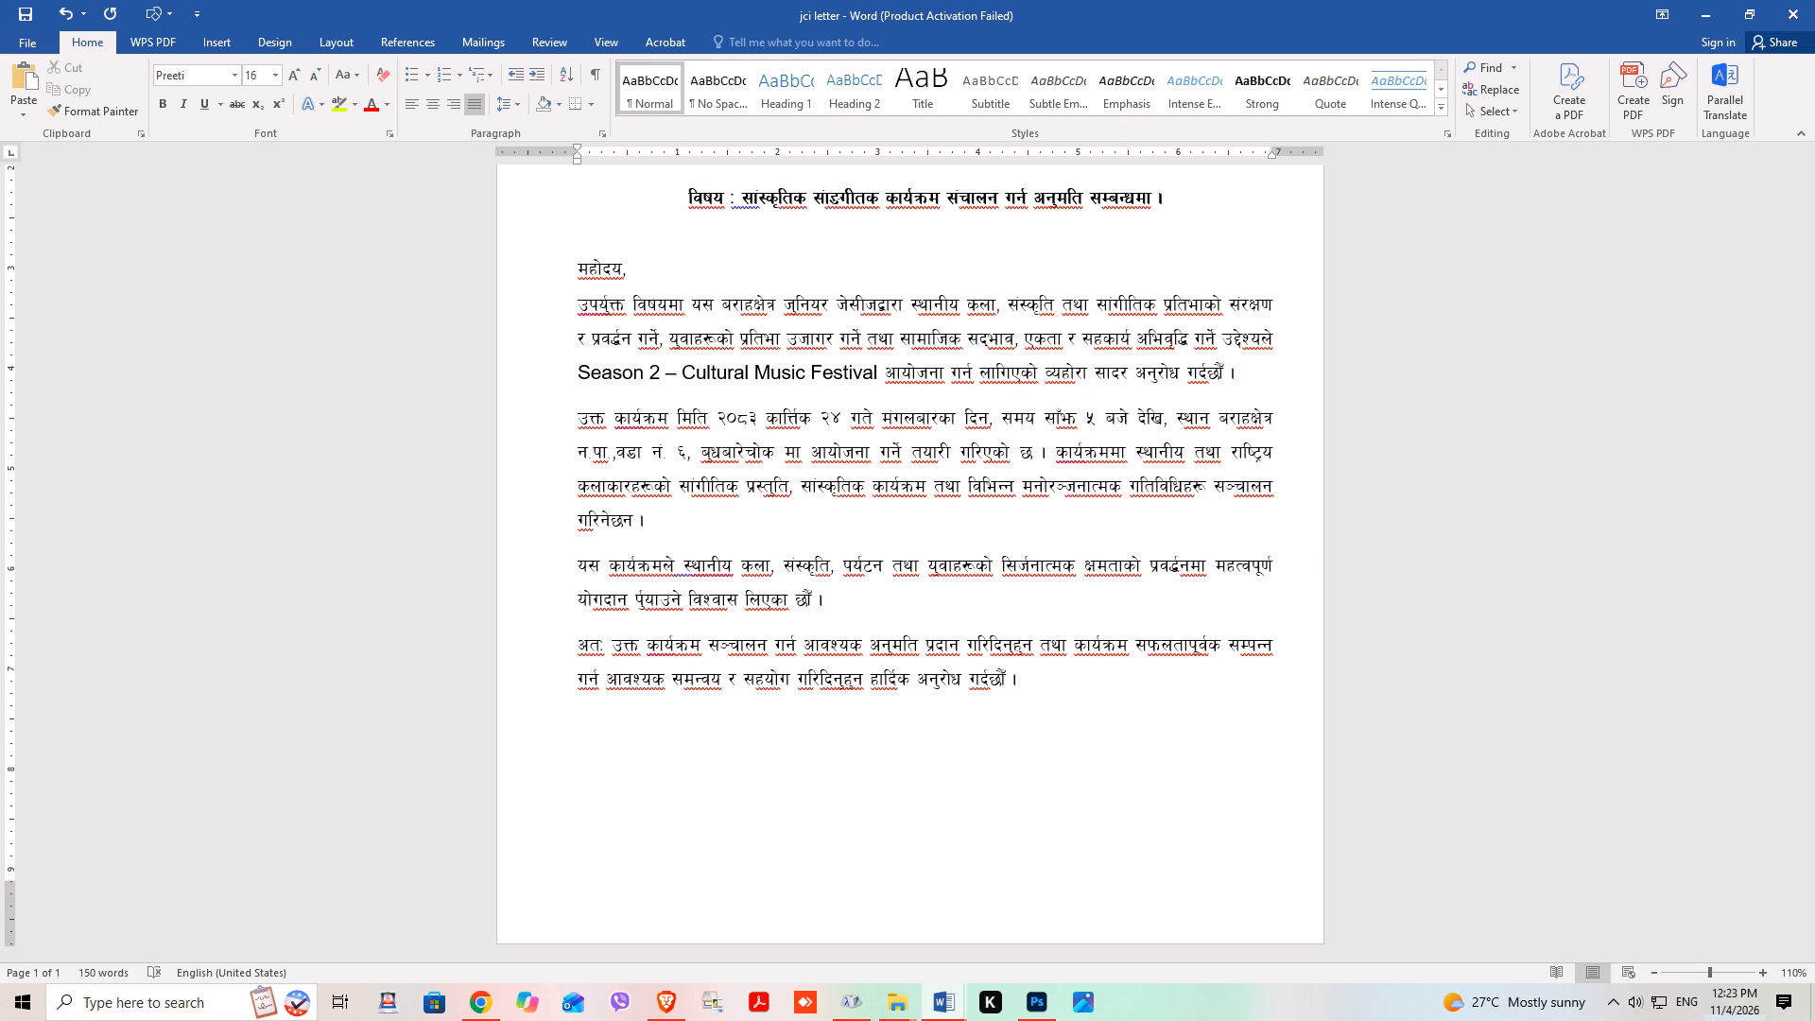
pyautogui.scroll(-3, 1115, 689)
pyautogui.scroll(5, 1113, 689)
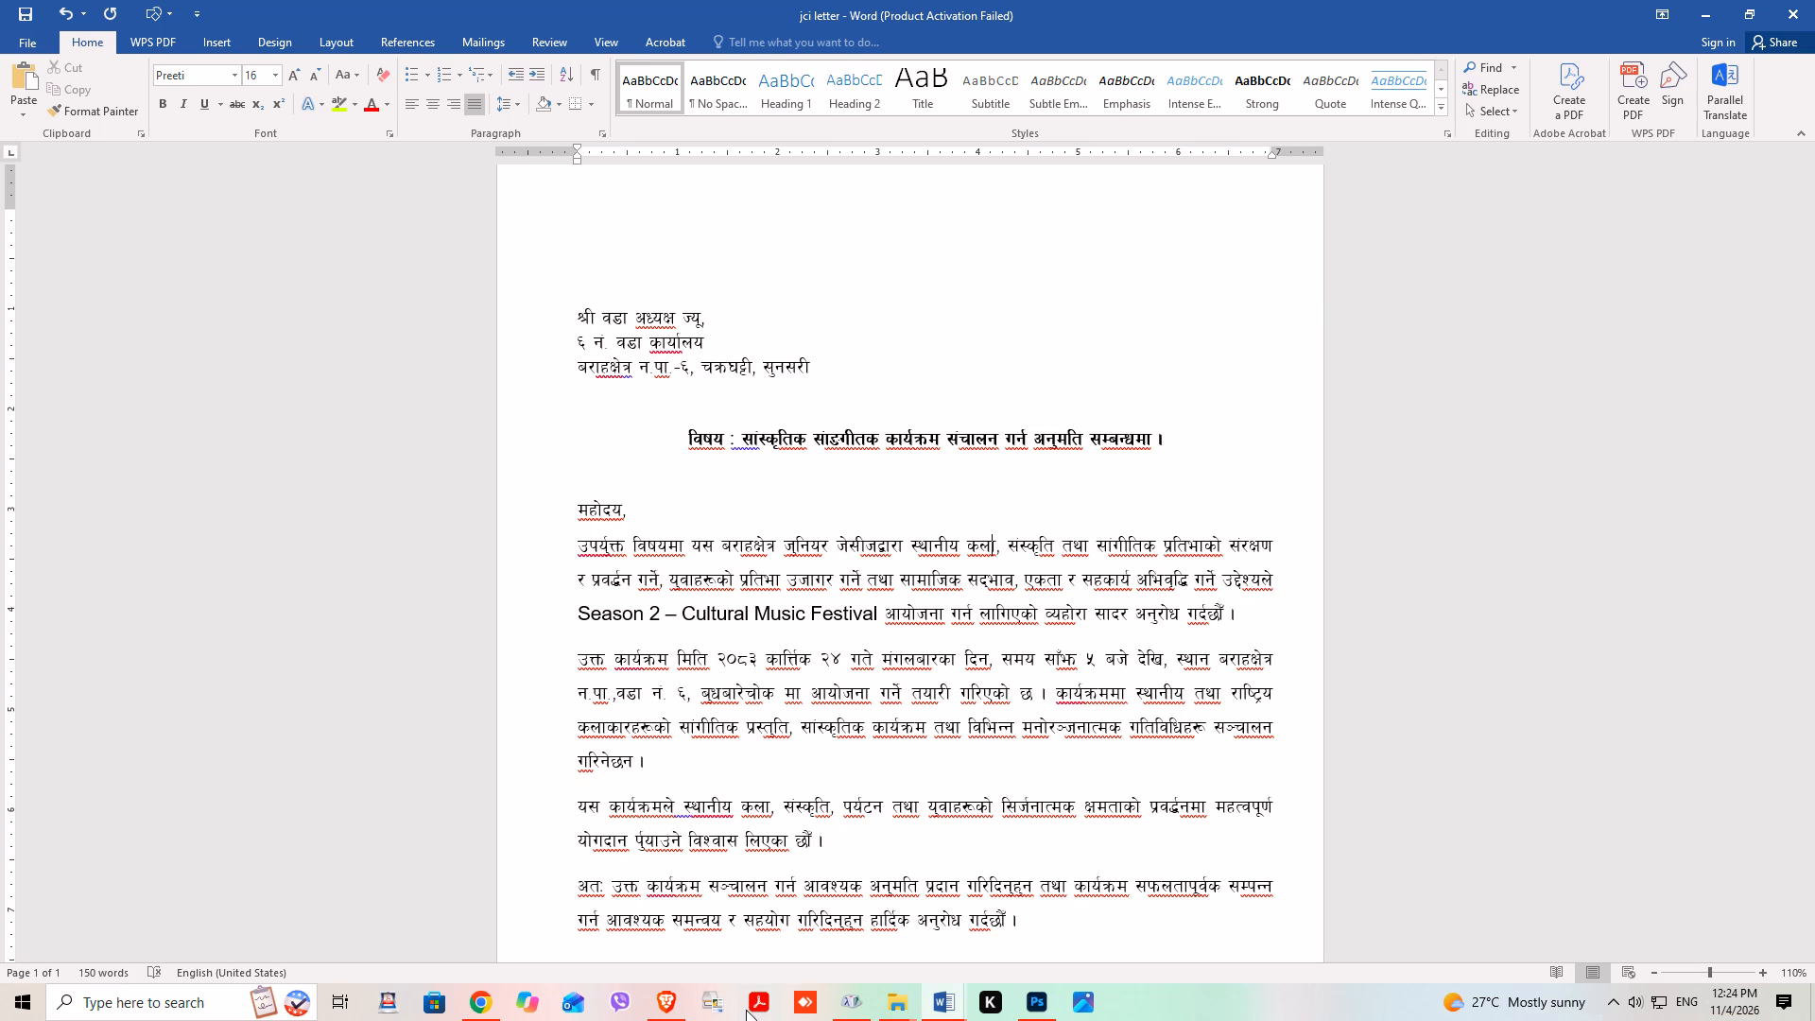
# Draw an empty text box about 1.77" wide and 1.5" high beside the recipient address, above the subject line.
pyautogui.click(223, 34)
pyautogui.scroll(-3, 391, 234)
pyautogui.scroll(4, 391, 234)
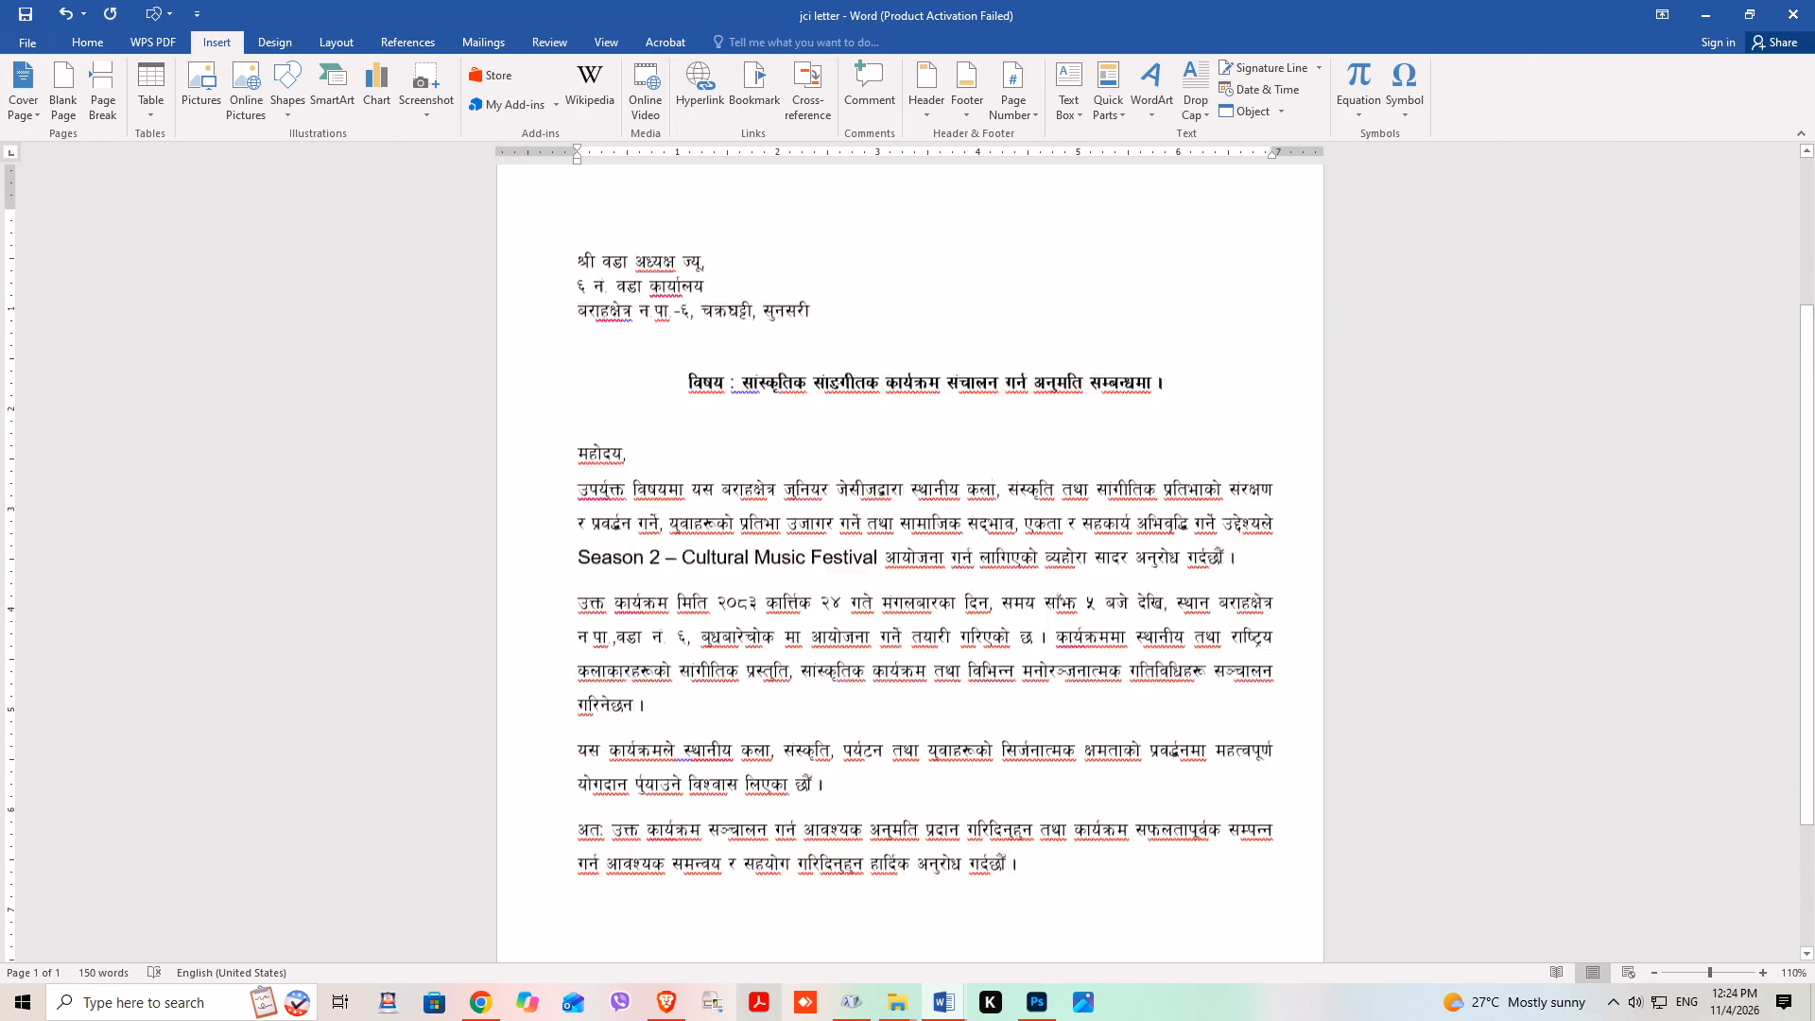
pyautogui.scroll(1, 307, 174)
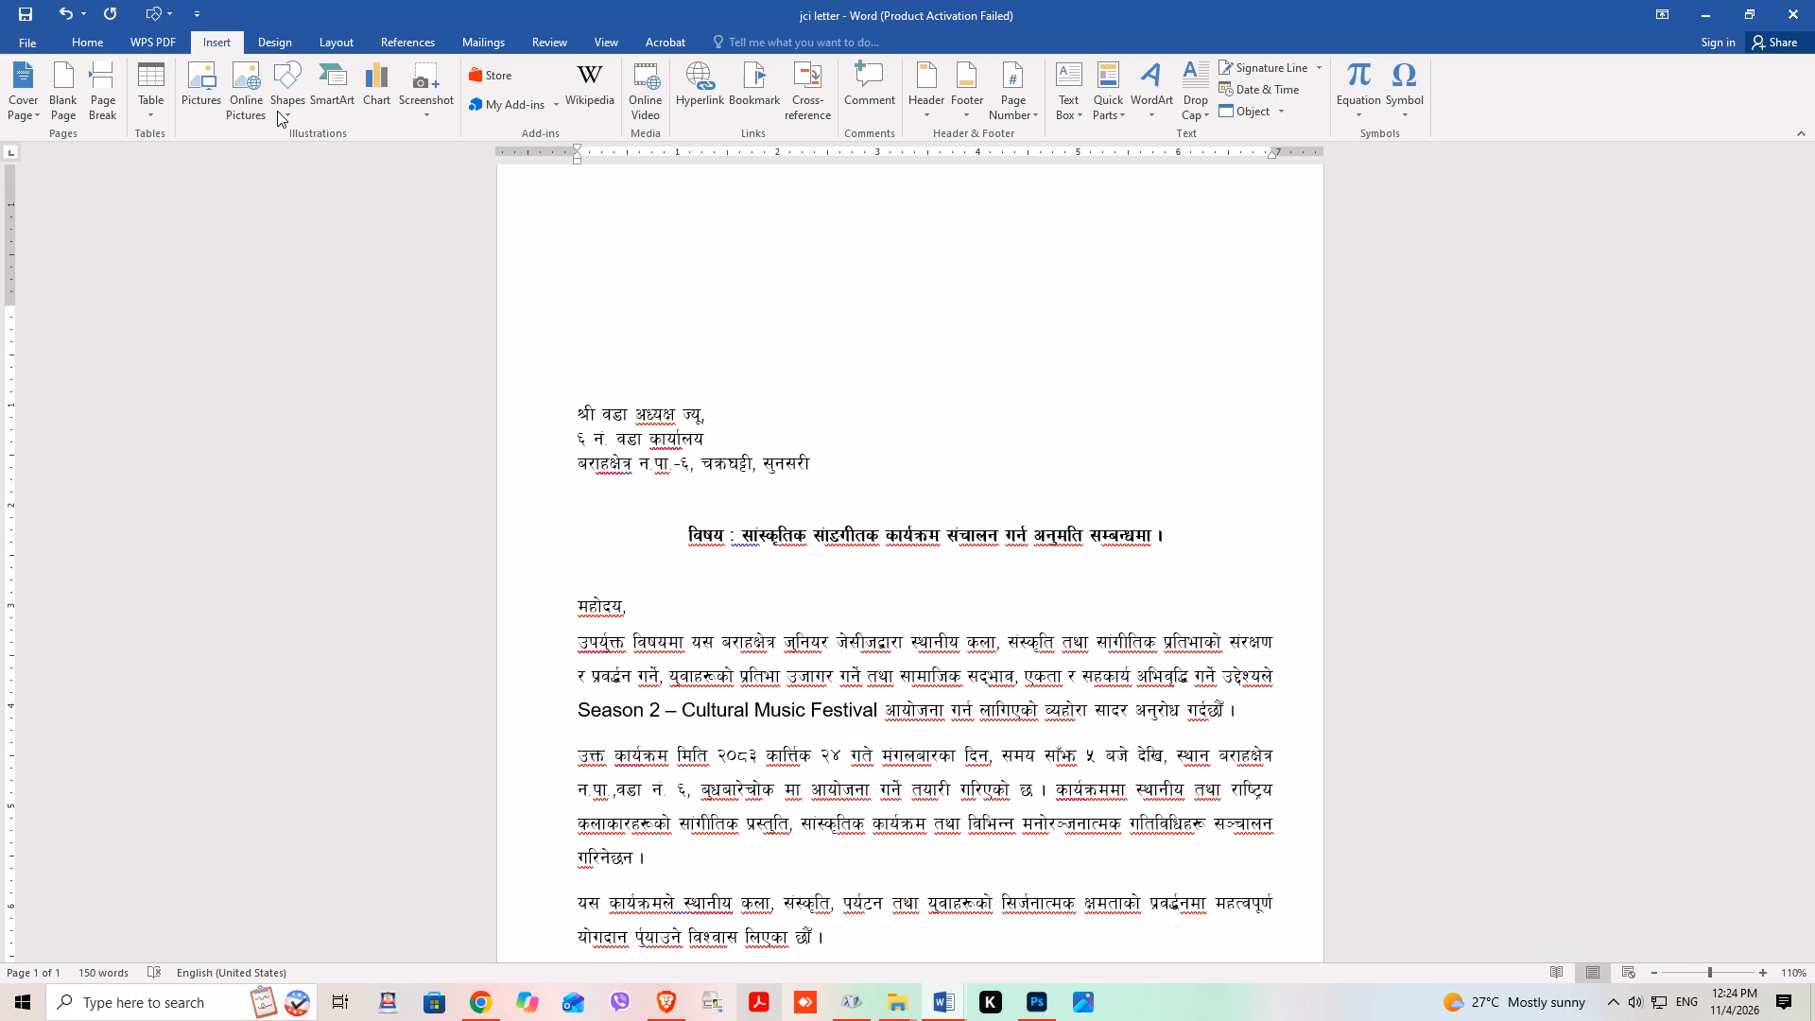
pyautogui.click(256, 113)
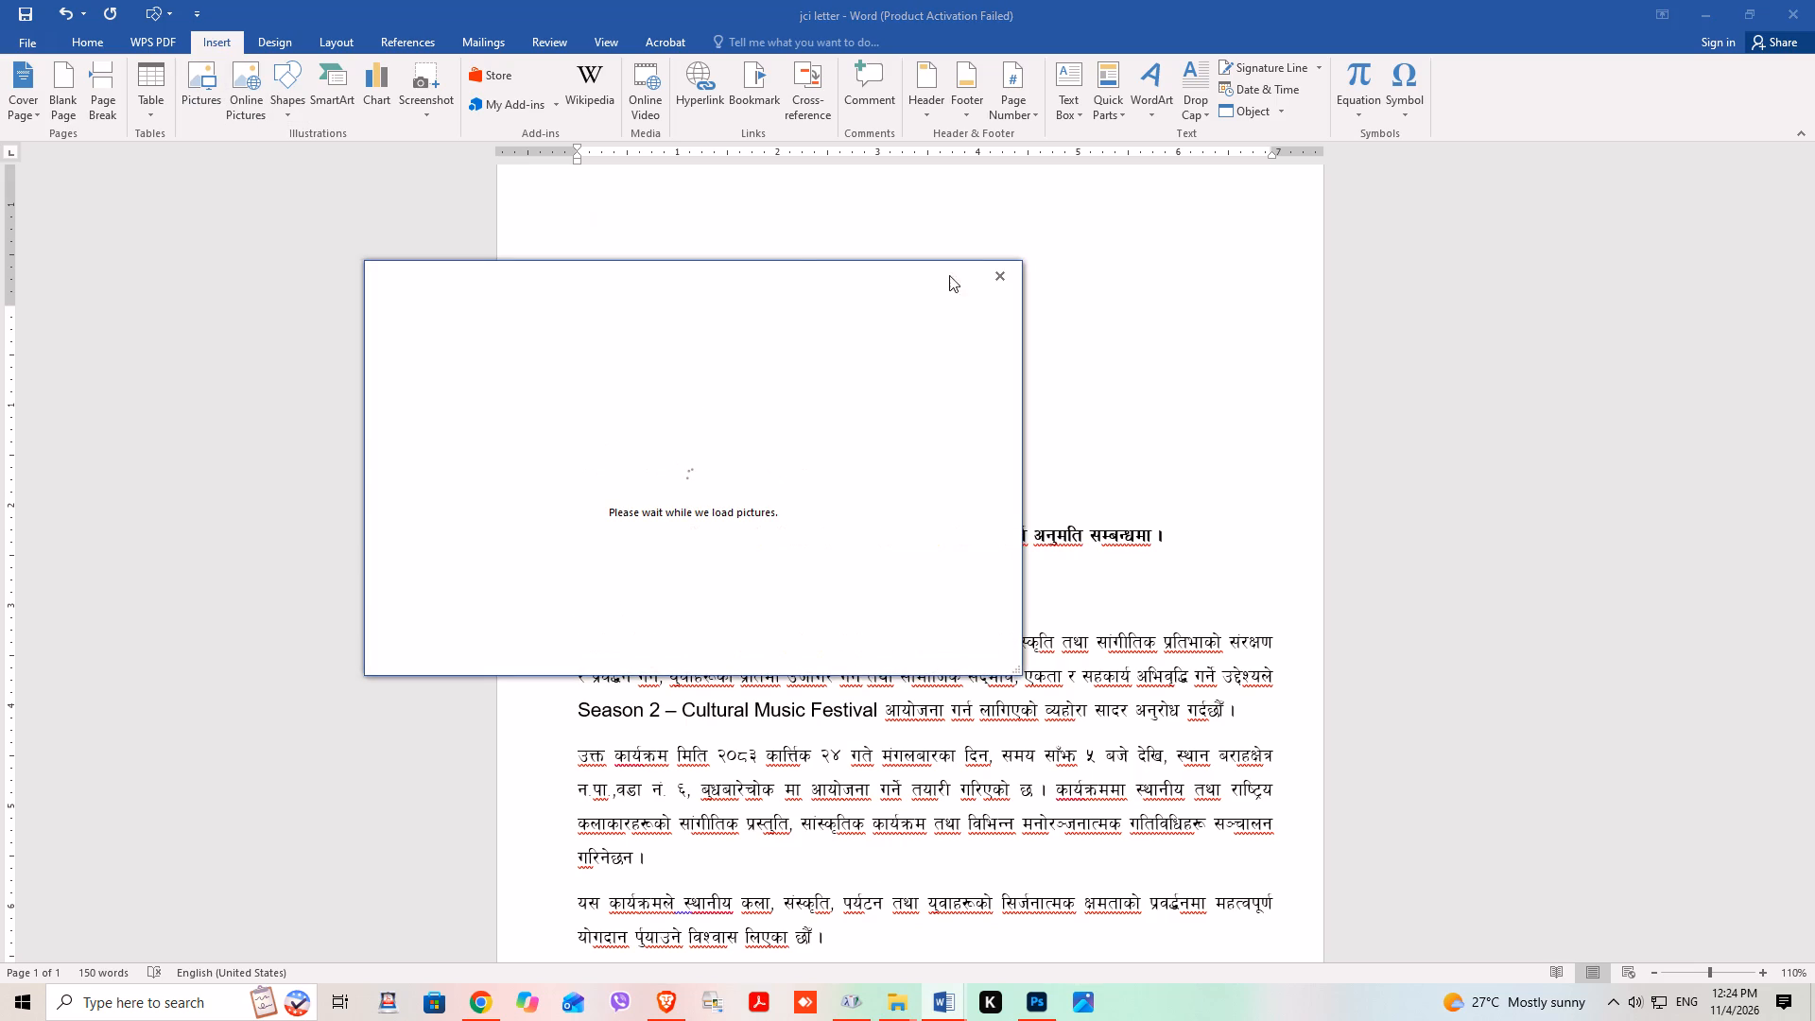
pyautogui.click(998, 274)
pyautogui.click(294, 112)
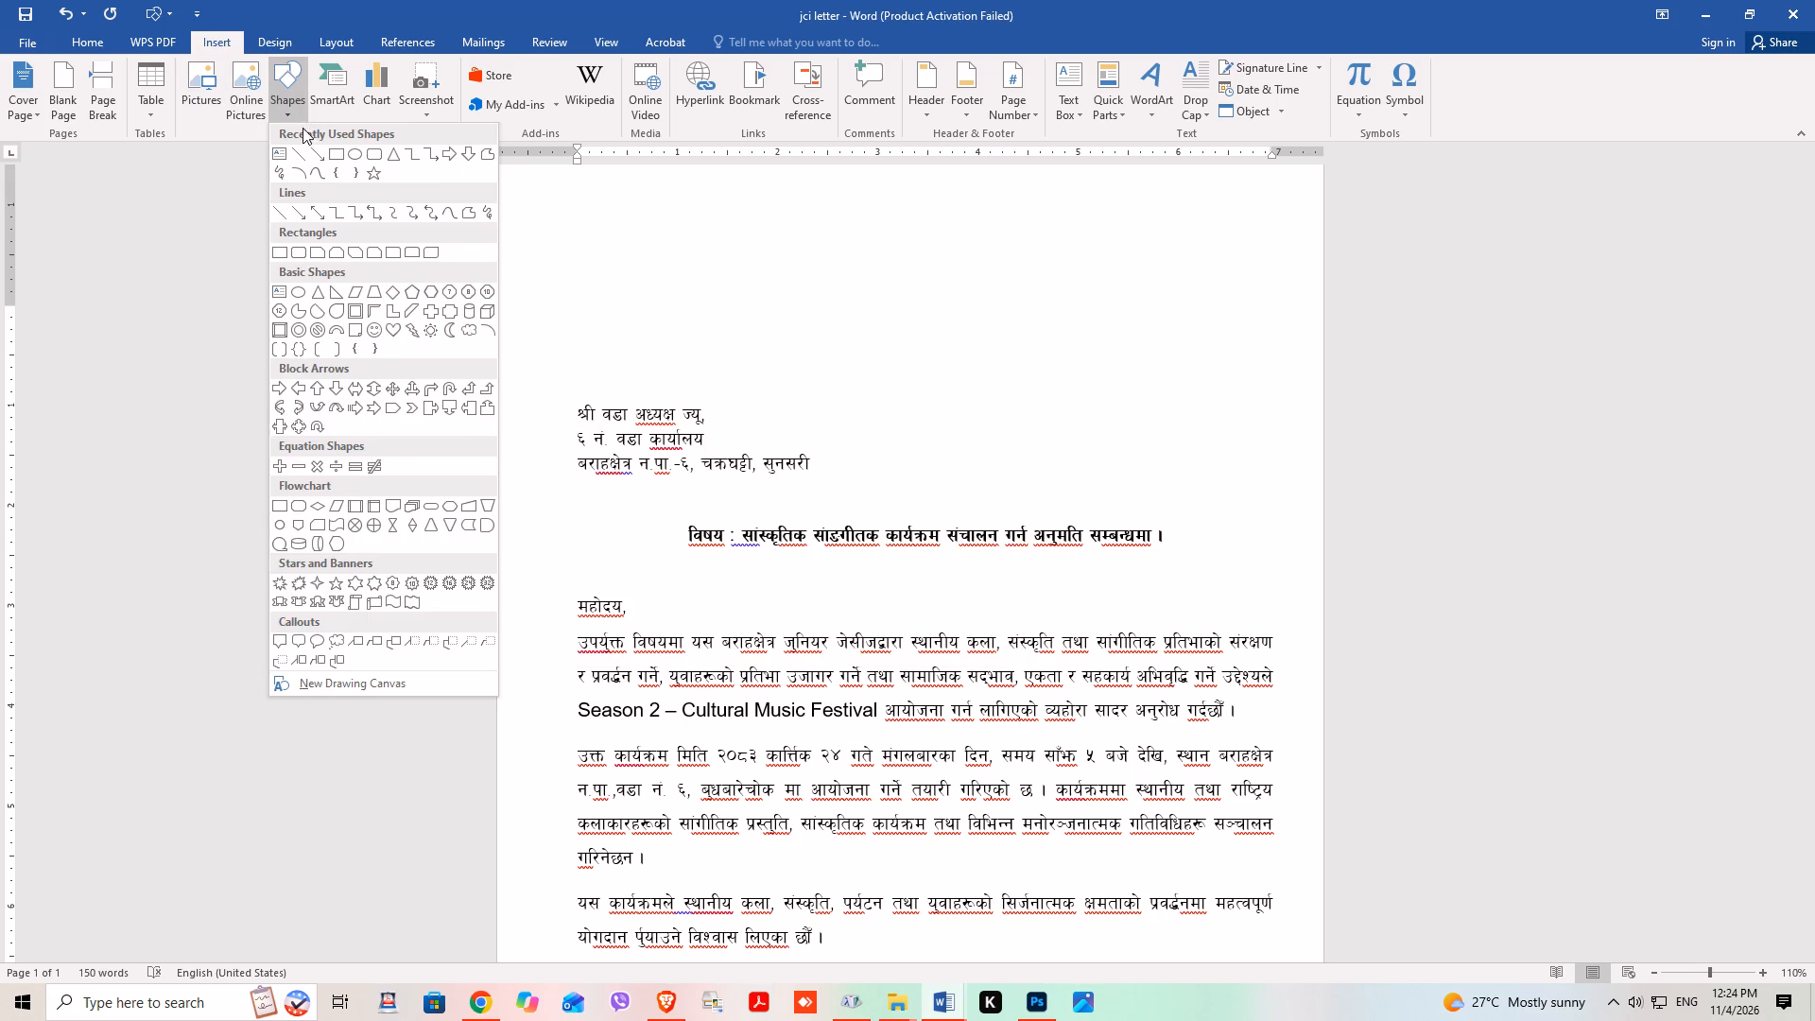
pyautogui.click(285, 153)
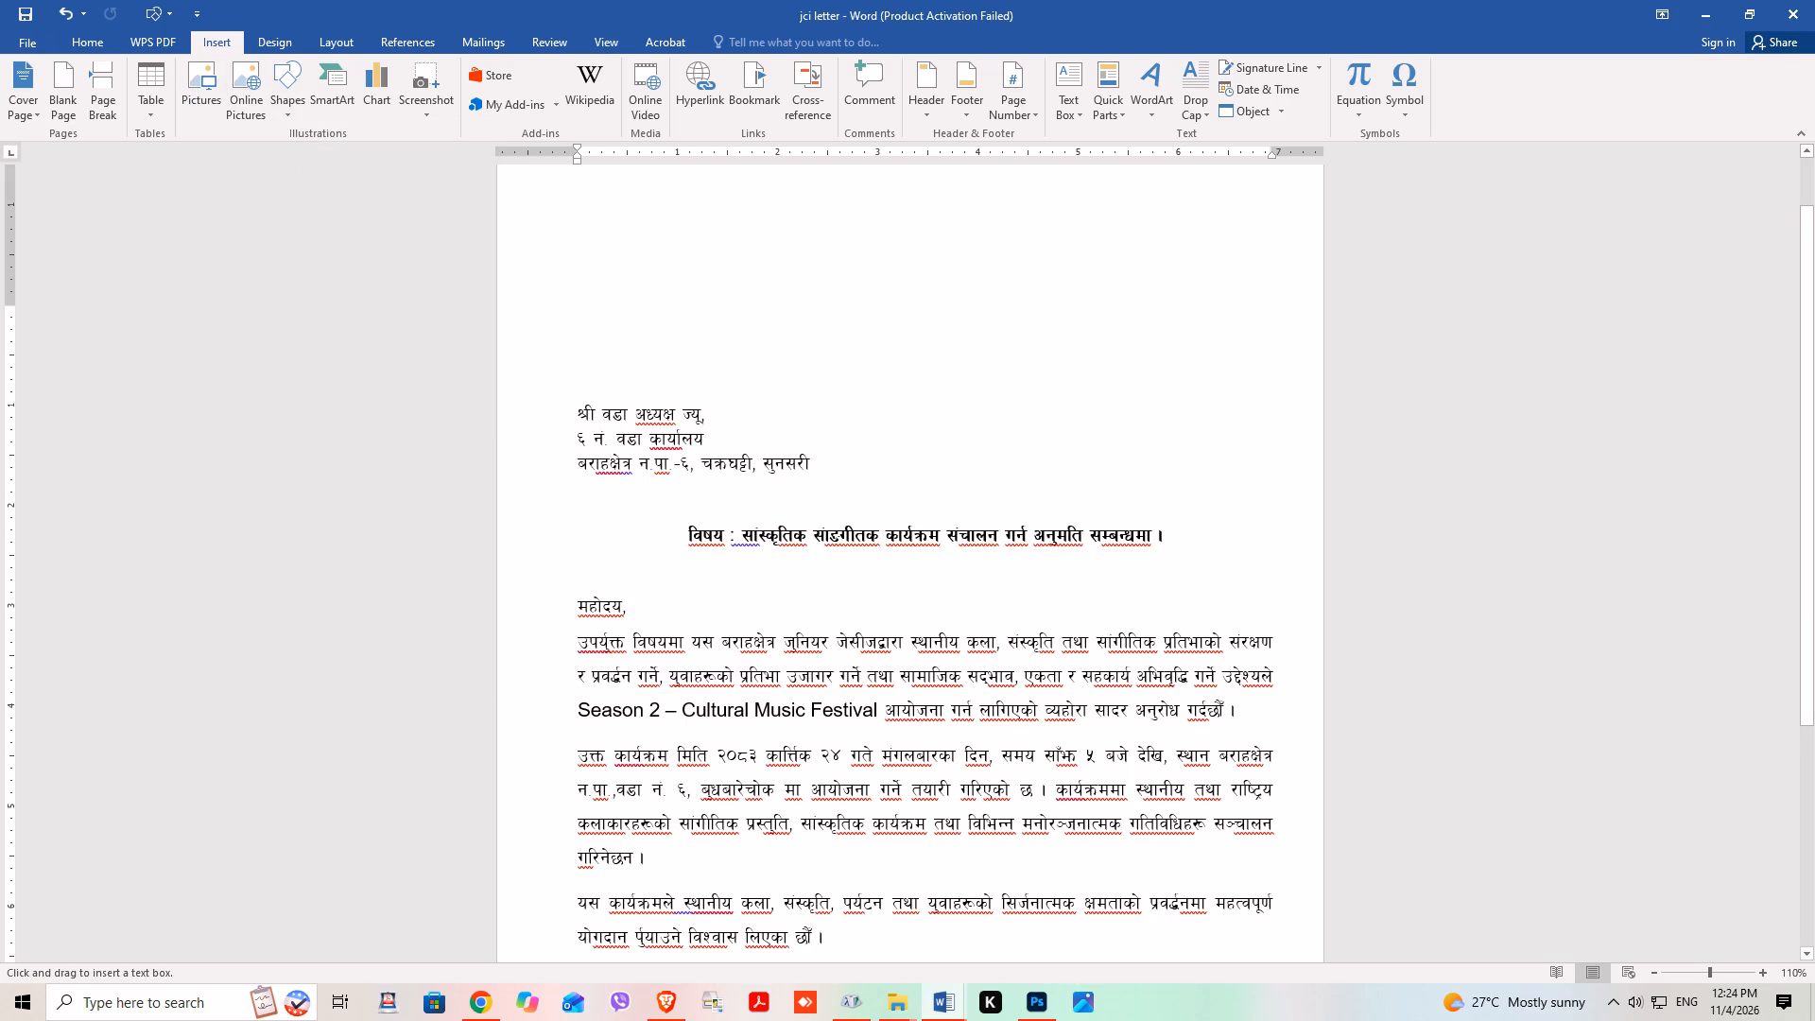
pyautogui.moveTo(818, 319); pyautogui.dragTo(1011, 459)
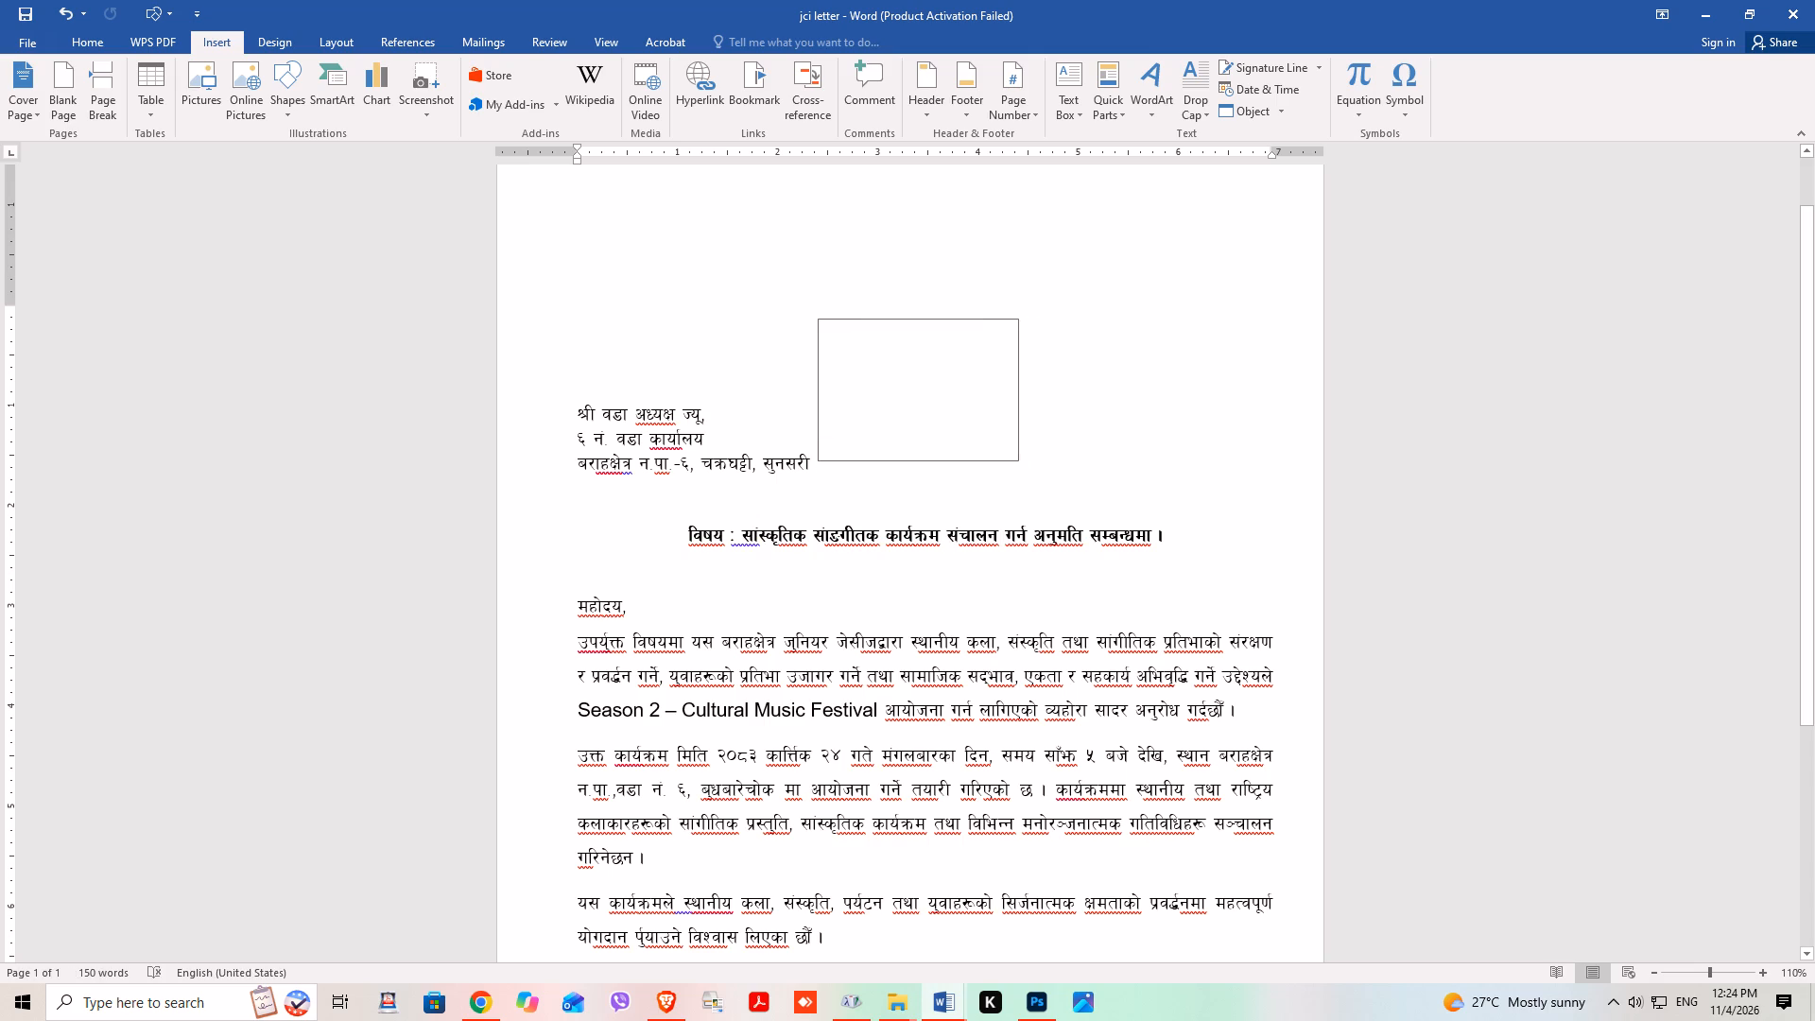
pyautogui.moveTo(1011, 459); pyautogui.dragTo(995, 469)
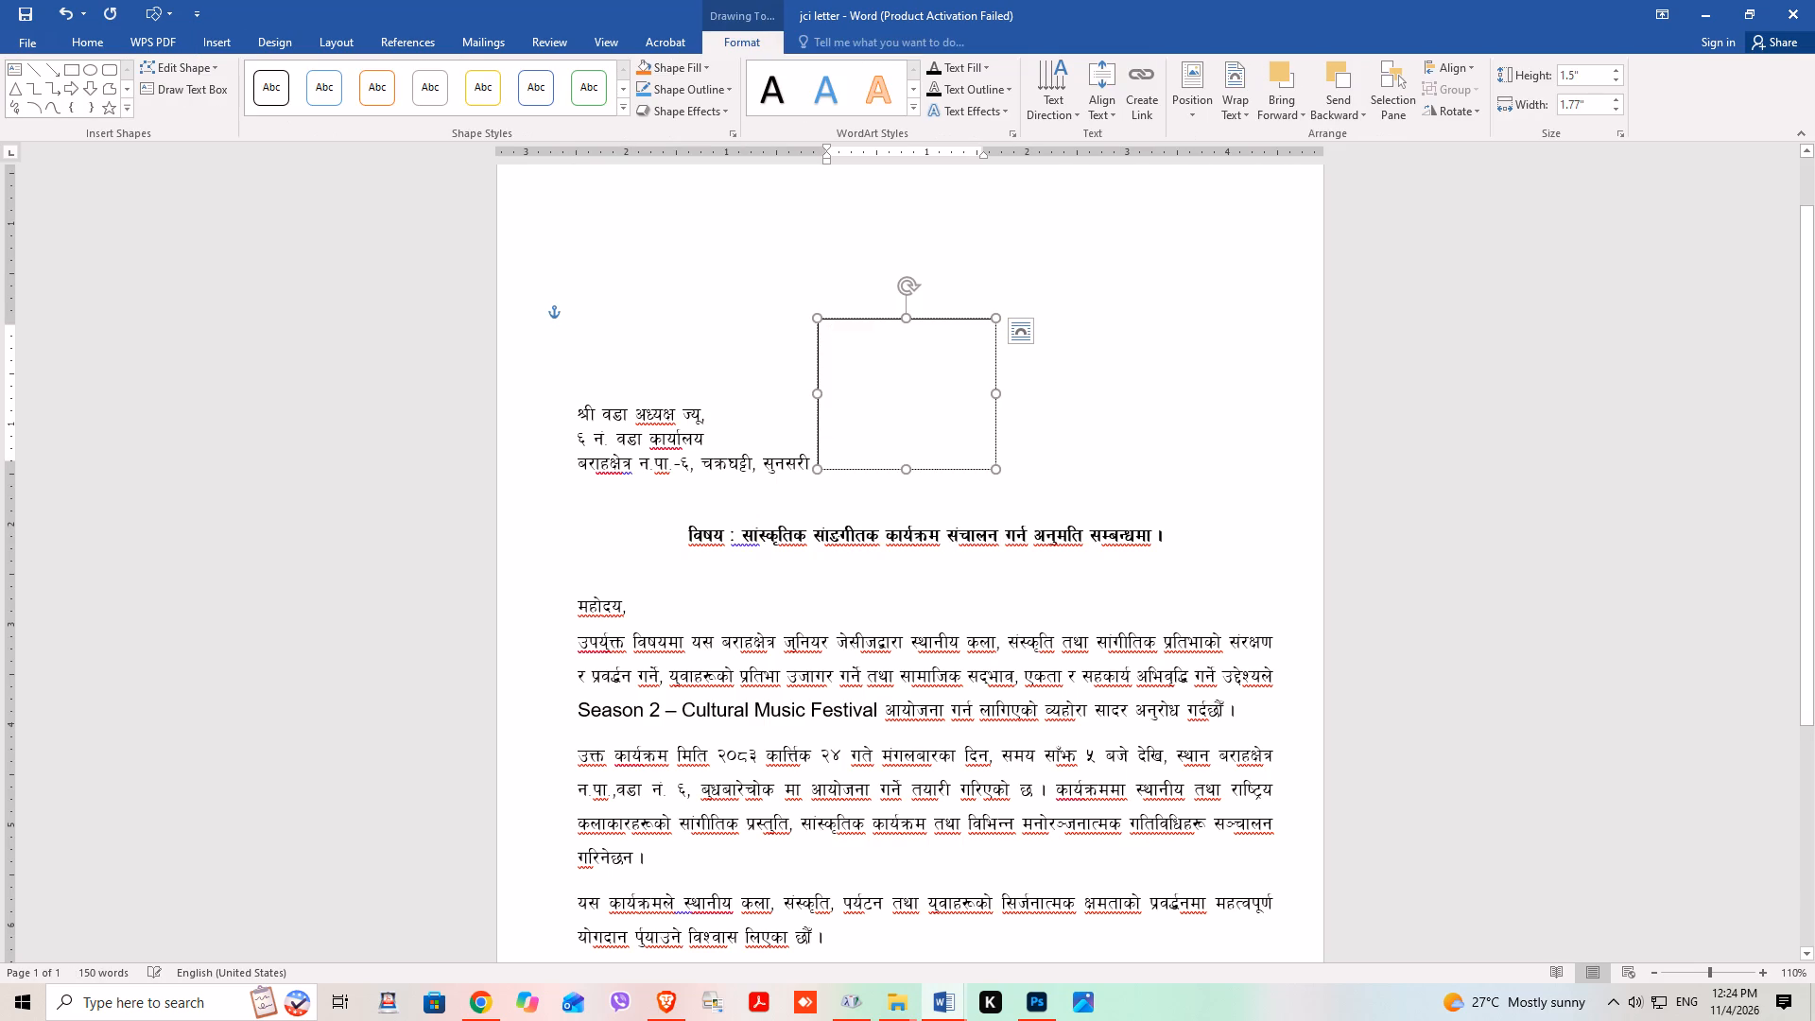
# Insert the jaycees logo picture from the Downloads folder into the empty text box beside the recipient address.
pyautogui.click(205, 41)
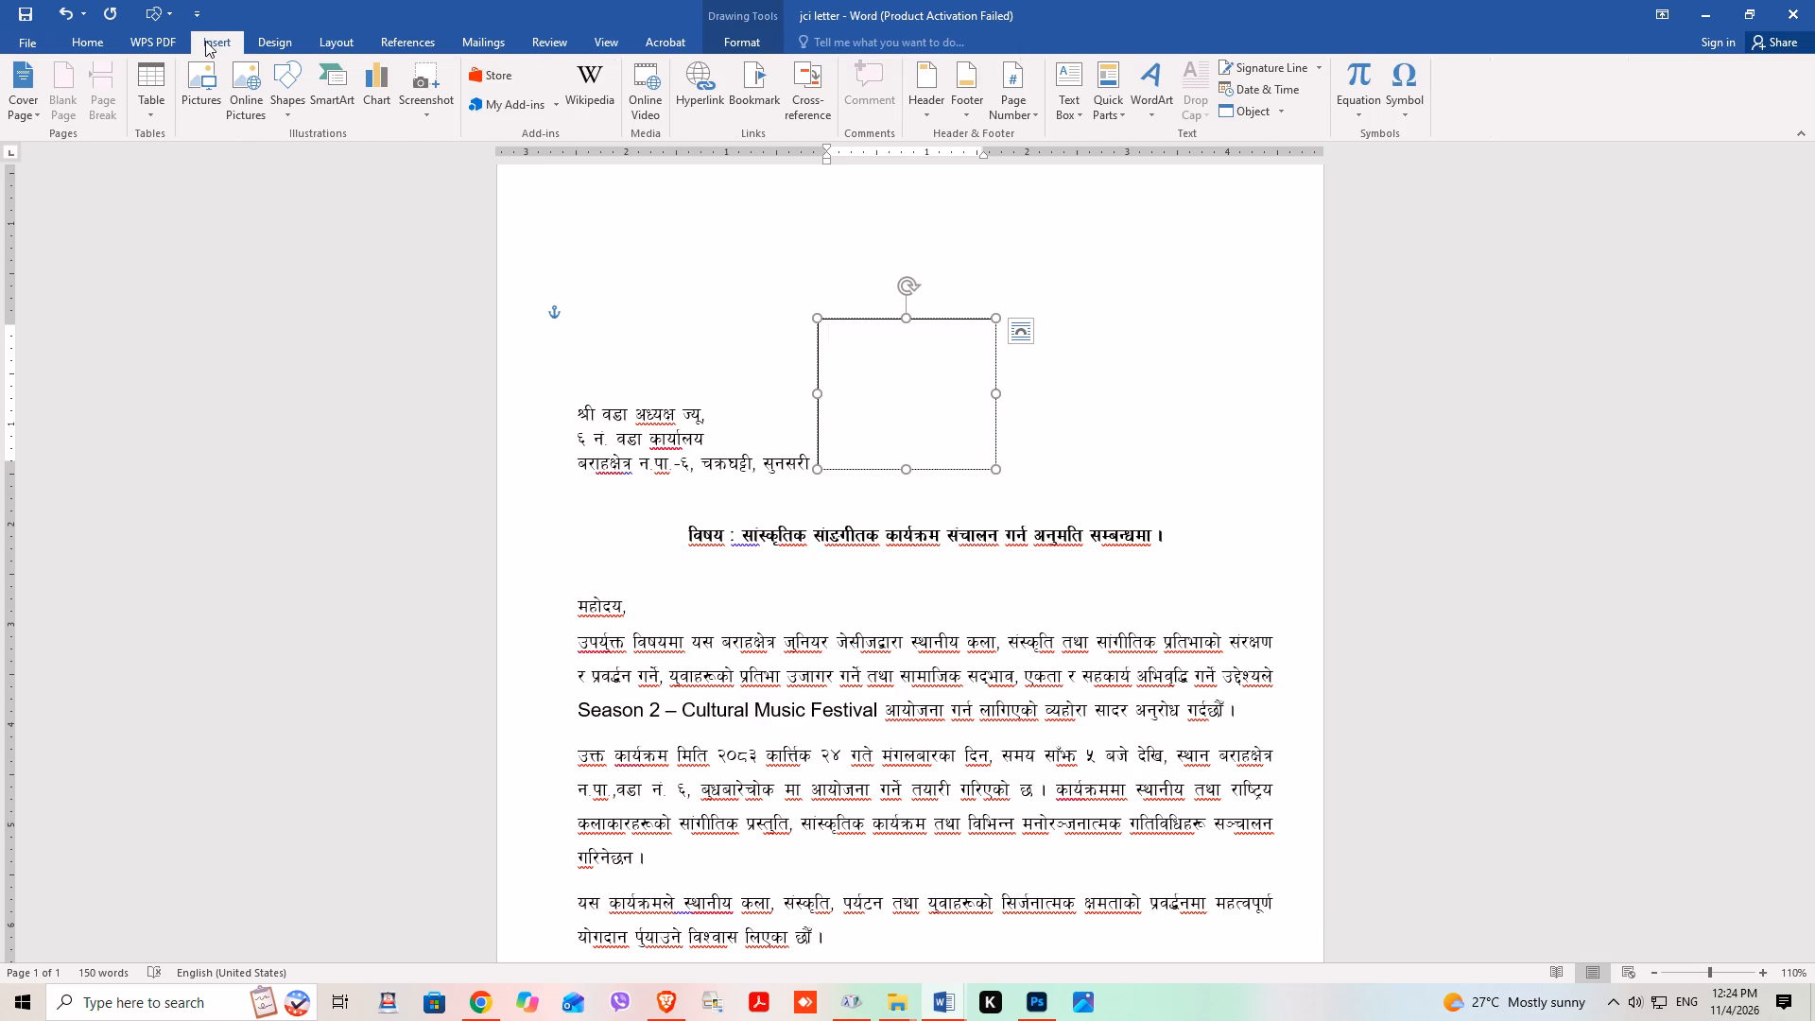
pyautogui.click(201, 88)
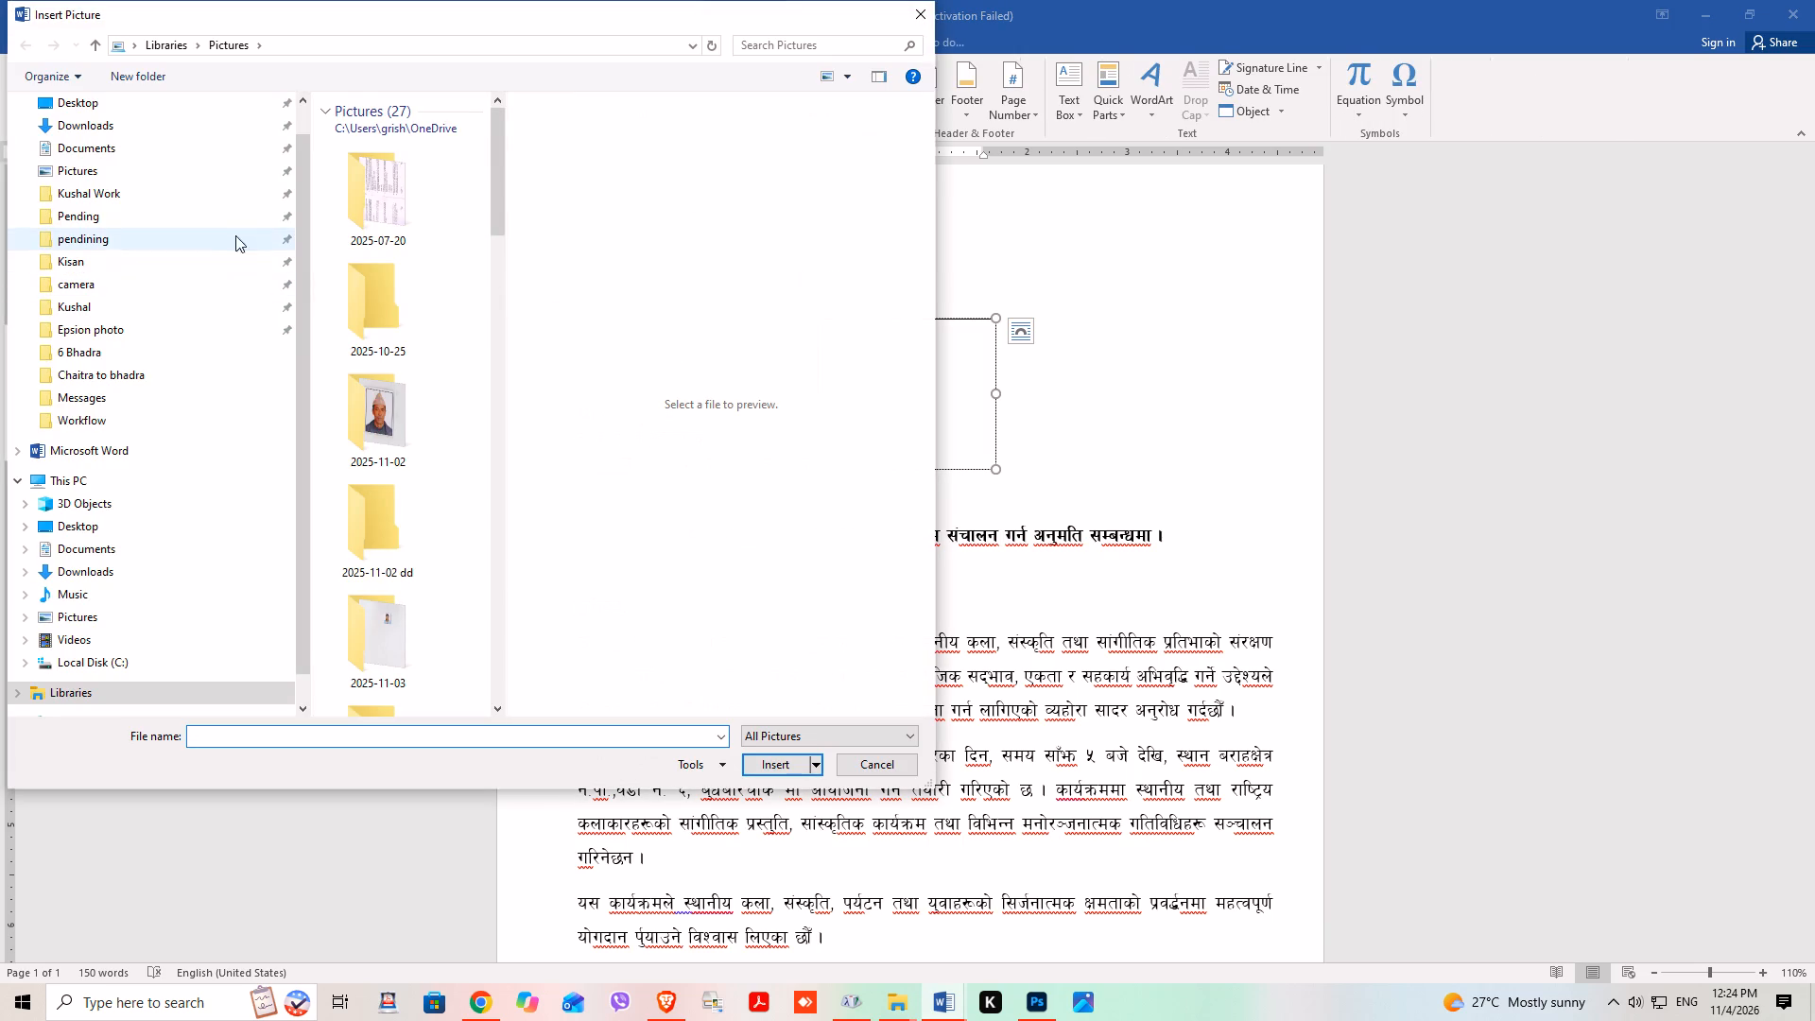
pyautogui.click(96, 126)
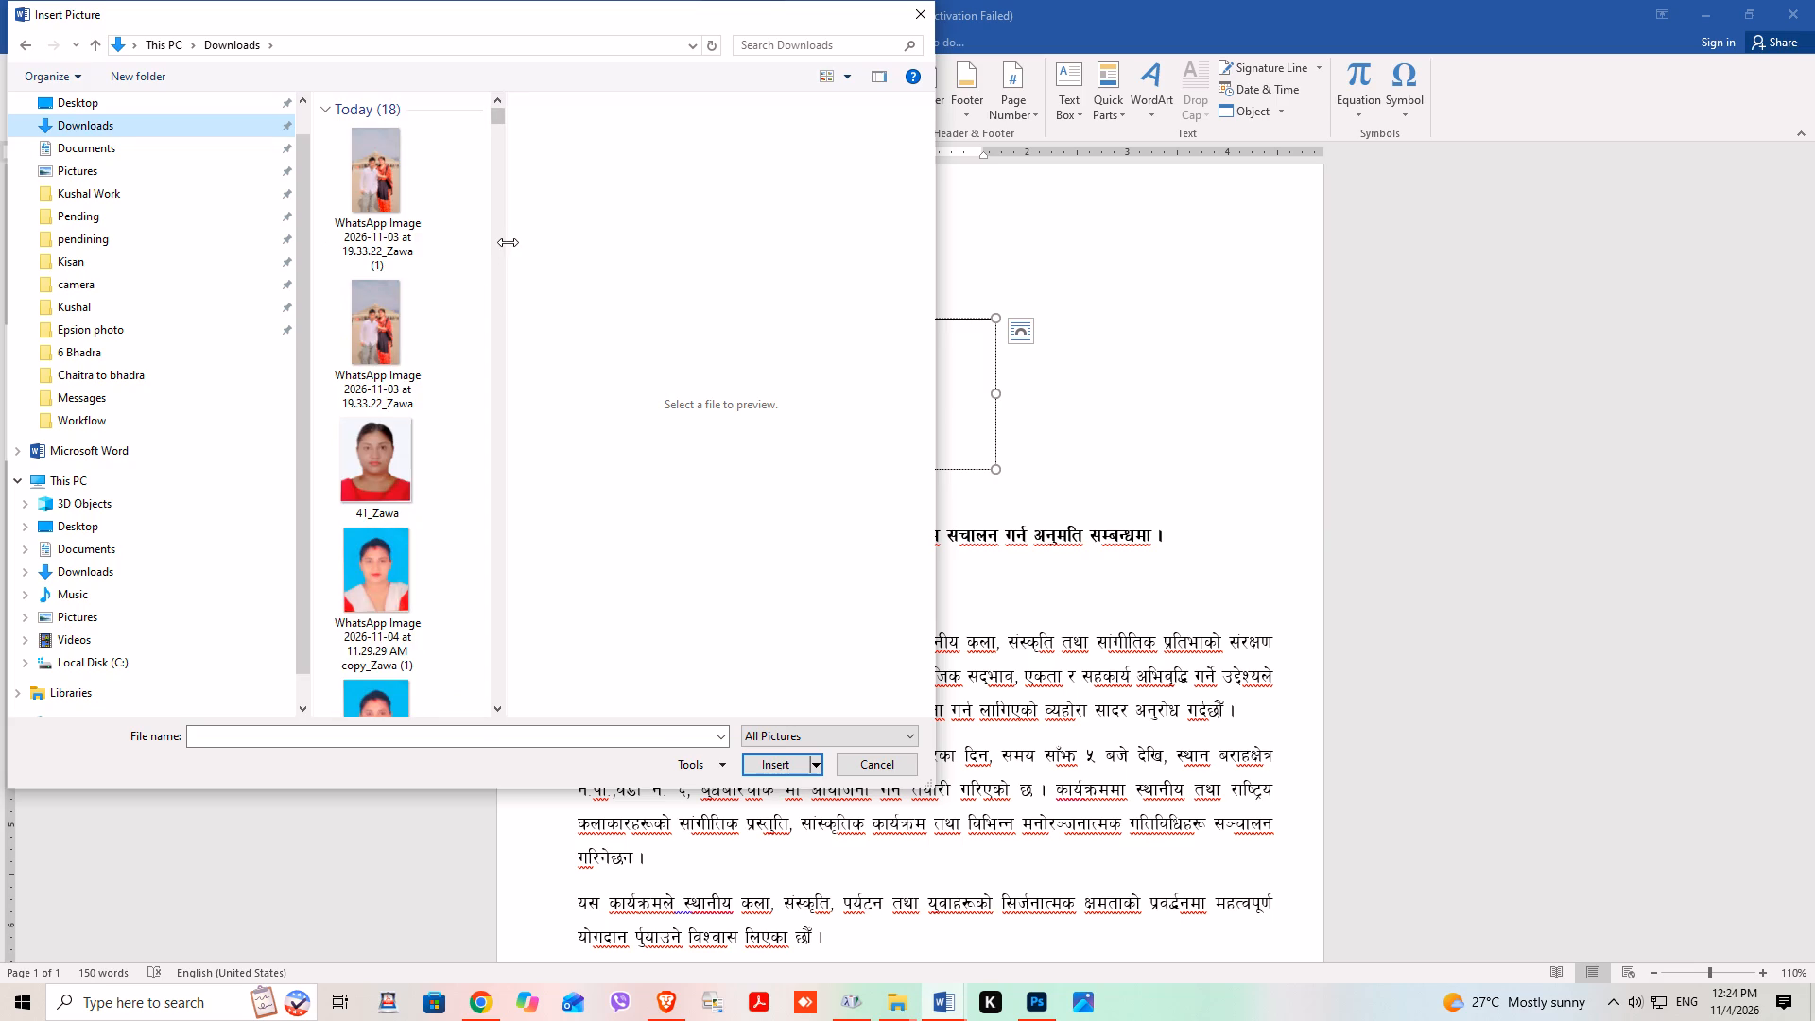
pyautogui.moveTo(508, 242); pyautogui.dragTo(881, 266)
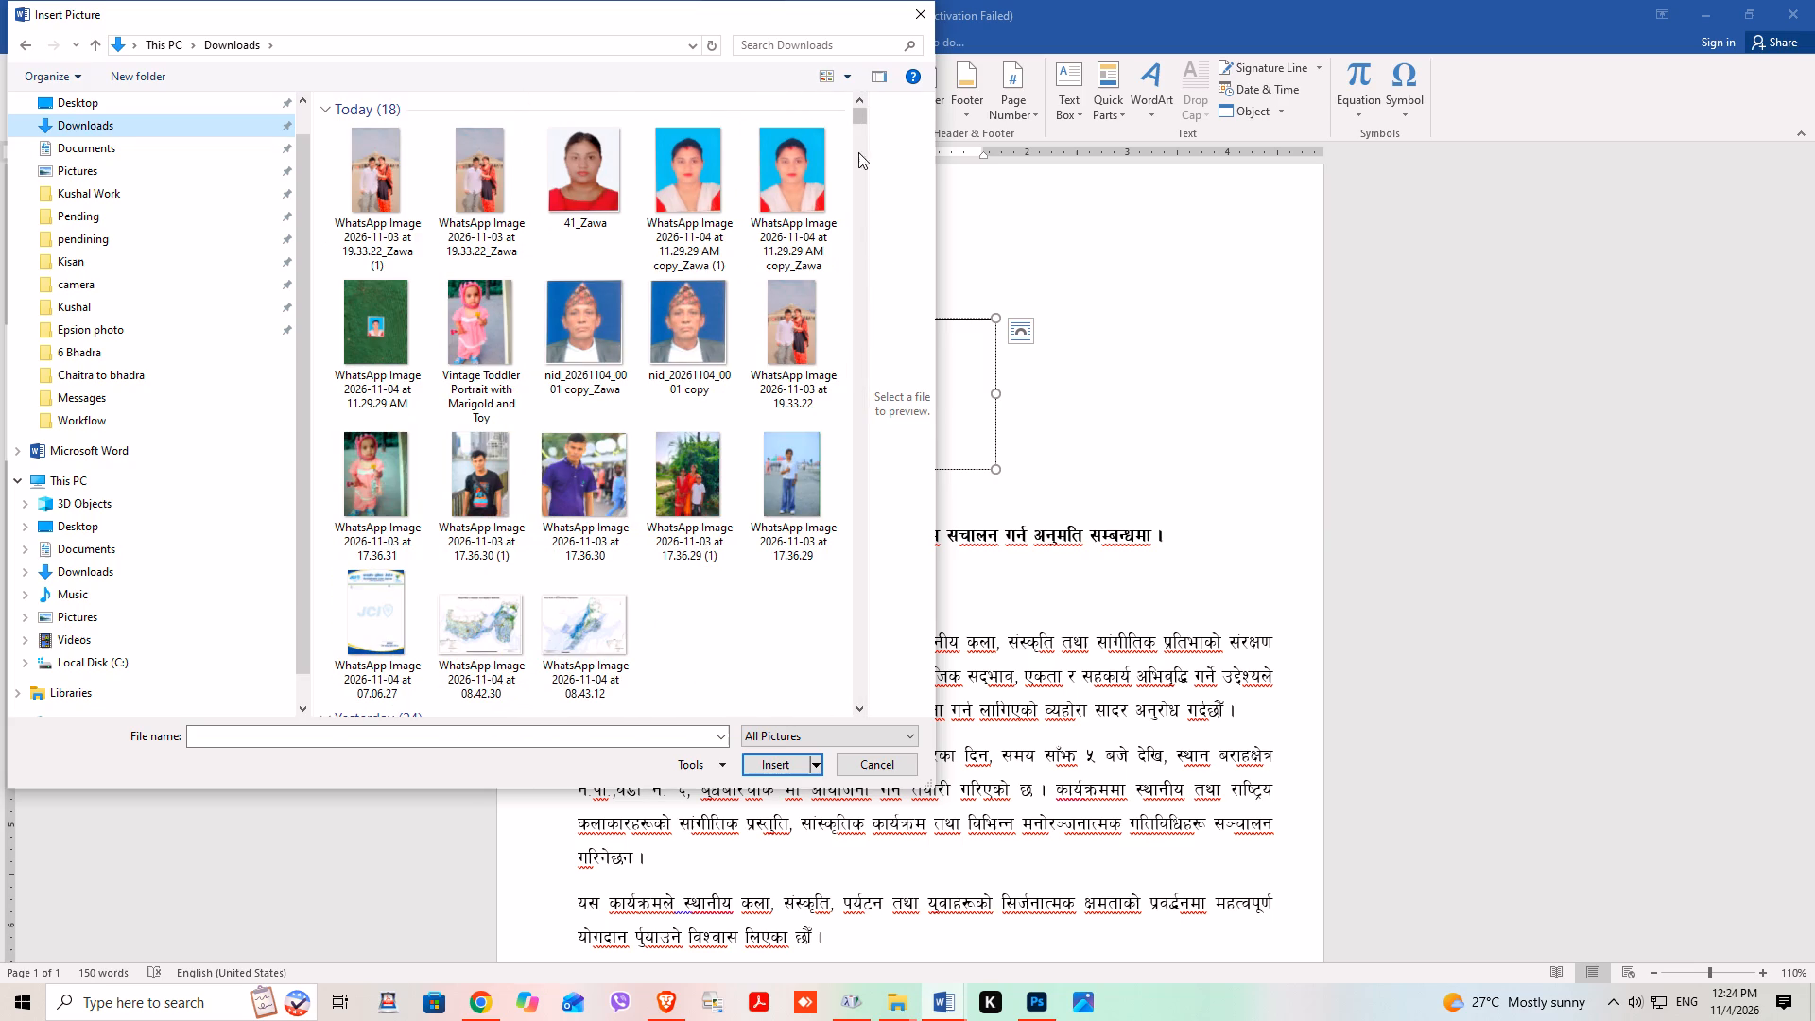
pyautogui.moveTo(862, 118); pyautogui.dragTo(865, 127)
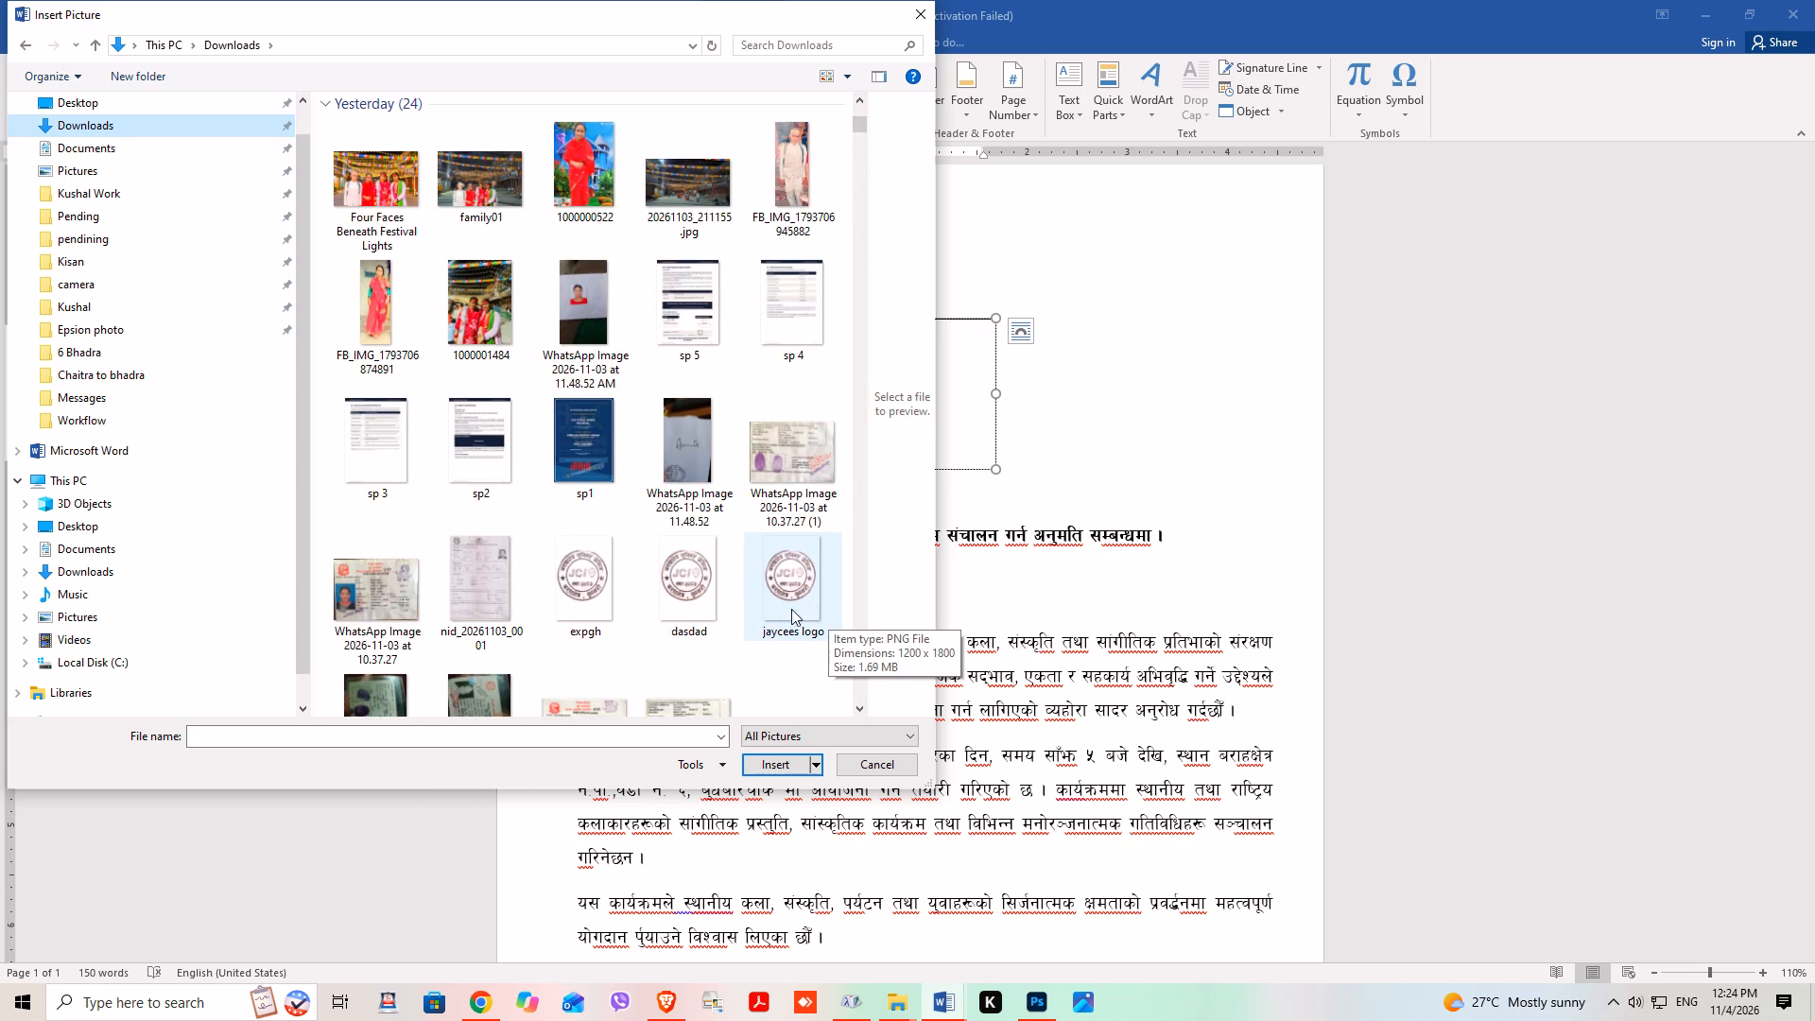
pyautogui.click(640, 666)
pyautogui.scroll(-1, 638, 660)
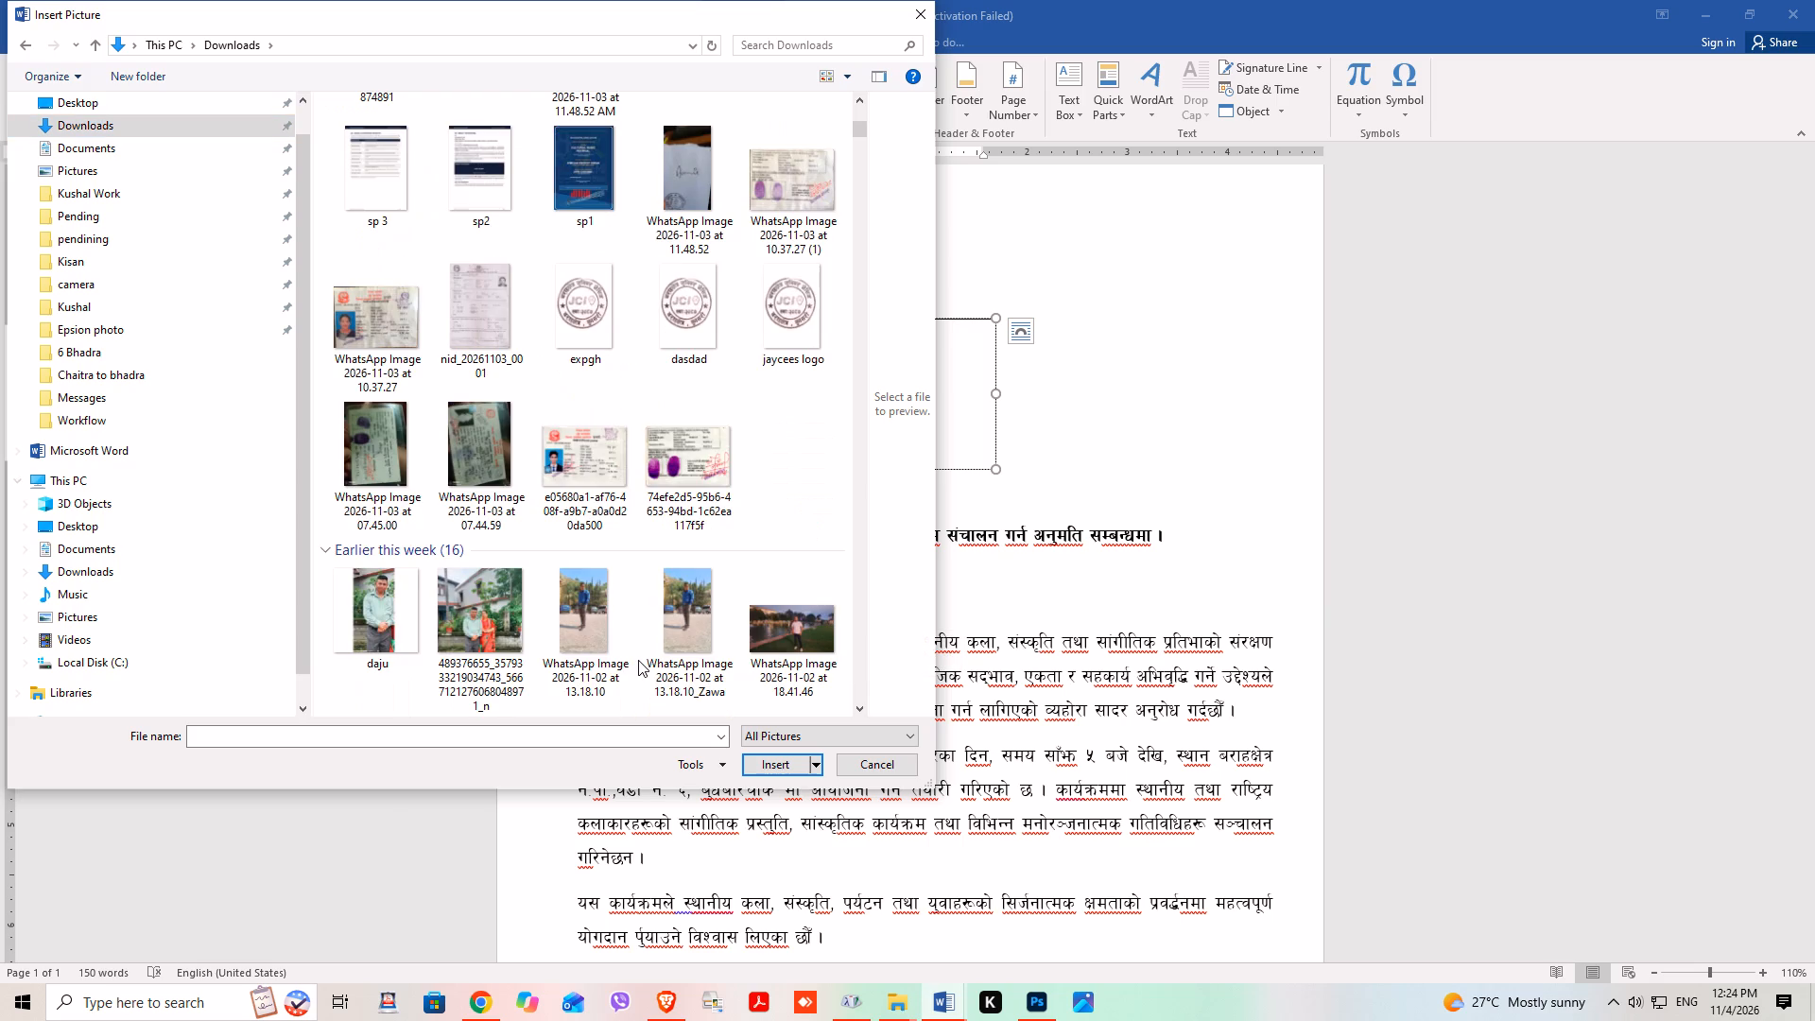
pyautogui.scroll(1, 638, 660)
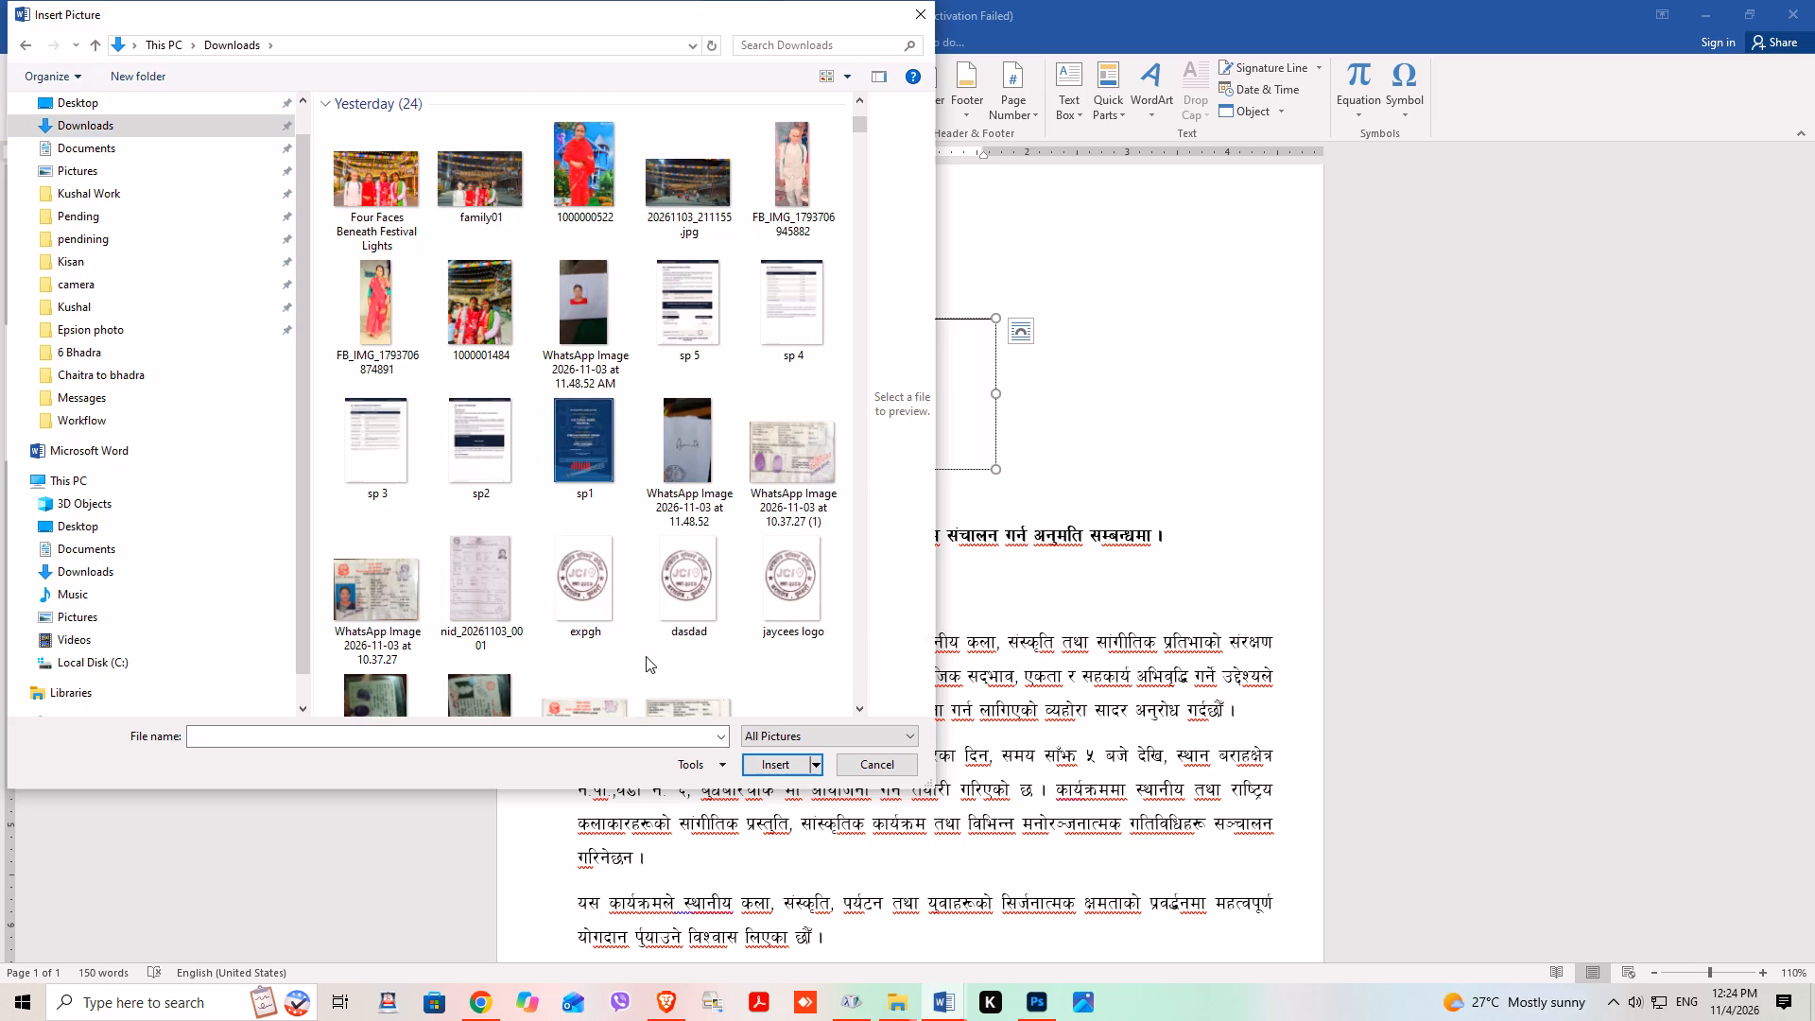
pyautogui.click(792, 582)
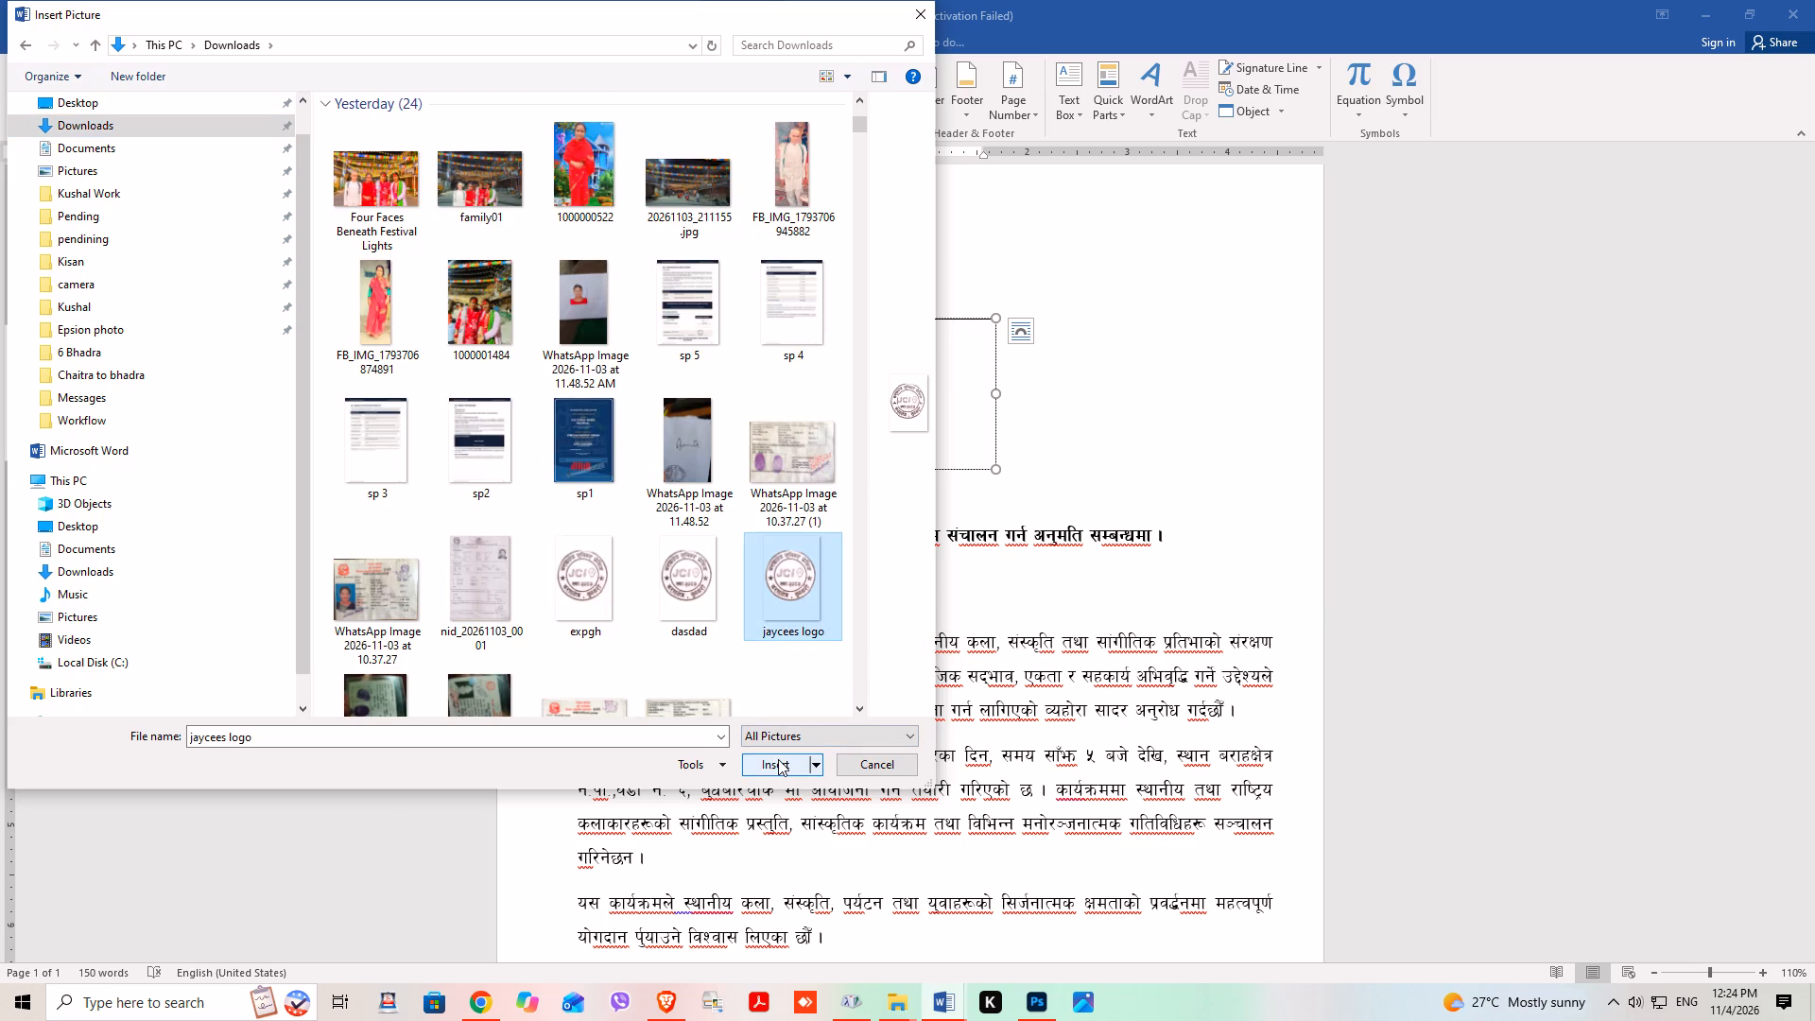
pyautogui.click(778, 759)
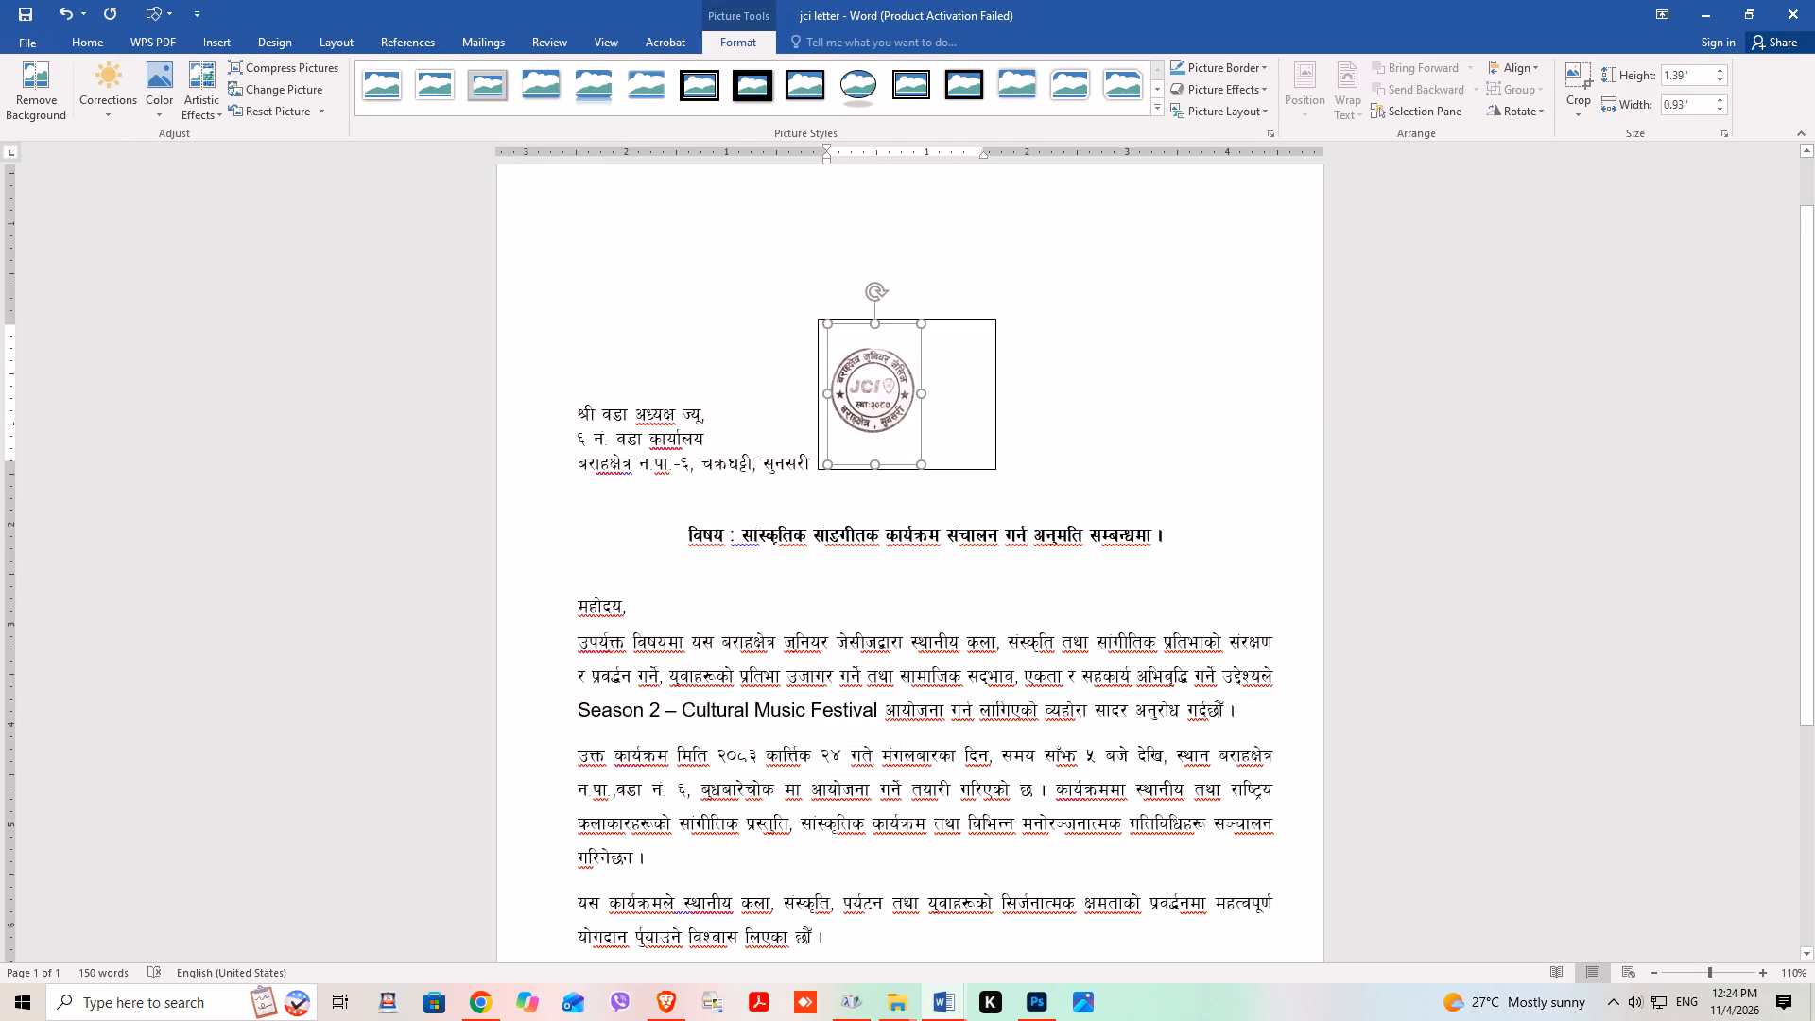
# Enlarge the text box around the JCI stamp to about 2.34" wide and 1.64" high.
pyautogui.click(970, 345)
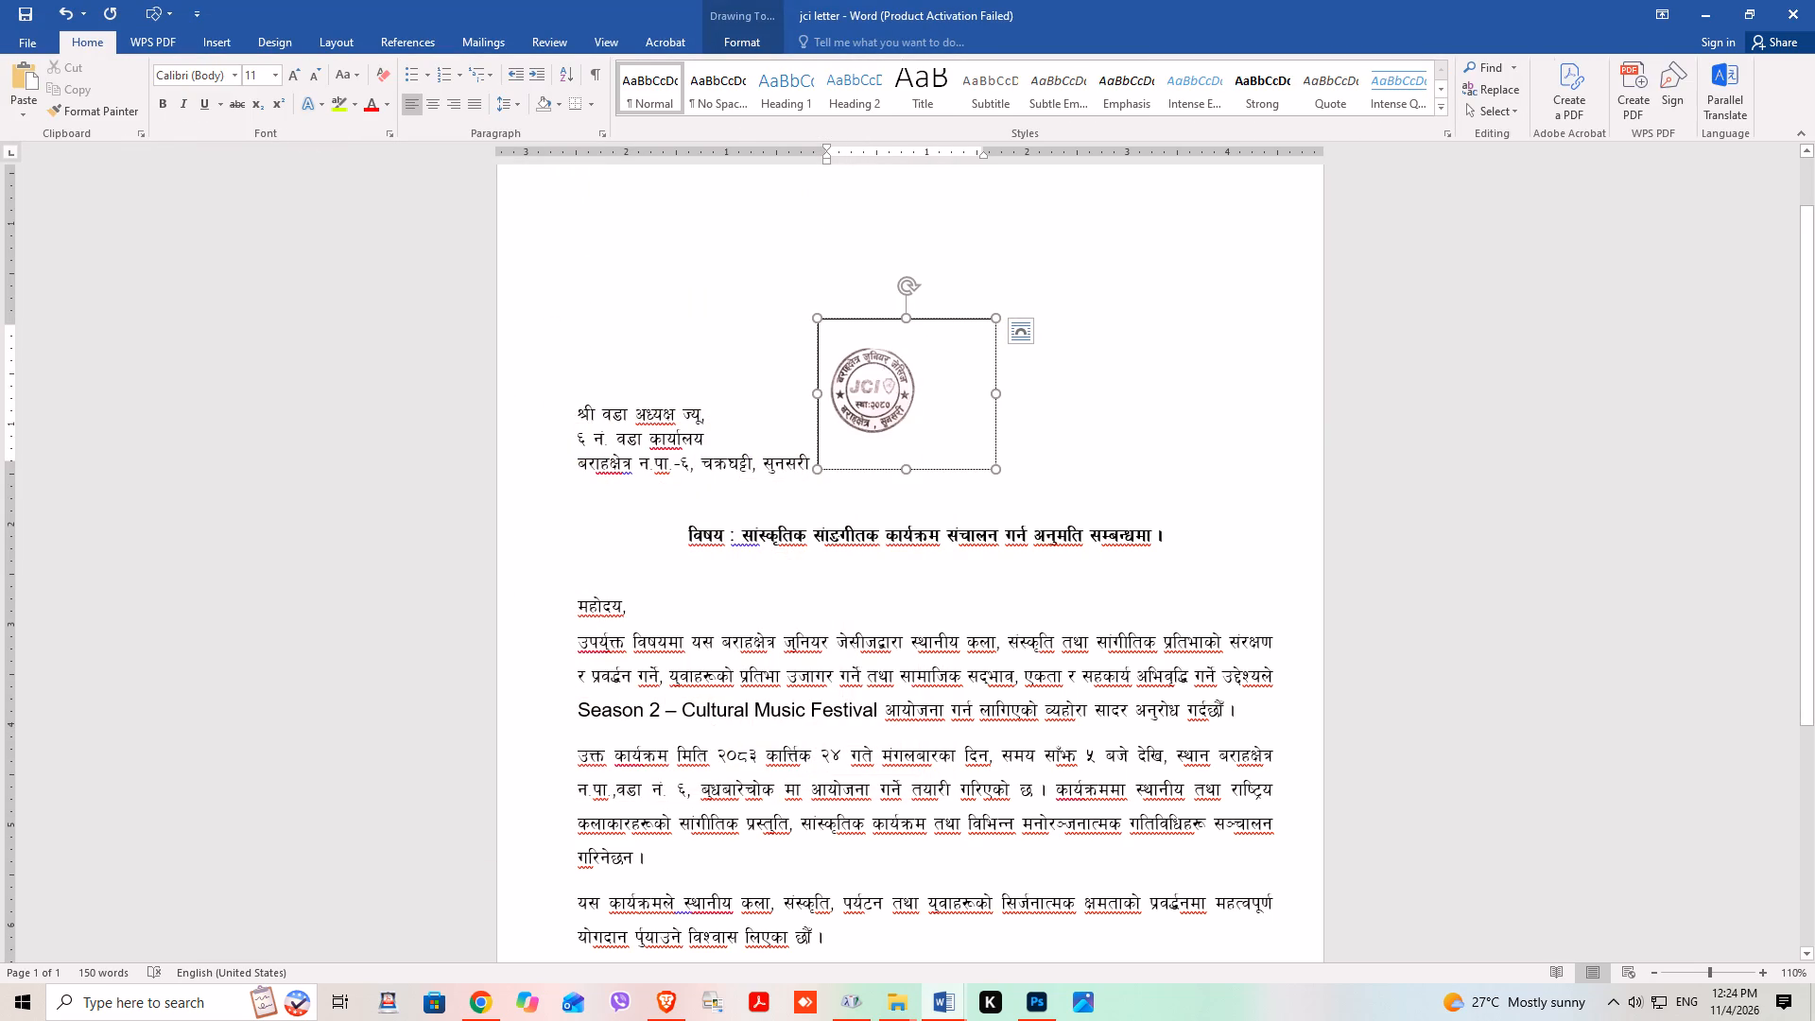
pyautogui.moveTo(996, 318); pyautogui.dragTo(1052, 257)
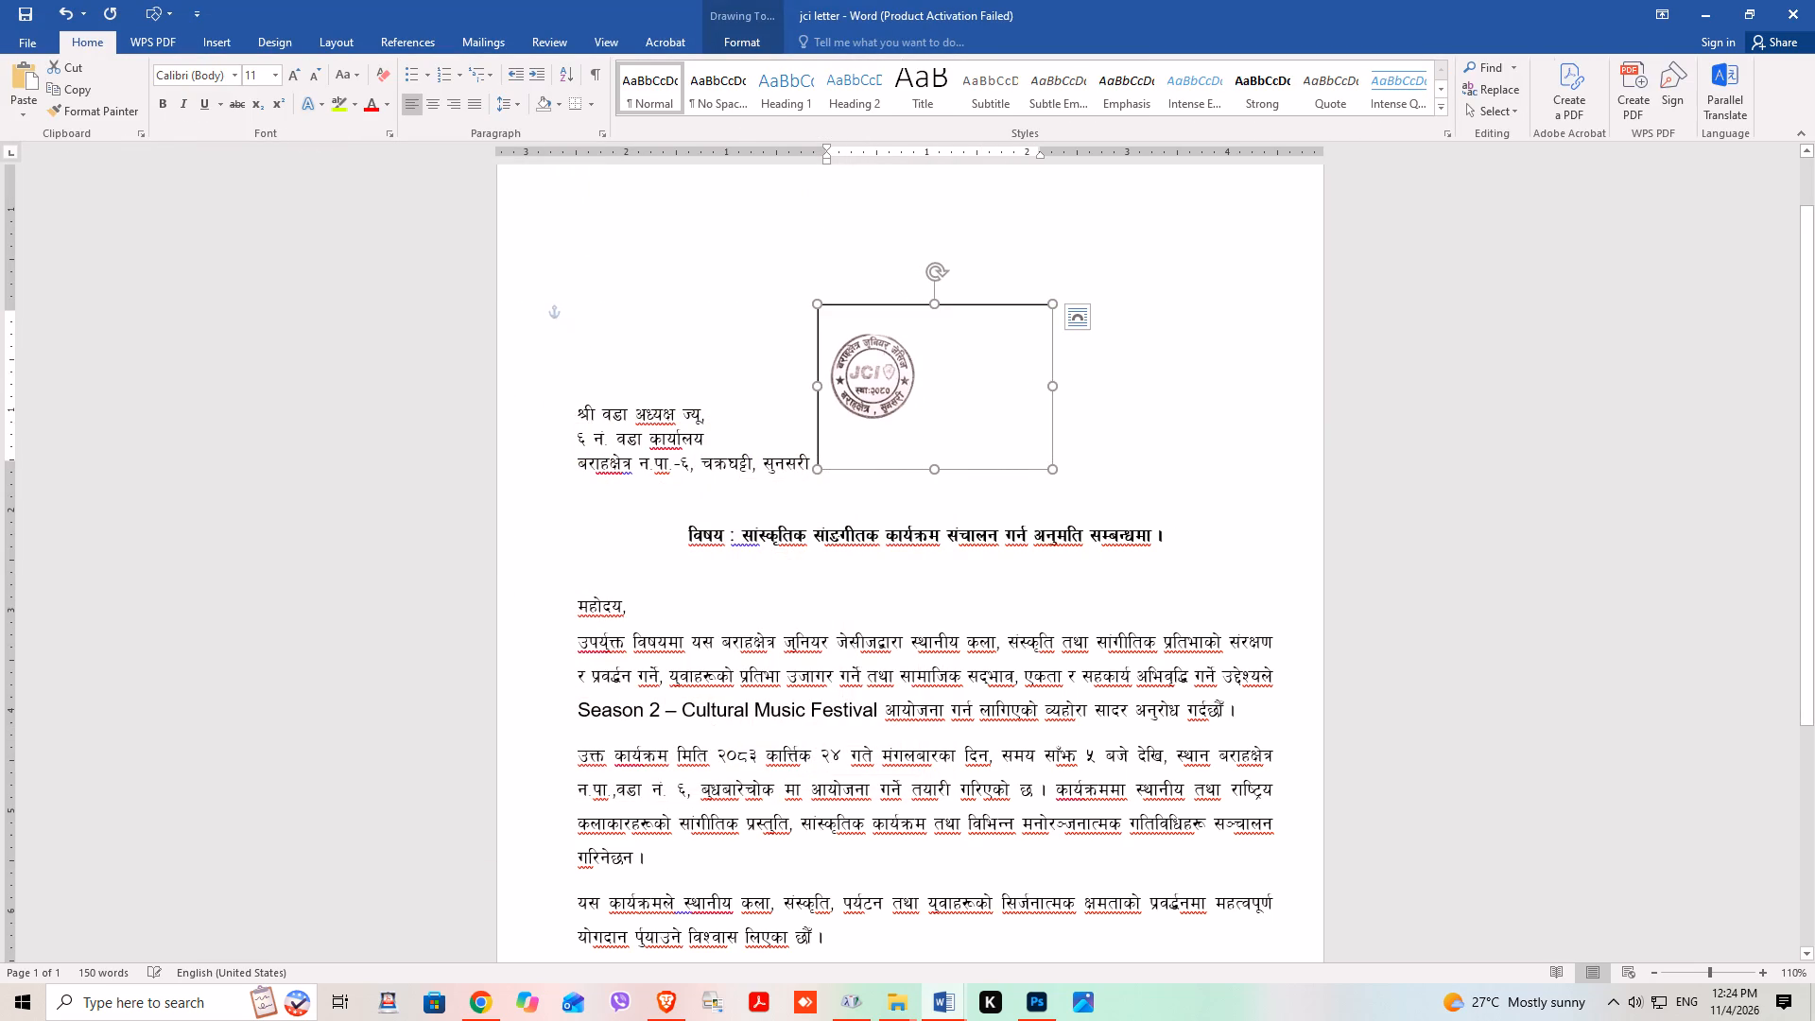
# Stretch the JCI stamp picture inside the text box wider and taller until the seal looks round again.
pyautogui.click(883, 382)
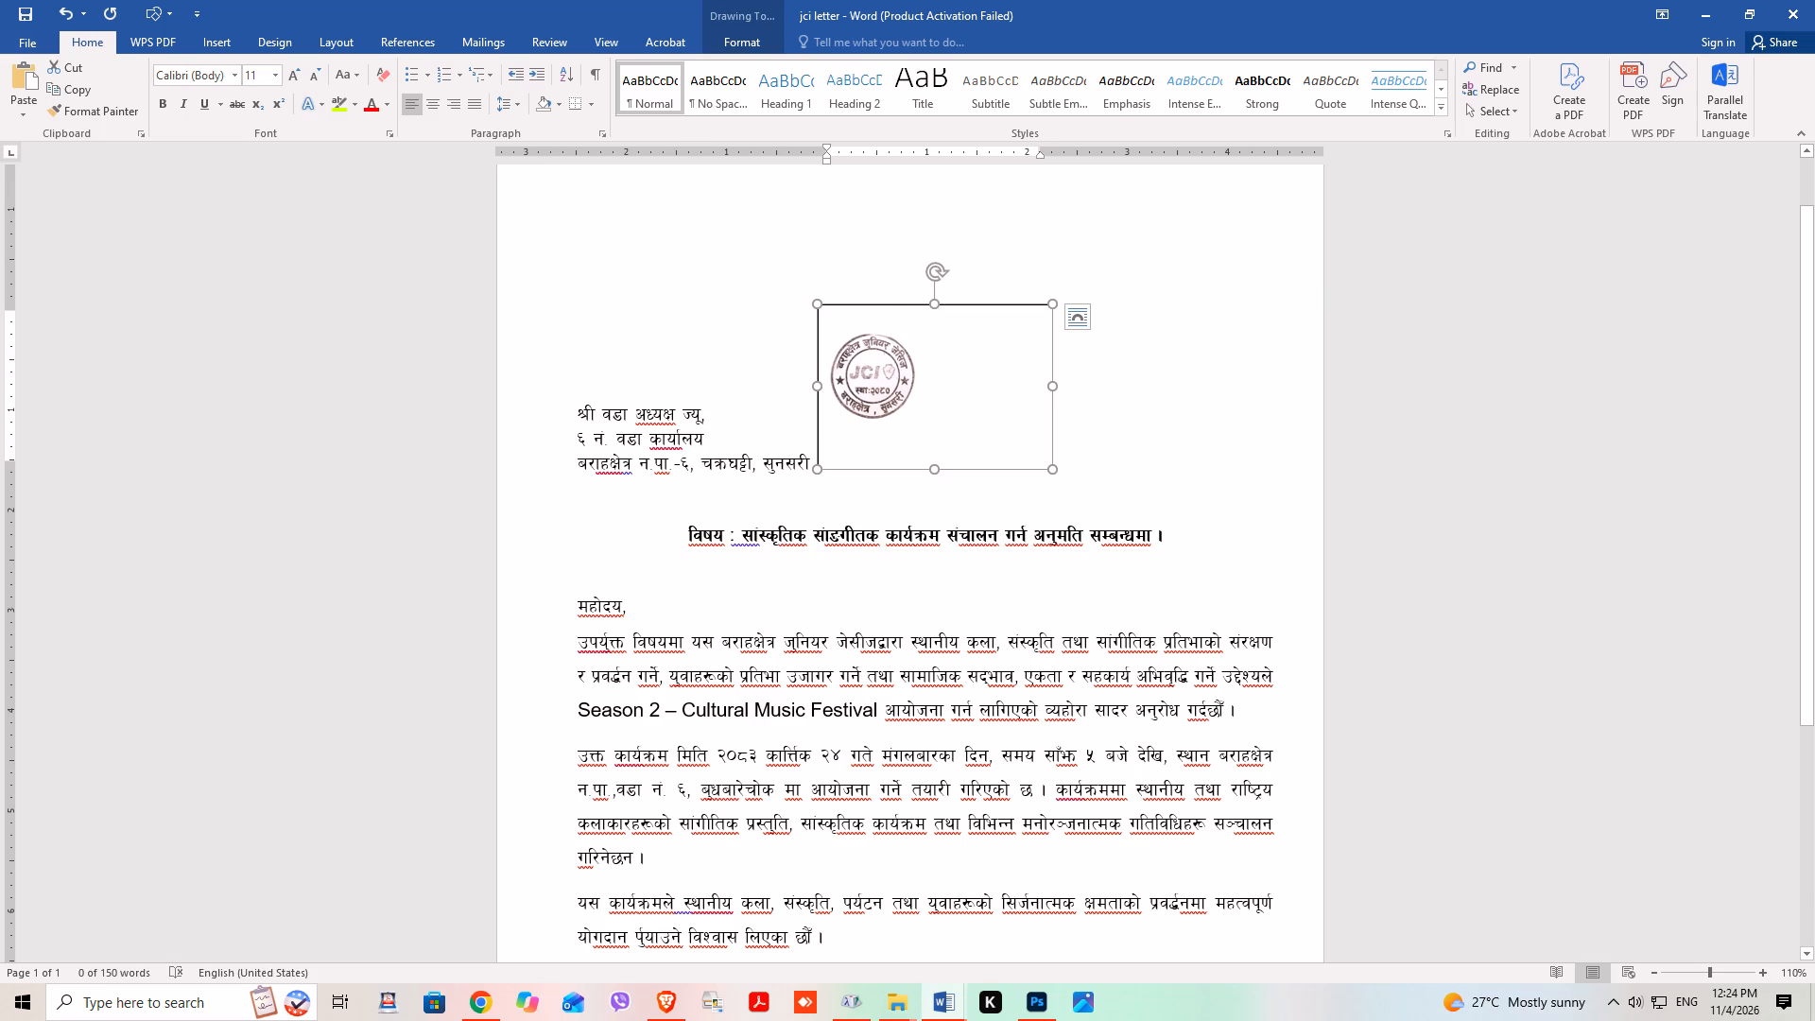
pyautogui.moveTo(922, 379); pyautogui.dragTo(960, 381)
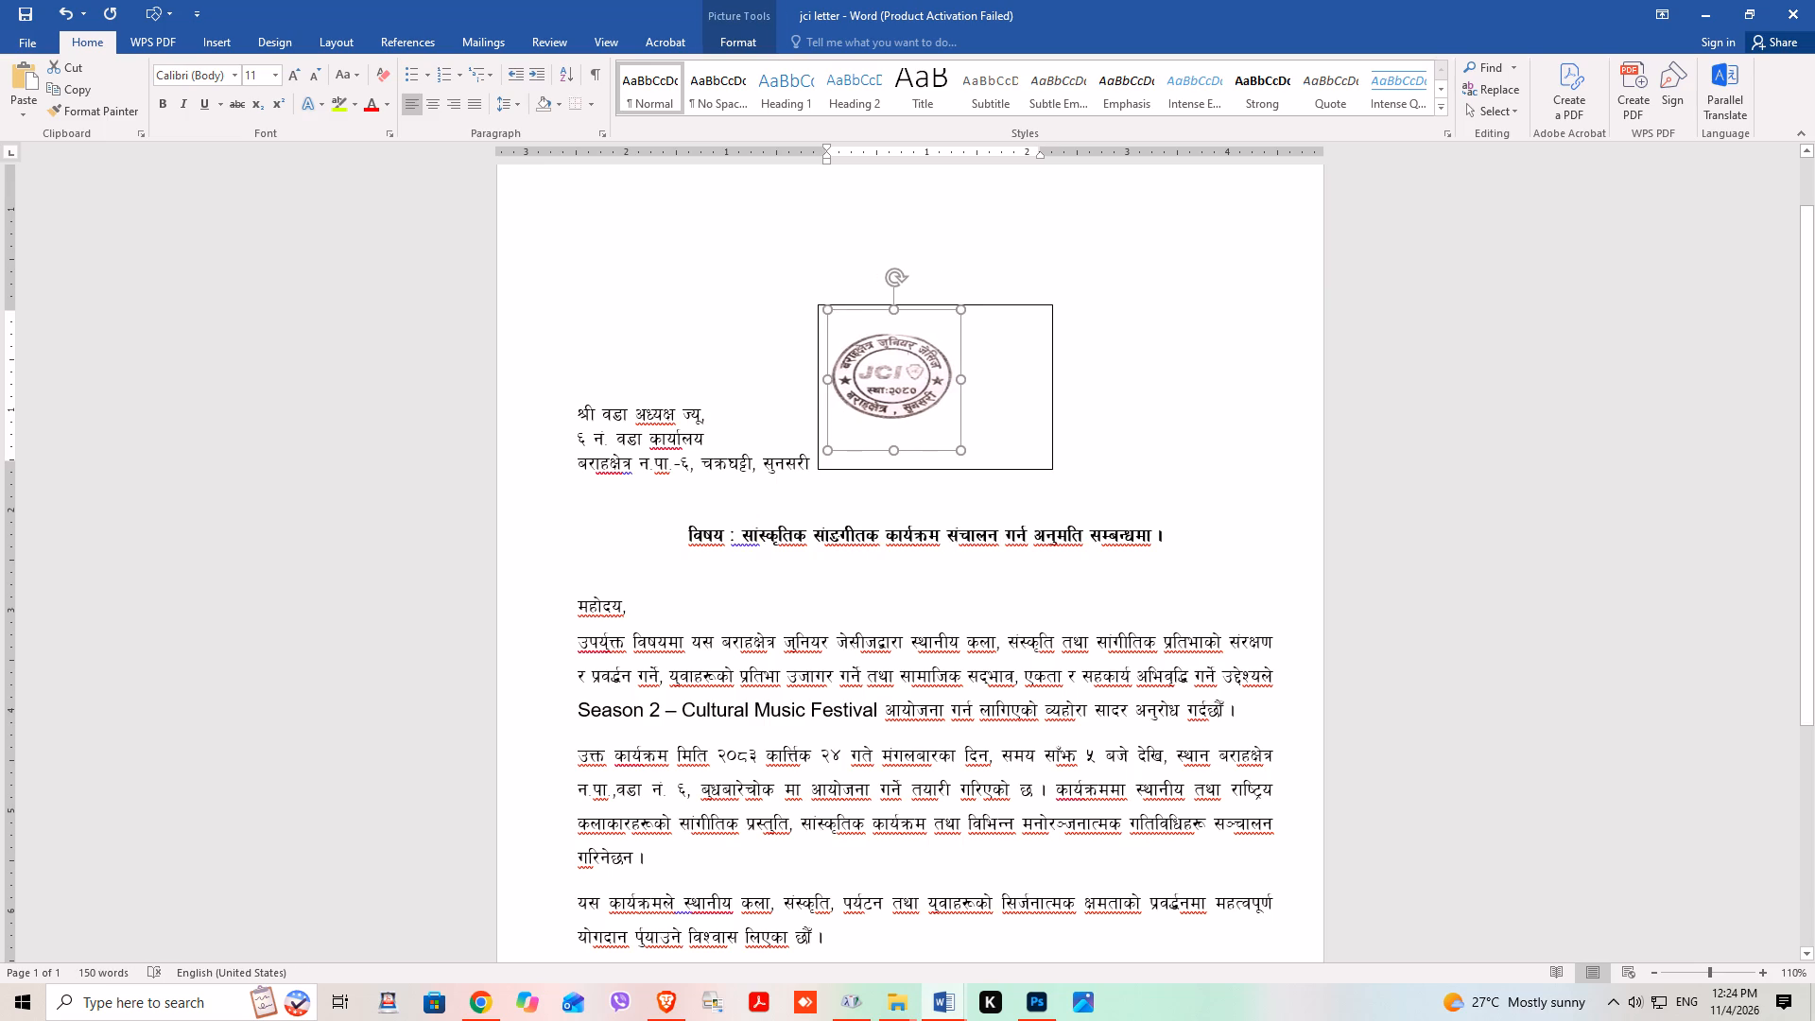
pyautogui.moveTo(960, 381); pyautogui.dragTo(961, 381)
pyautogui.moveTo(895, 452); pyautogui.dragTo(899, 476)
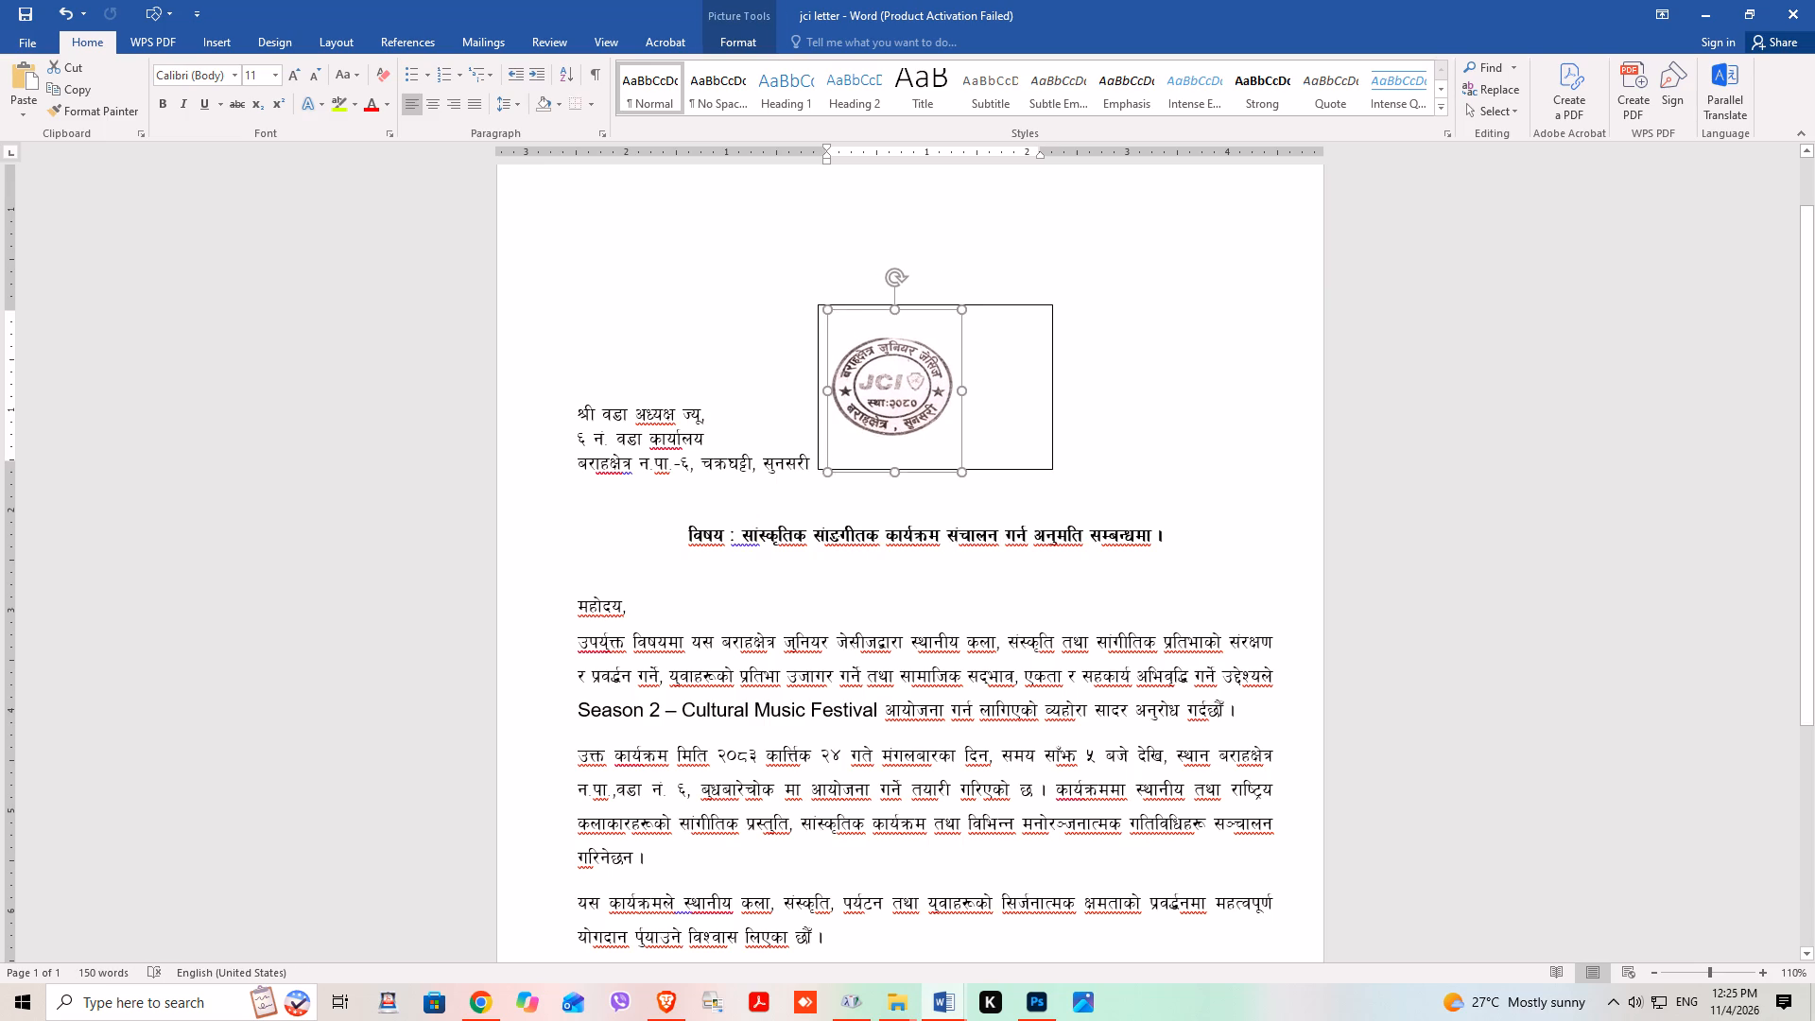
pyautogui.moveTo(899, 476); pyautogui.dragTo(902, 485)
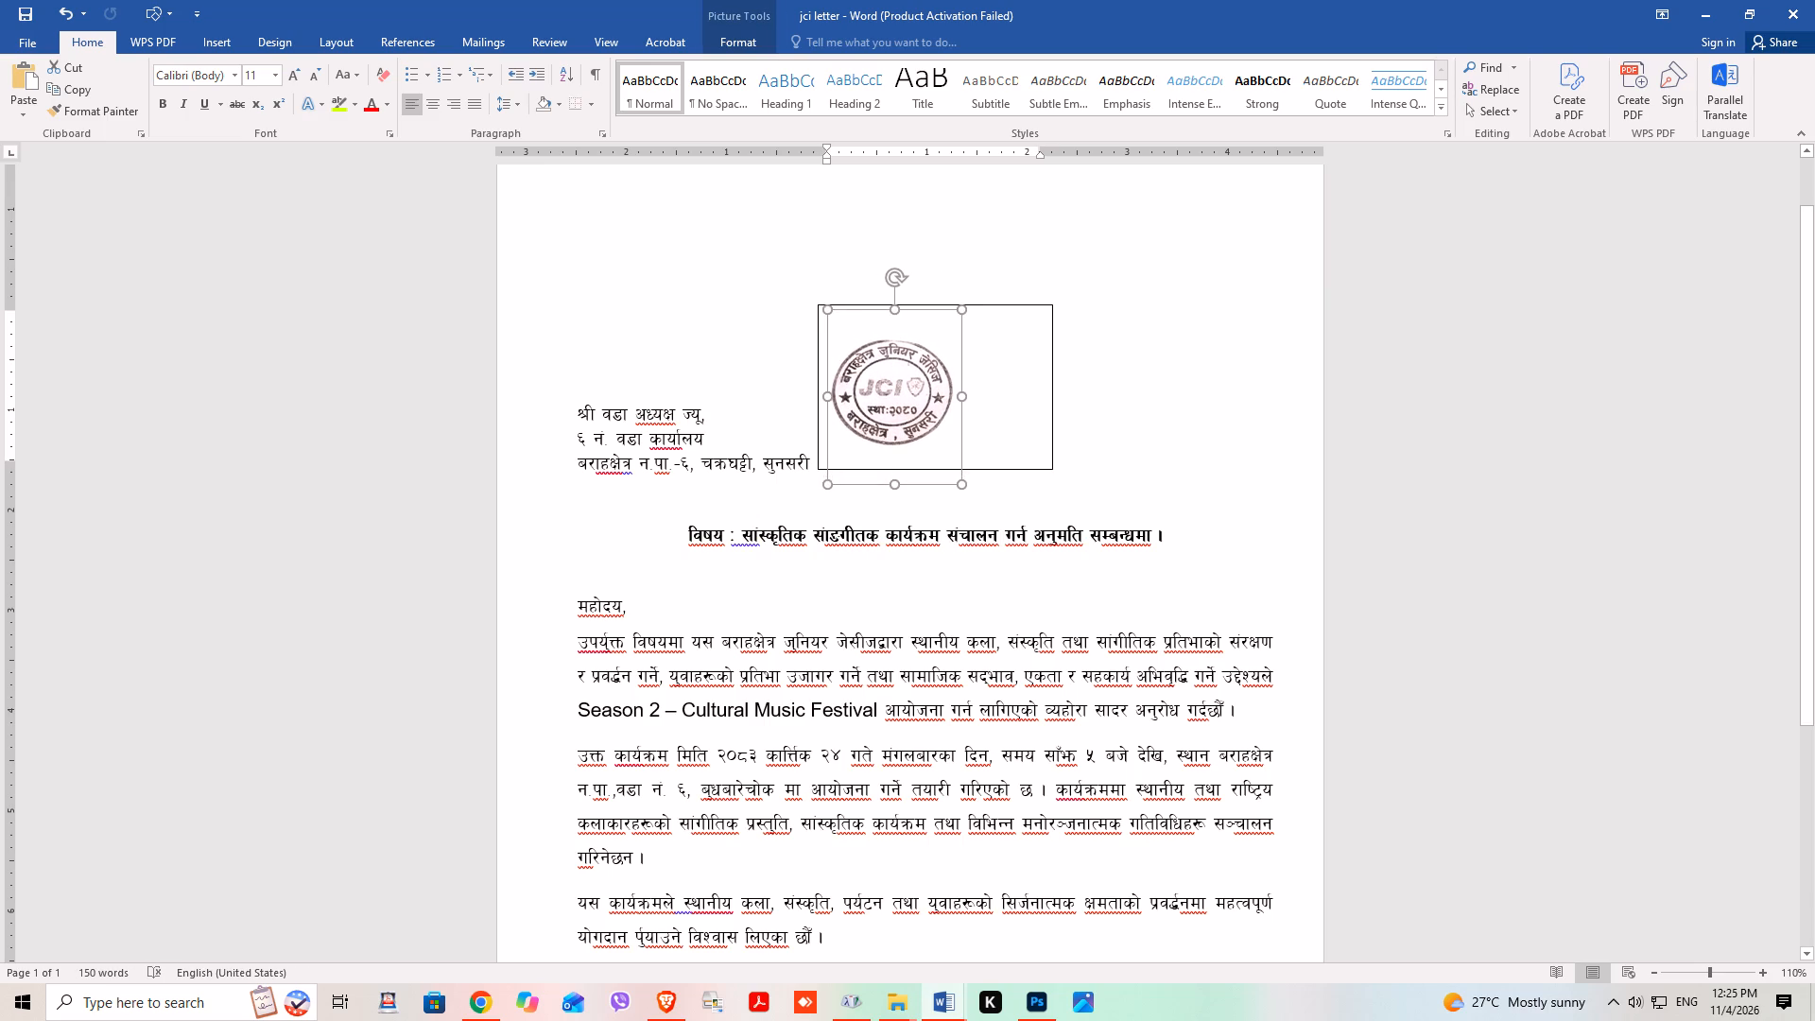
pyautogui.moveTo(902, 485); pyautogui.dragTo(902, 486)
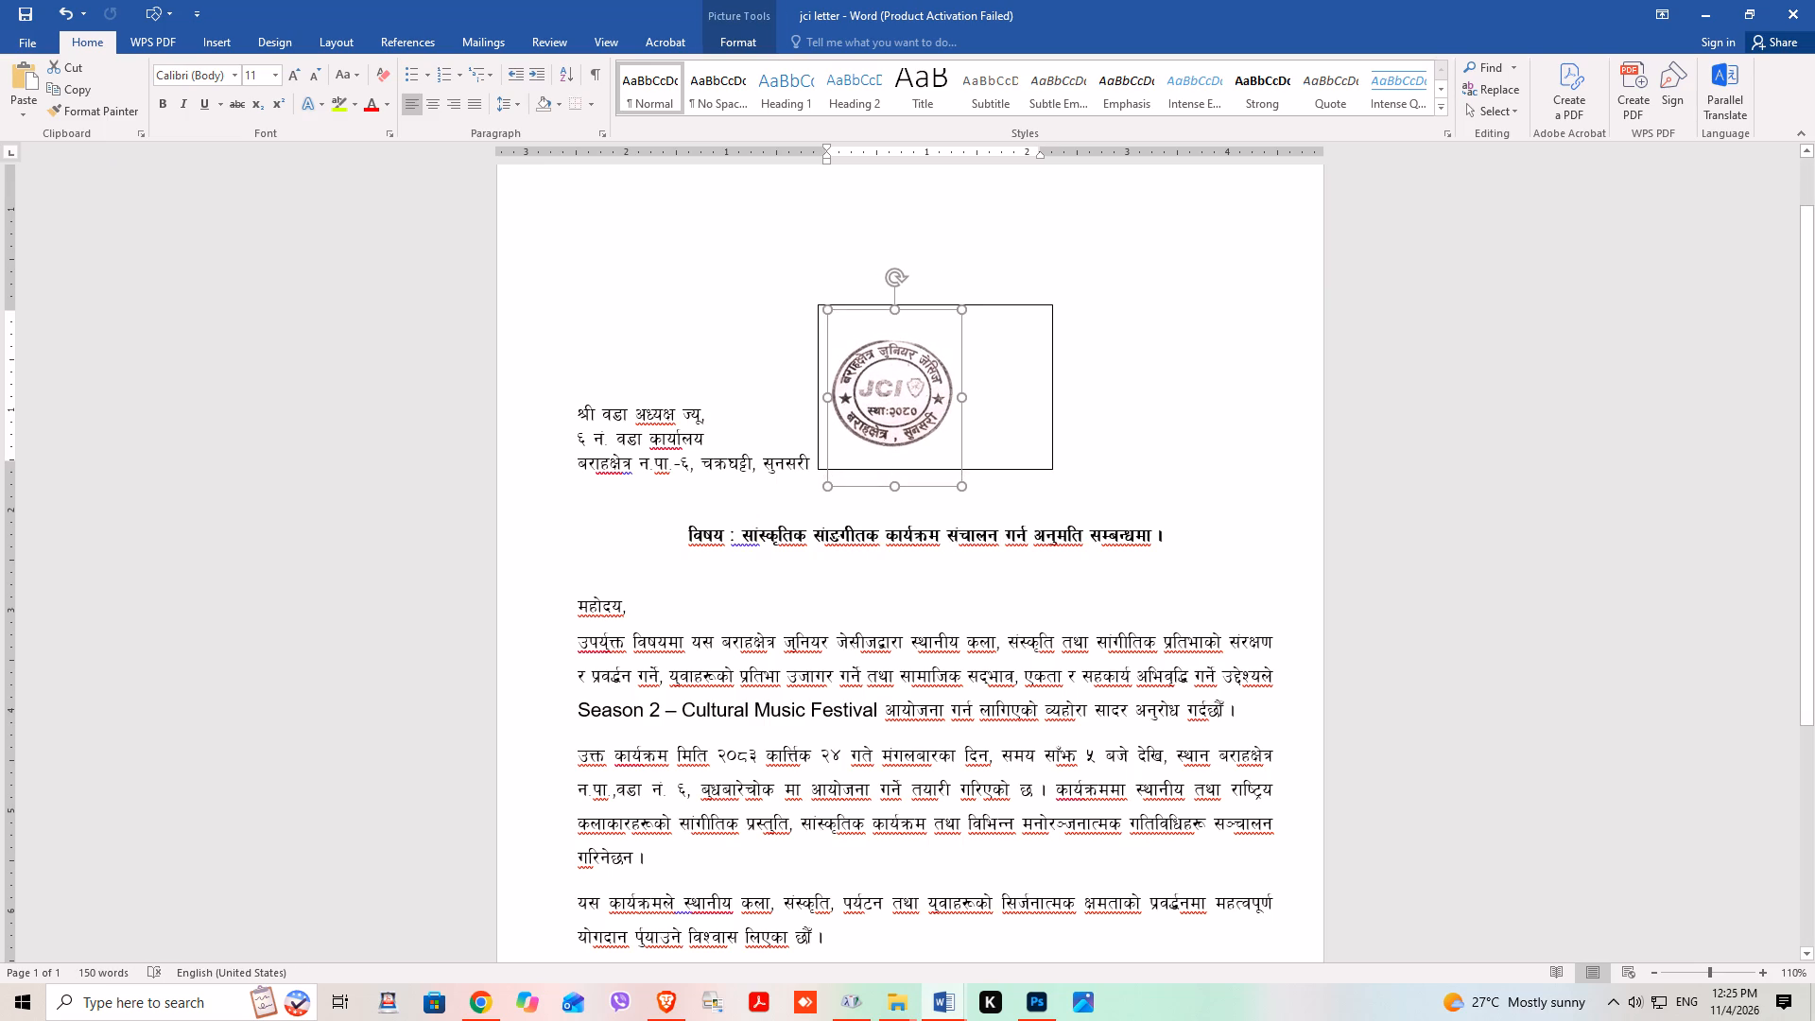
# Make the outline of the text box around the JCI stamp invisible against the page.
pyautogui.click(995, 434)
pyautogui.doubleClick(1032, 305)
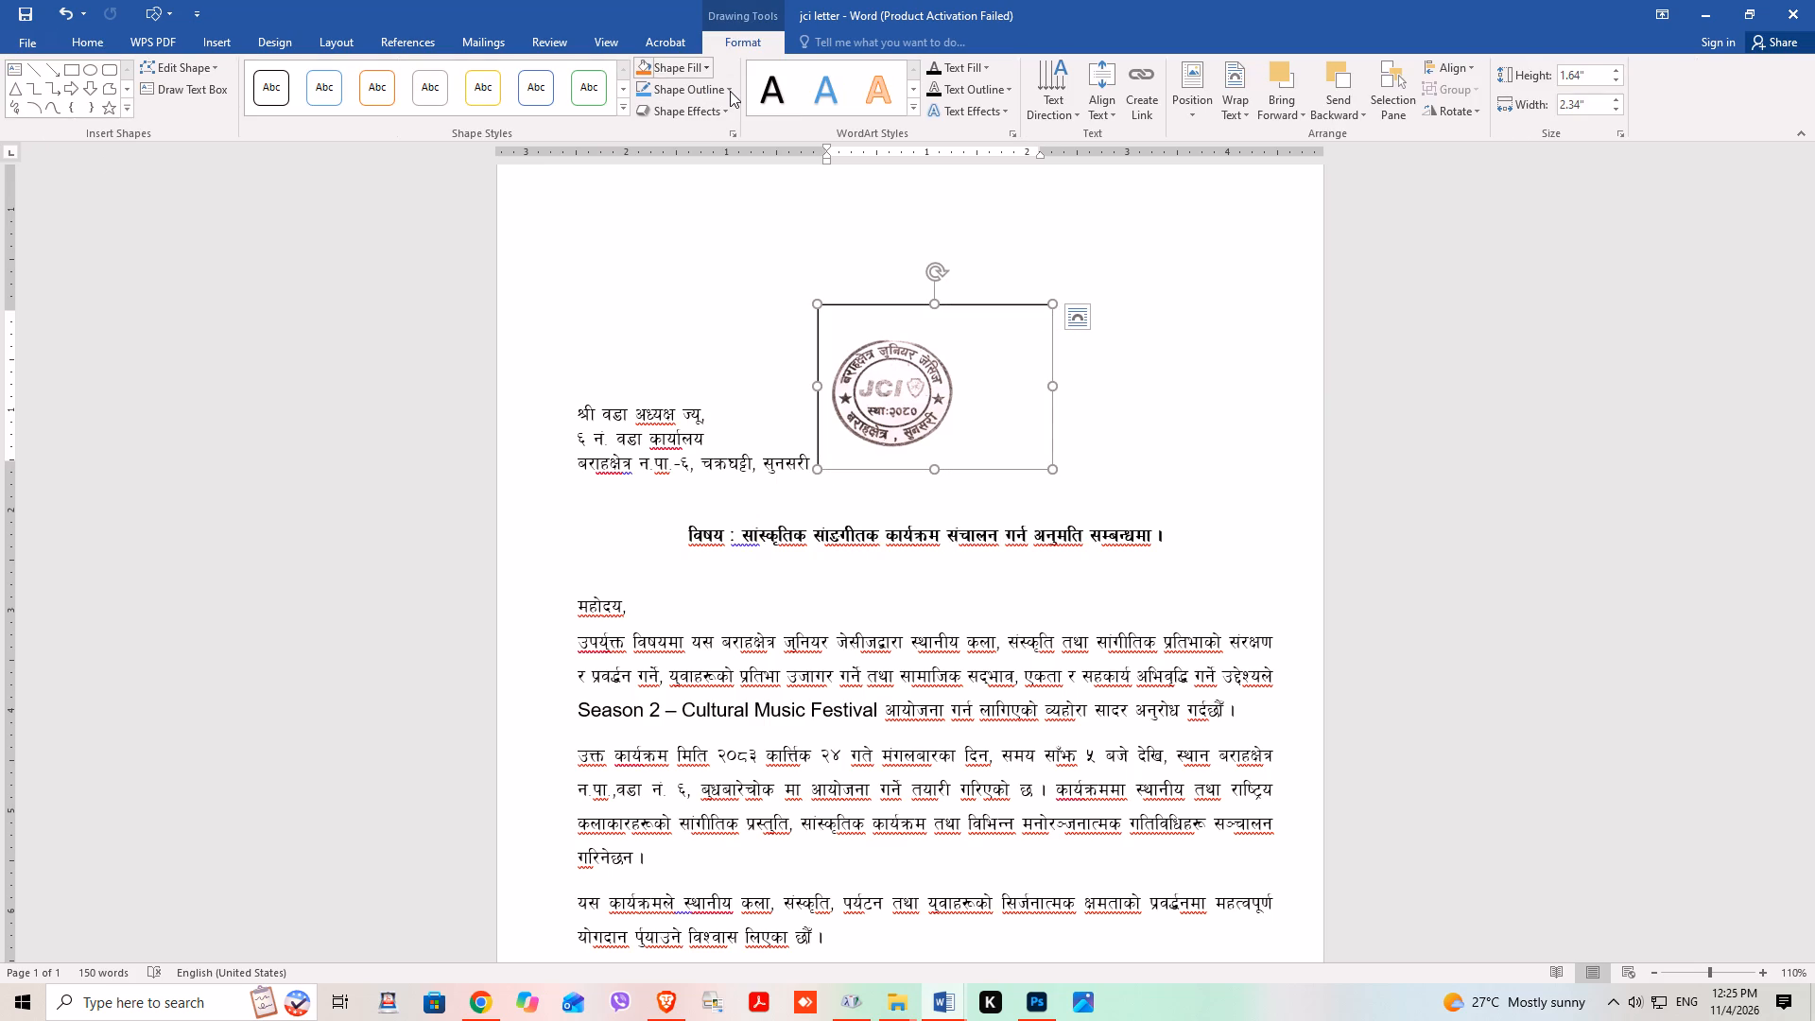
pyautogui.click(730, 91)
pyautogui.click(642, 127)
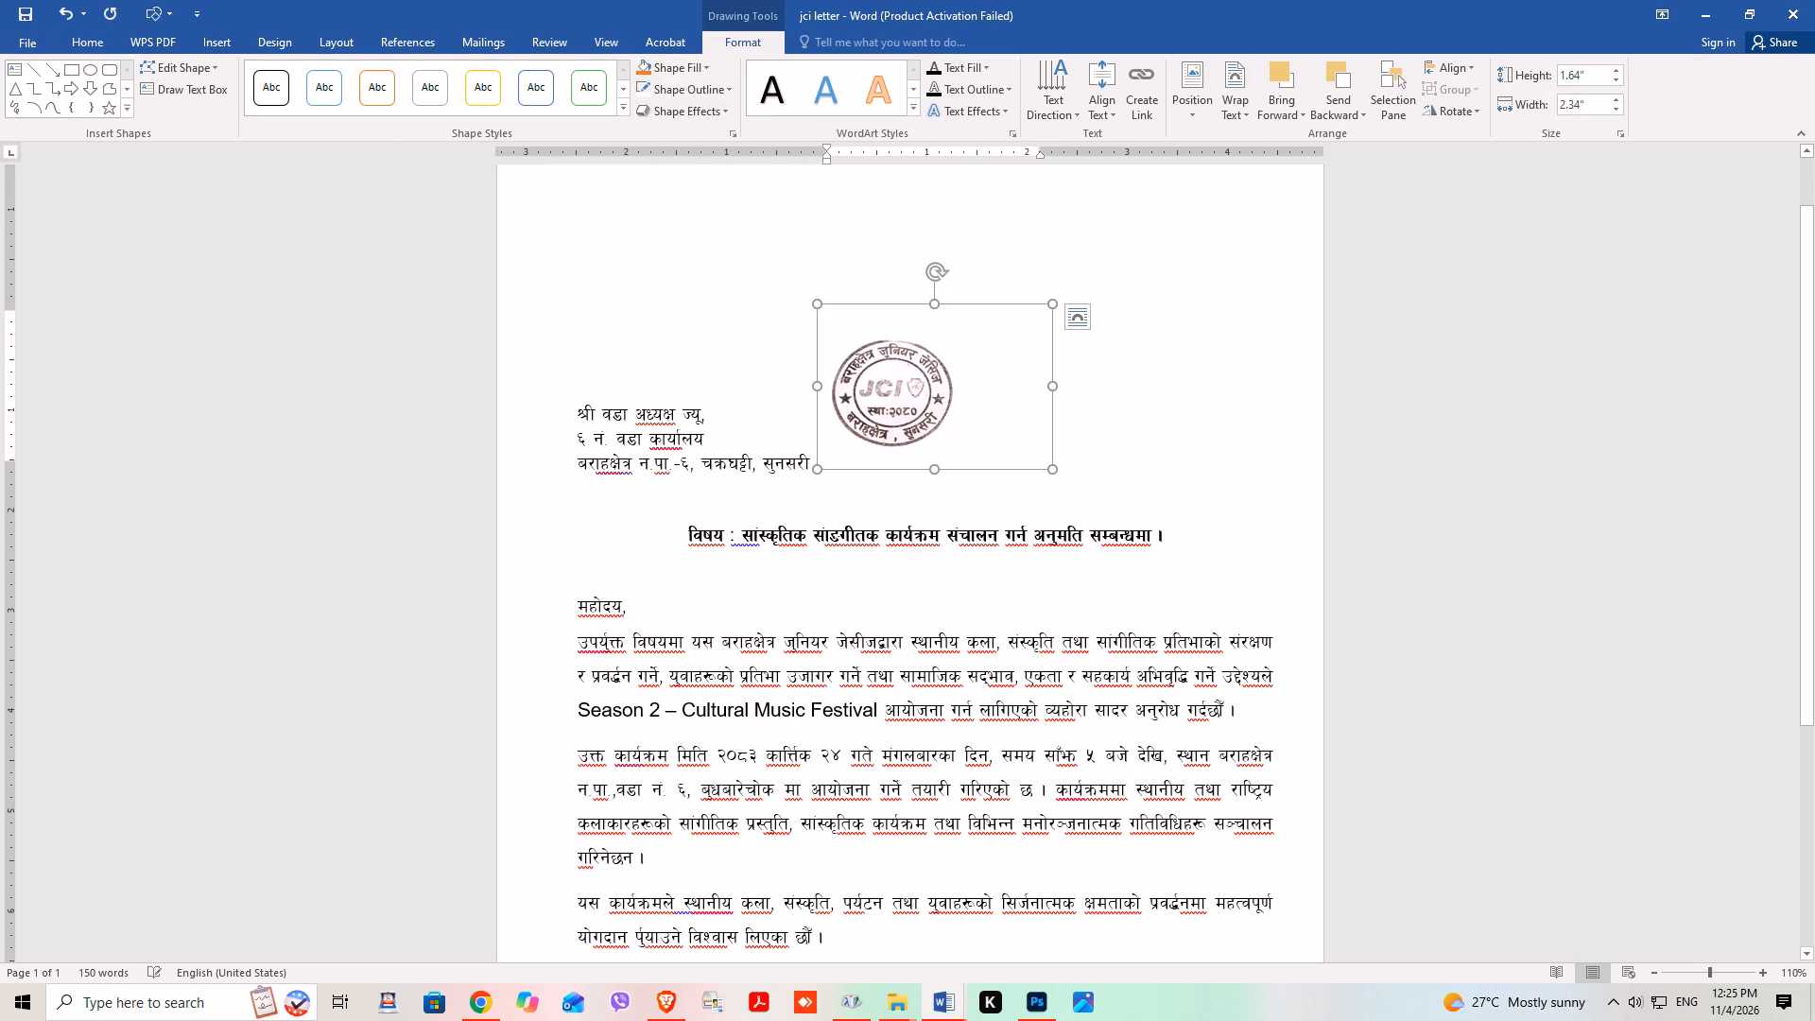
# Fine-tune the overall size of the JCI stamp picture, keeping it clear of the subject line.
pyautogui.click(917, 386)
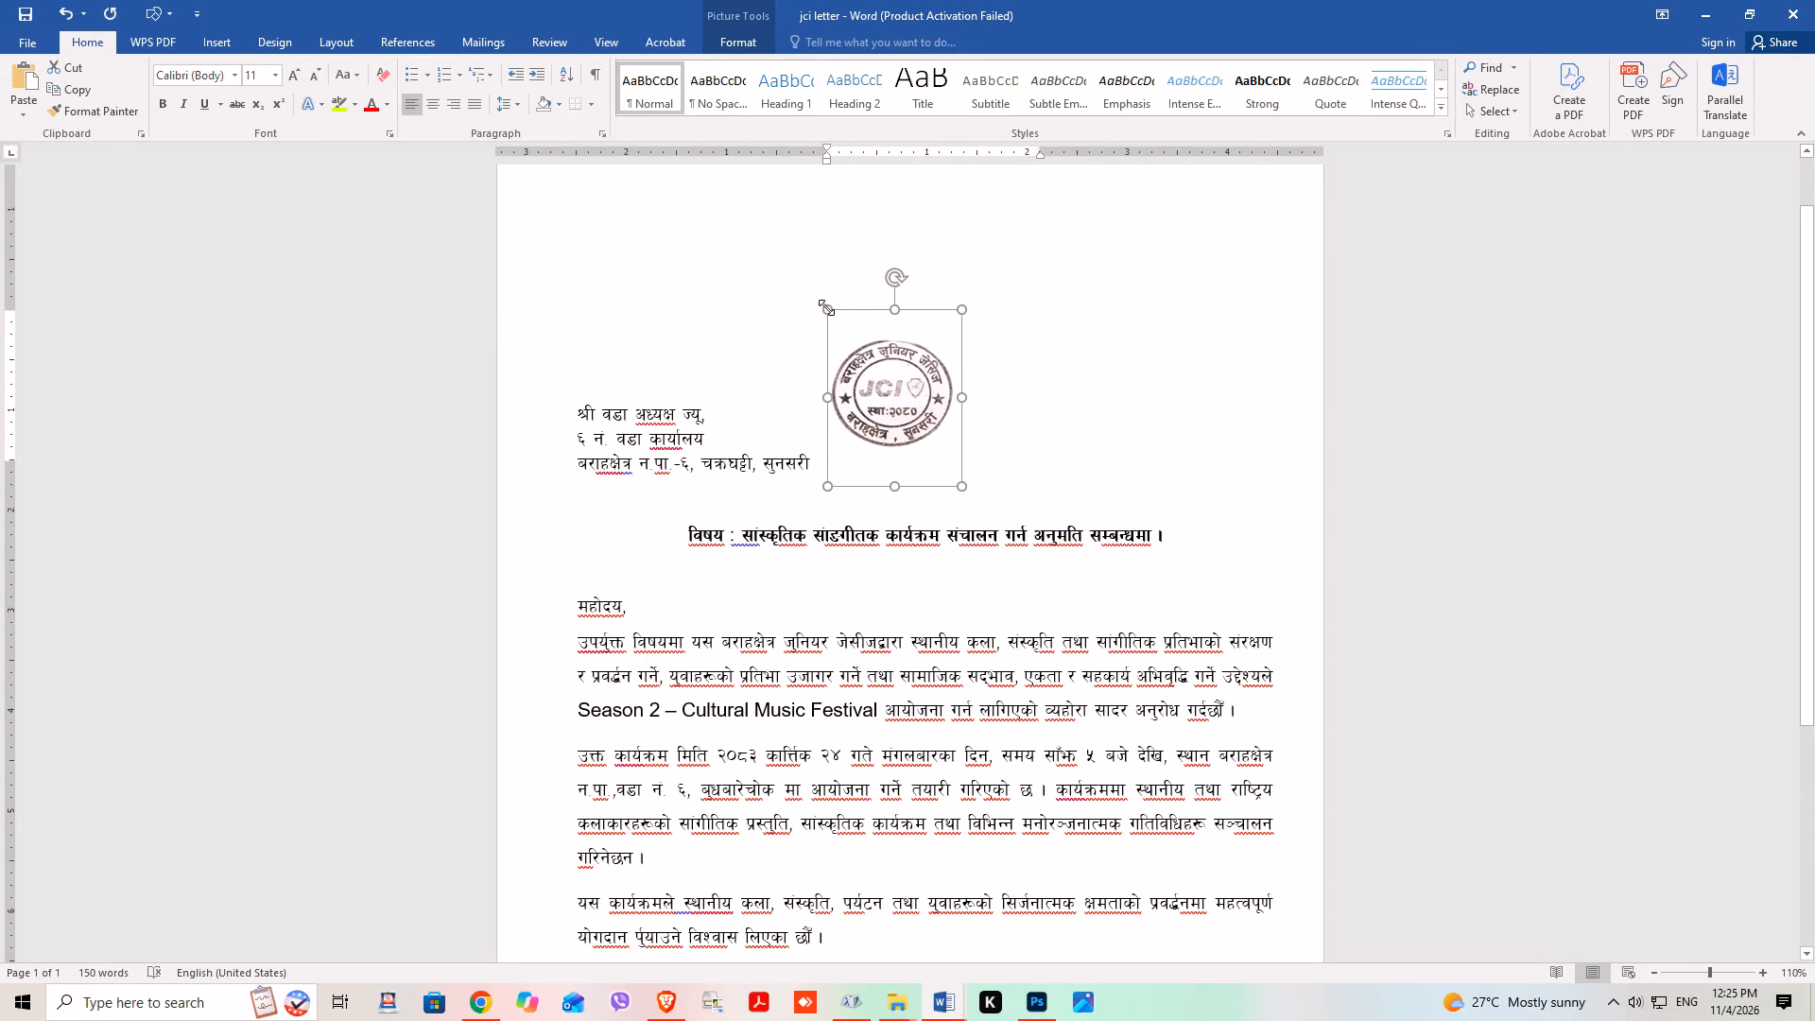
pyautogui.click(826, 307)
pyautogui.click(825, 305)
pyautogui.moveTo(825, 305); pyautogui.dragTo(834, 307)
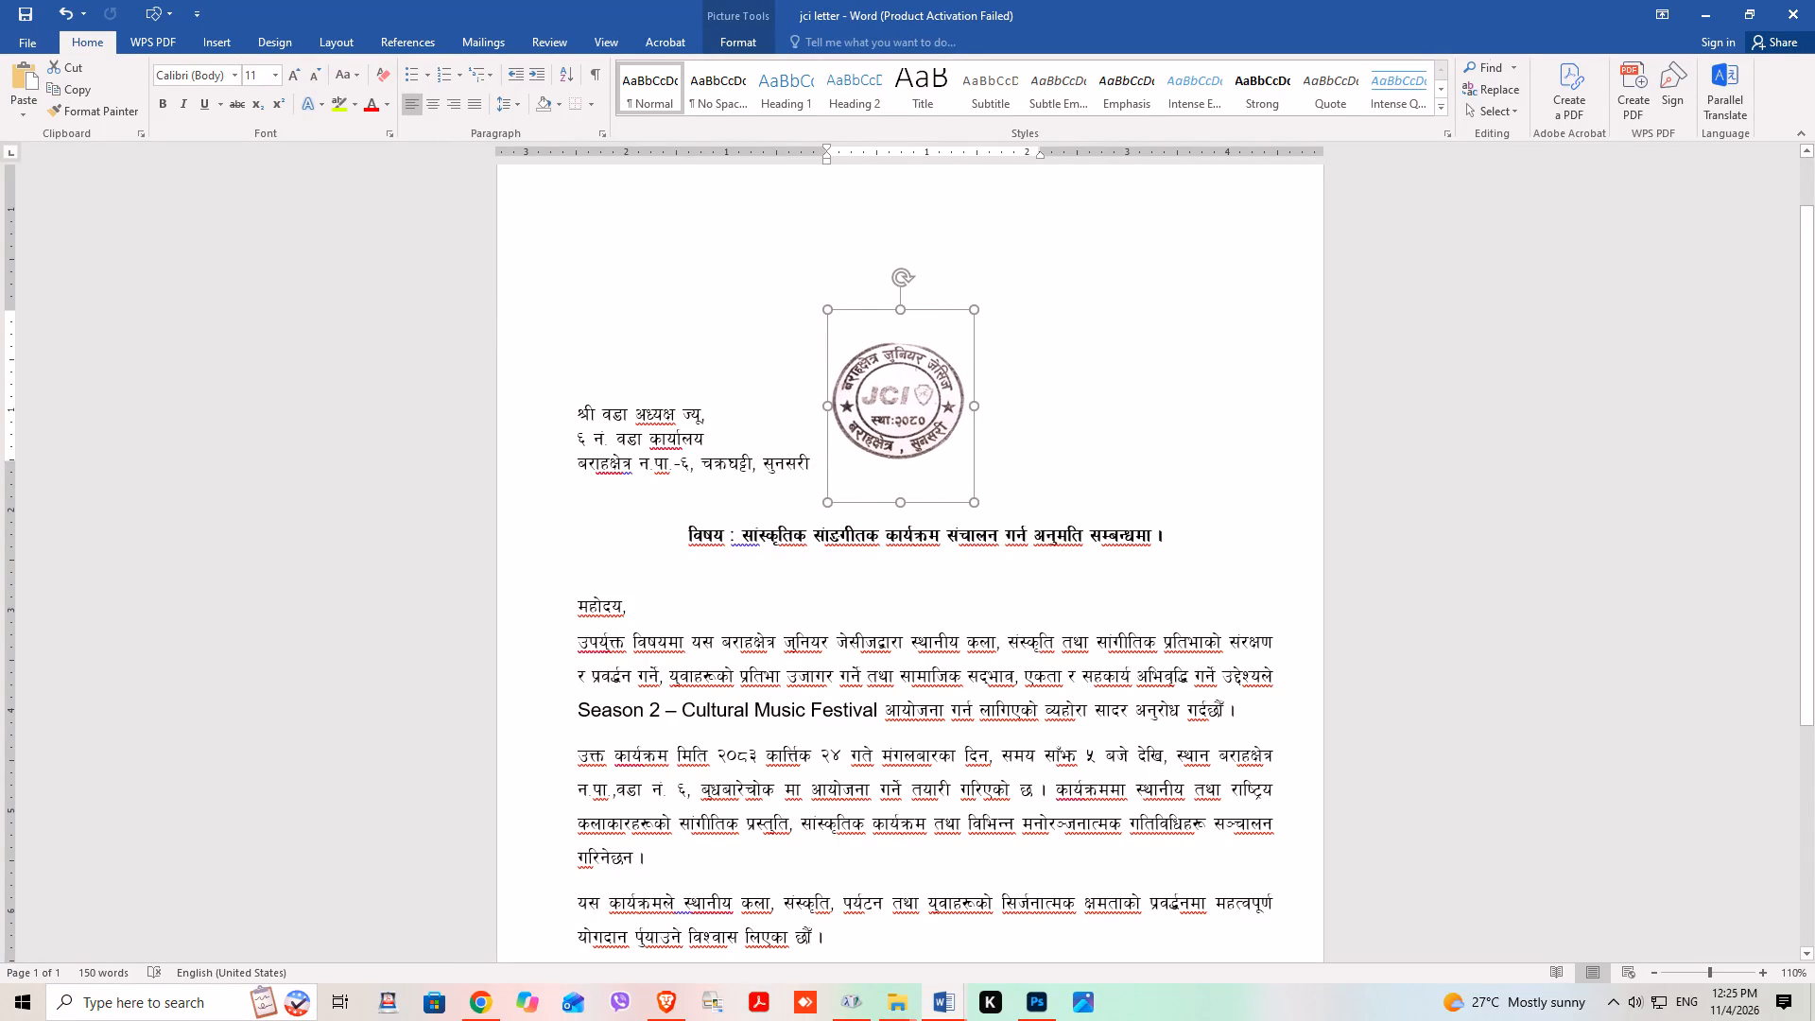
pyautogui.moveTo(834, 307); pyautogui.dragTo(843, 317)
pyautogui.click(963, 402)
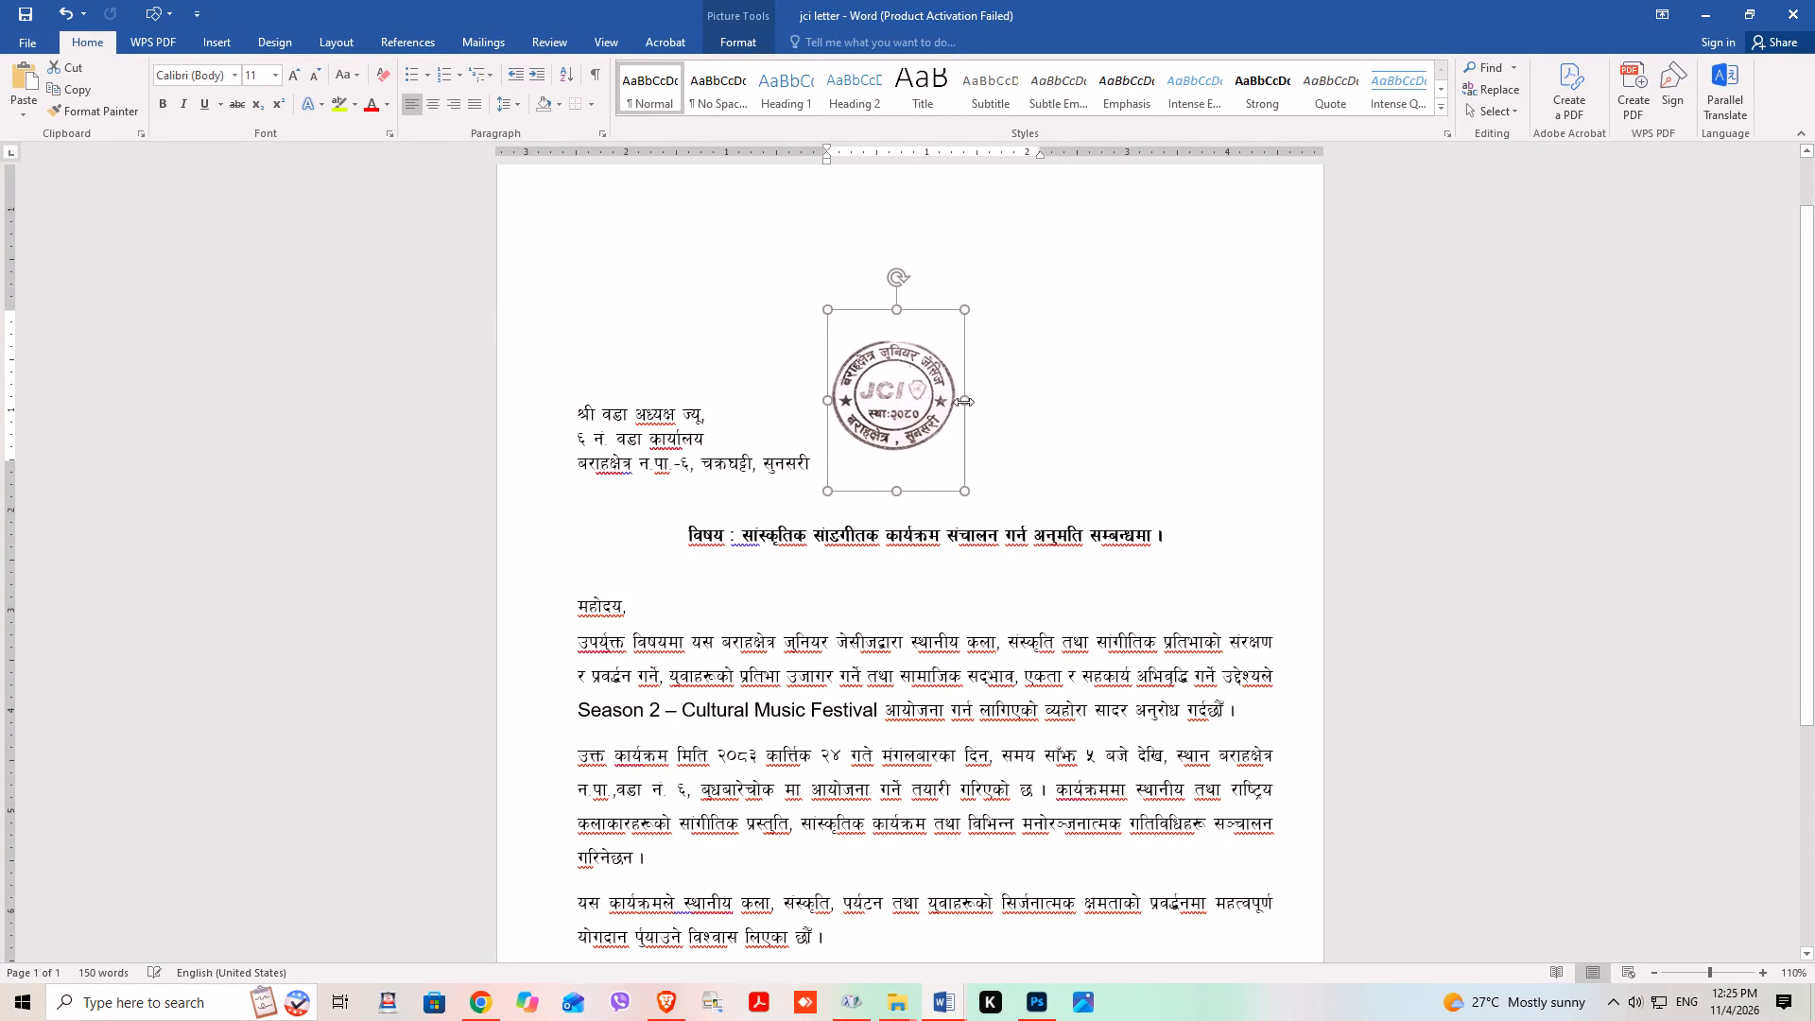
pyautogui.click(1104, 447)
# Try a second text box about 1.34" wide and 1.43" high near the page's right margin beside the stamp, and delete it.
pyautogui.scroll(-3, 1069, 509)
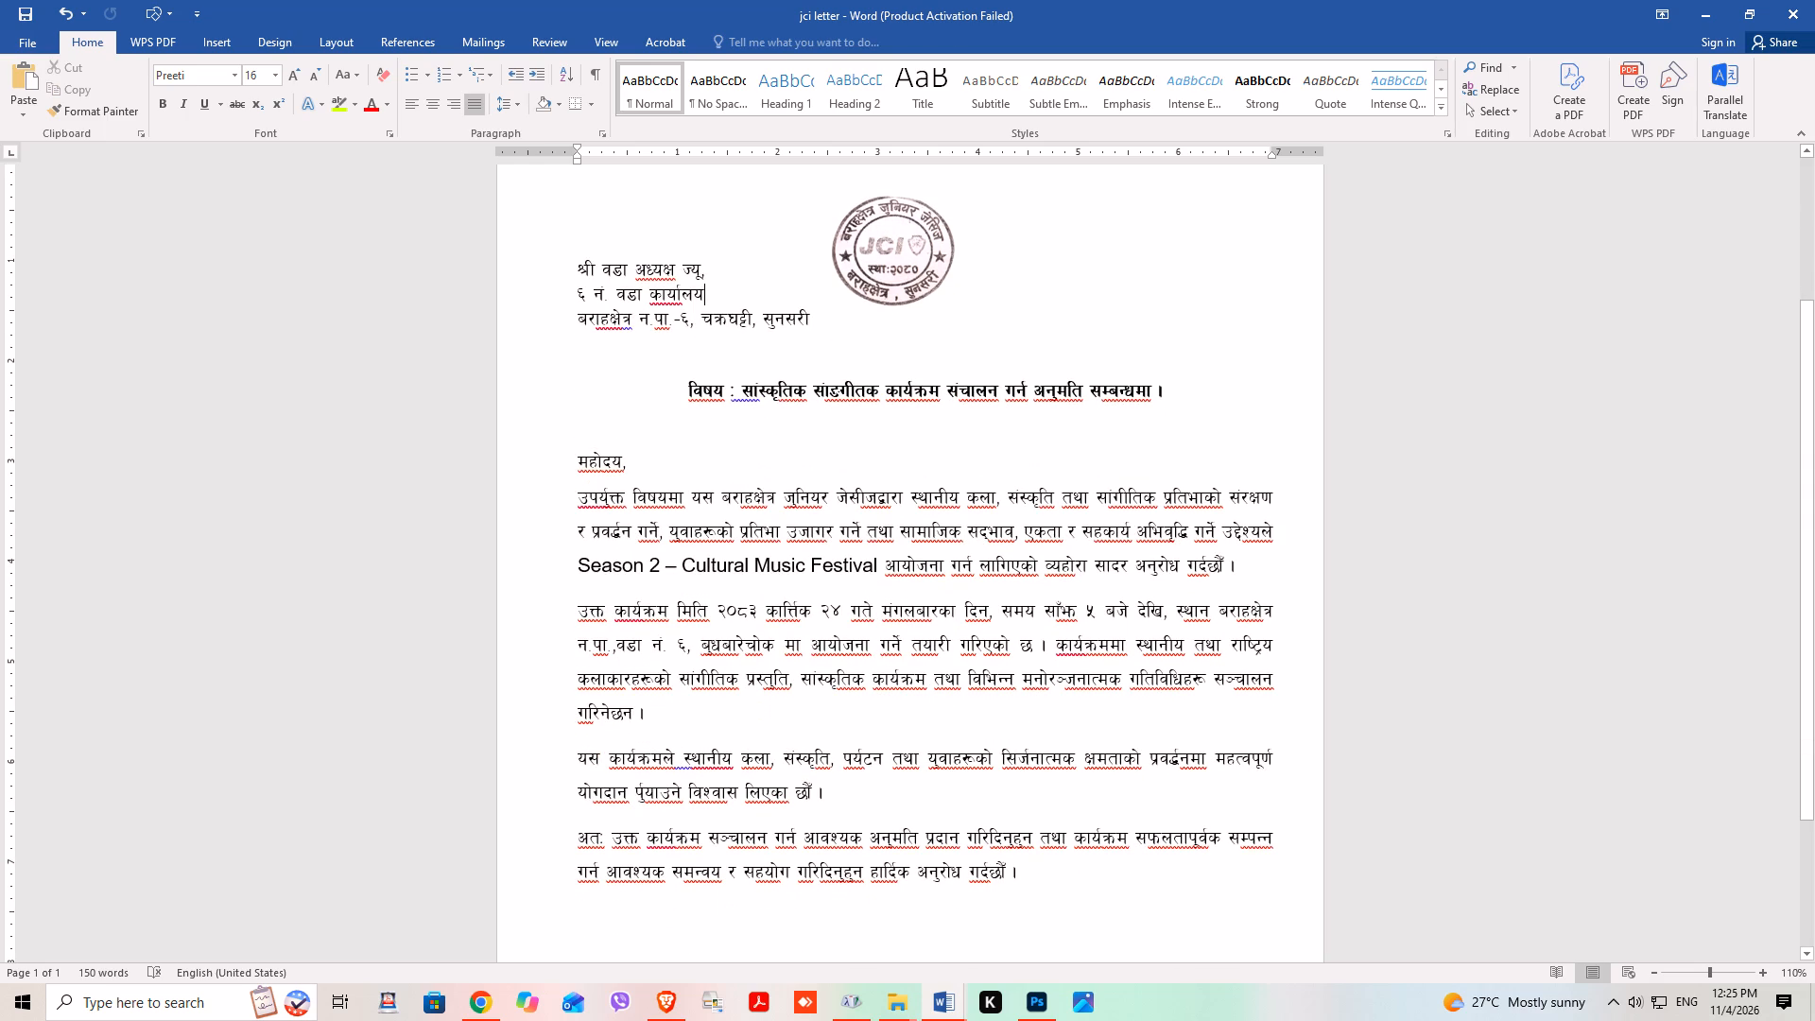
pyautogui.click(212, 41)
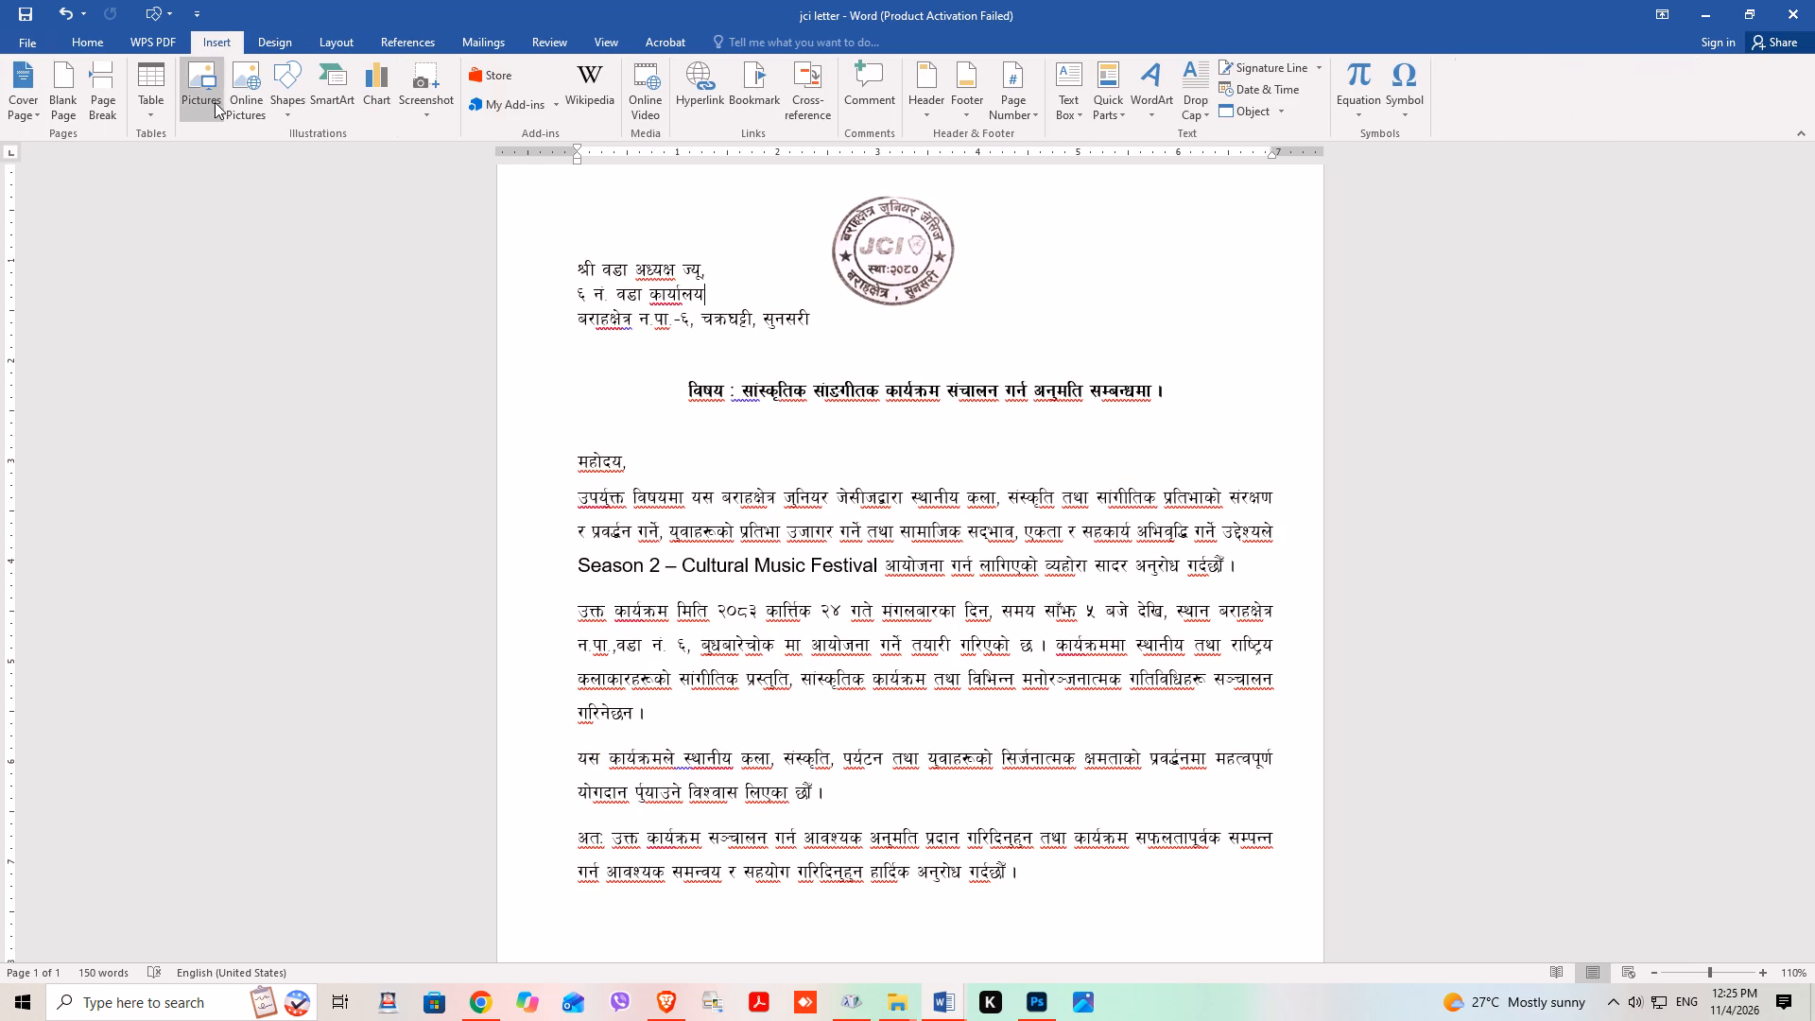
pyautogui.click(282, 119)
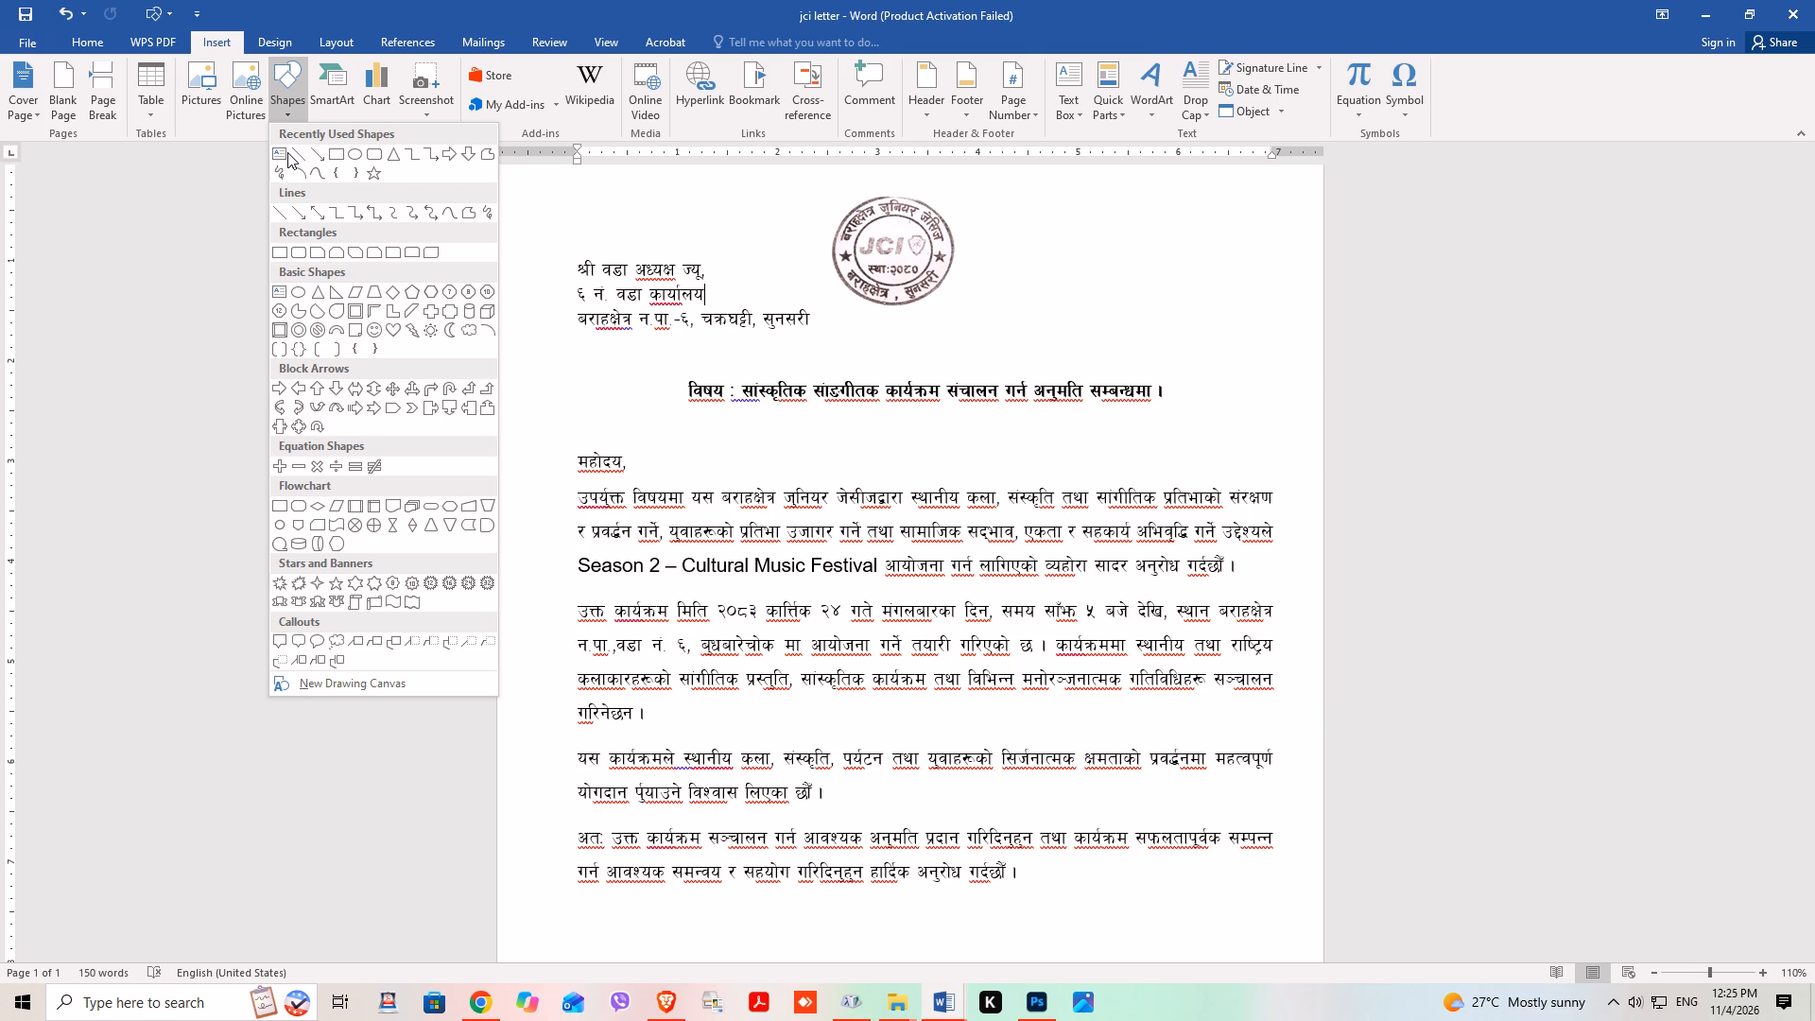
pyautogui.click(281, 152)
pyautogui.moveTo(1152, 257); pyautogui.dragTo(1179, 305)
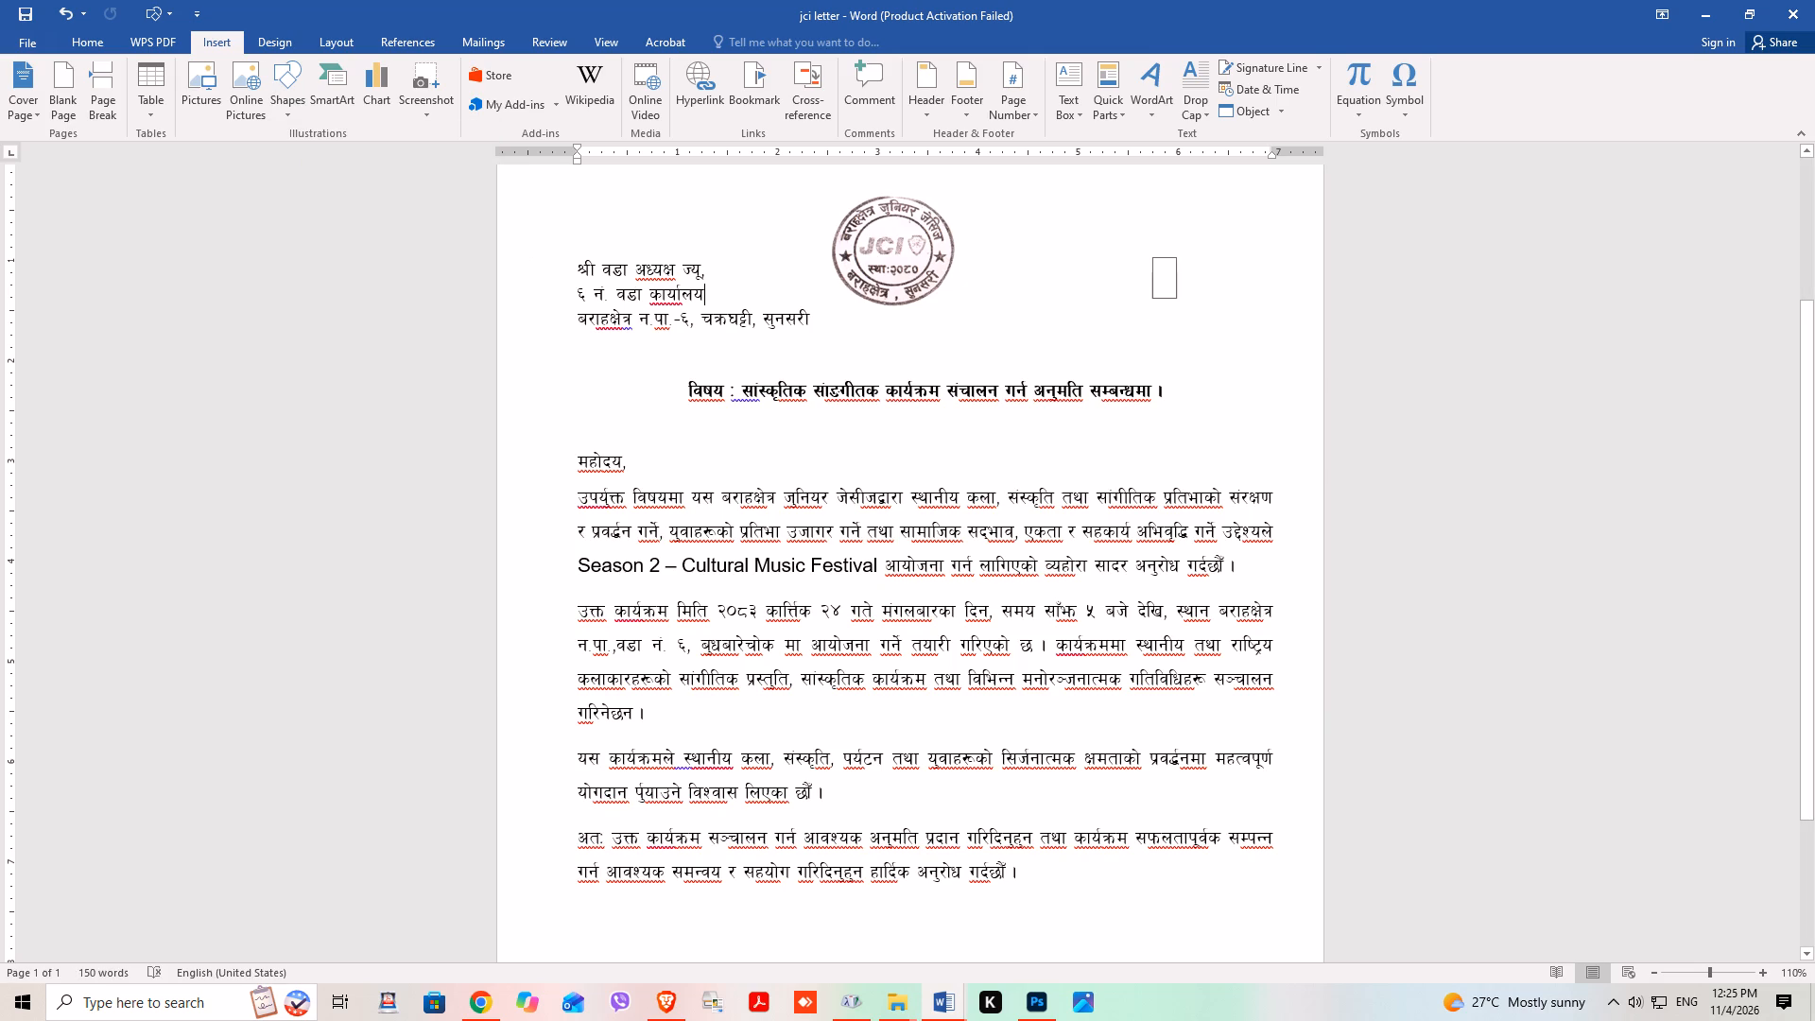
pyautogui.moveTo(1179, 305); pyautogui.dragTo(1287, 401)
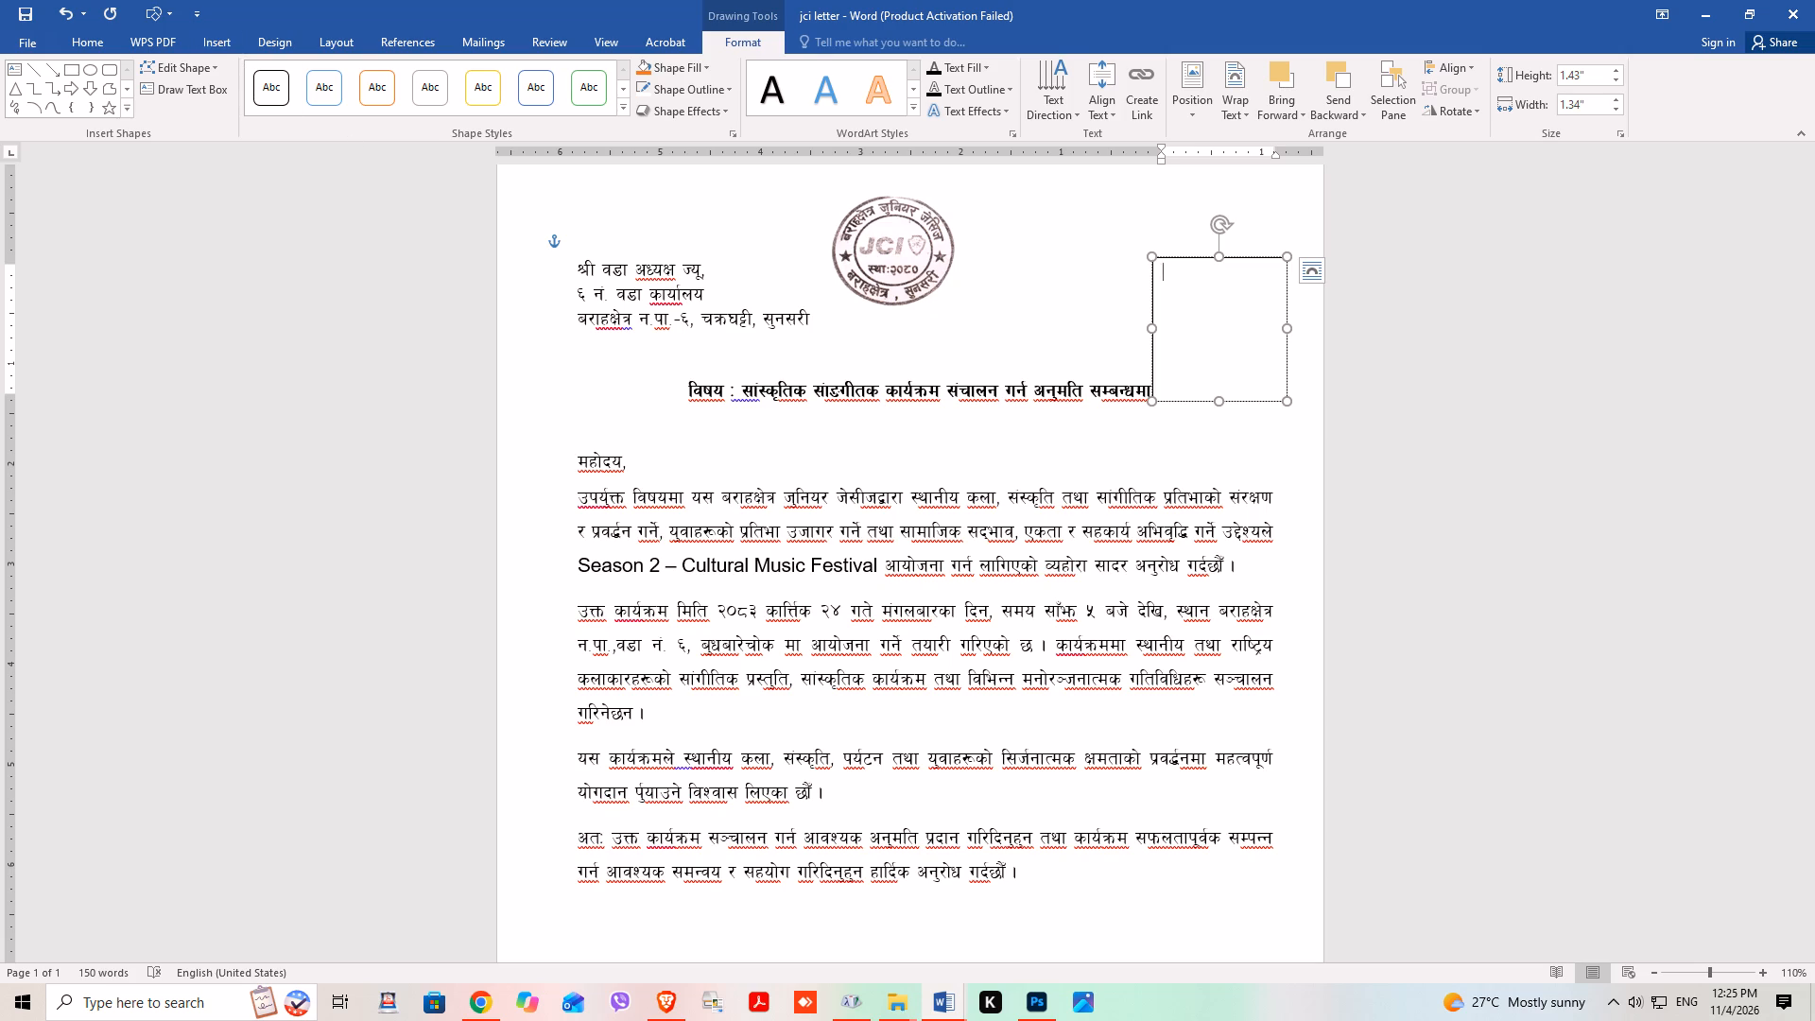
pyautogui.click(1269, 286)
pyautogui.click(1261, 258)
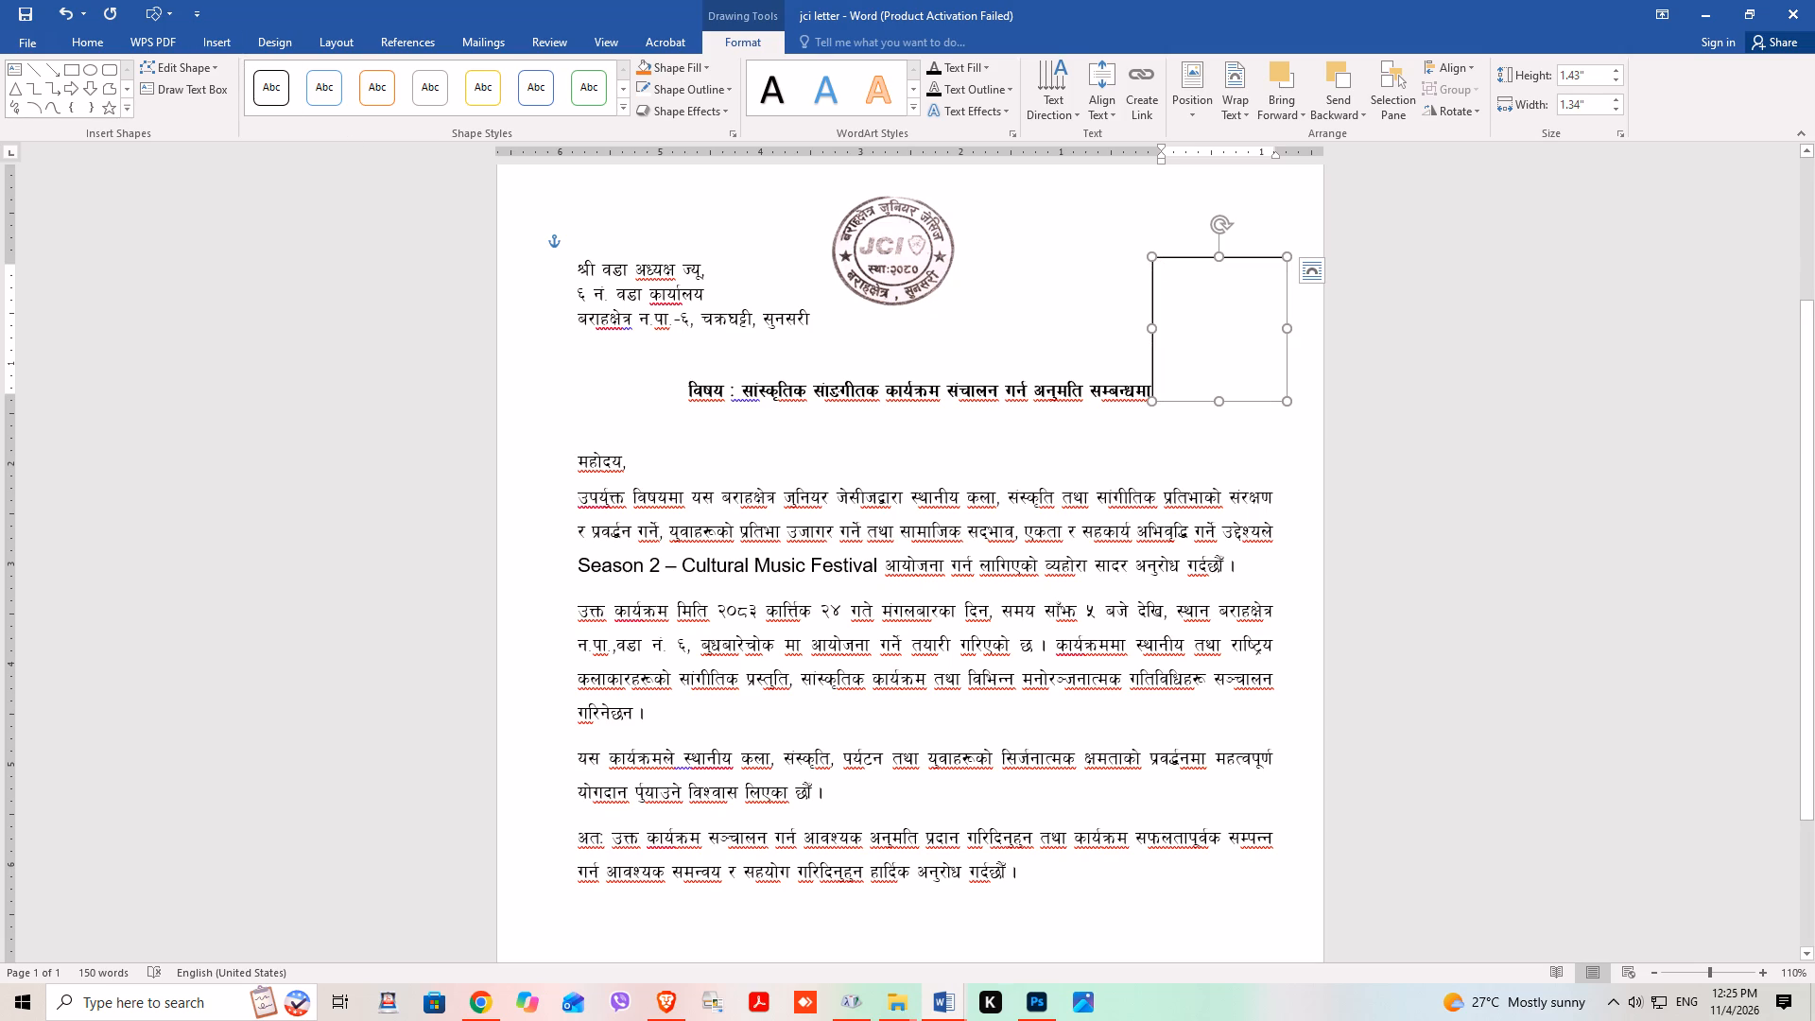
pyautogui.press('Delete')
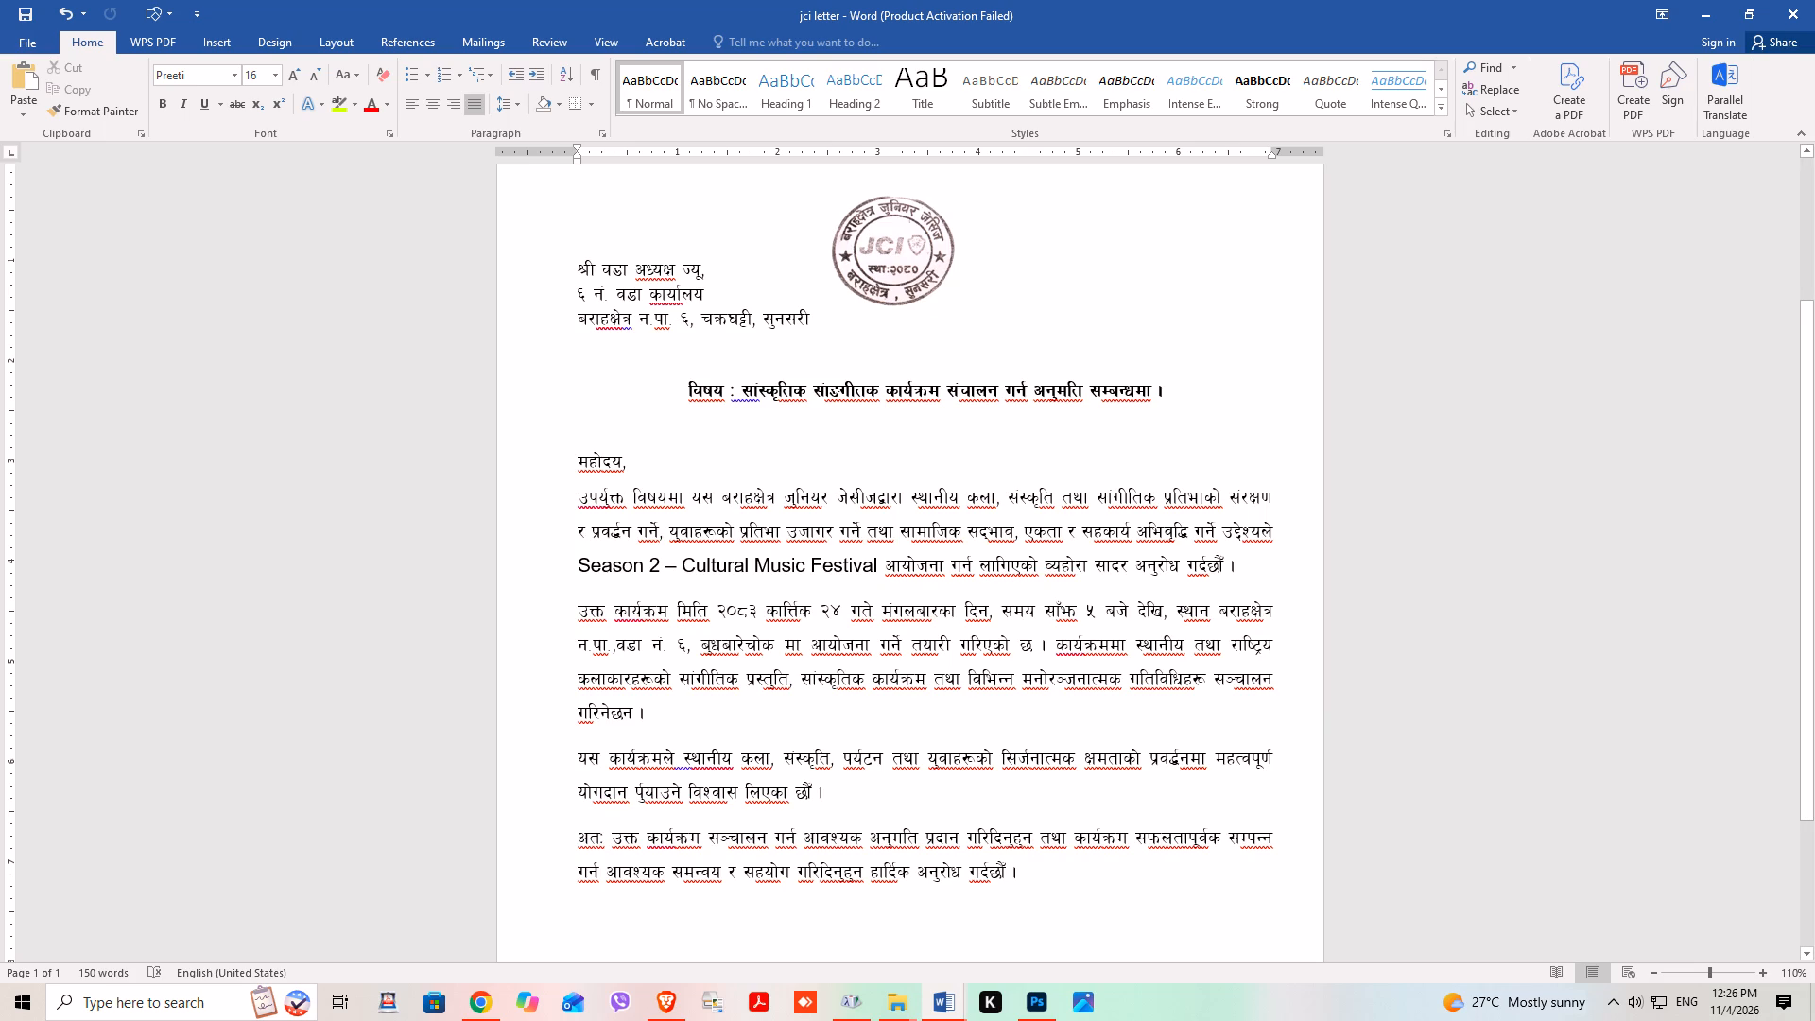
# Check the letter down to the end of the page and back up to the stamp and address.
pyautogui.scroll(-5, 987, 318)
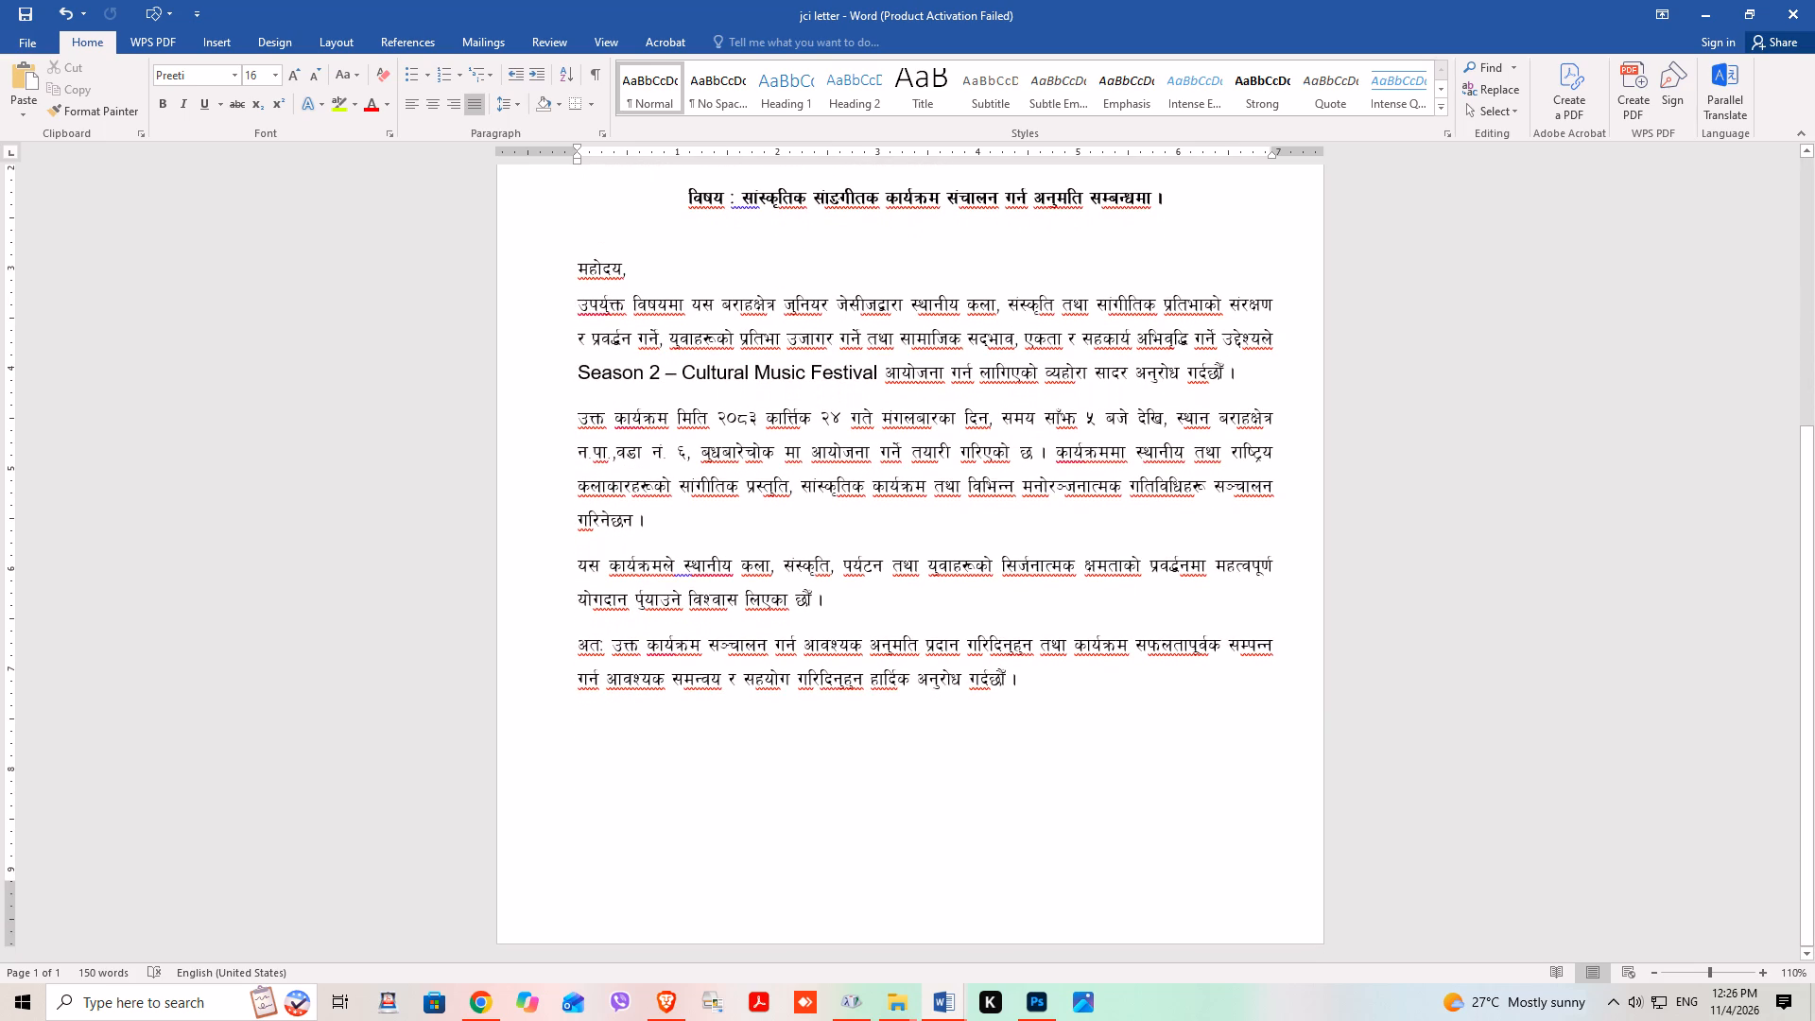
pyautogui.scroll(-2, 985, 318)
pyautogui.scroll(-1, 1025, 421)
pyautogui.scroll(2, 1029, 430)
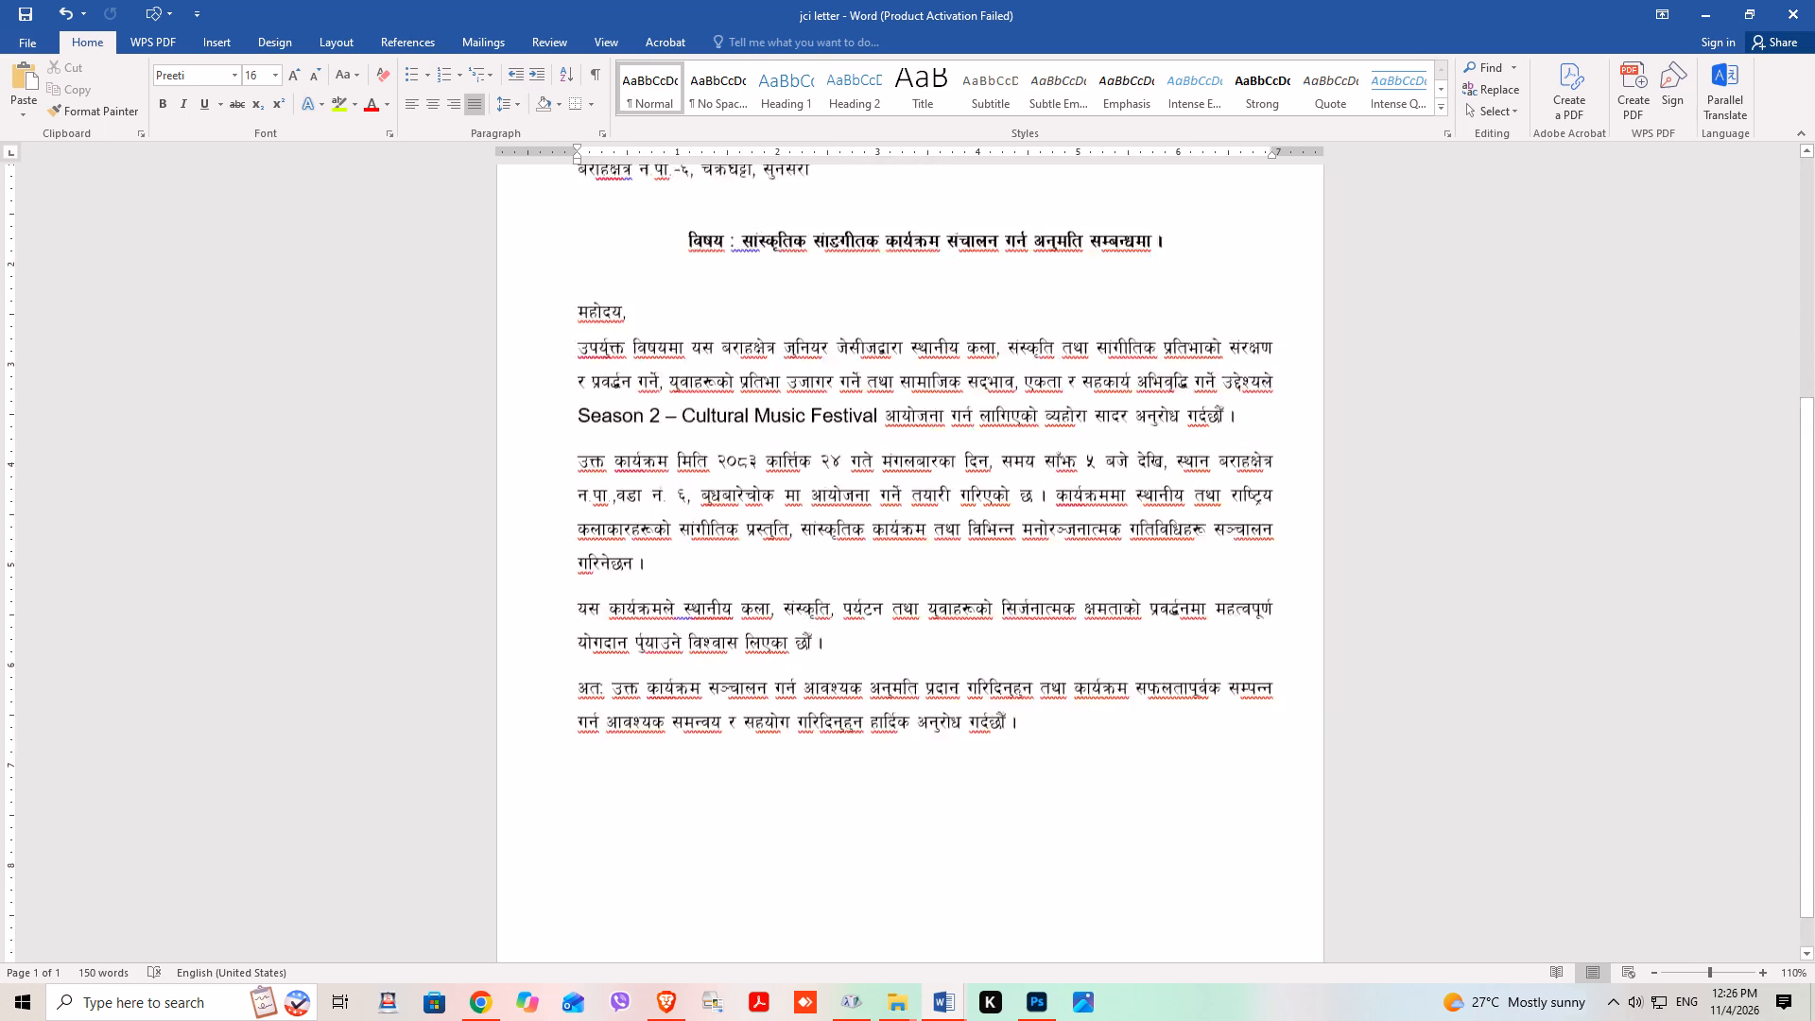
pyautogui.scroll(6, 1029, 430)
pyautogui.click(919, 697)
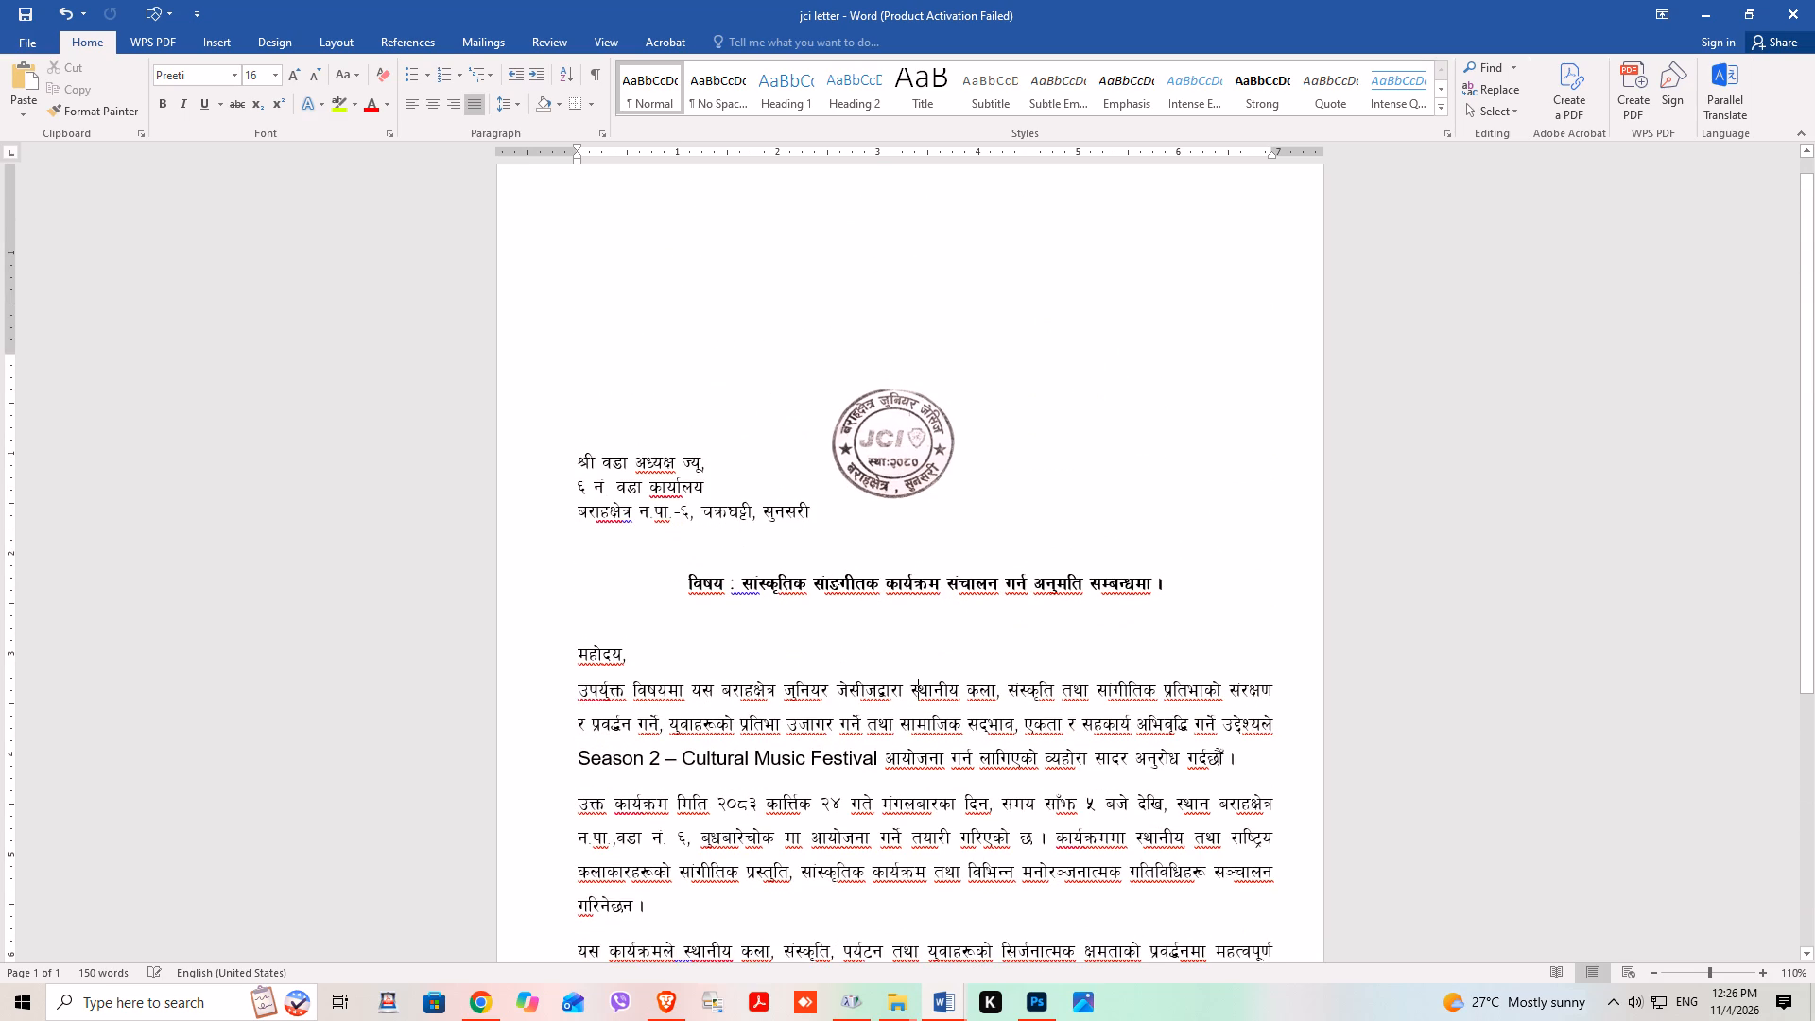
# Open the print settings for the letter and choose the Canon G3070 series printer.
pyautogui.hotkey('ctrl', 'p')
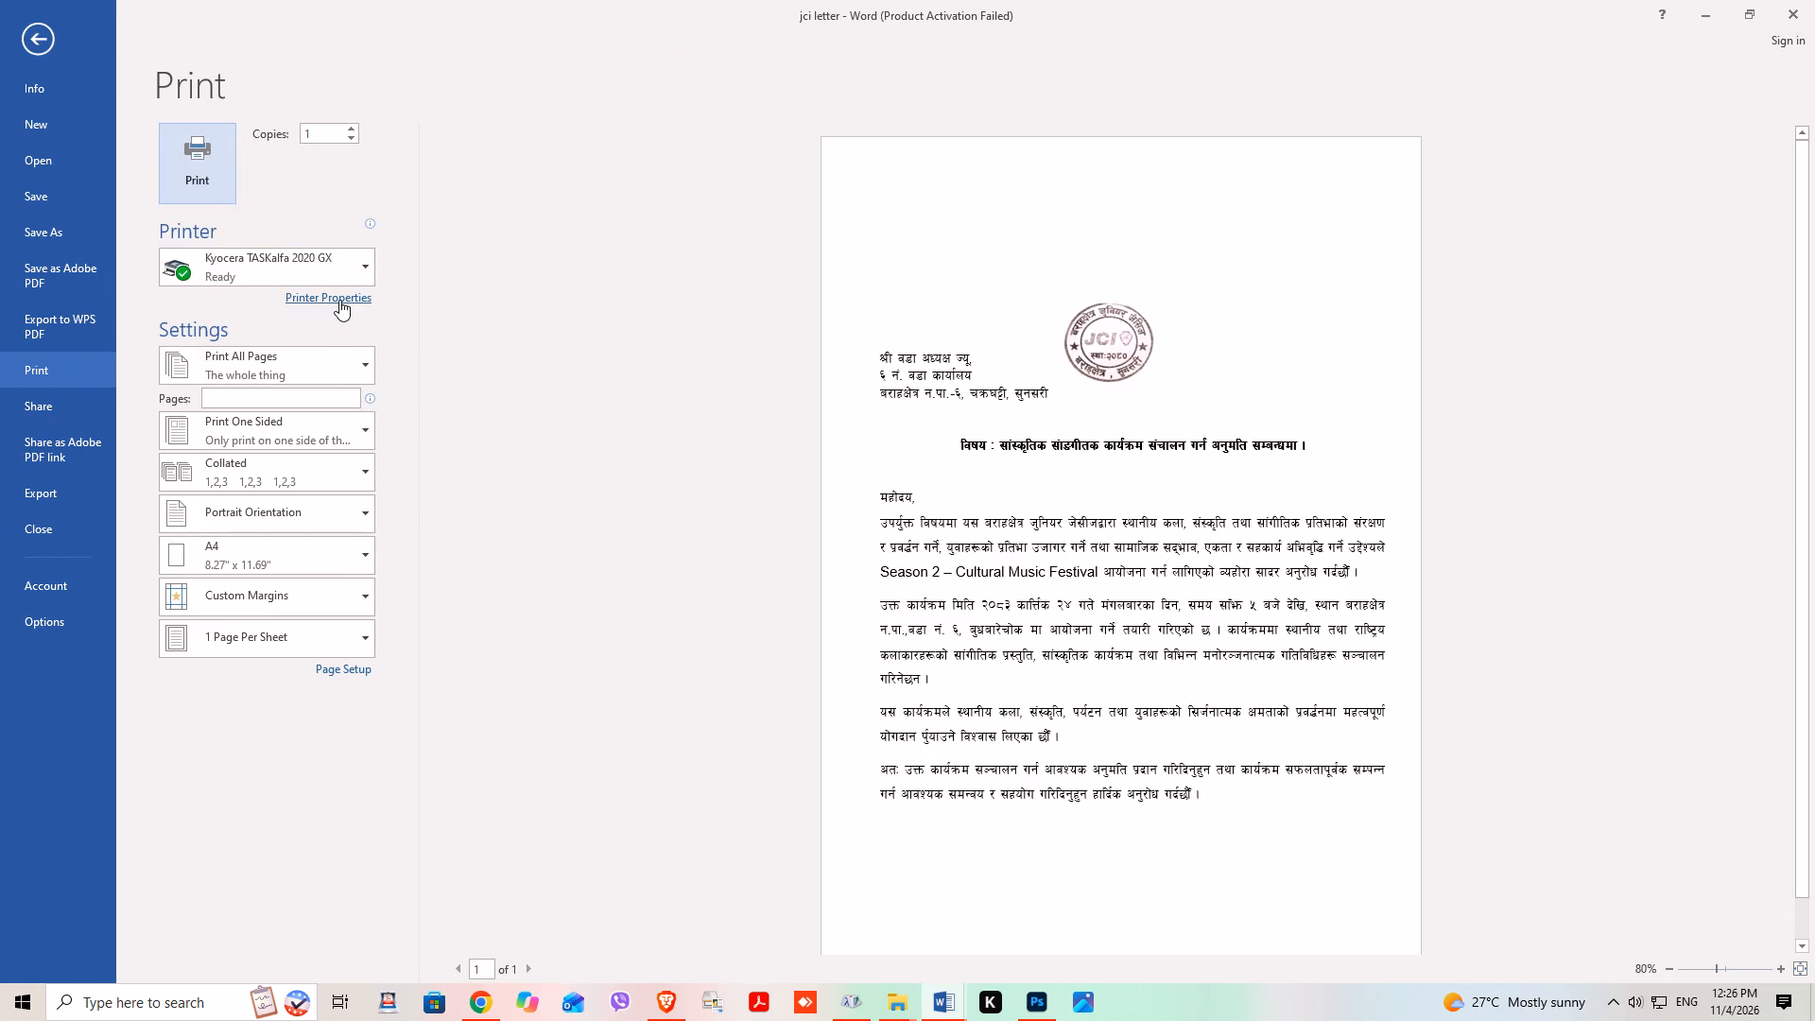
pyautogui.click(351, 270)
pyautogui.click(309, 360)
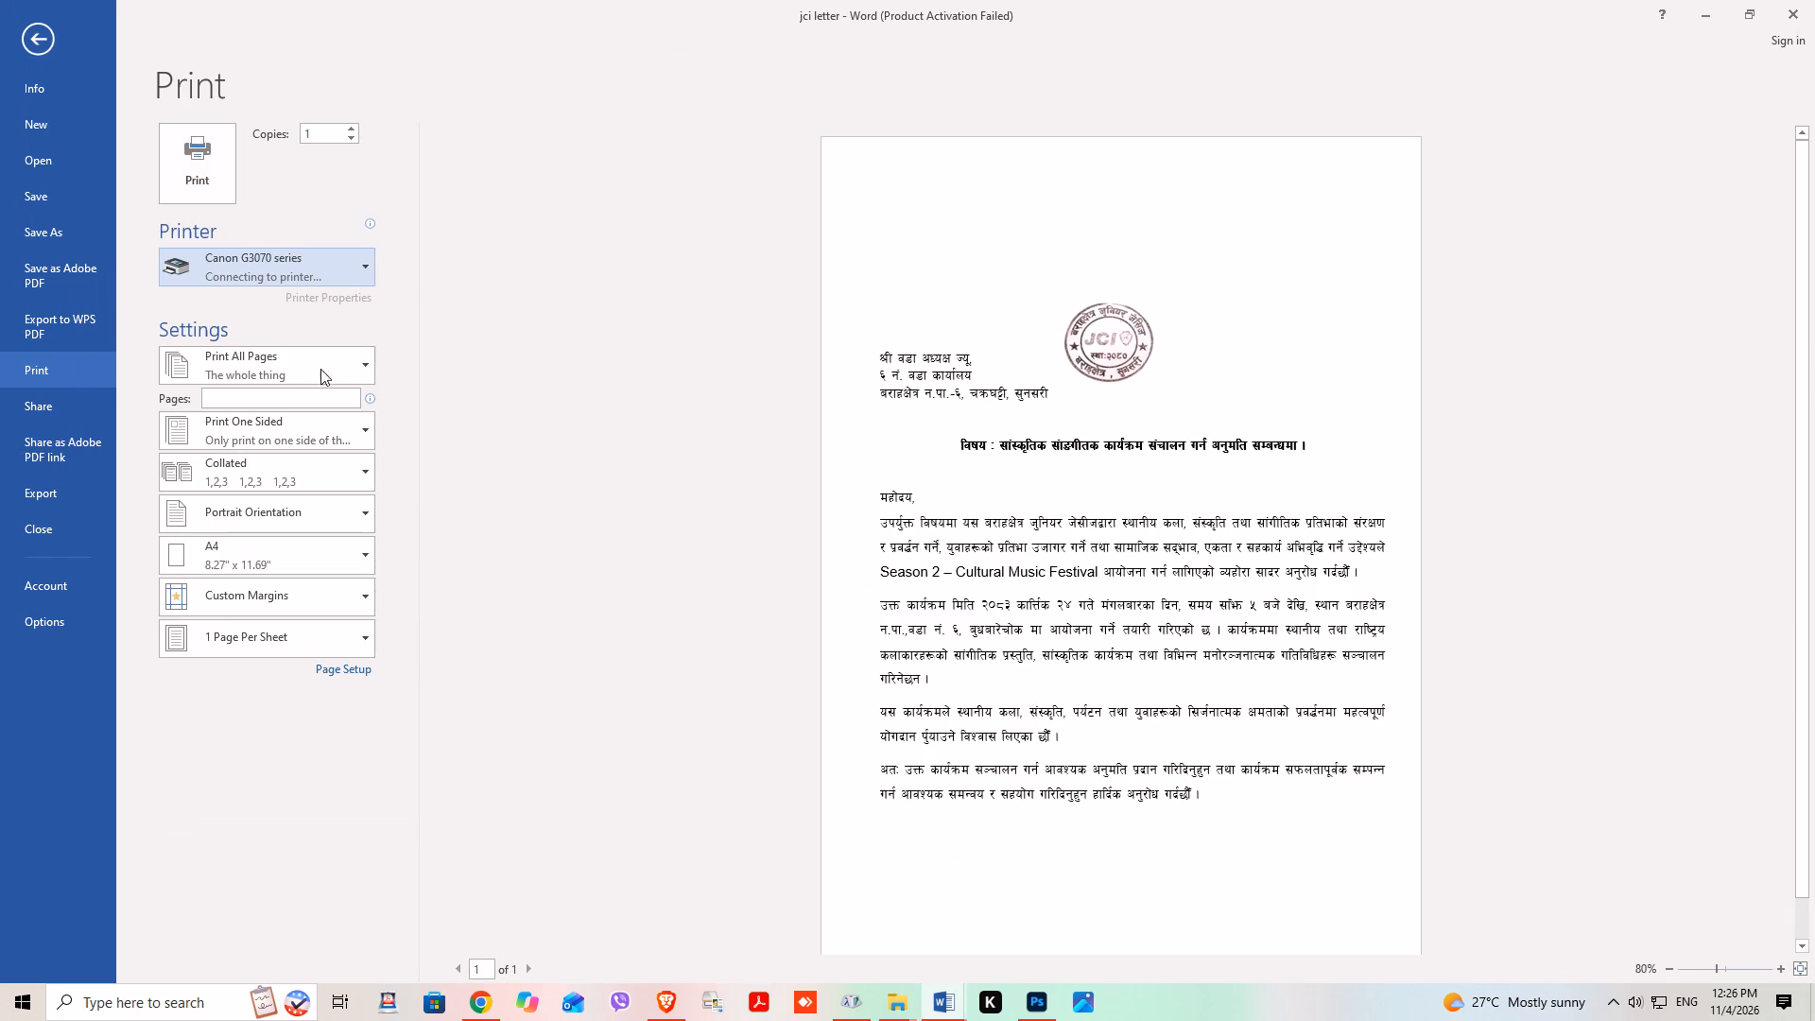
# Apply the Standard profile in the Canon G3070 series printer properties and print the letter.
pyautogui.click(340, 294)
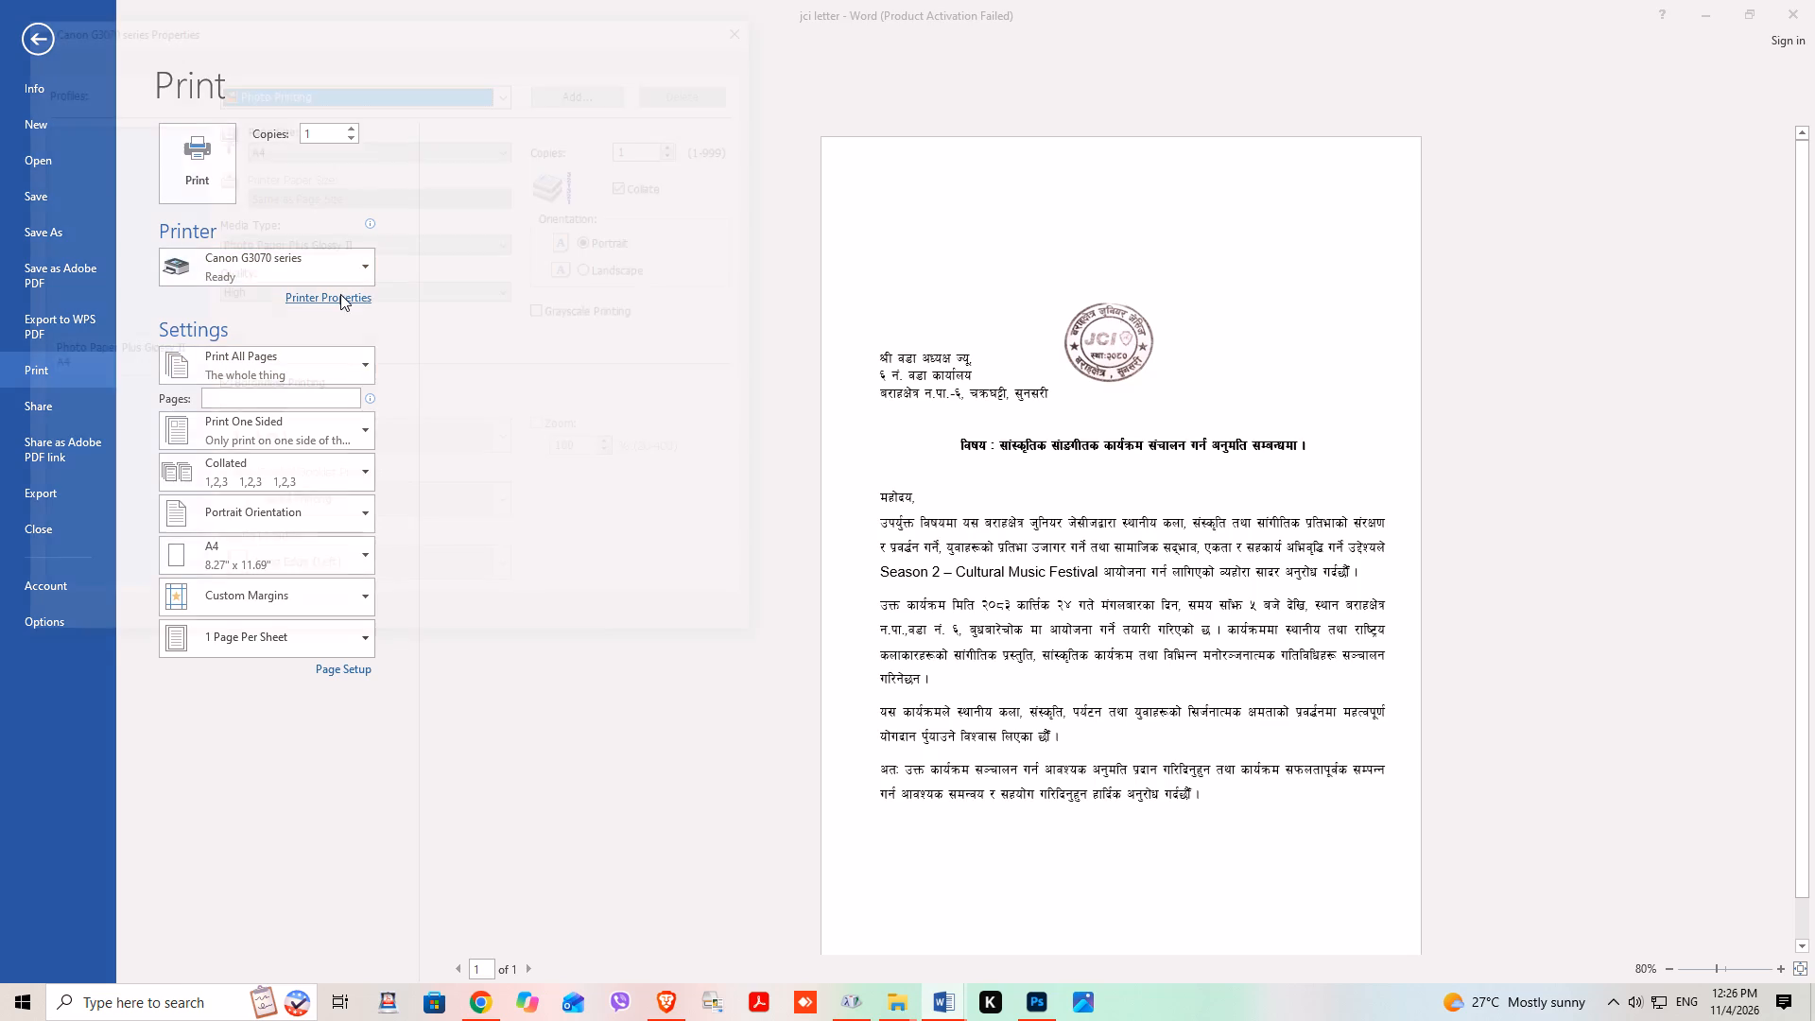
pyautogui.click(315, 86)
pyautogui.click(312, 113)
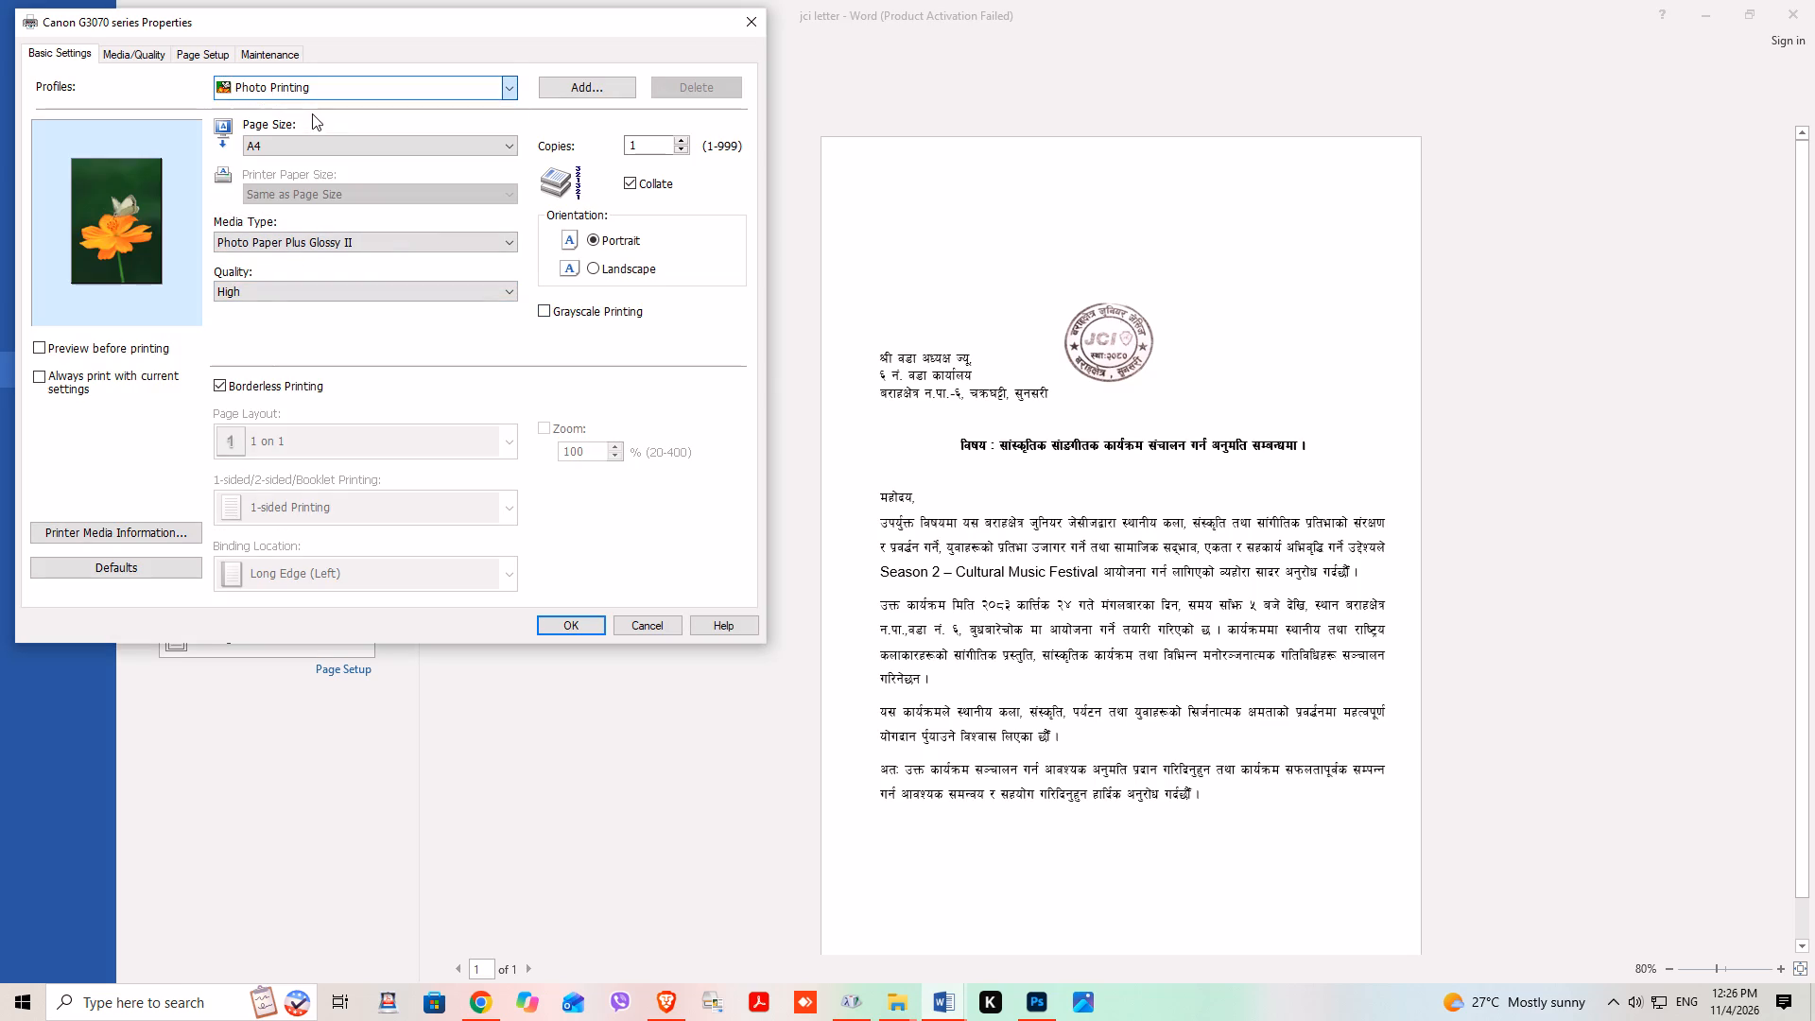
pyautogui.moveTo(544, 309); pyautogui.dragTo(552, 289)
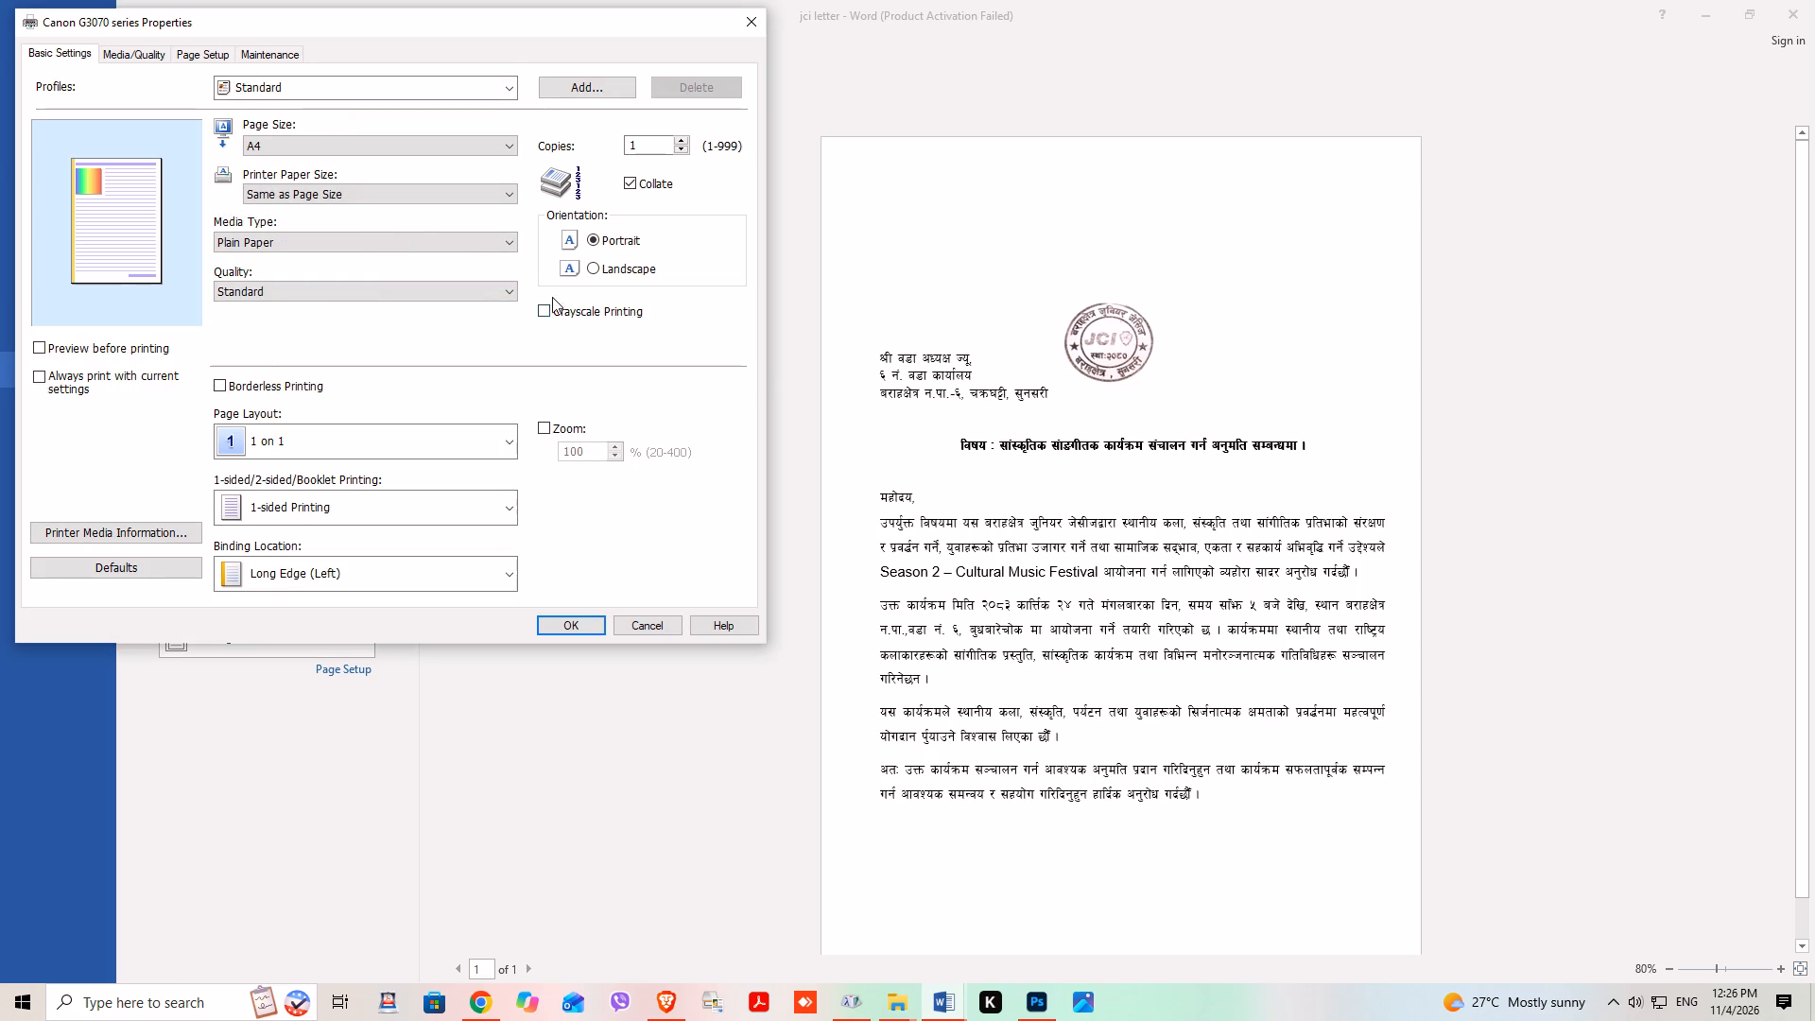
pyautogui.click(565, 625)
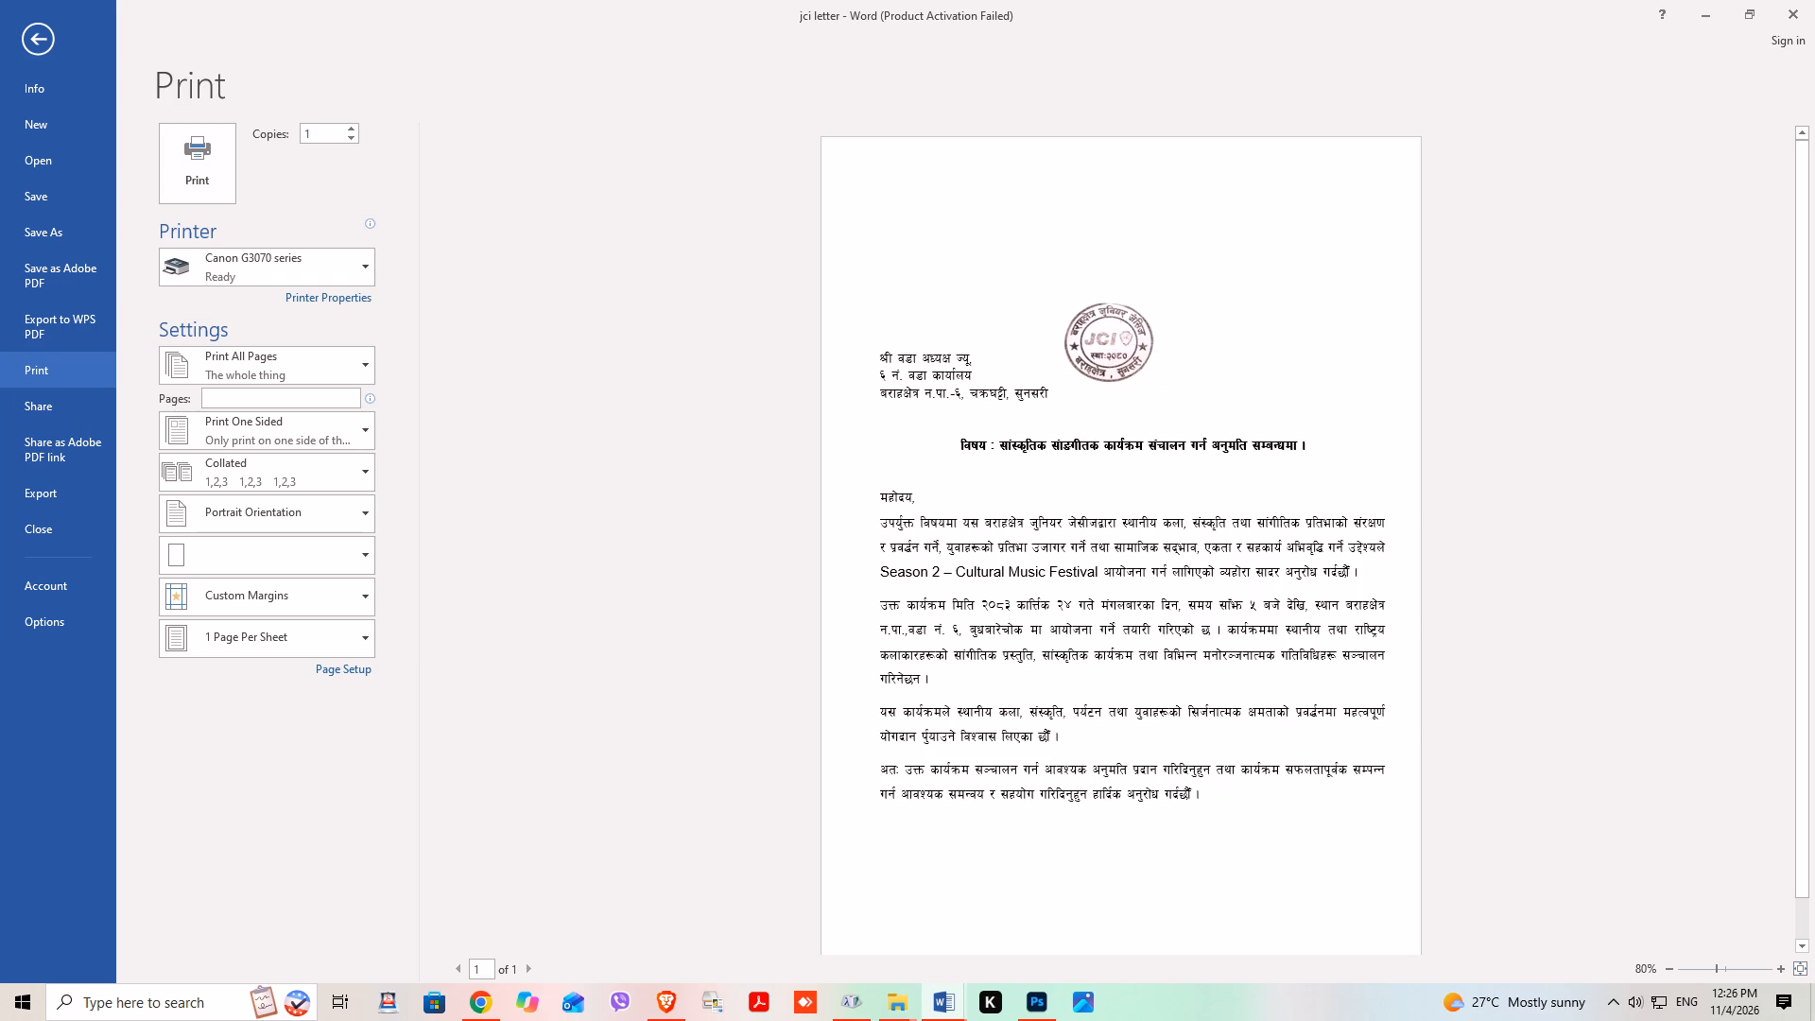
pyautogui.click(204, 169)
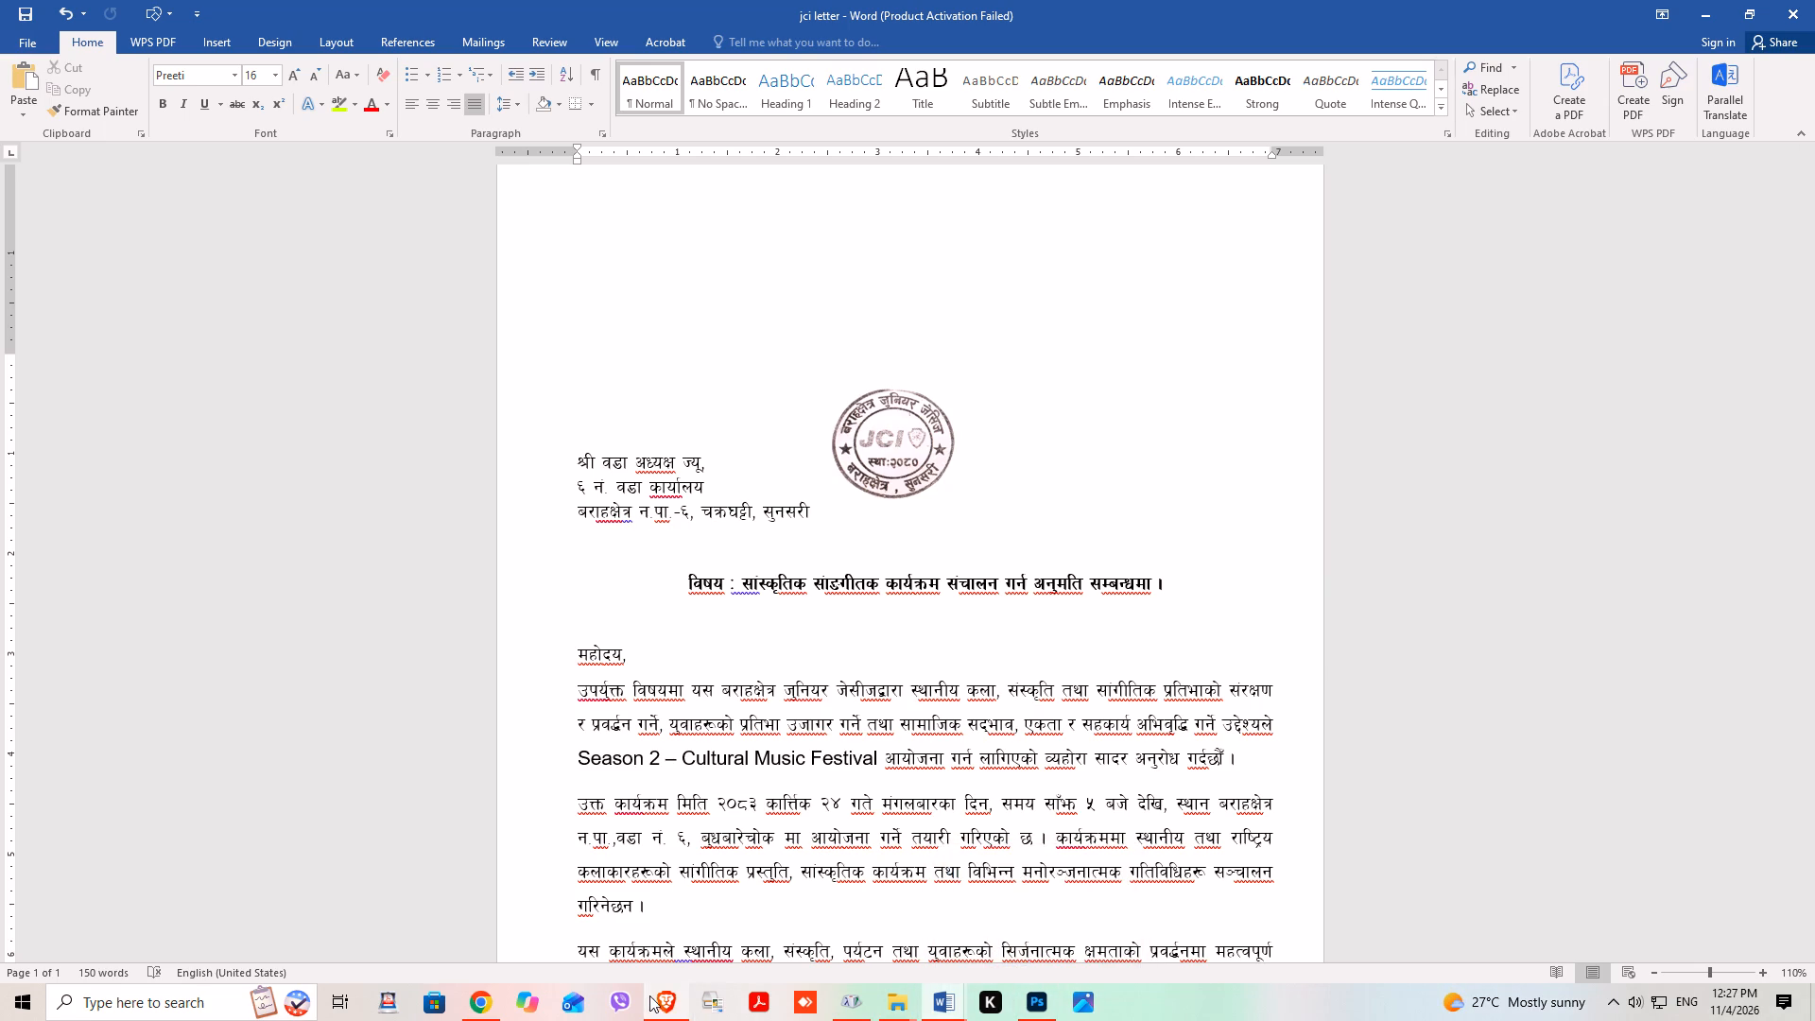
# Switch to the Downloads folder and open the JCI letterhead image WhatsApp Image 2026-11-04 at 07.06.27 in Photoshop.
pyautogui.click(911, 1005)
pyautogui.click(970, 937)
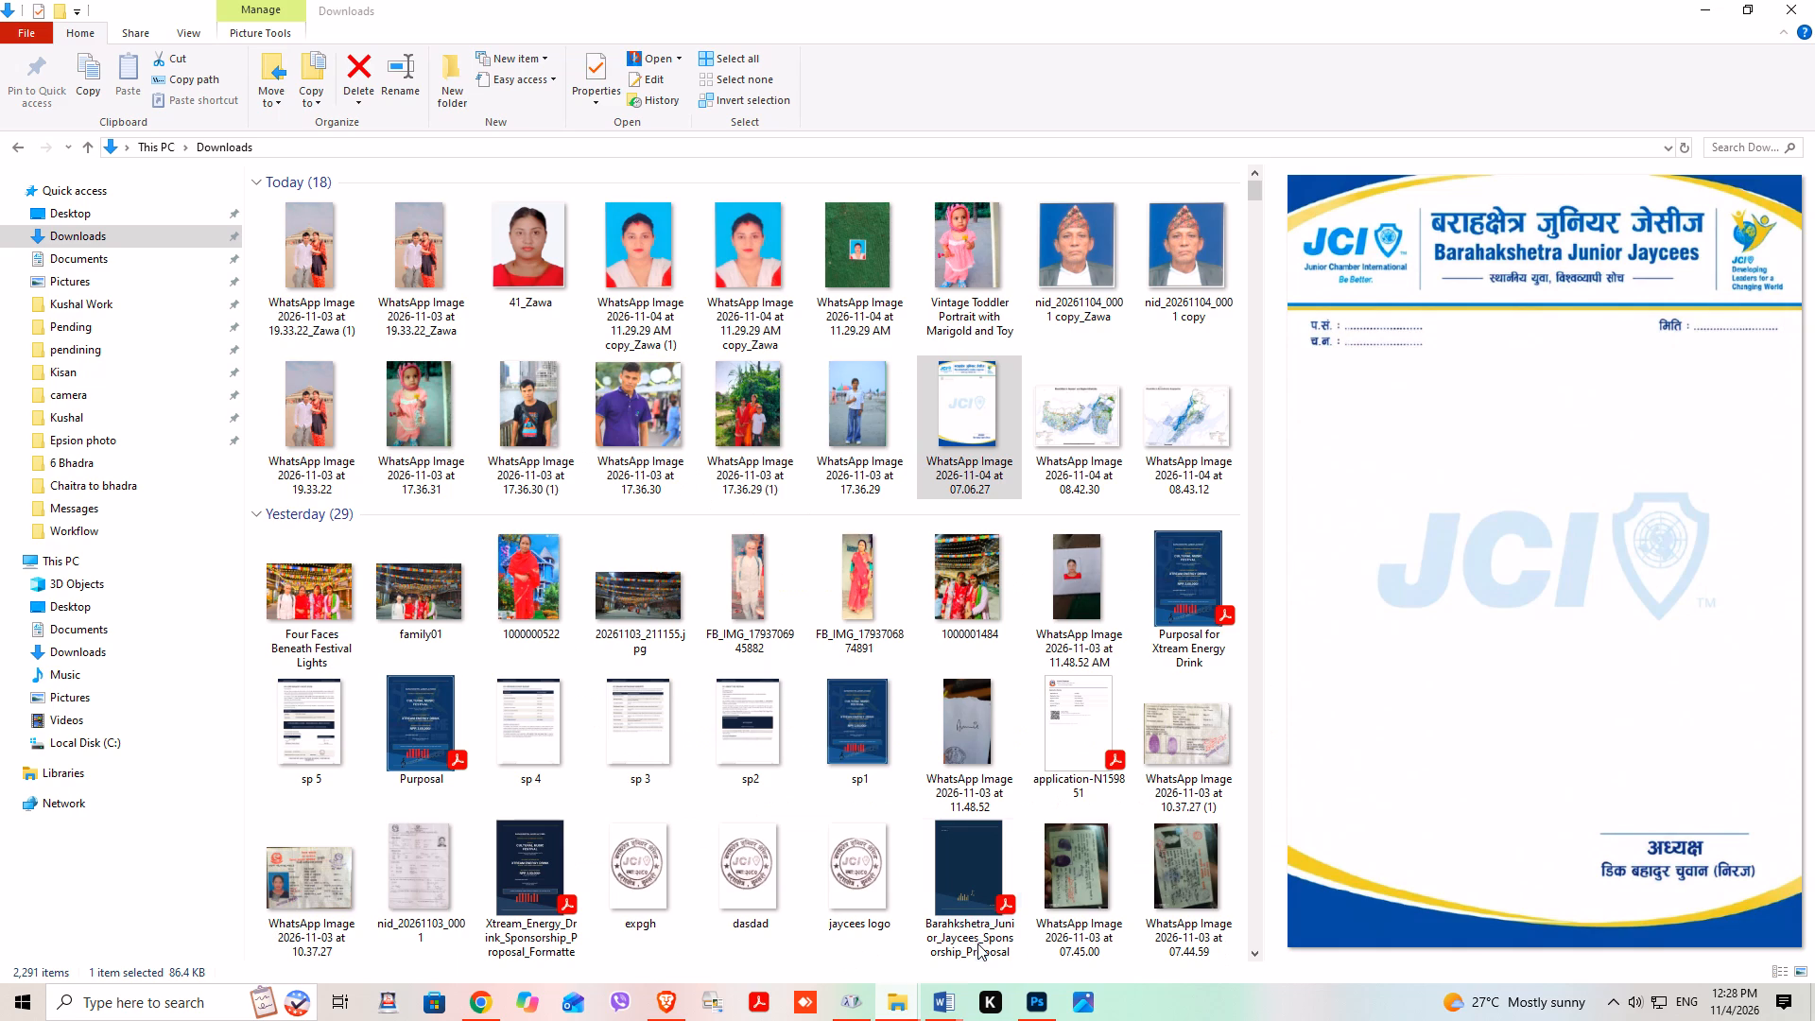
pyautogui.moveTo(960, 417); pyautogui.dragTo(1057, 1015)
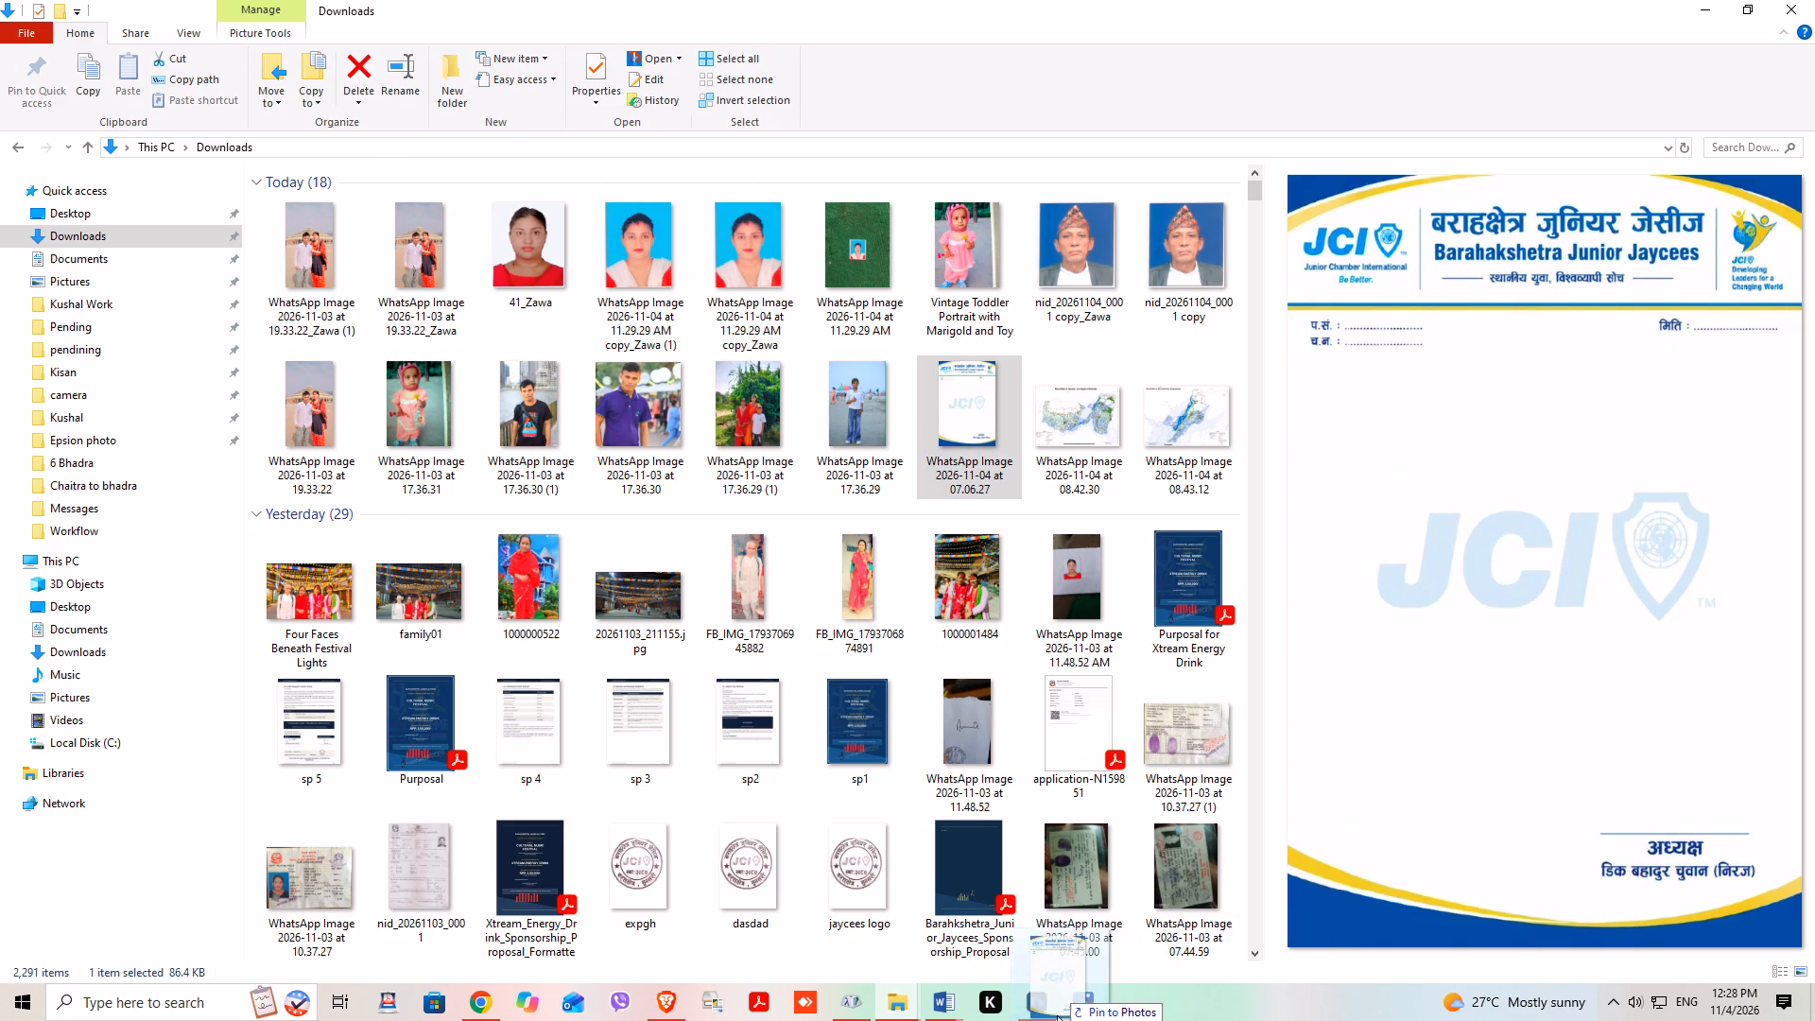
pyautogui.moveTo(1057, 1015); pyautogui.dragTo(945, 72)
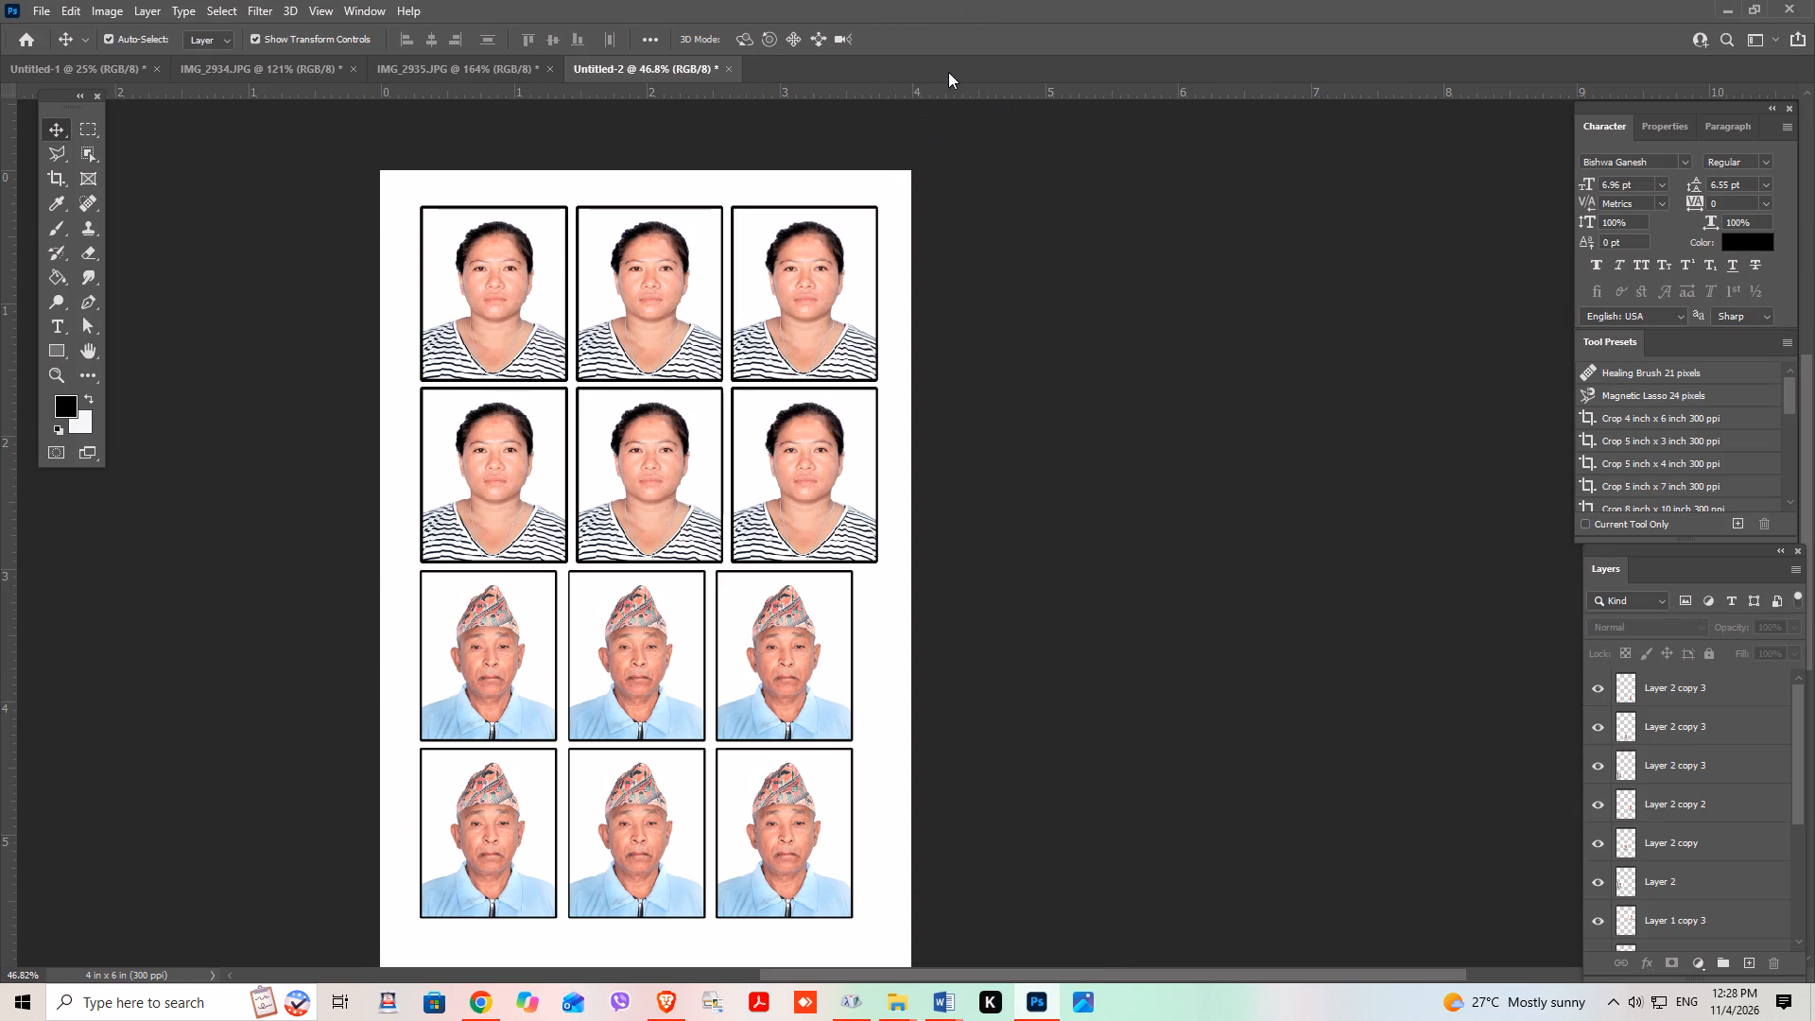
pyautogui.click(1240, 716)
# Erase the president's title and name below the signature line by filling a rectangular selection with the sampled page white, and deselect.
pyautogui.scroll(-4, 1267, 749)
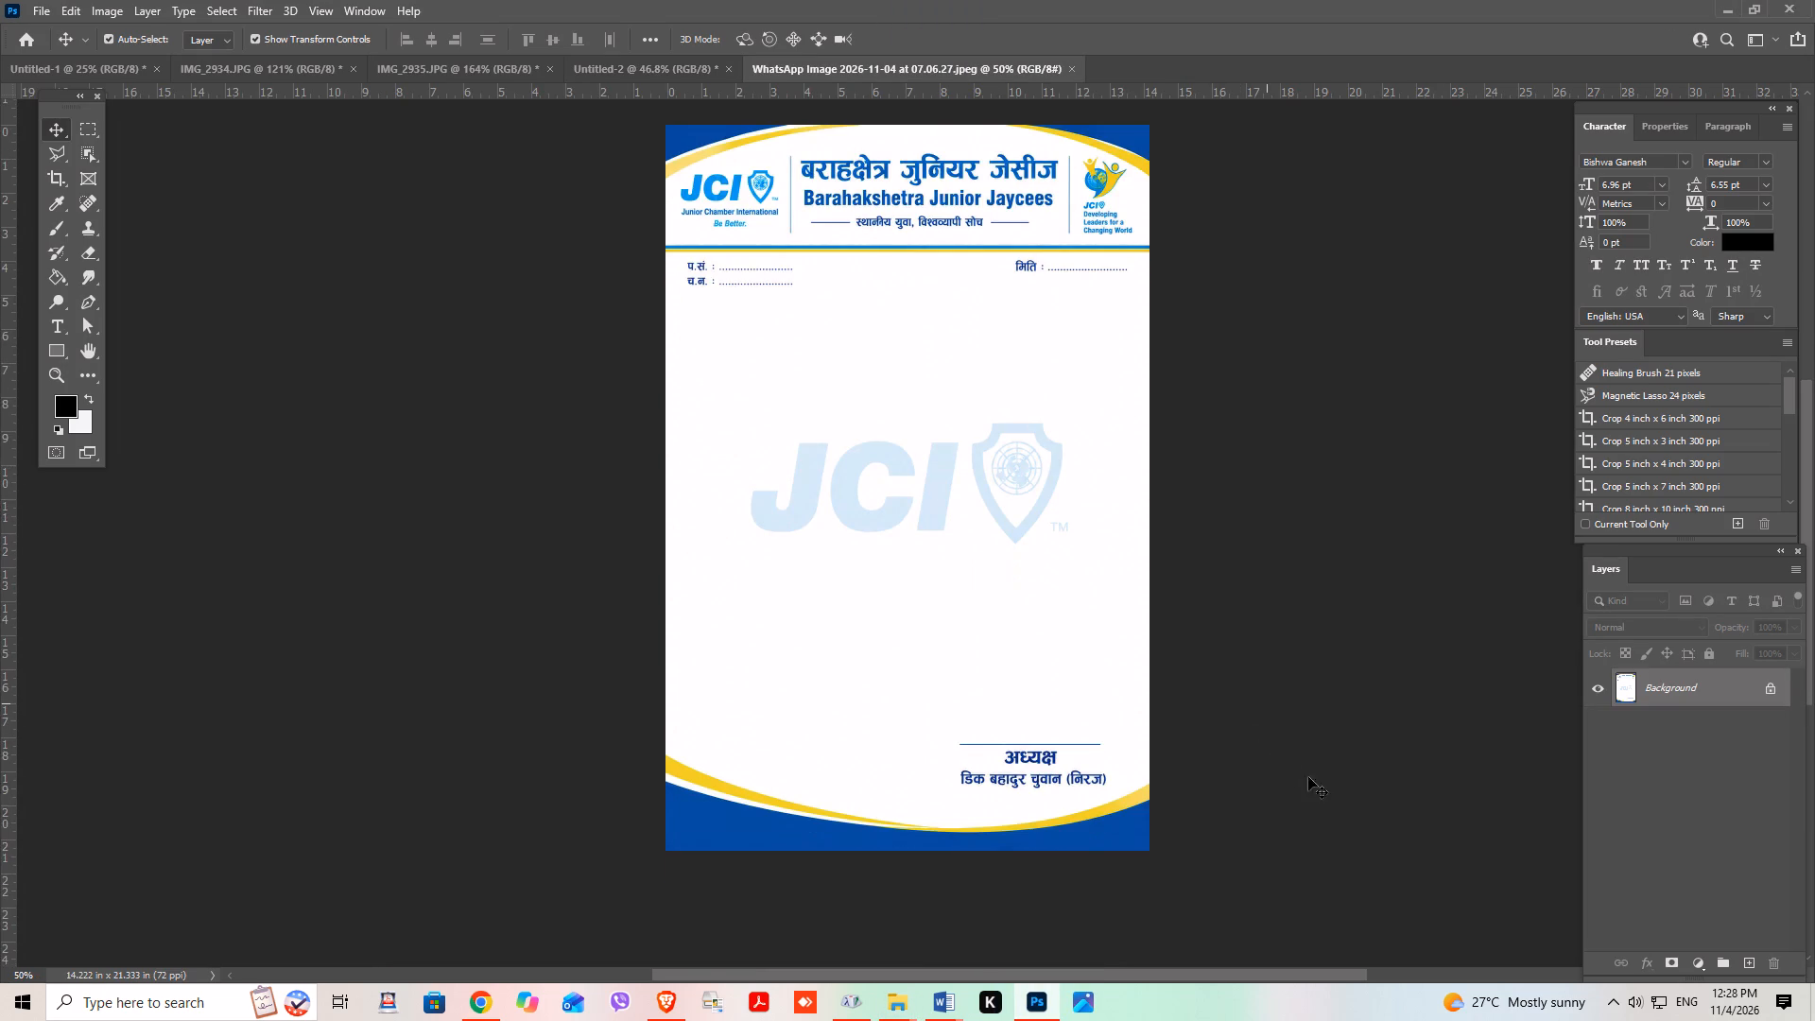
pyautogui.keyDown('alt'); pyautogui.scroll(7, 1326, 825); pyautogui.keyUp('alt')
pyautogui.keyDown('alt'); pyautogui.scroll(6, 956, 753); pyautogui.keyUp('alt')
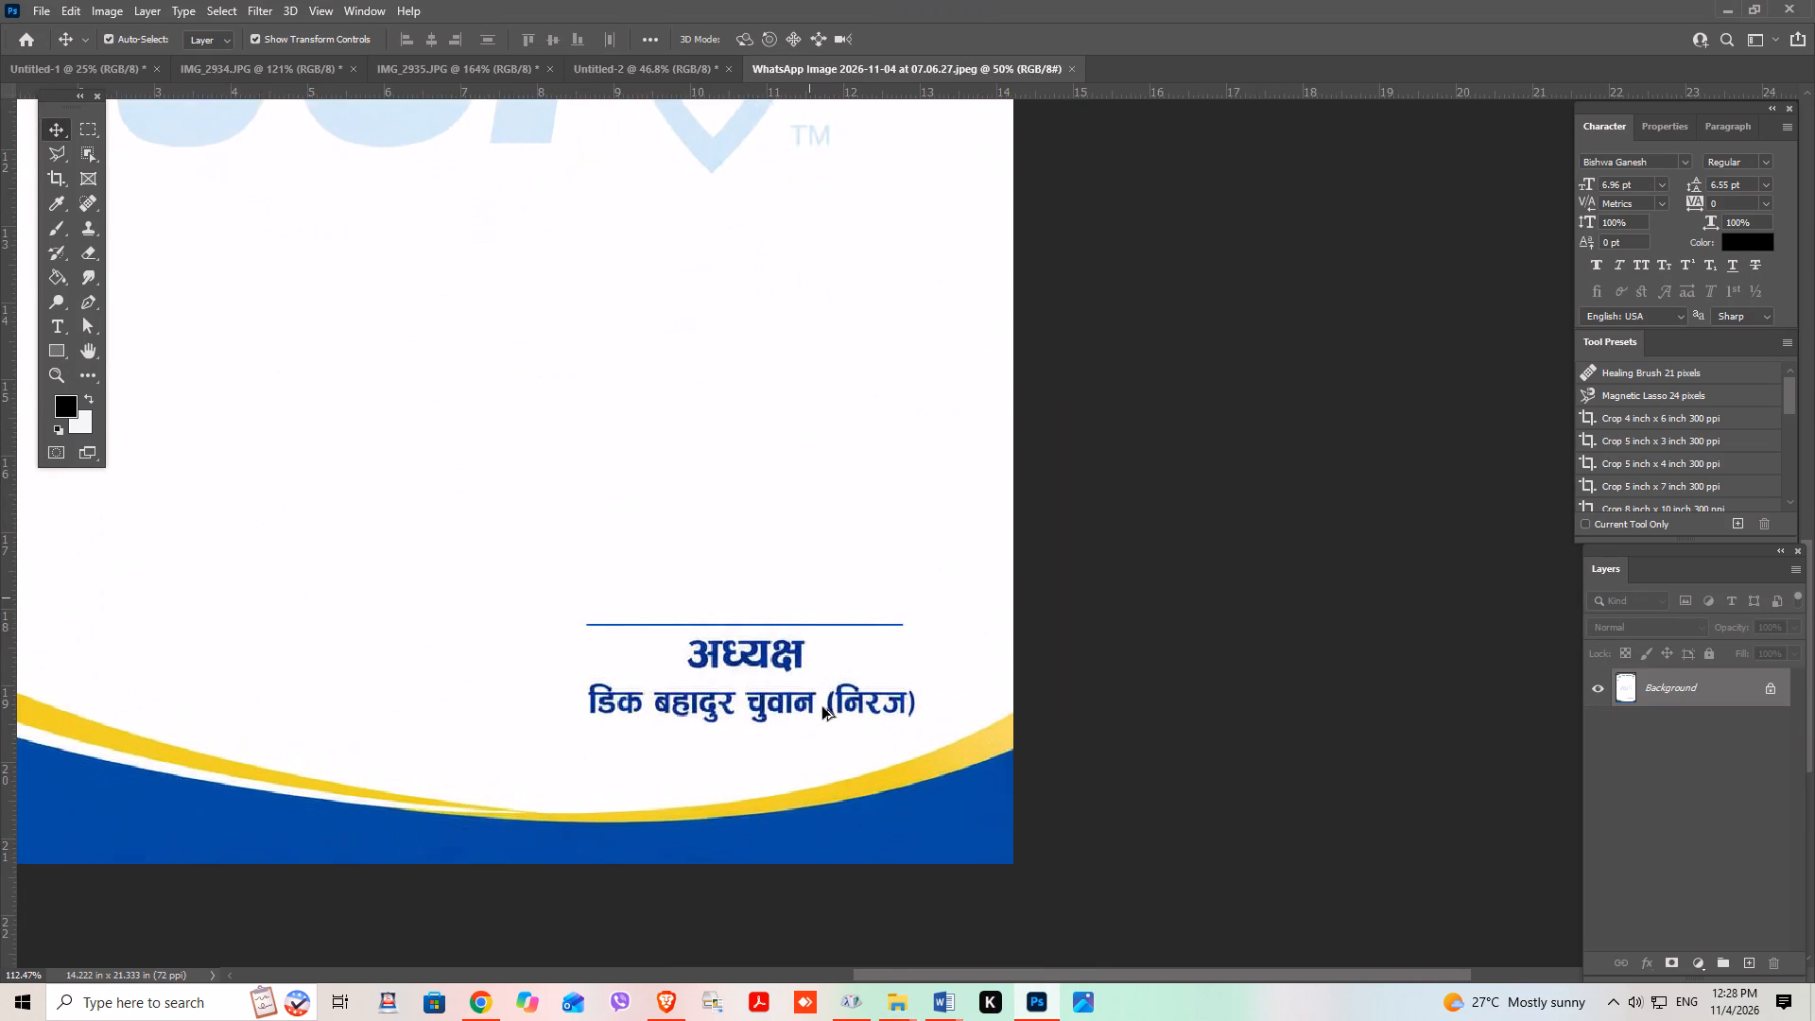
pyautogui.keyDown('alt'); pyautogui.scroll(5, 809, 696); pyautogui.keyUp('alt')
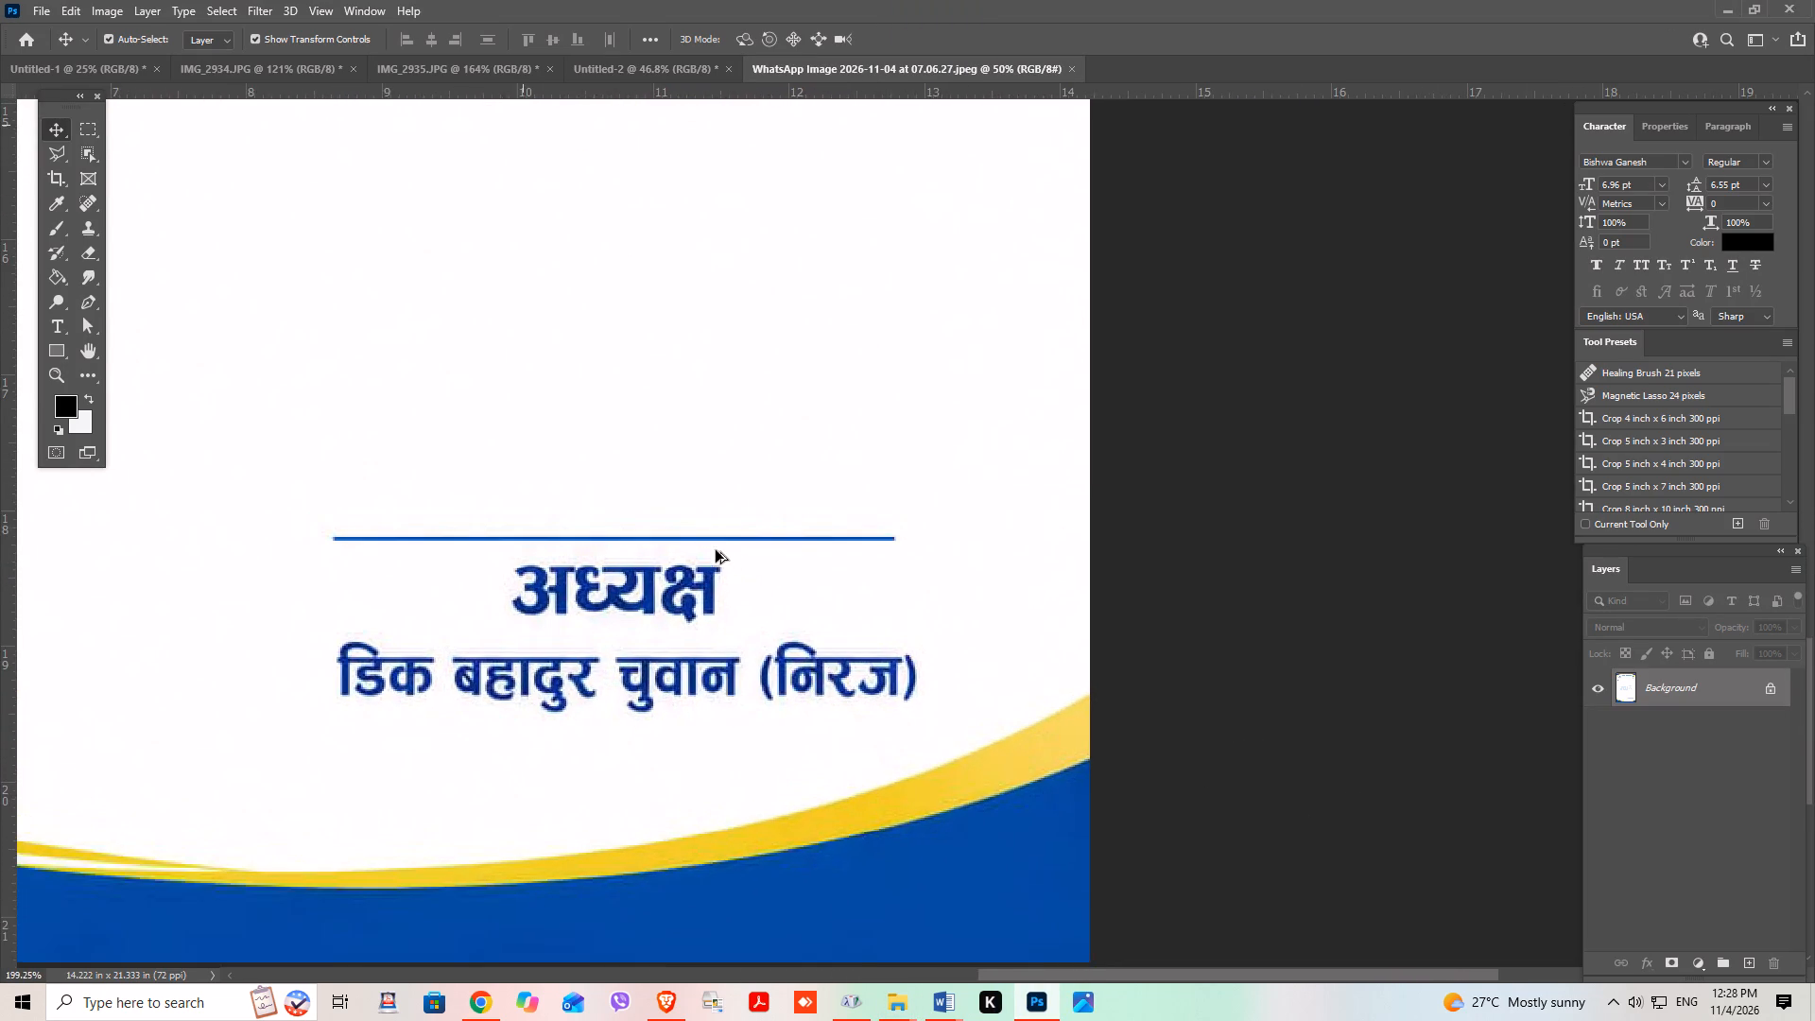
pyautogui.scroll(-2, 518, 597)
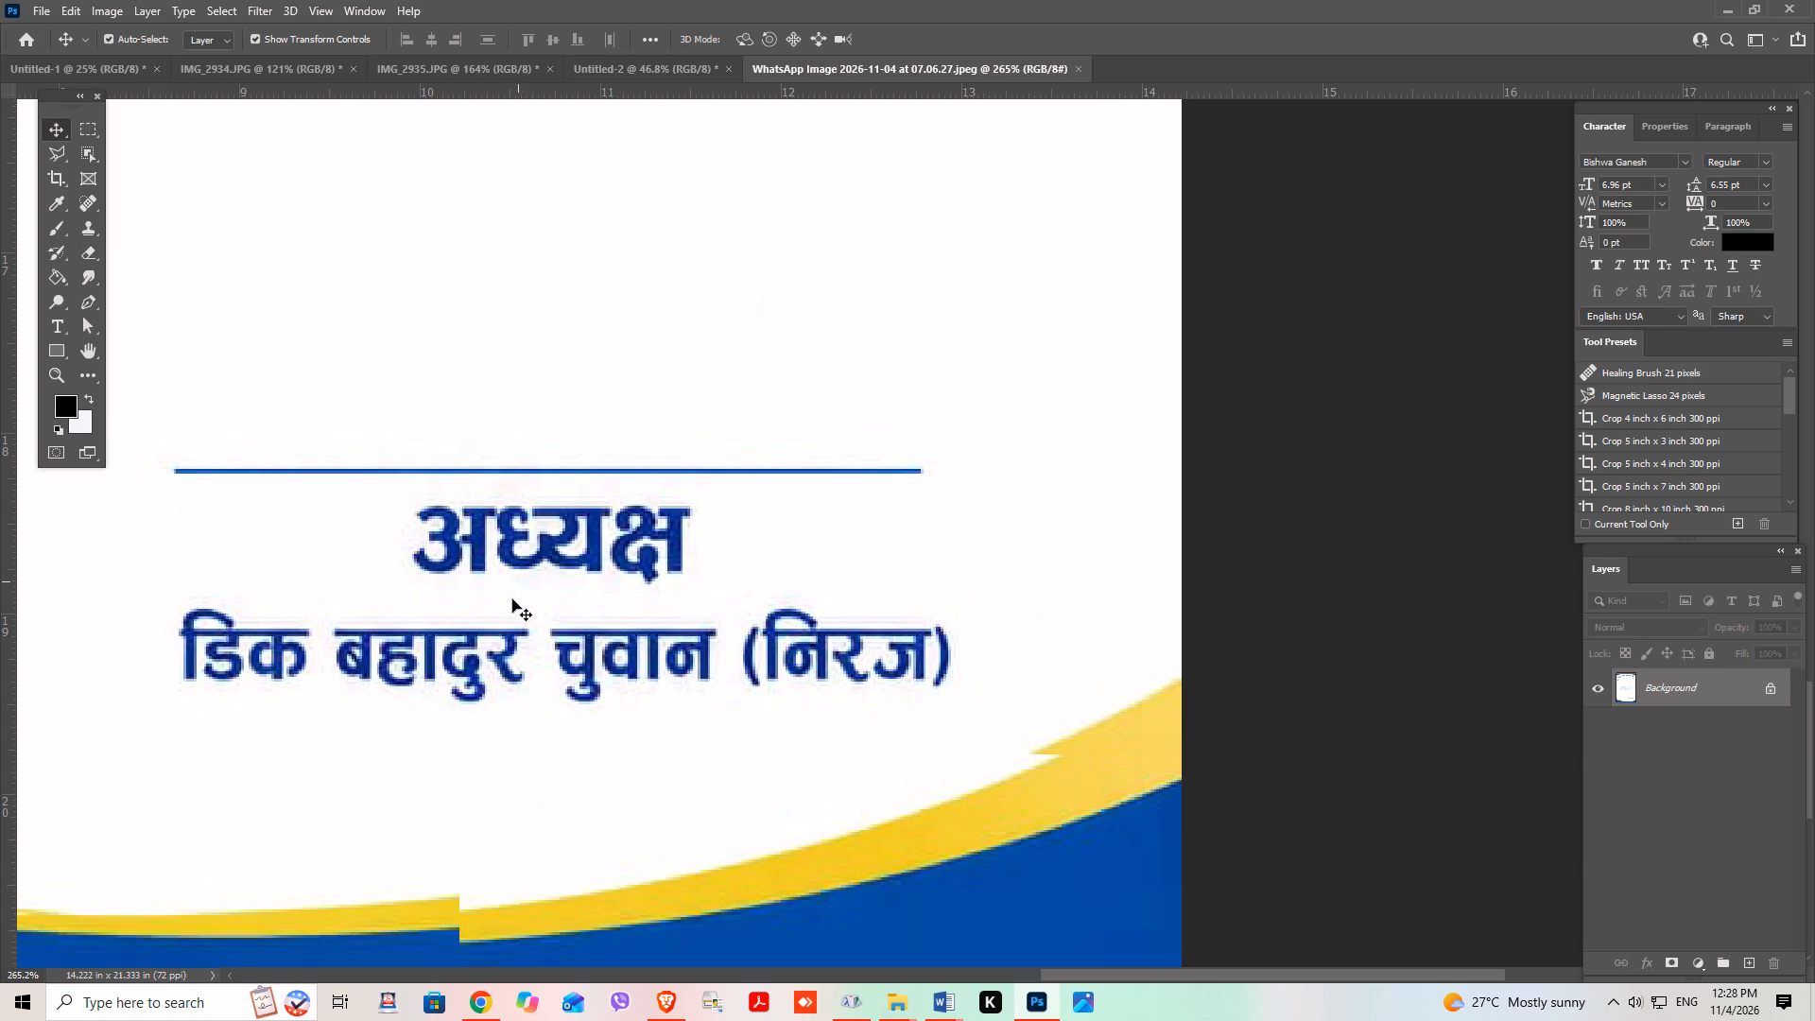
pyautogui.scroll(-1, 512, 599)
pyautogui.keyDown('ctrl'); pyautogui.scroll(5, 403, 582); pyautogui.keyUp('ctrl')
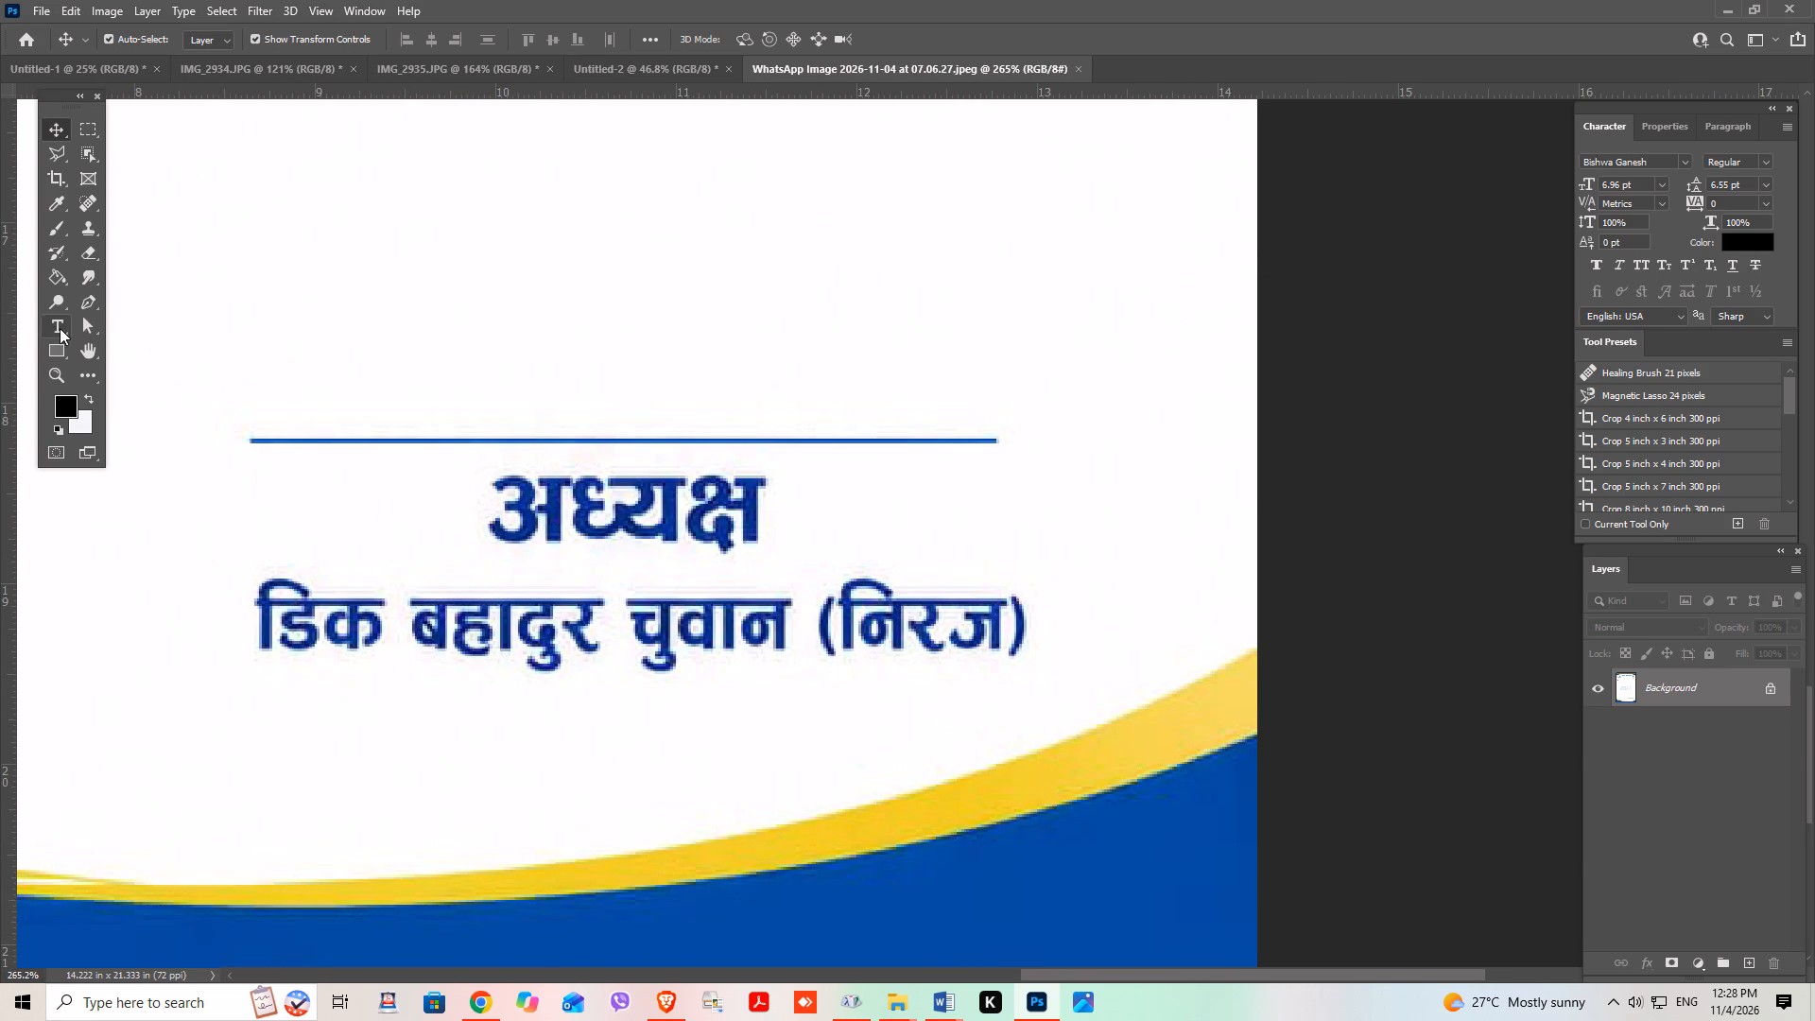
pyautogui.click(86, 129)
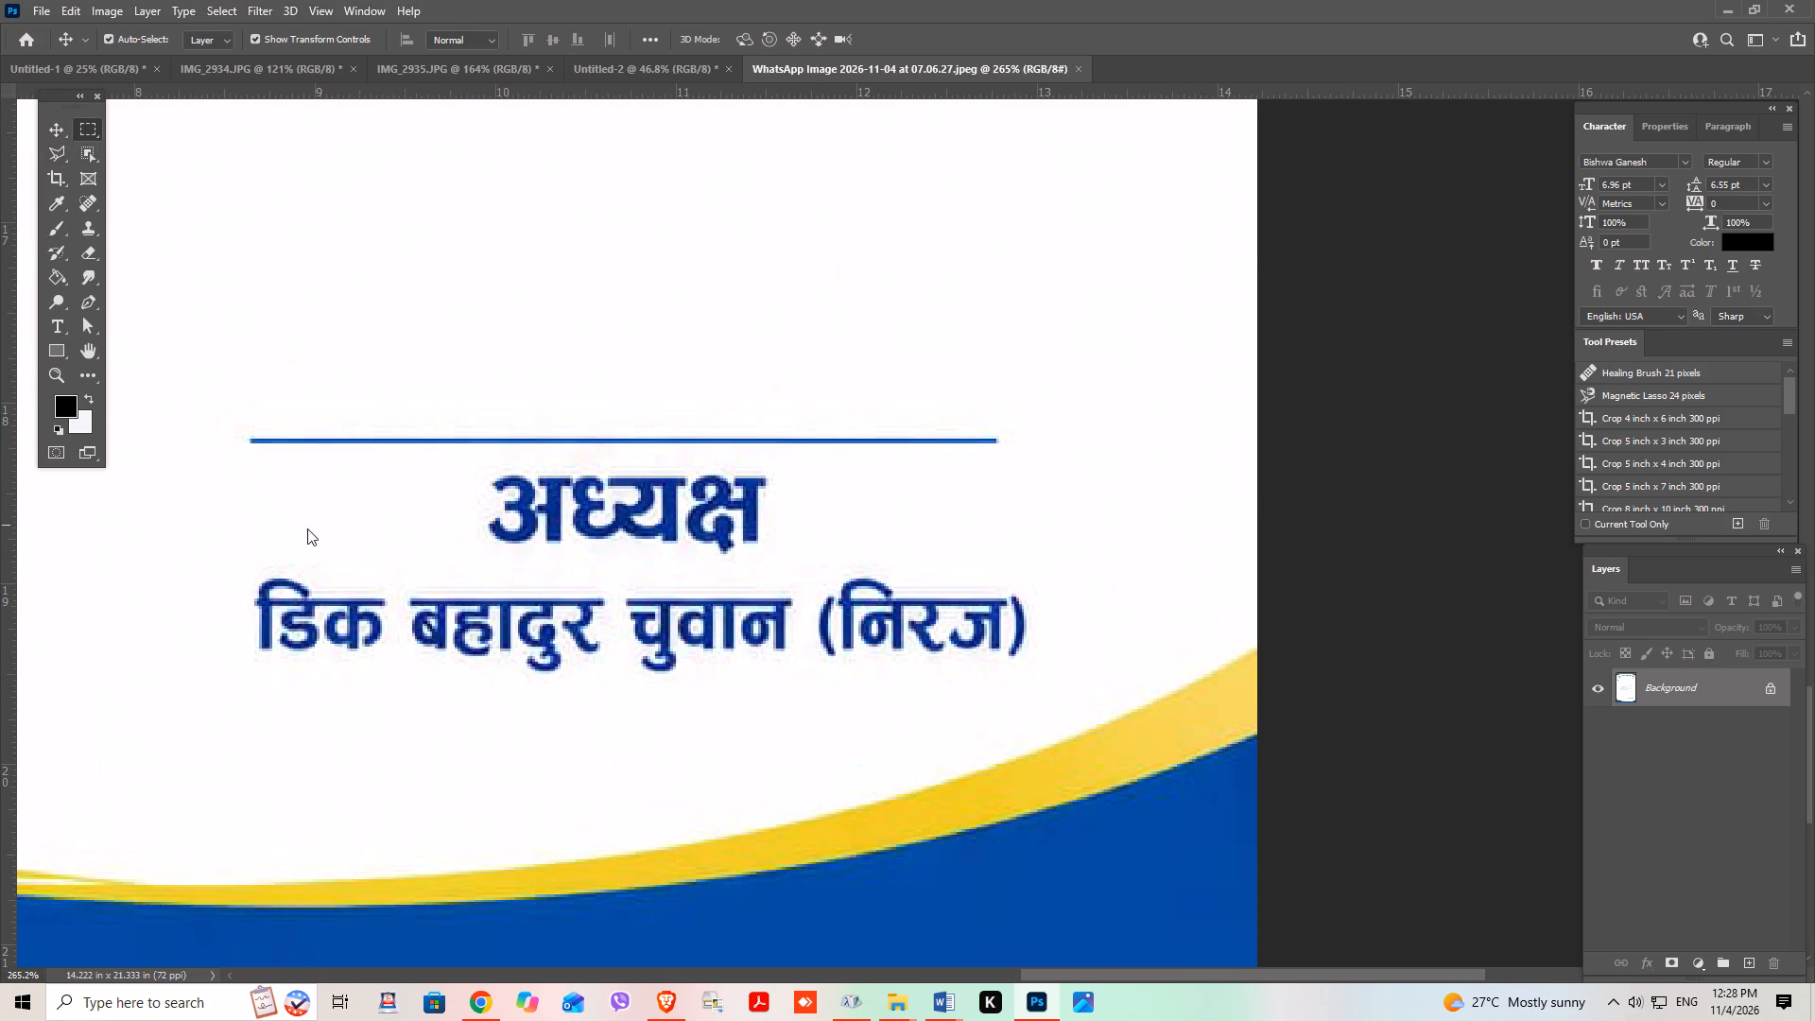
pyautogui.moveTo(205, 455); pyautogui.dragTo(783, 736)
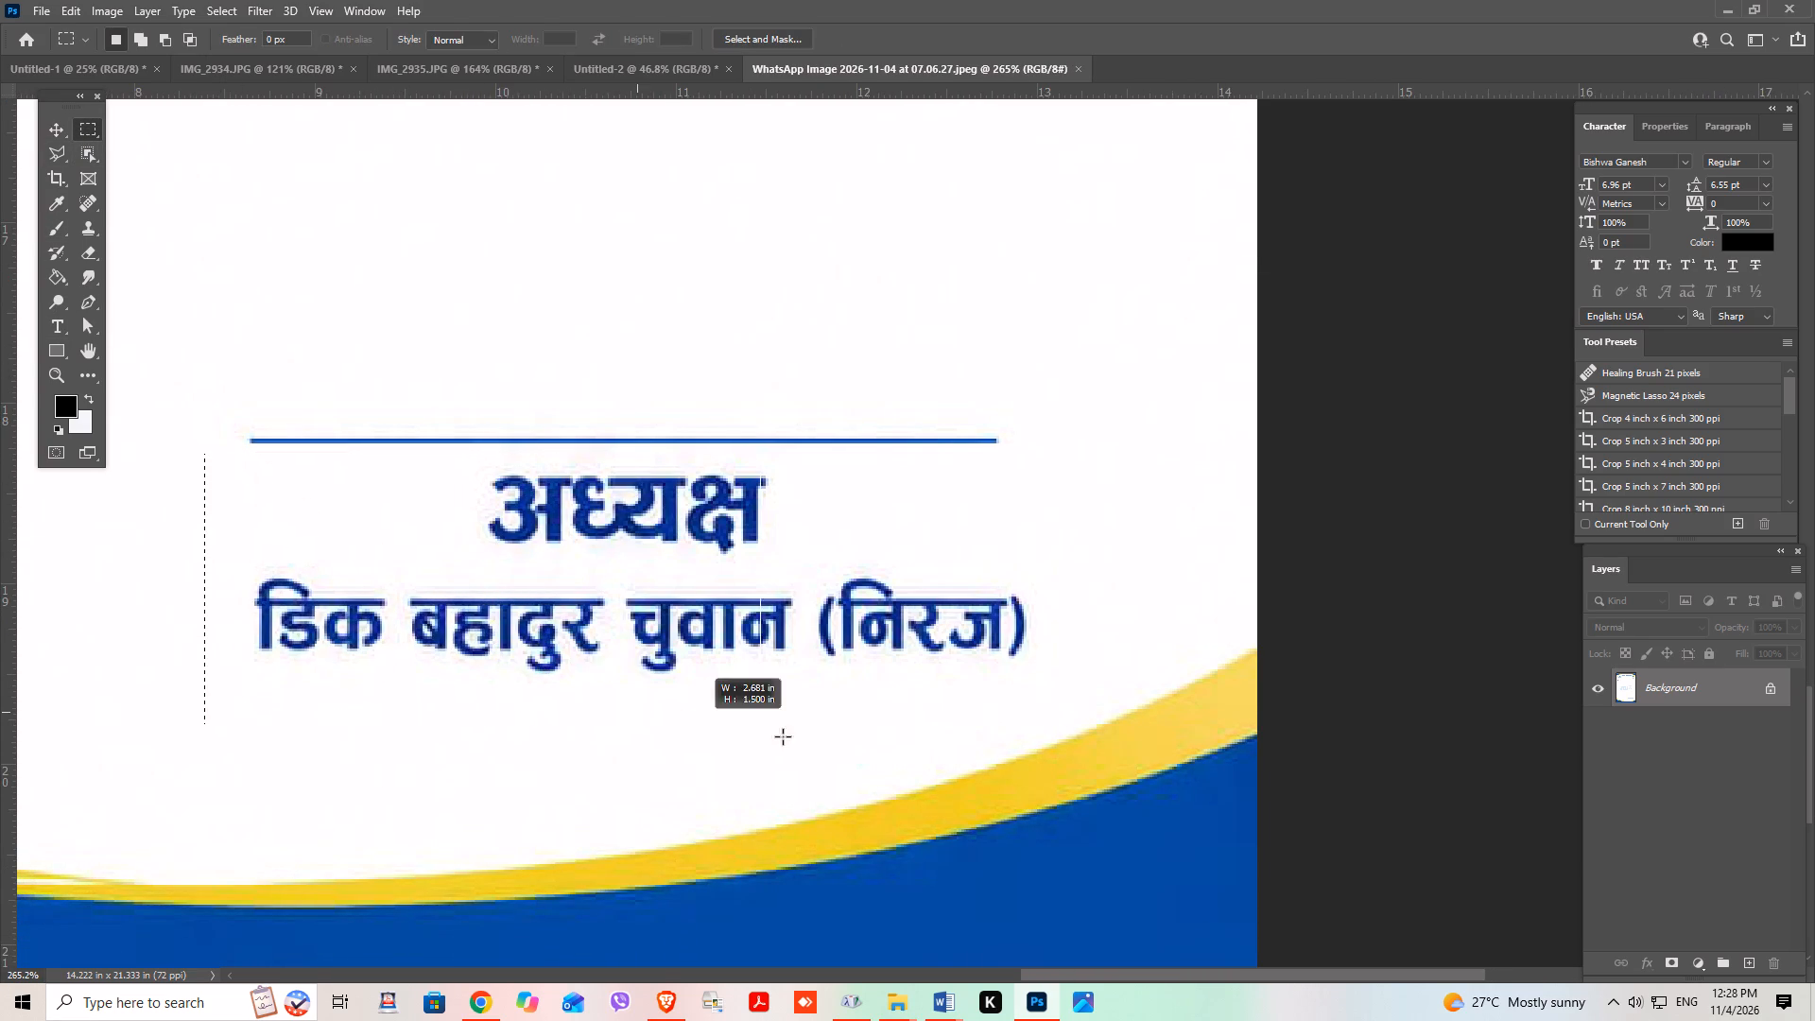
pyautogui.moveTo(783, 736); pyautogui.dragTo(1083, 698)
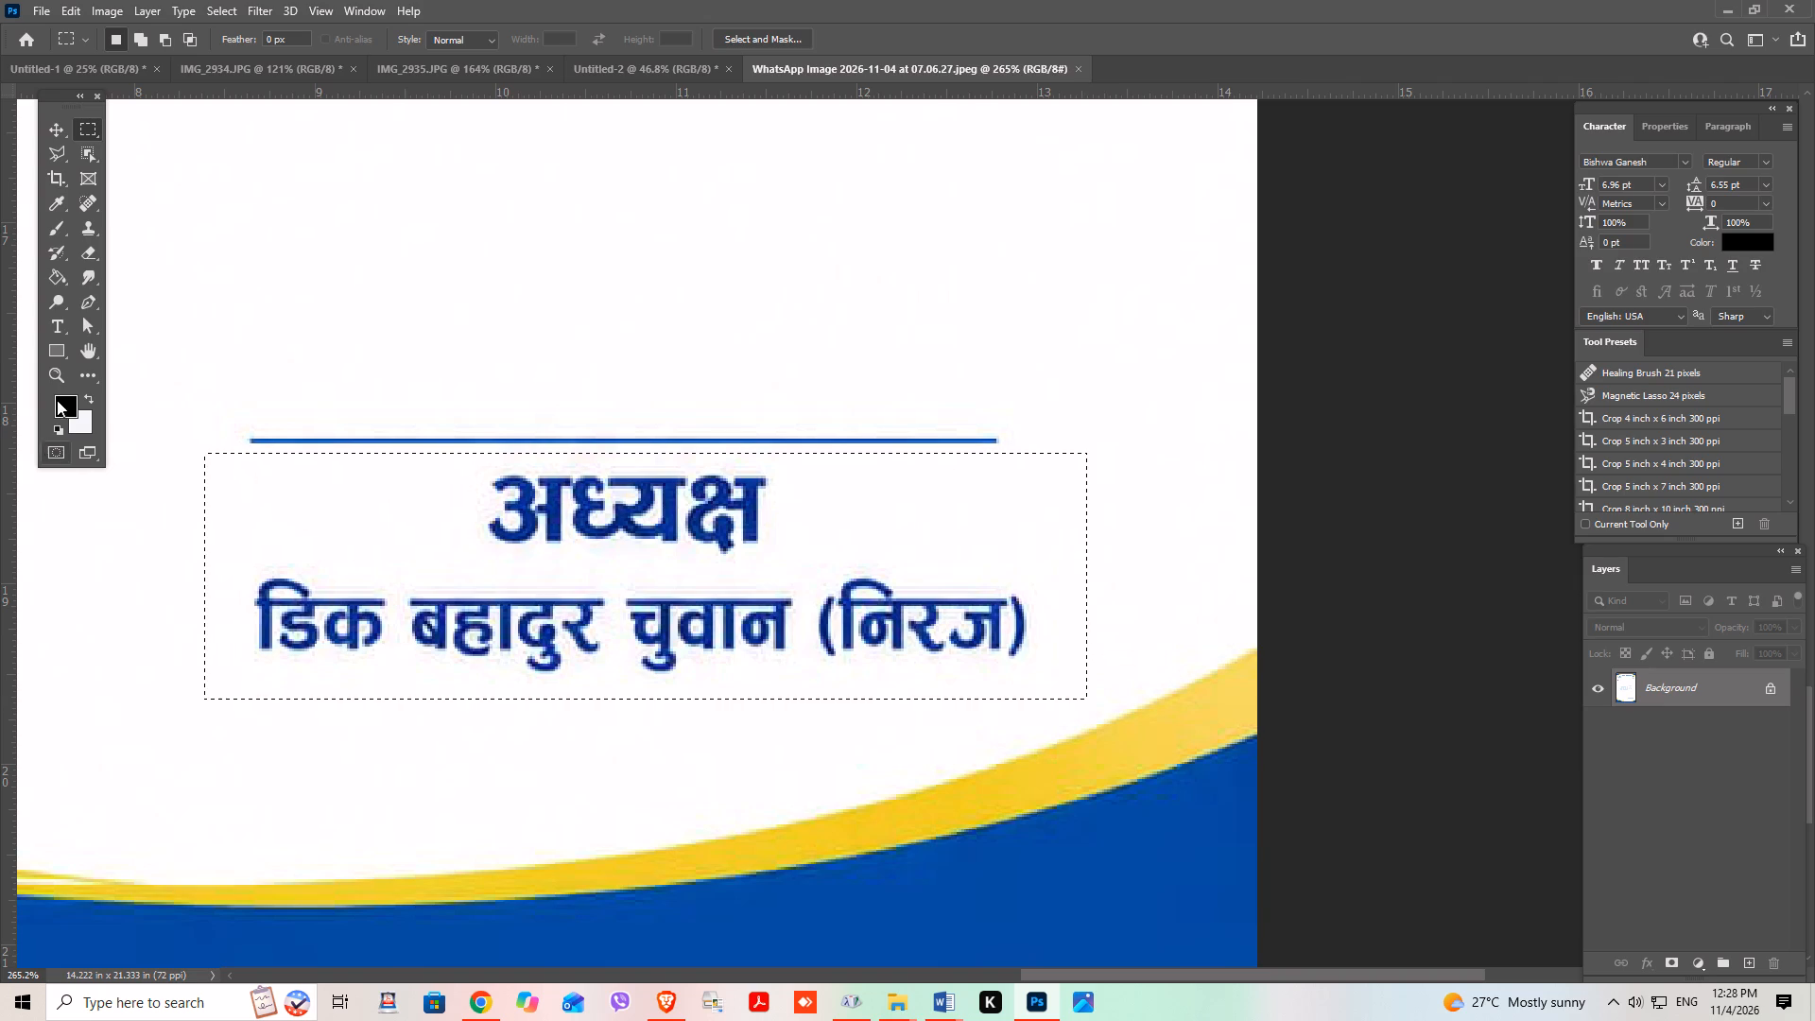
pyautogui.click(62, 191)
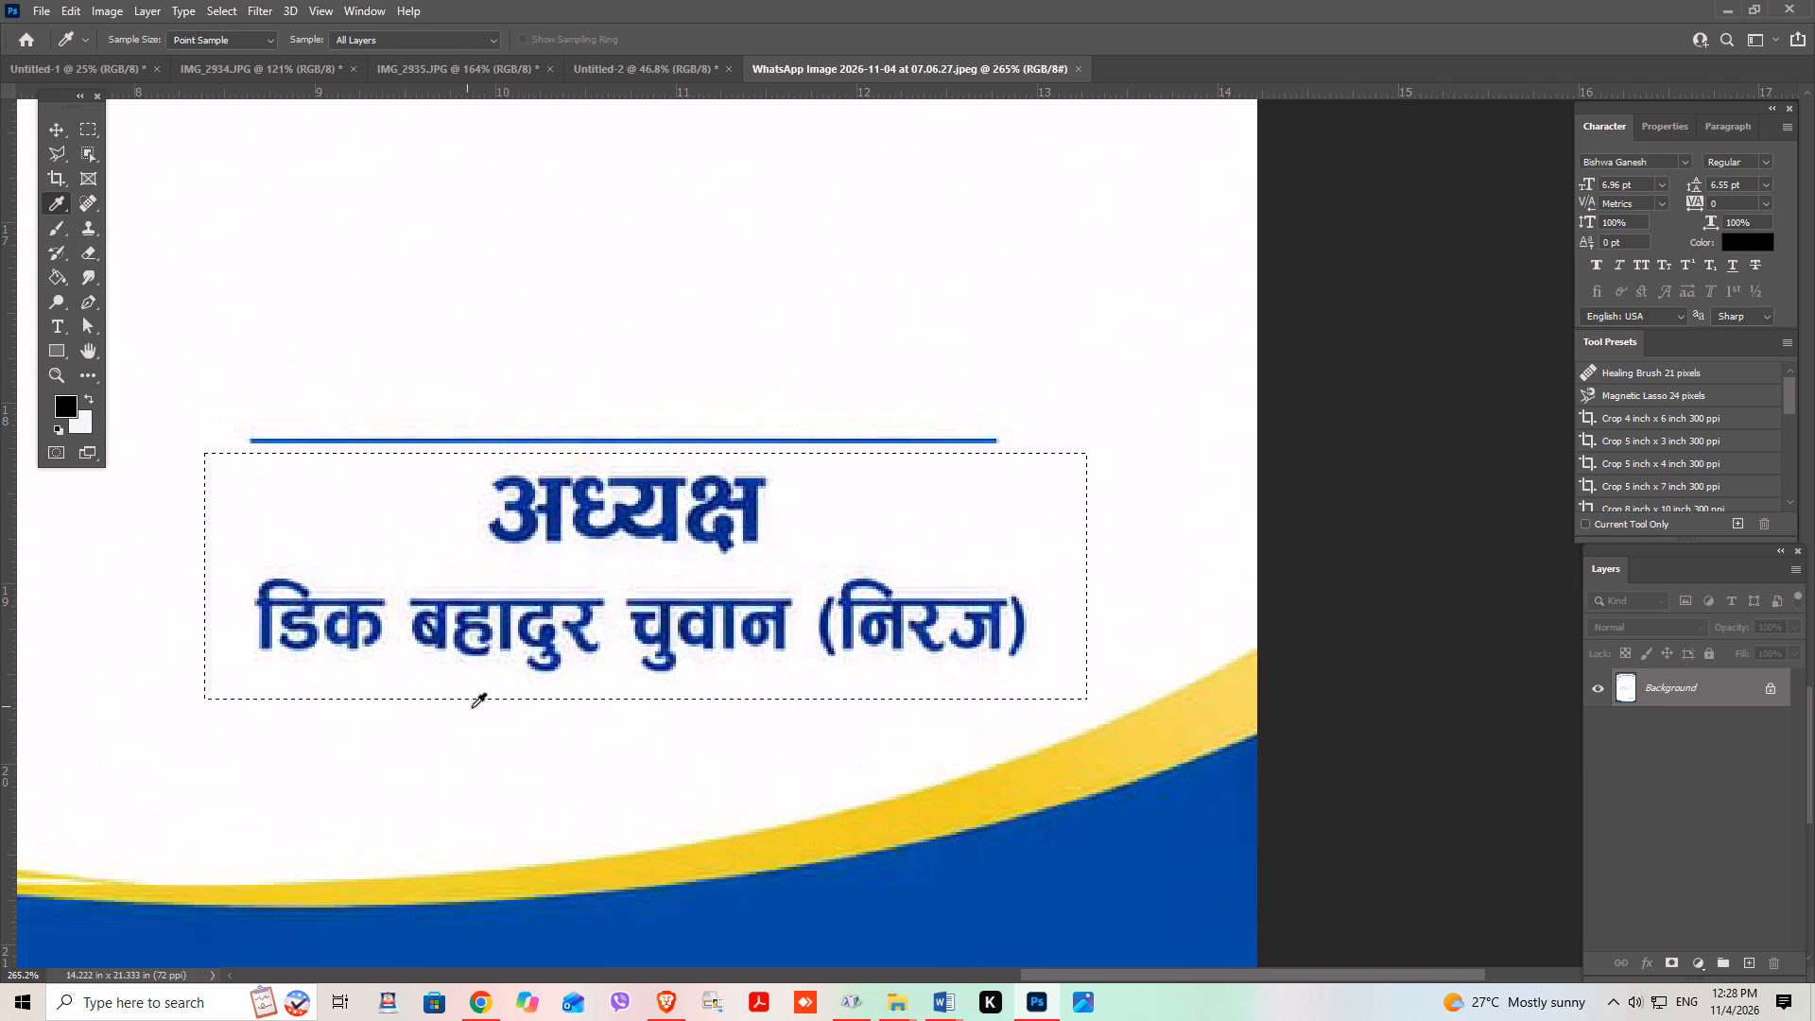
pyautogui.click(444, 550)
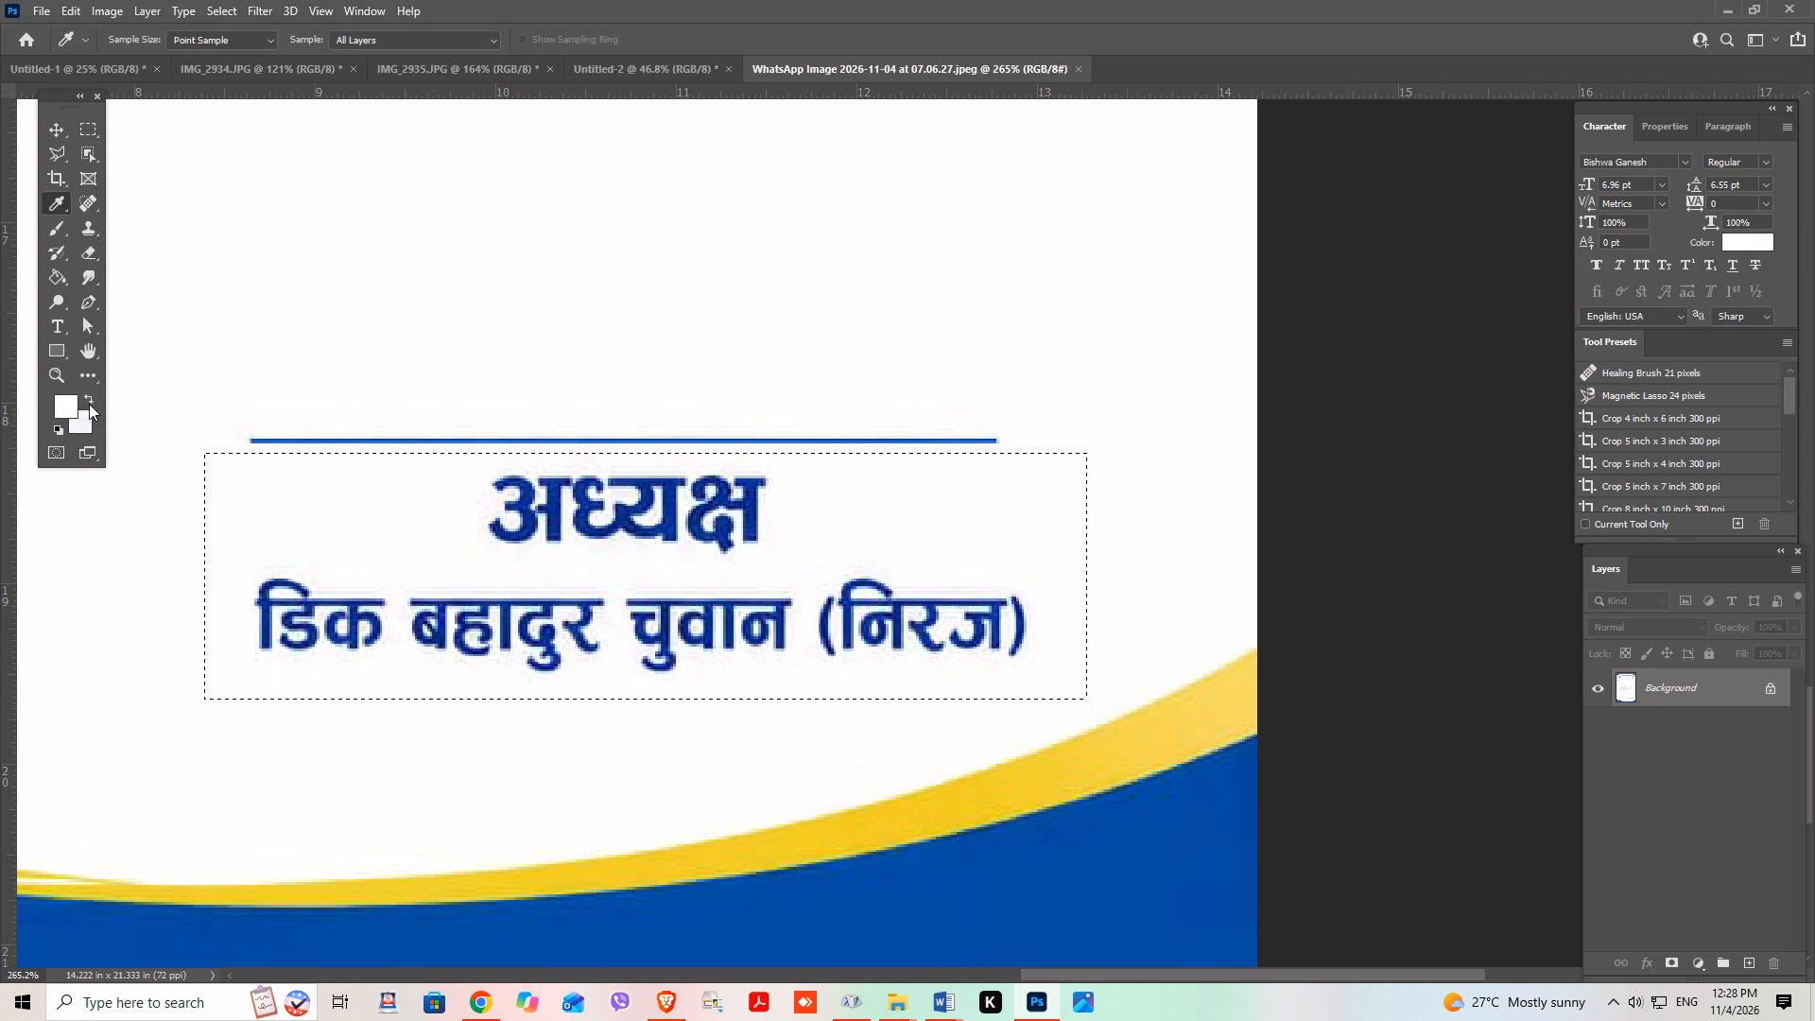
pyautogui.click(86, 395)
pyautogui.hotkey('ctrl', 'BackSpace')
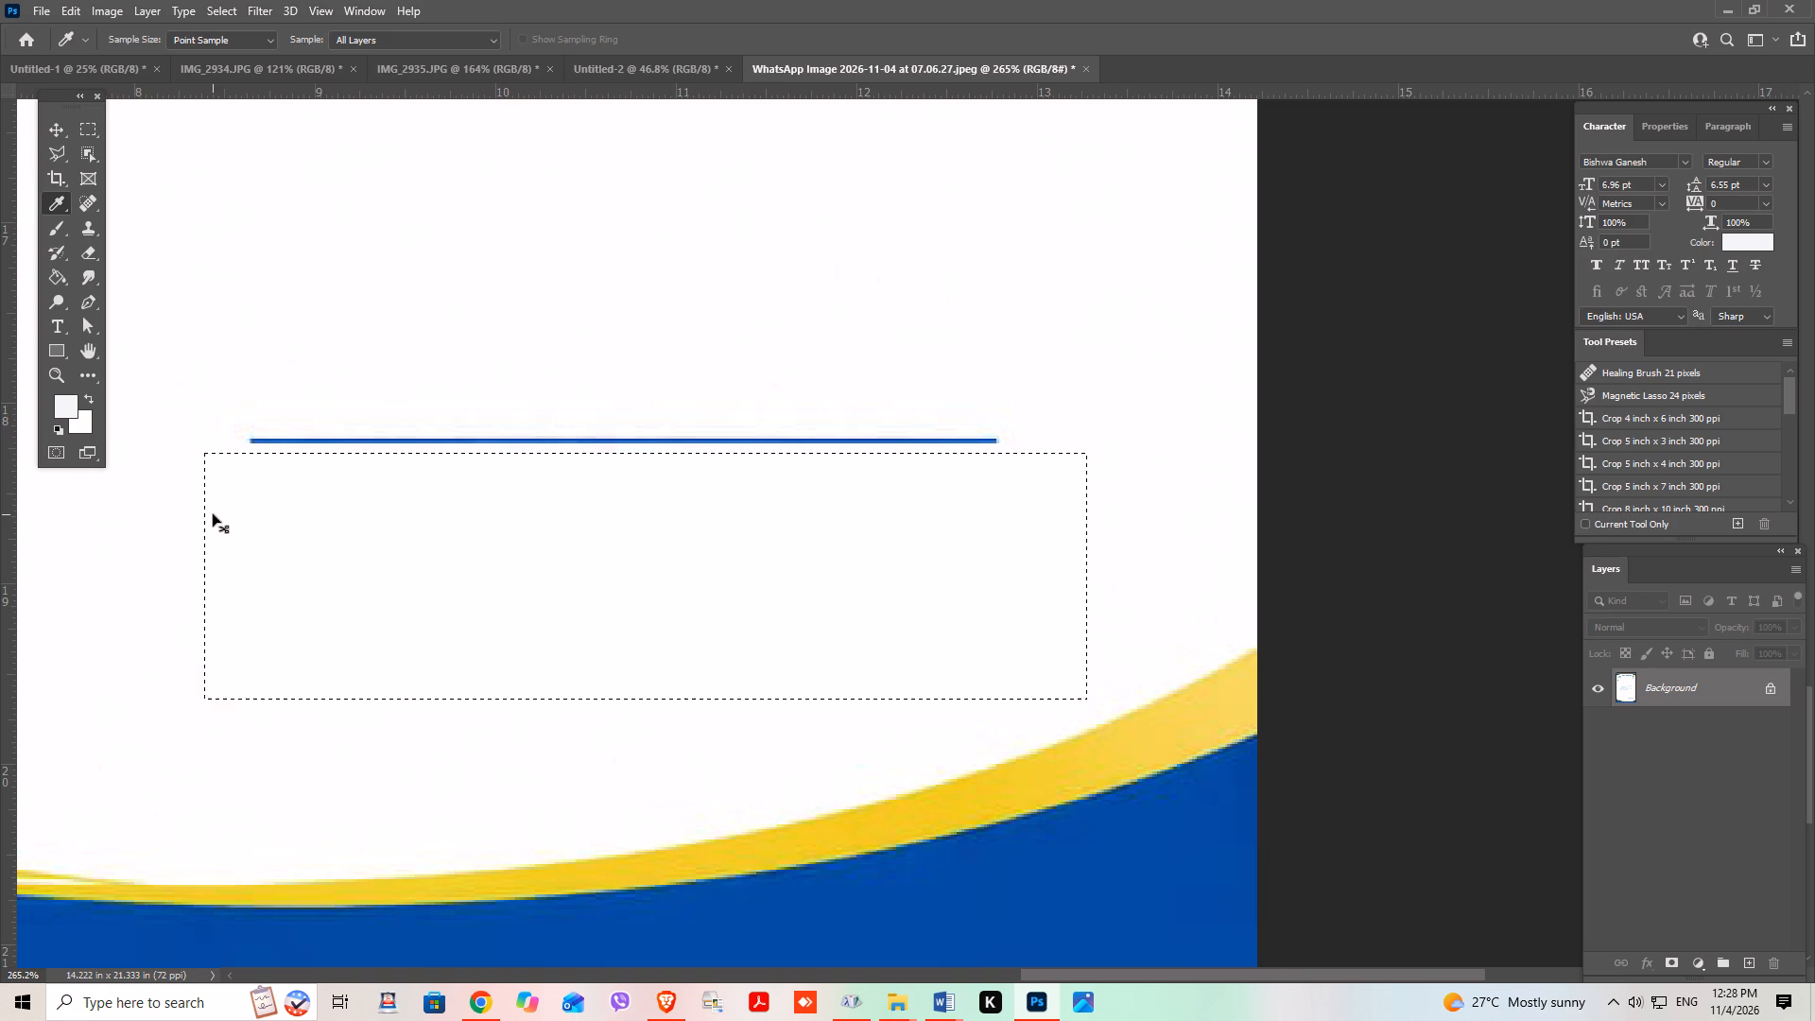
pyautogui.hotkey('ctrl', 'd')
# Add a point text layer in the Bishwa Ganesh font below the signature line and scale it up to 27.84 pt.
pyautogui.click(53, 327)
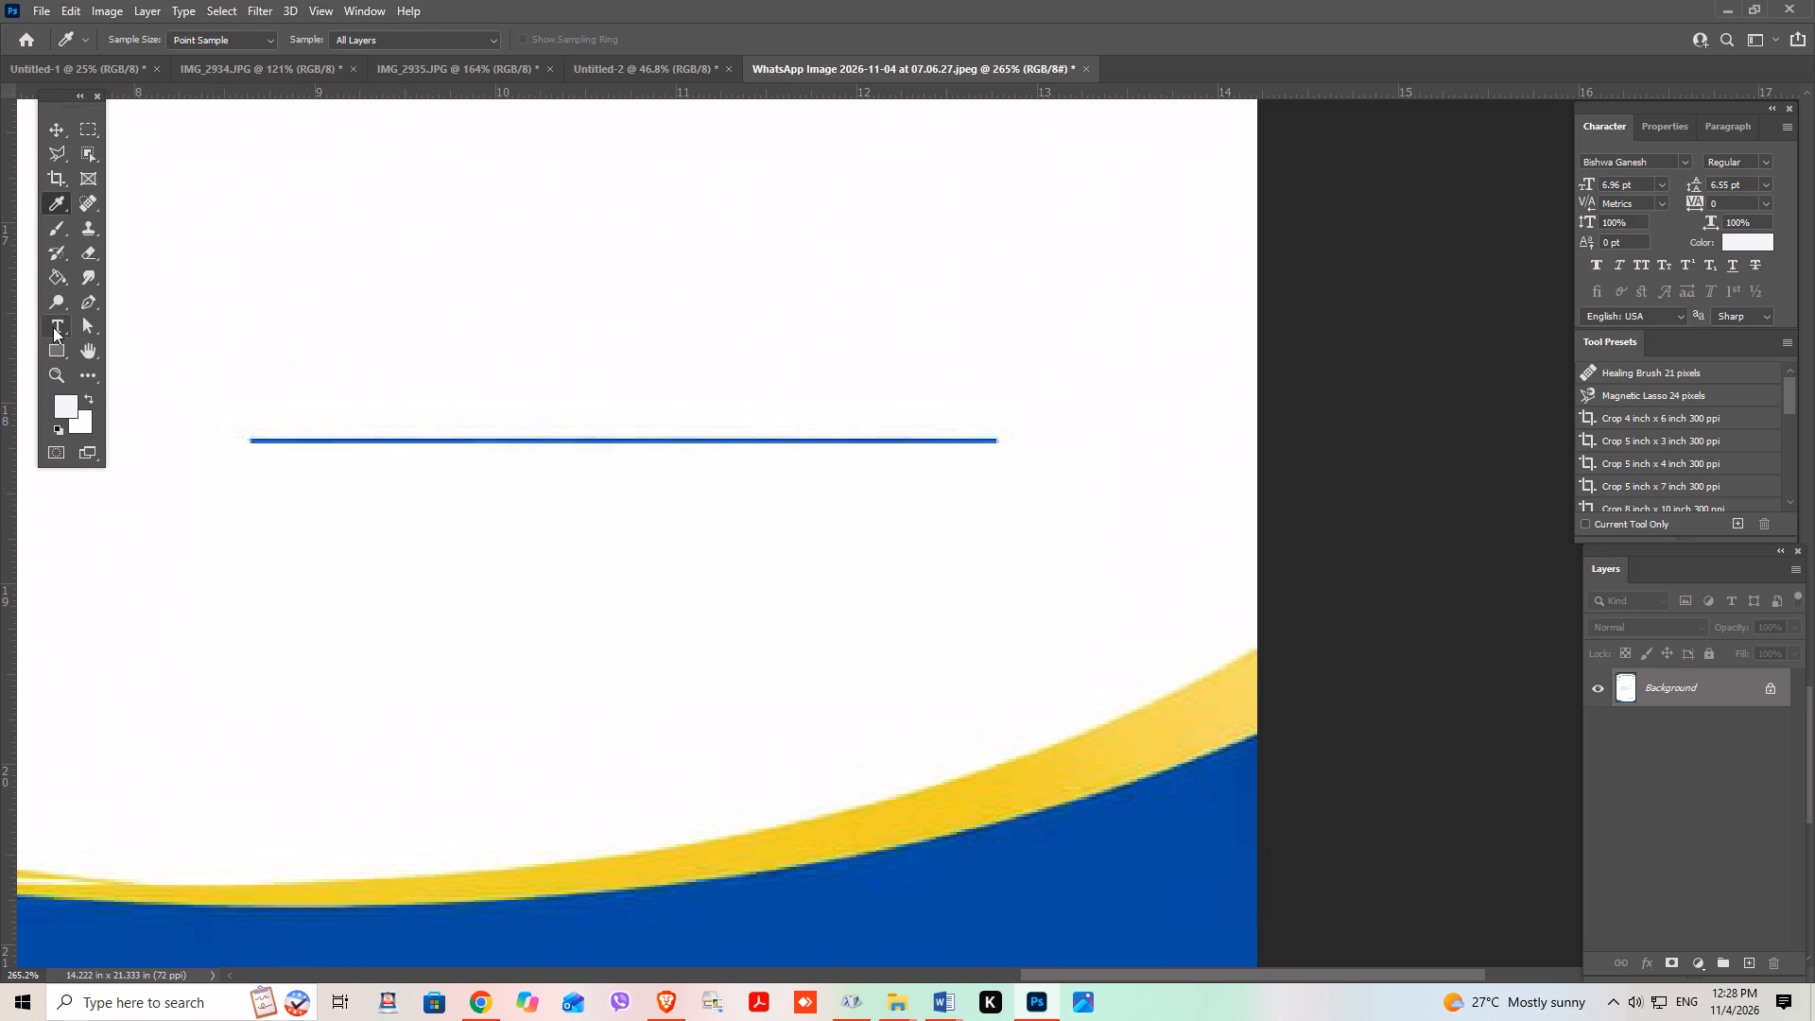
pyautogui.click(337, 532)
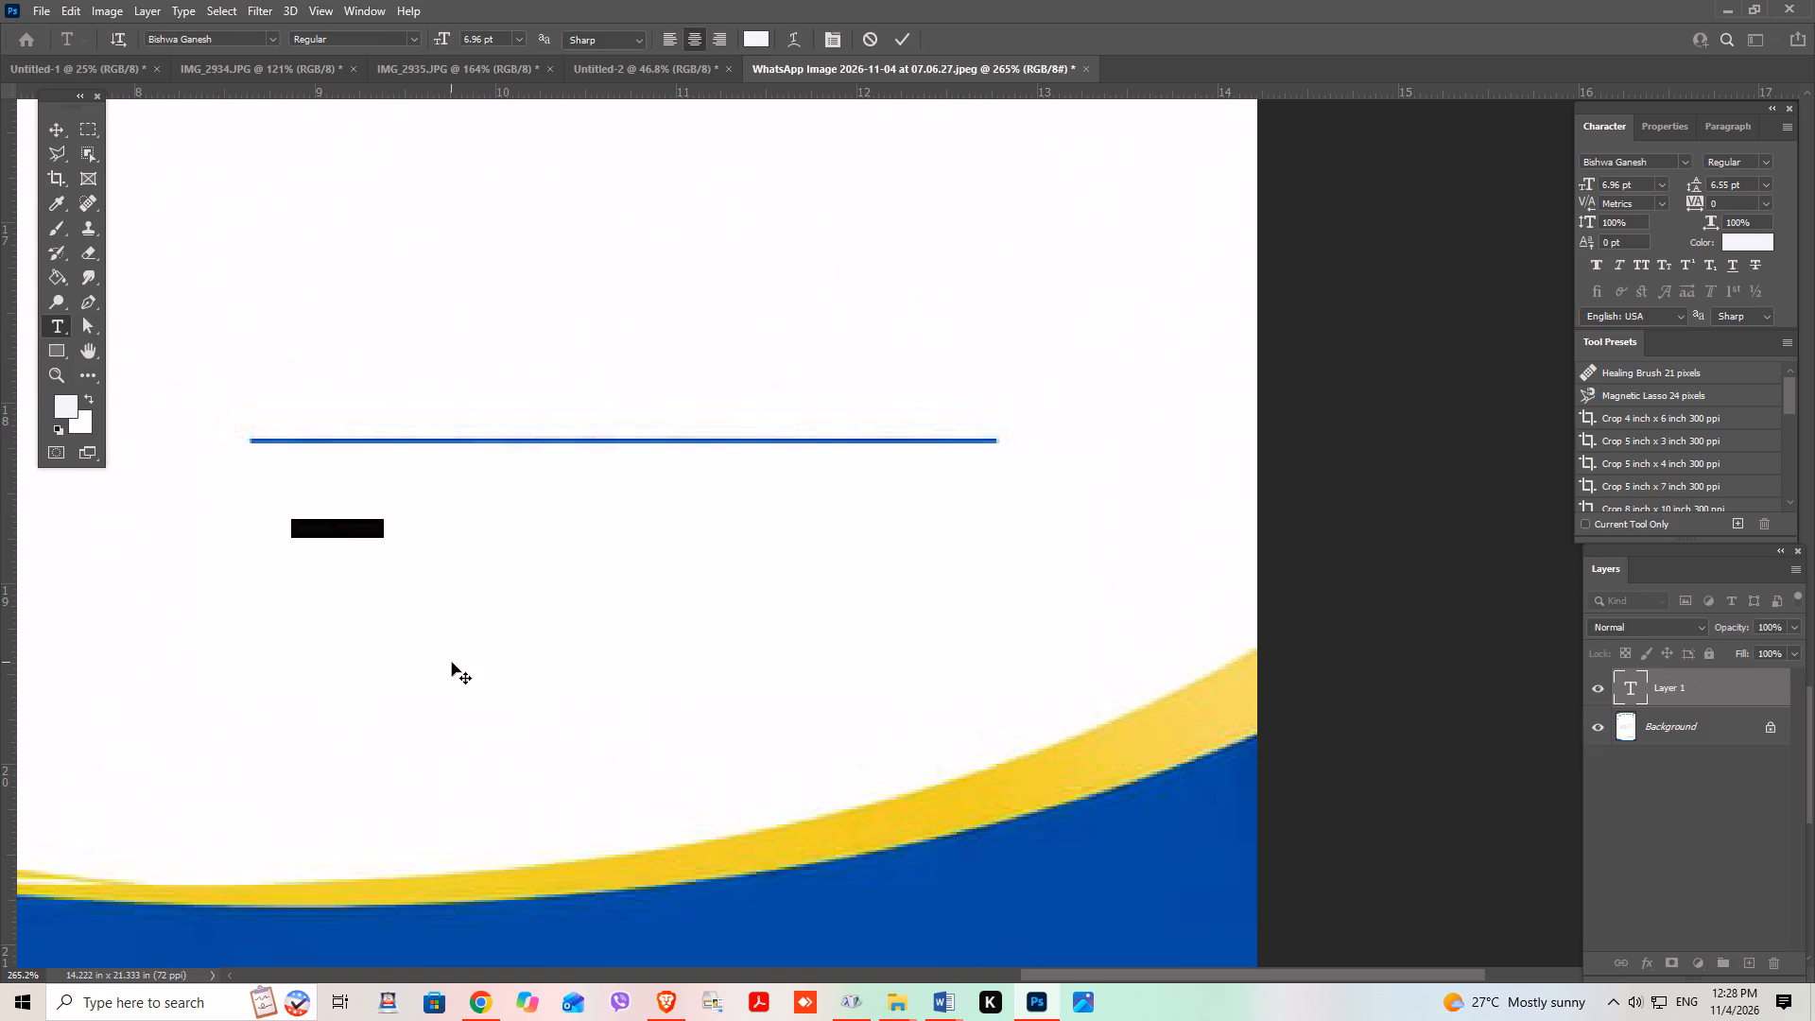
pyautogui.scroll(2, 367, 631)
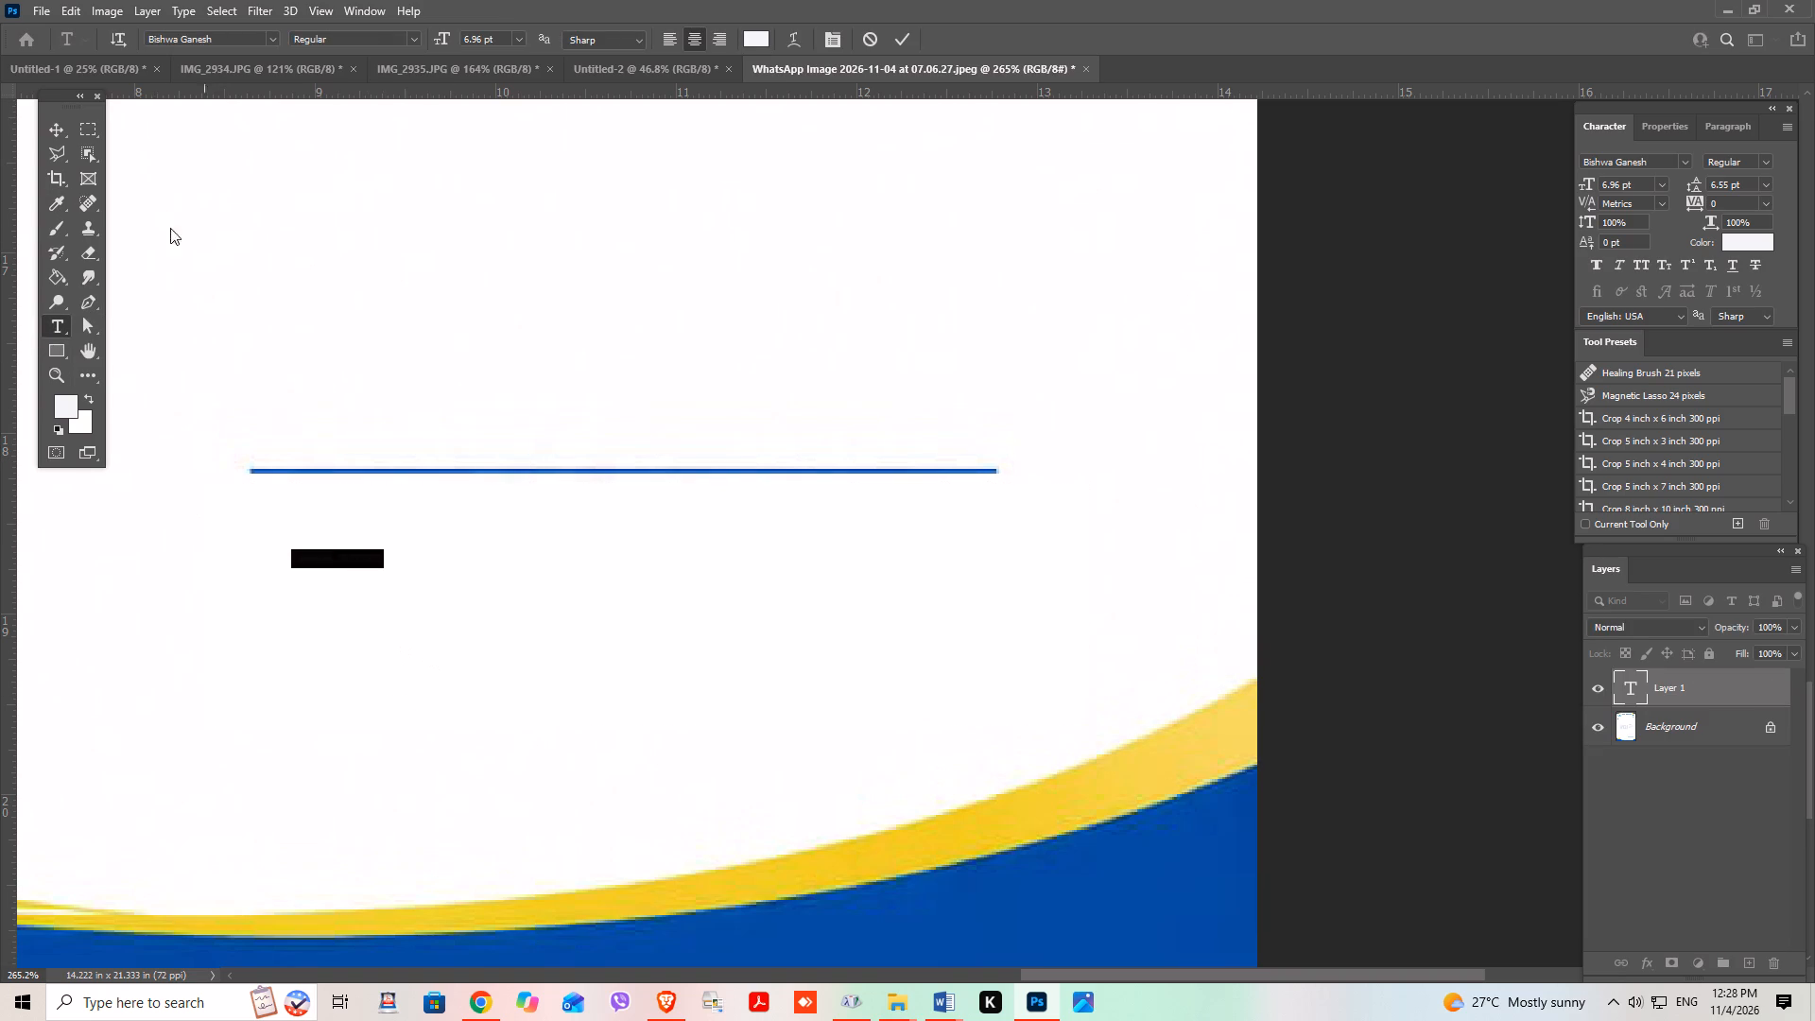
pyautogui.click(56, 129)
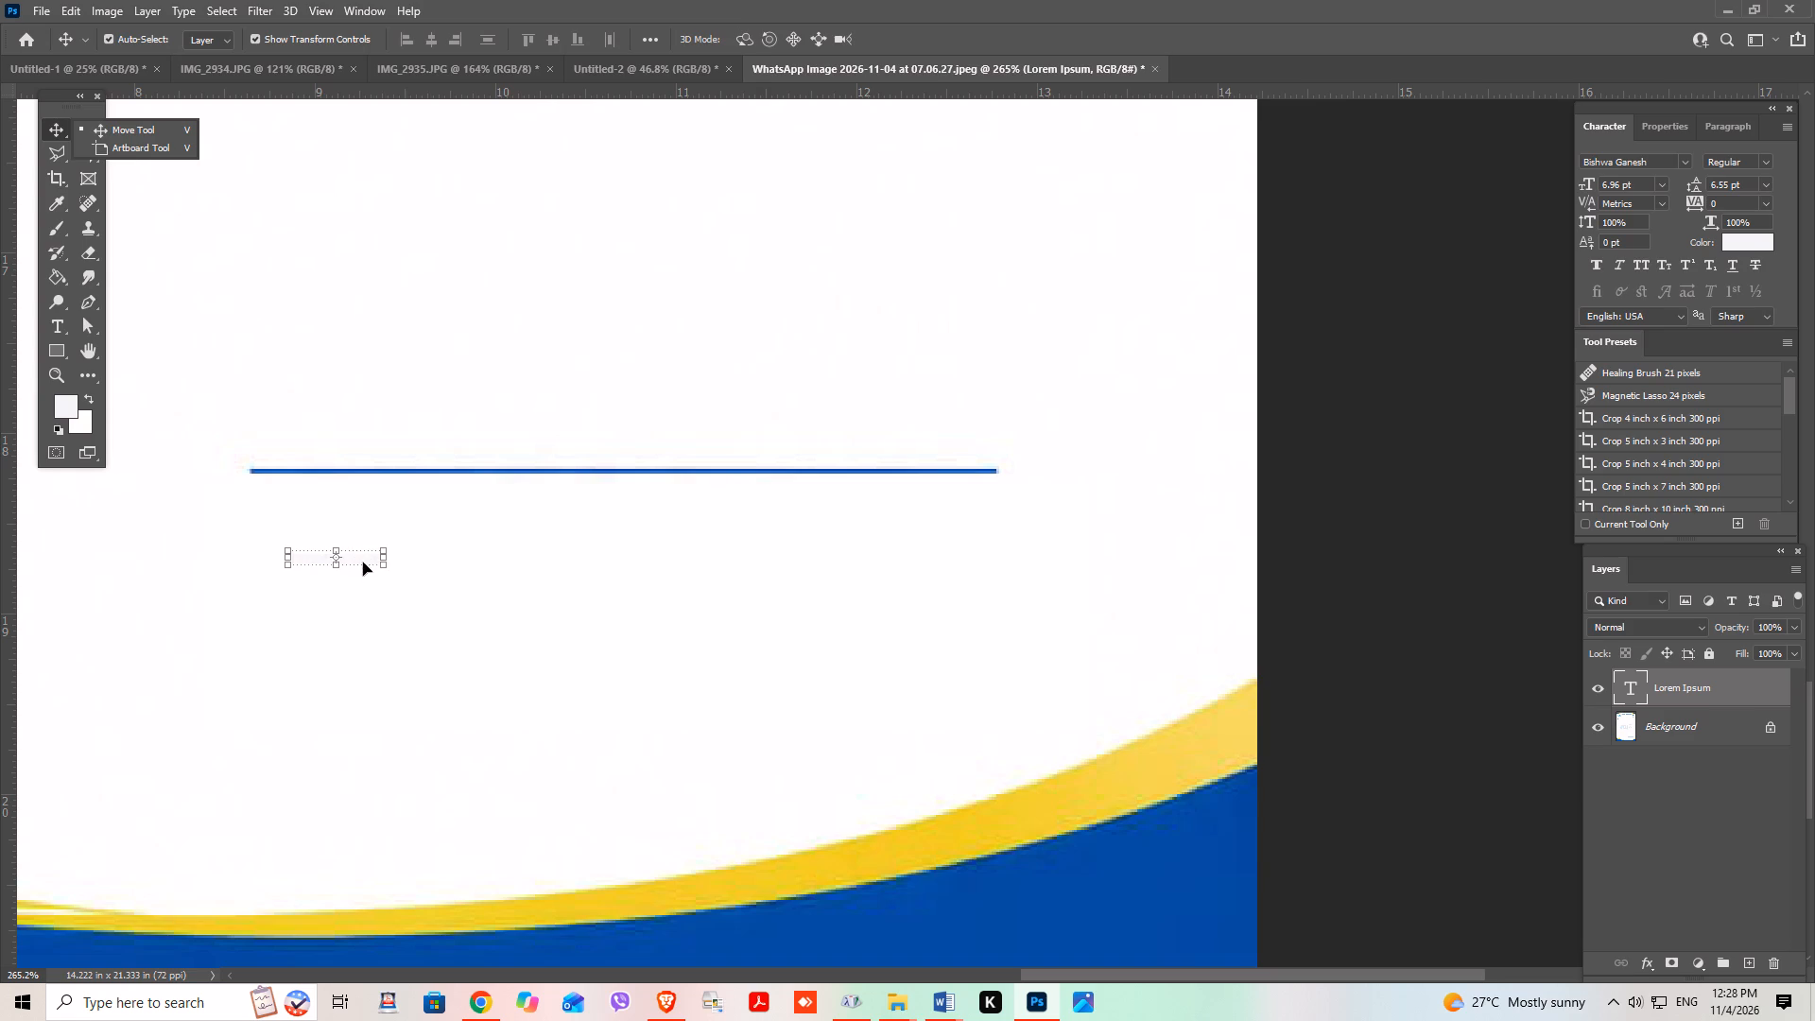
pyautogui.click(388, 568)
pyautogui.moveTo(382, 568); pyautogui.dragTo(484, 665)
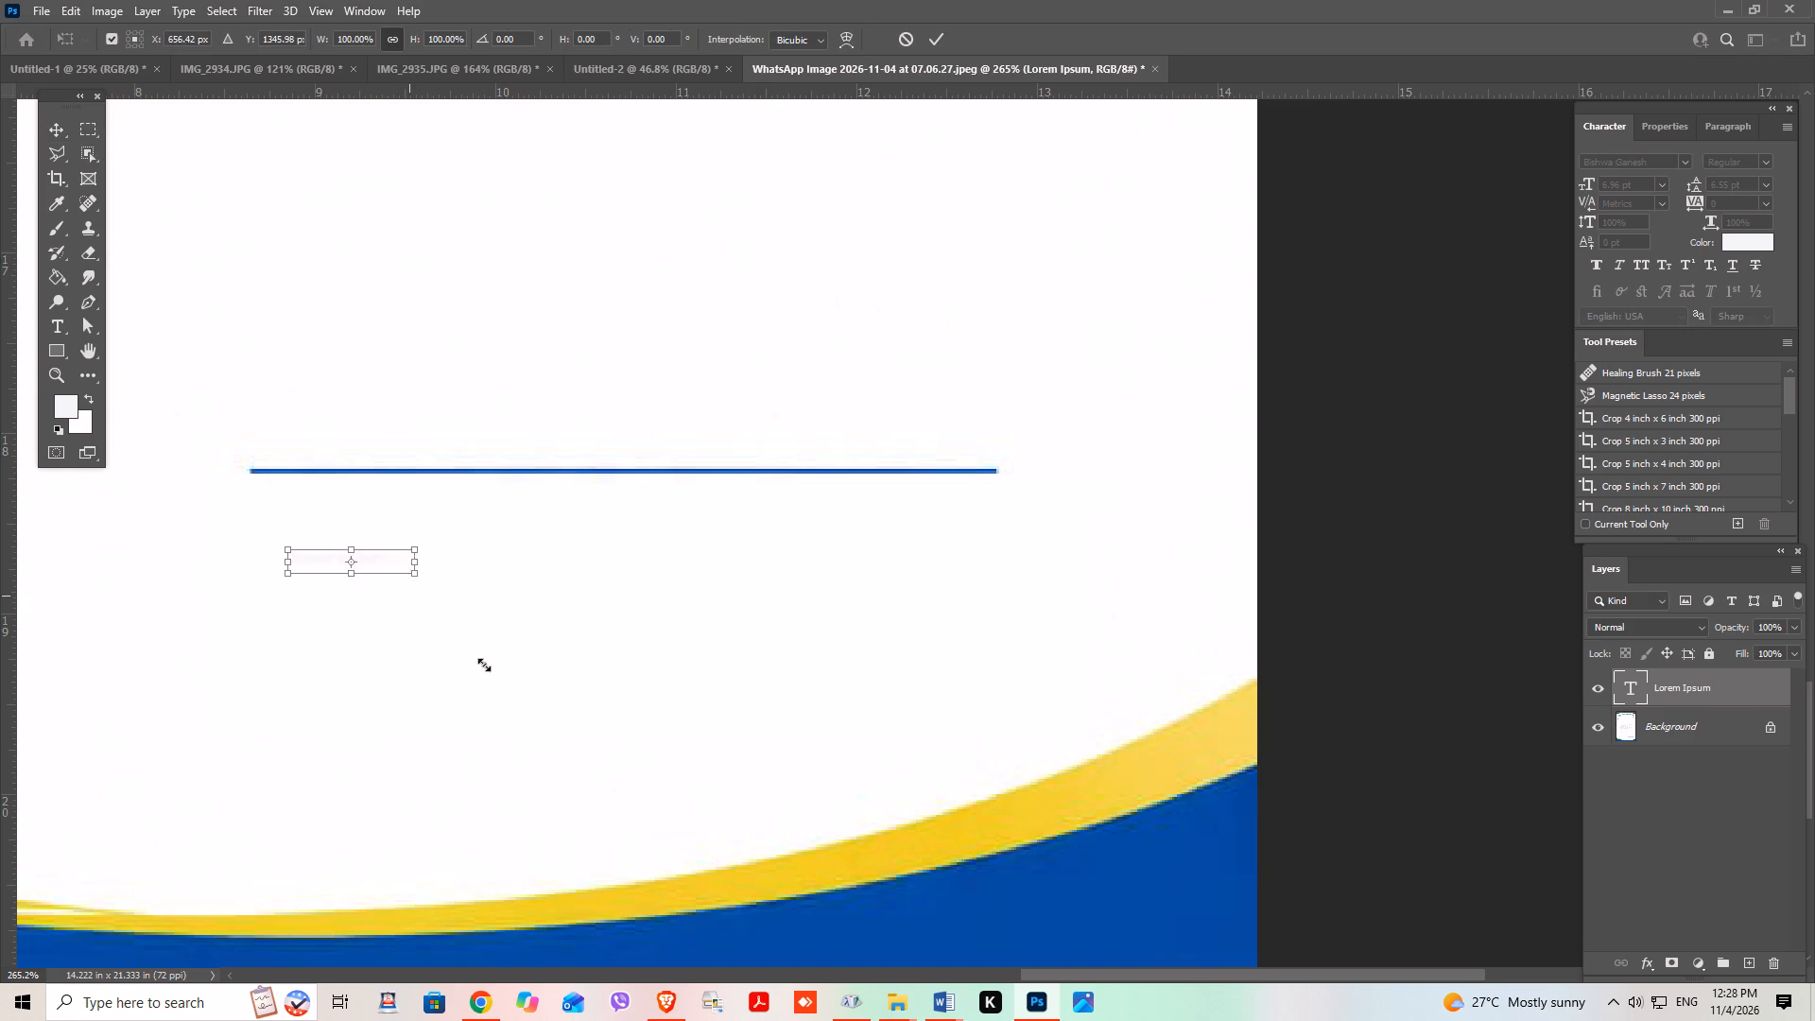
pyautogui.moveTo(484, 665); pyautogui.dragTo(633, 770)
pyautogui.click(933, 36)
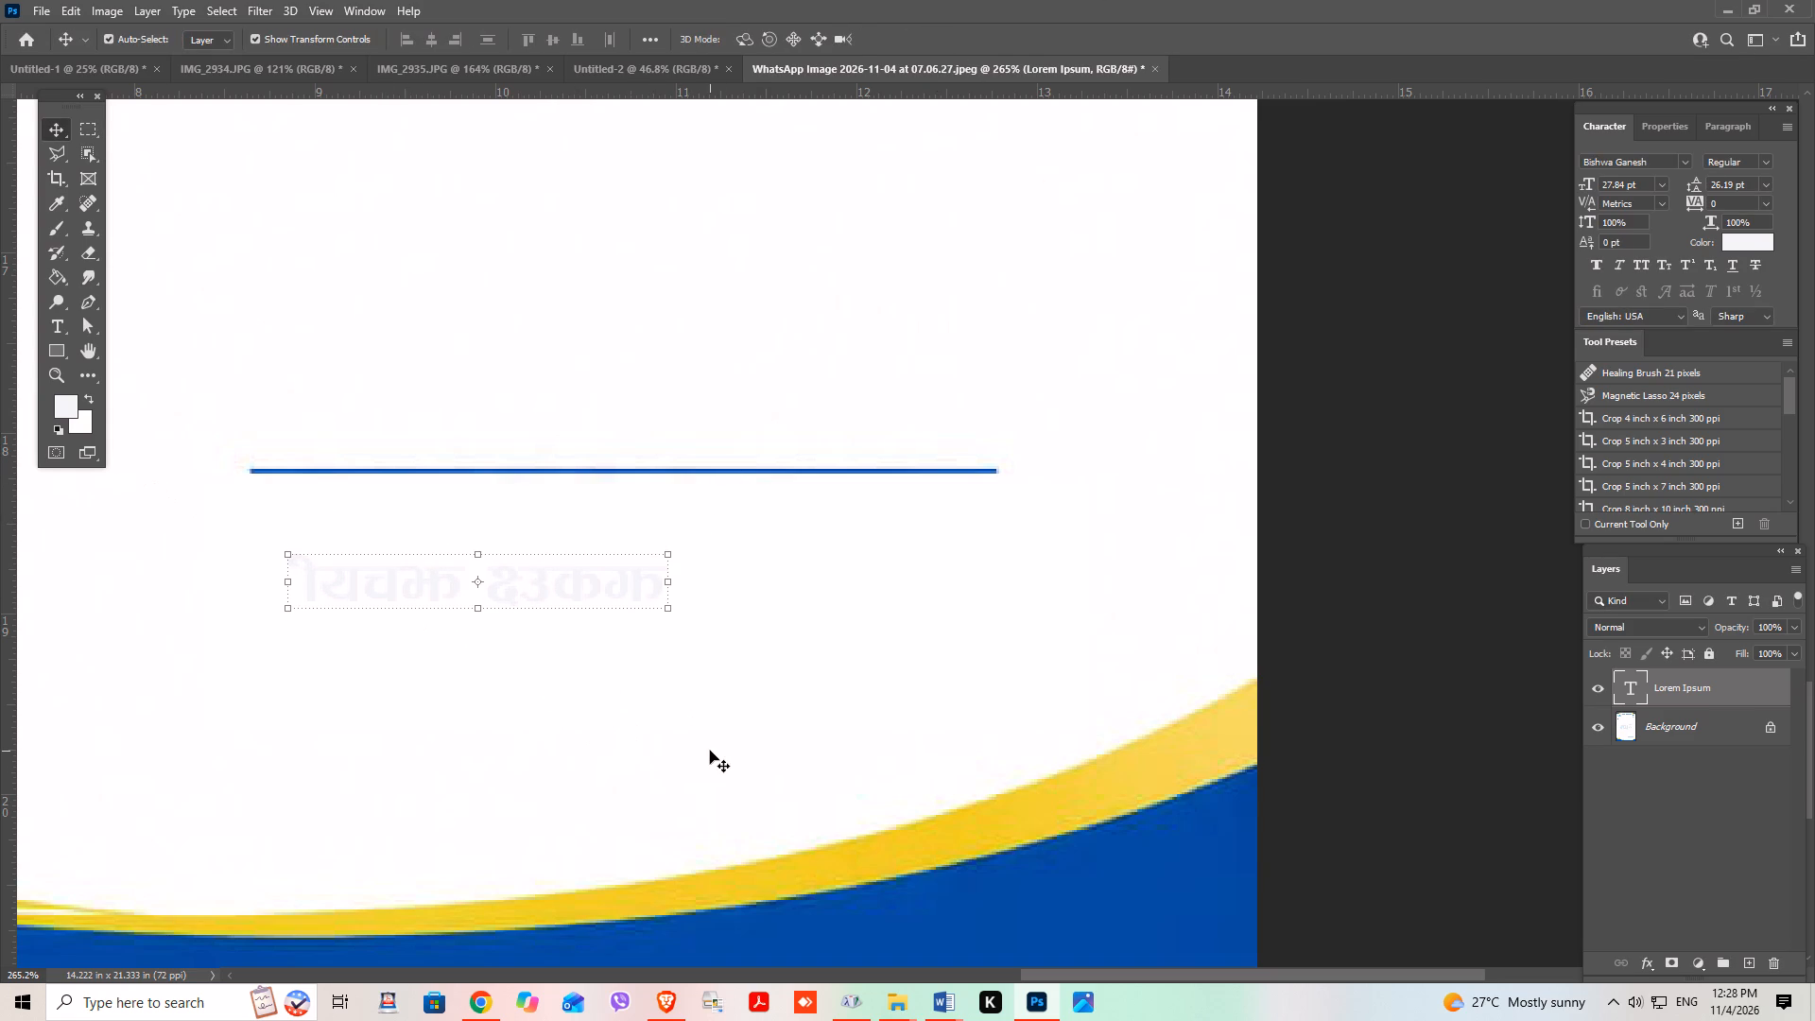
# Replace the placeholder text with the title संयोजक and the convener's name on a second line.
pyautogui.press(';')
pyautogui.click(51, 330)
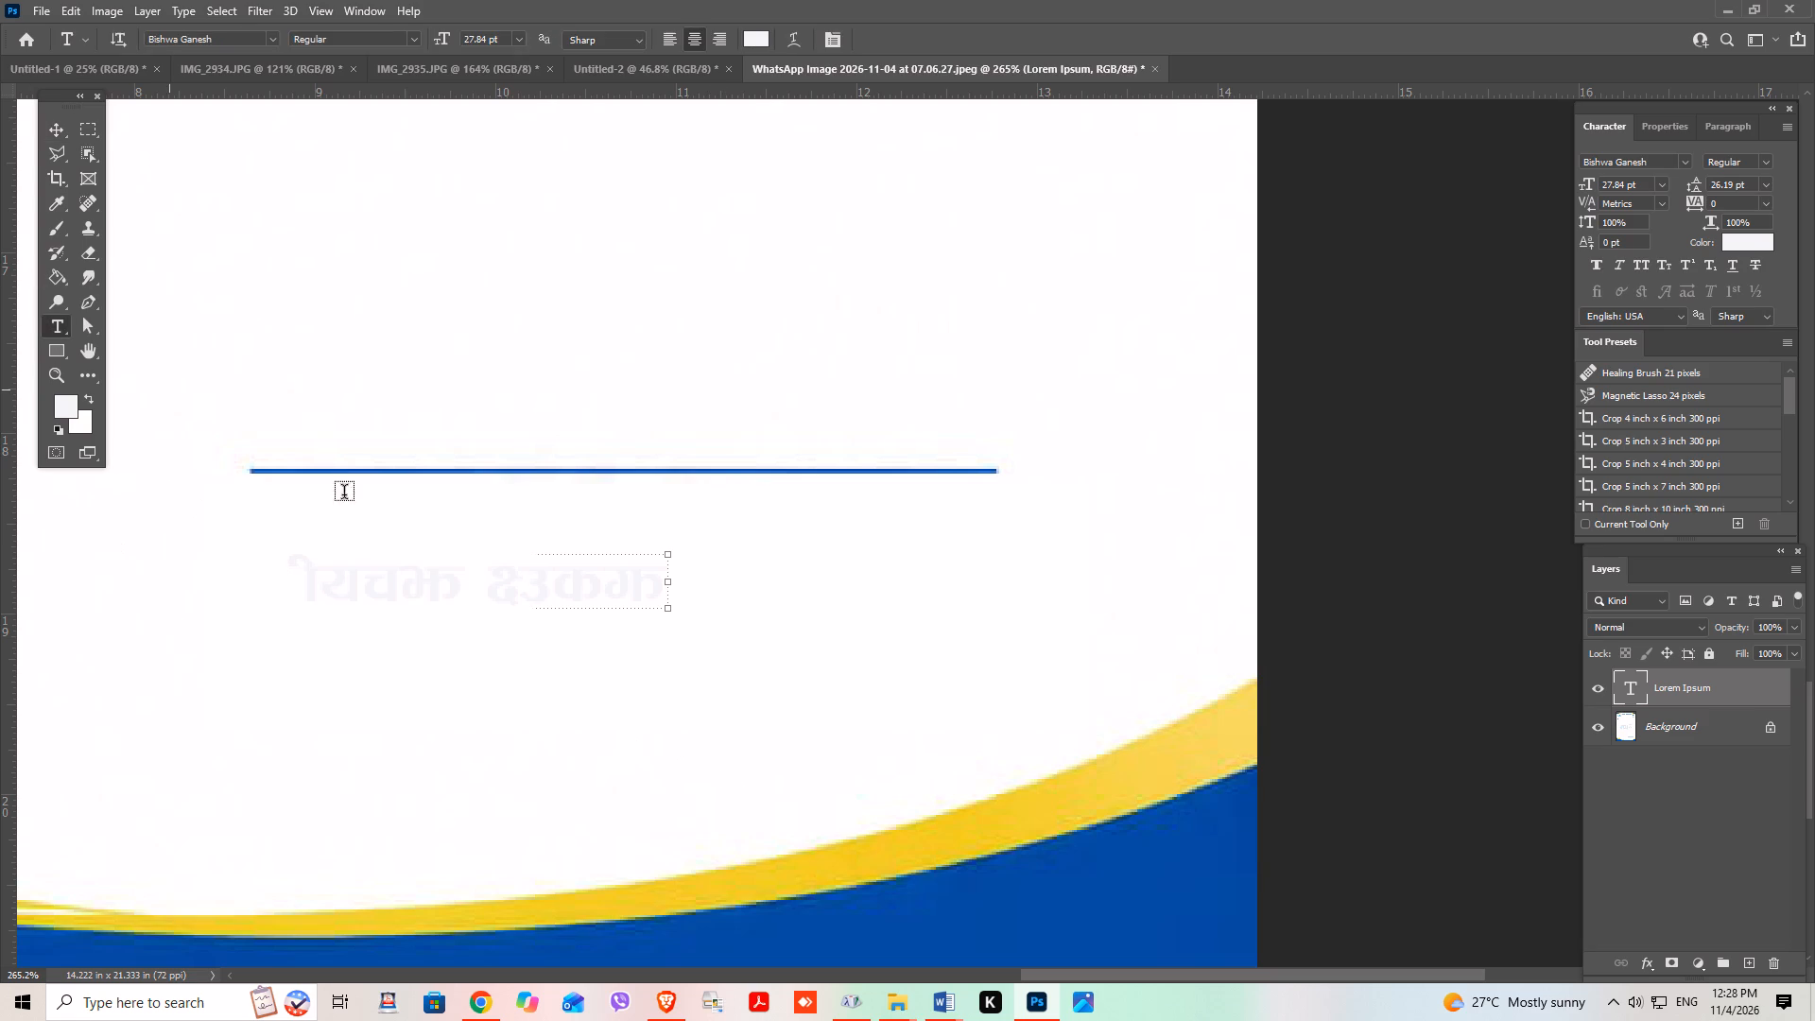
pyautogui.click(527, 586)
pyautogui.moveTo(302, 578); pyautogui.dragTo(731, 577)
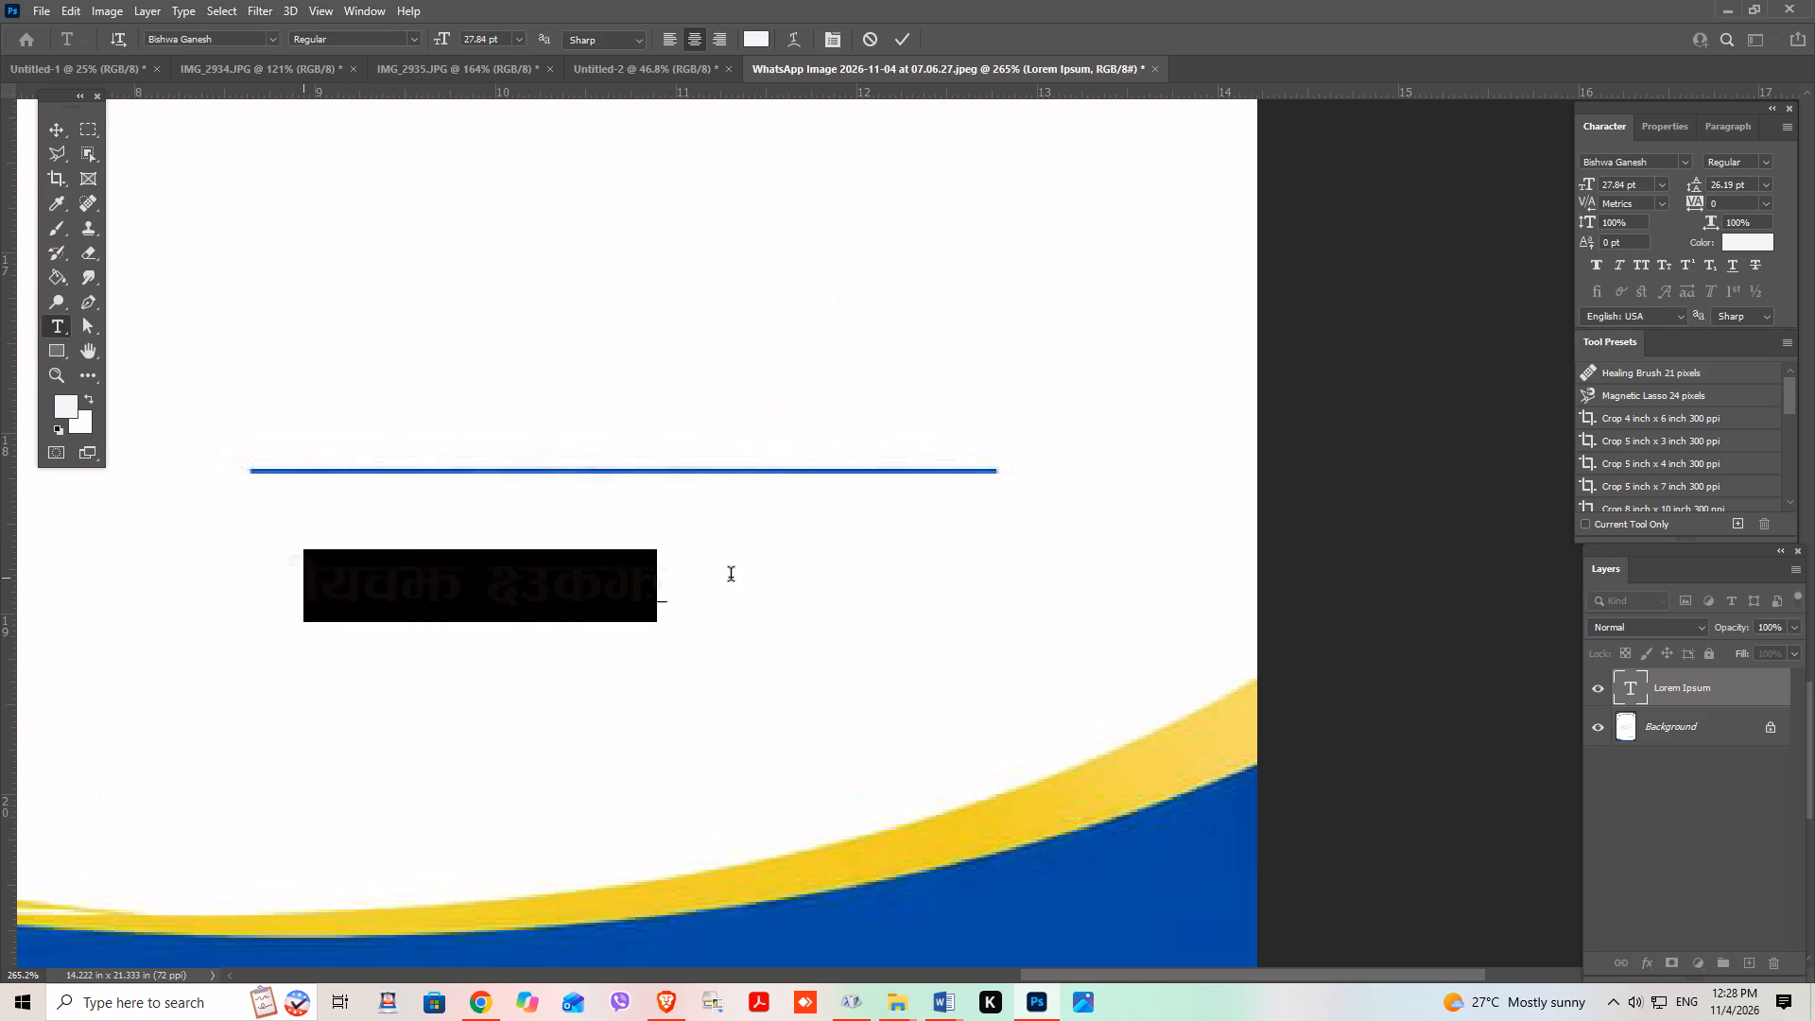
pyautogui.moveTo(731, 577); pyautogui.dragTo(781, 577)
pyautogui.press(';')
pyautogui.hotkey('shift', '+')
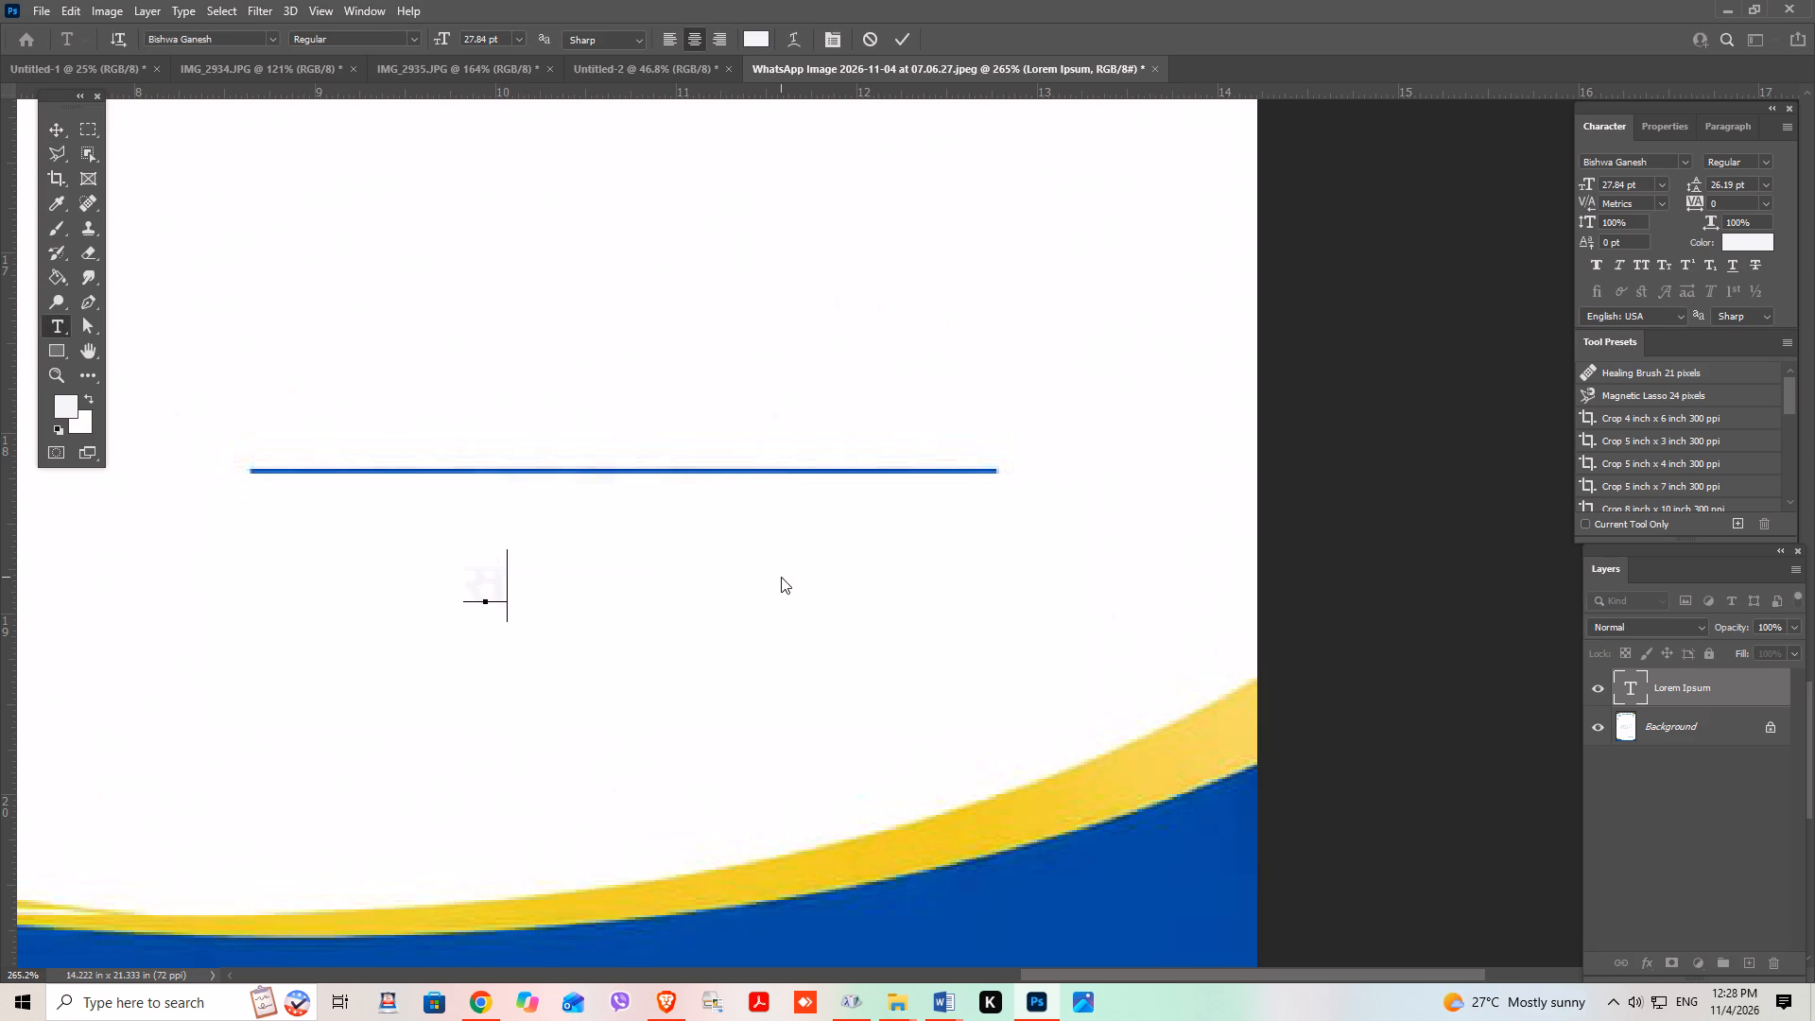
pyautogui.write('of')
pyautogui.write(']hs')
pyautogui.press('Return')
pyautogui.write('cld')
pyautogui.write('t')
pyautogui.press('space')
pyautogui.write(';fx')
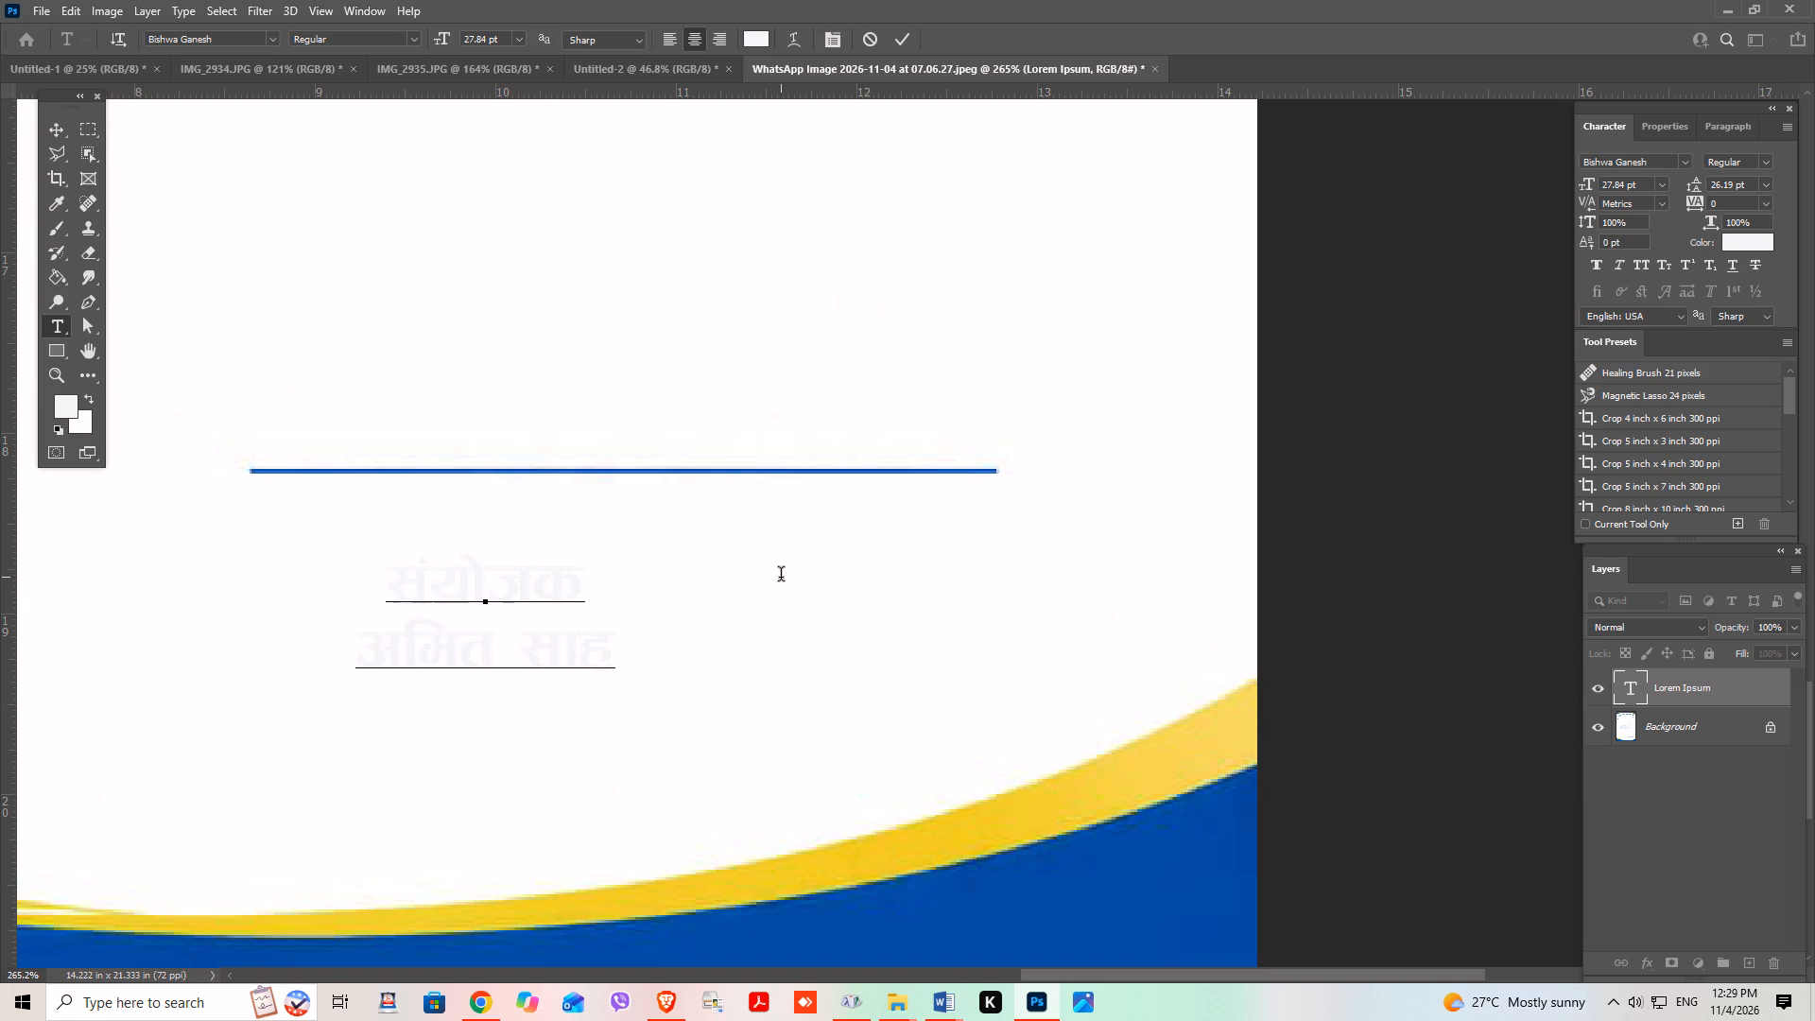
# Move the convener's title and name text so it sits centred beneath the signature line.
pyautogui.click(57, 124)
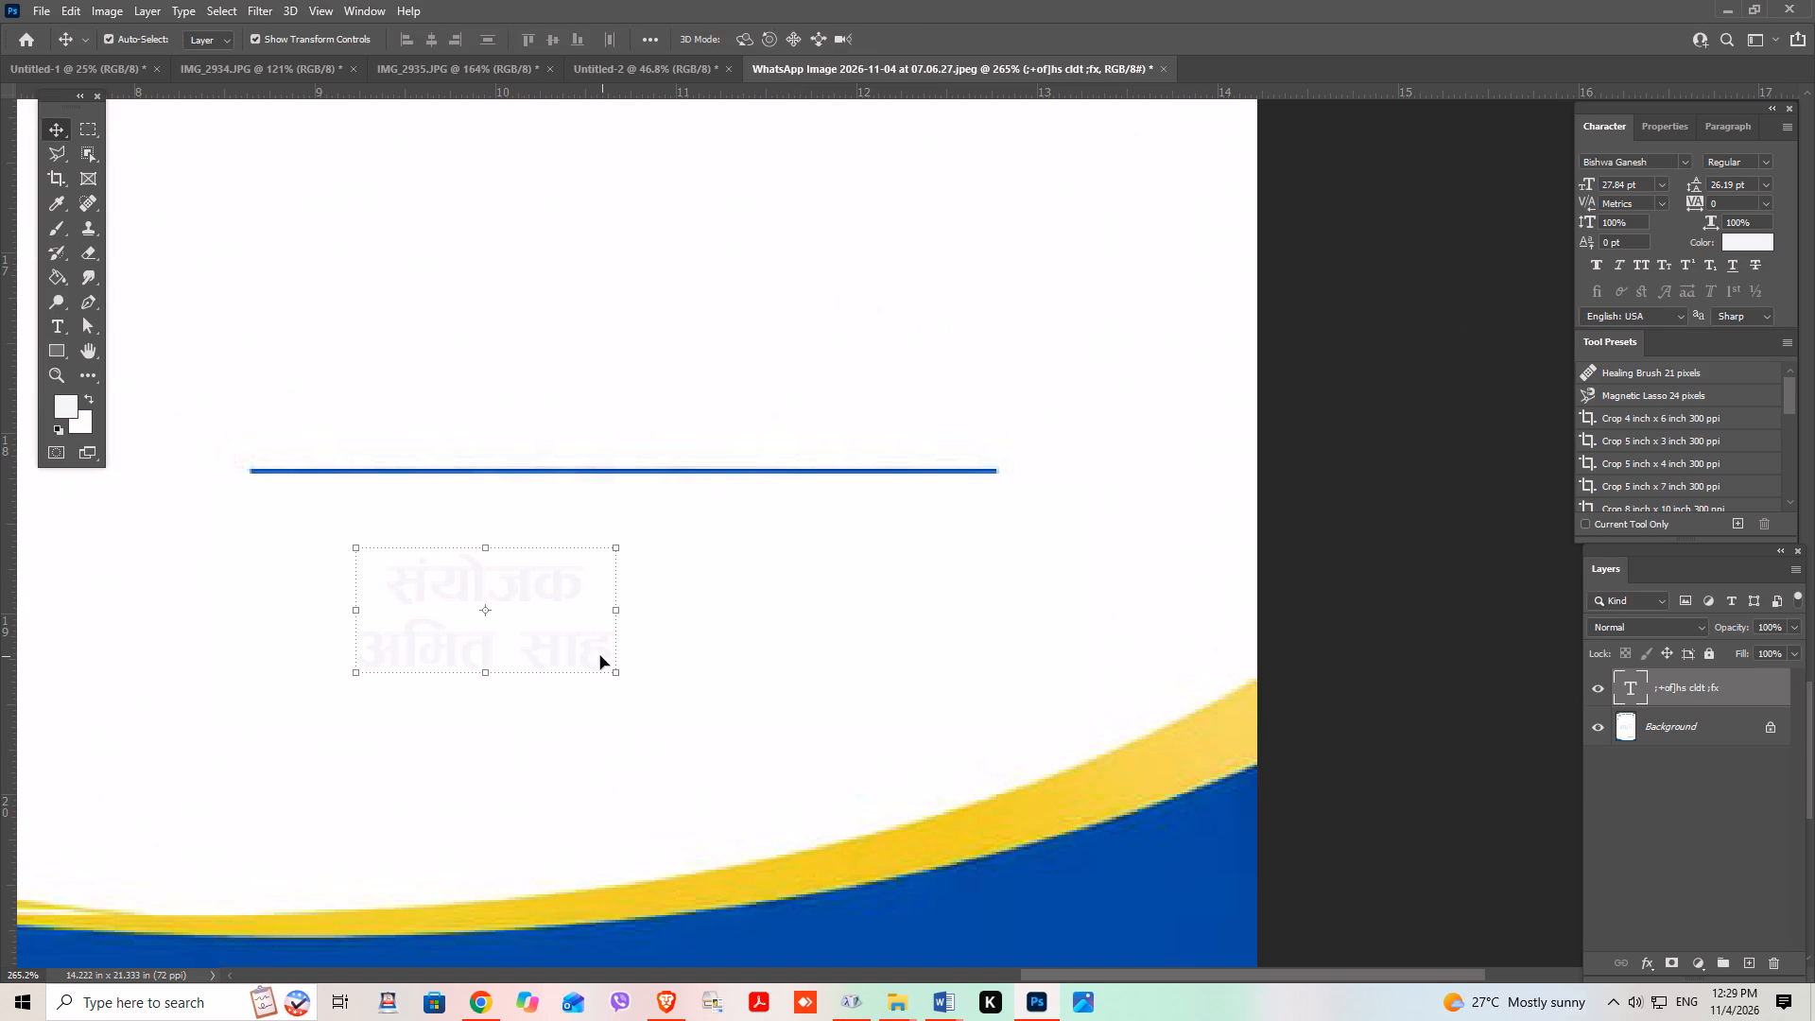
pyautogui.moveTo(596, 649); pyautogui.dragTo(737, 646)
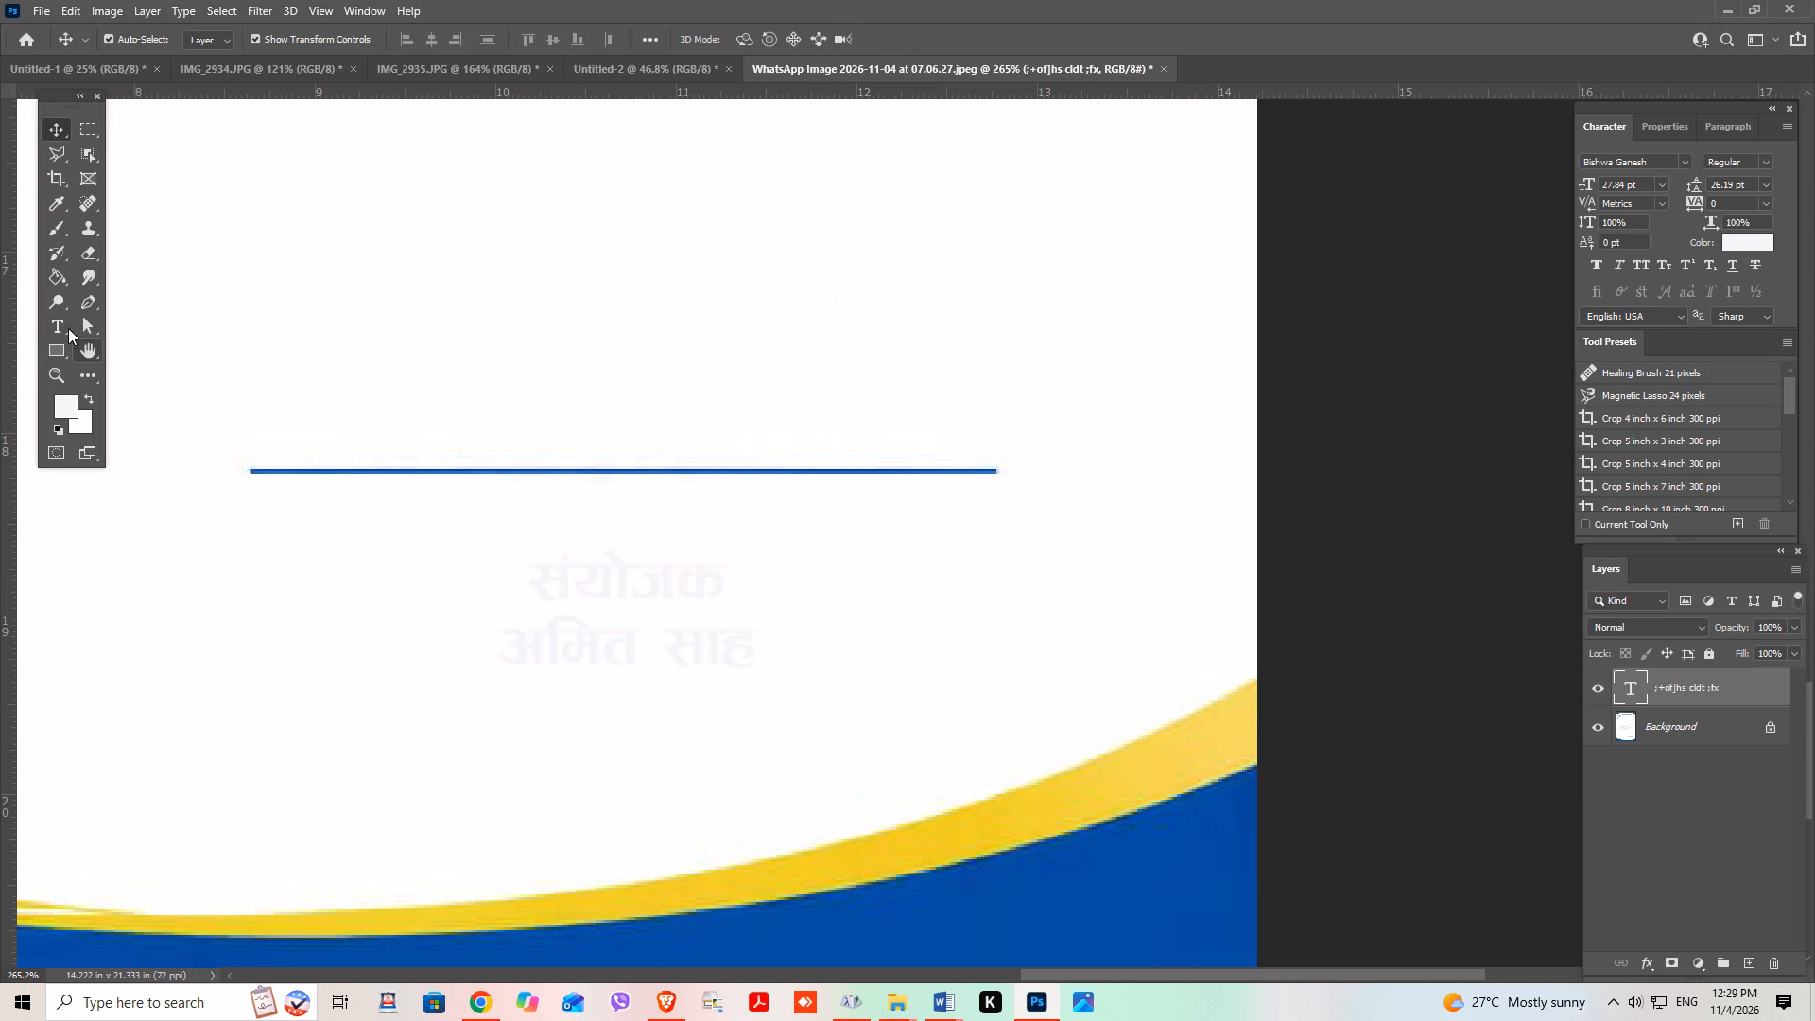
# Insert the middle name कुमार after the convener's first name, copying the ु vowel sign from Character Map.
pyautogui.click(54, 323)
pyautogui.click(644, 637)
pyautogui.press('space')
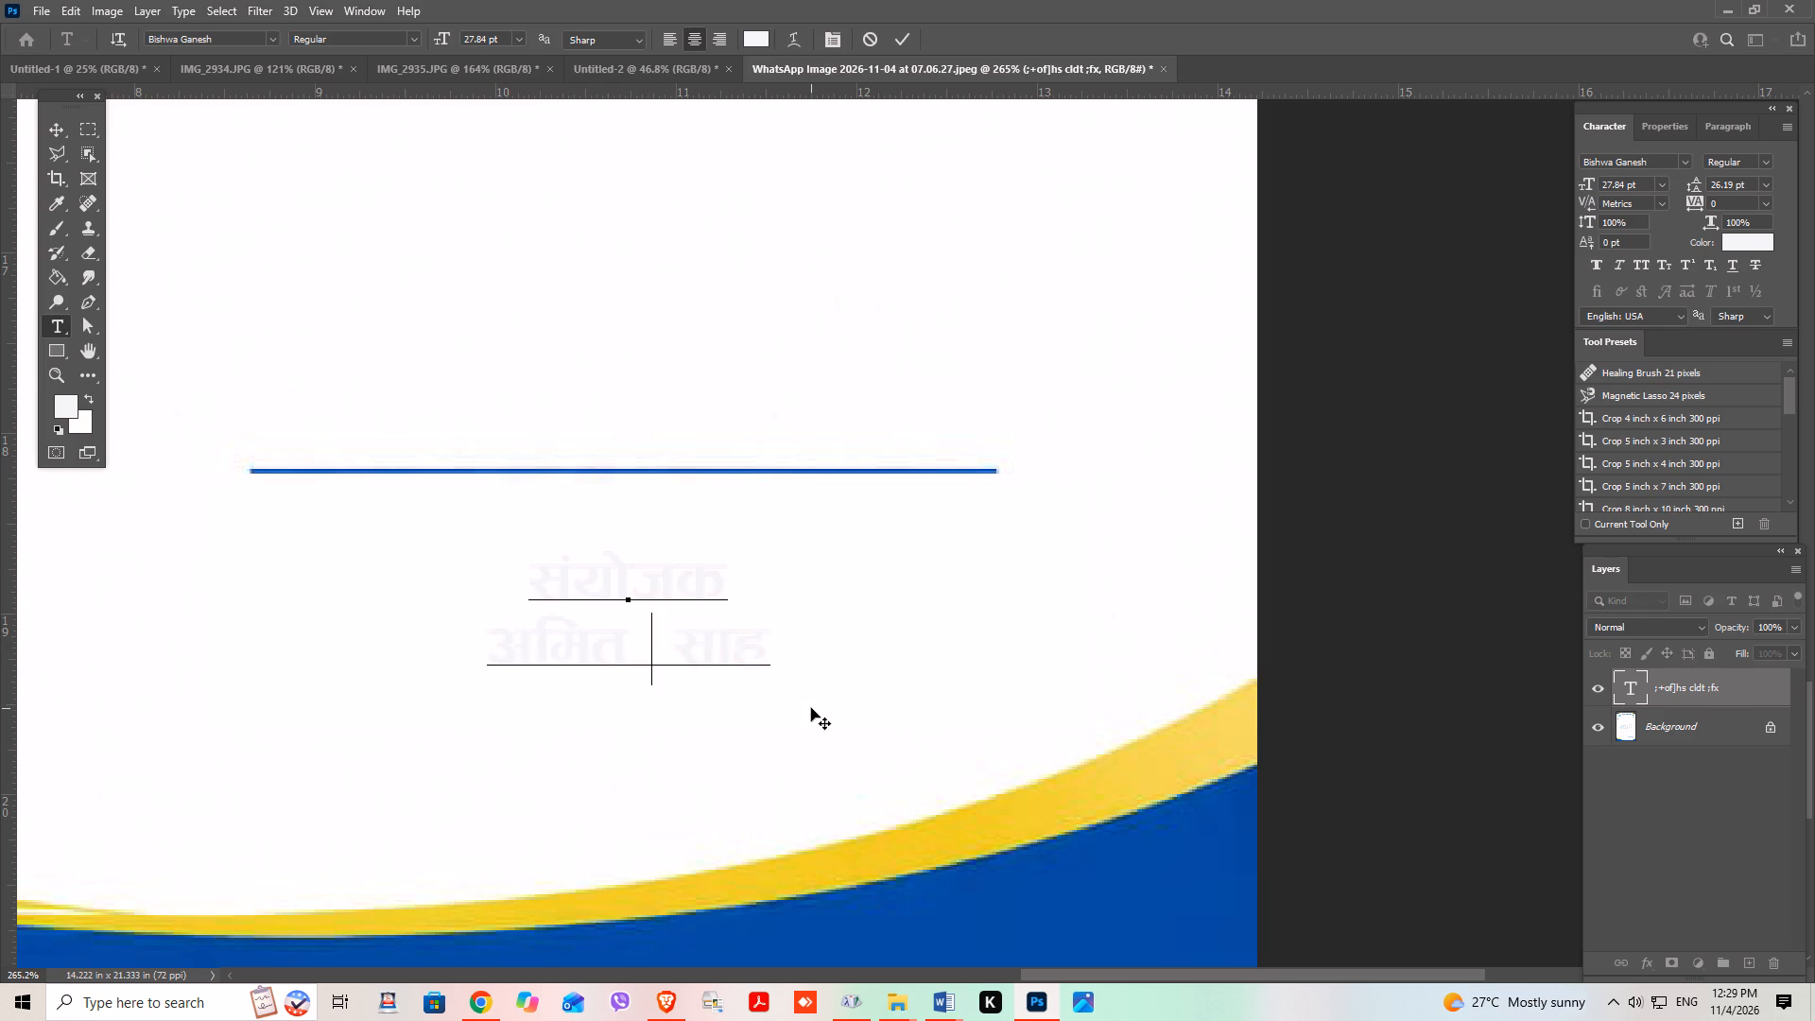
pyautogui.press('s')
pyautogui.click(850, 1008)
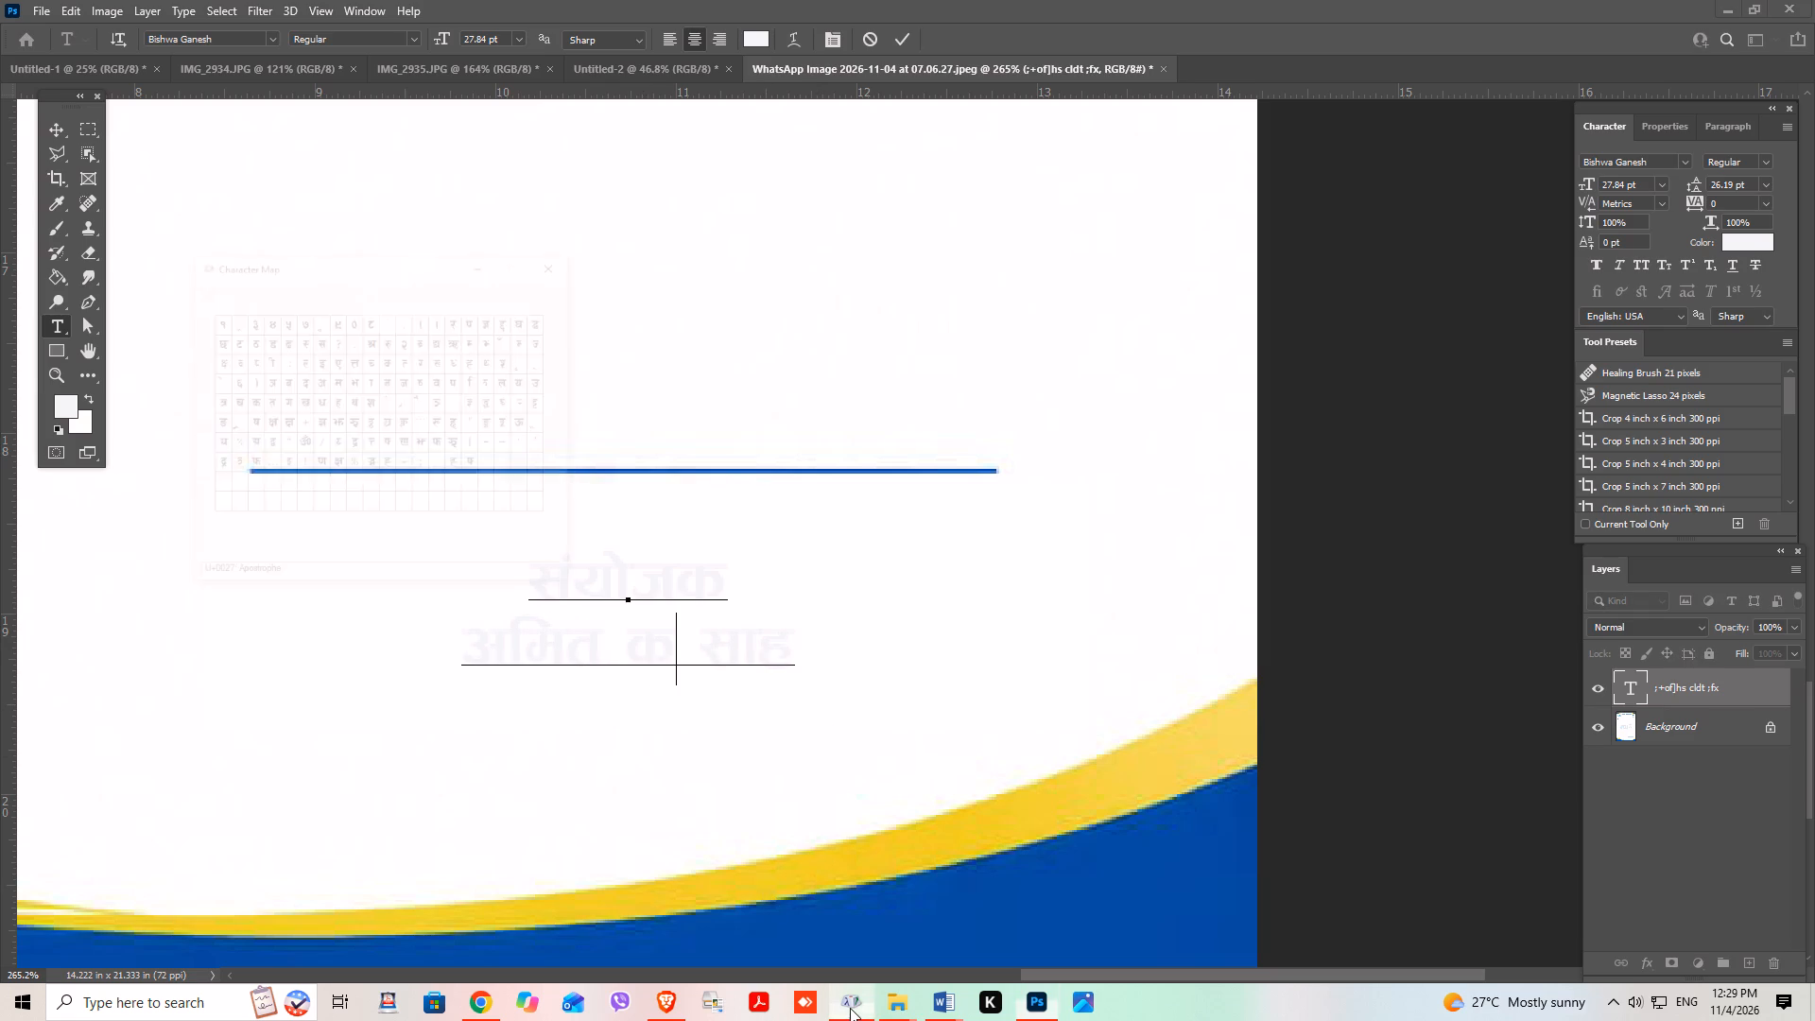
pyautogui.click(338, 395)
pyautogui.click(423, 397)
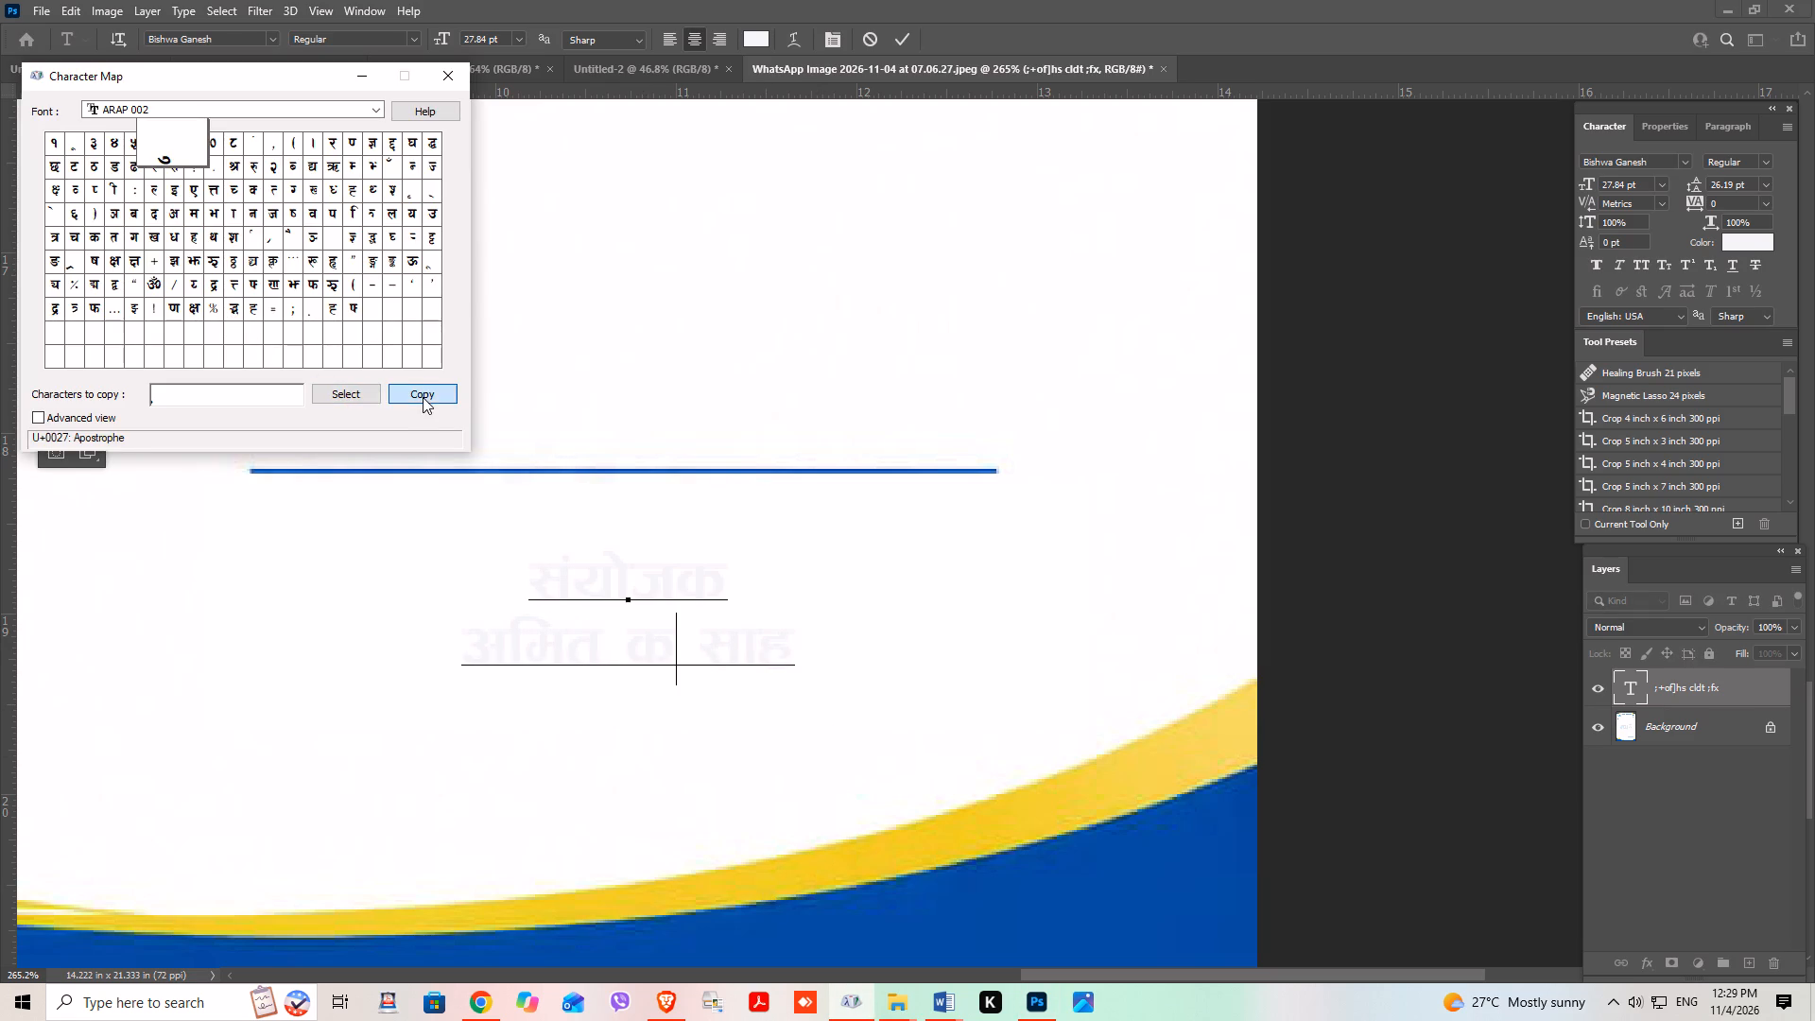
pyautogui.click(368, 76)
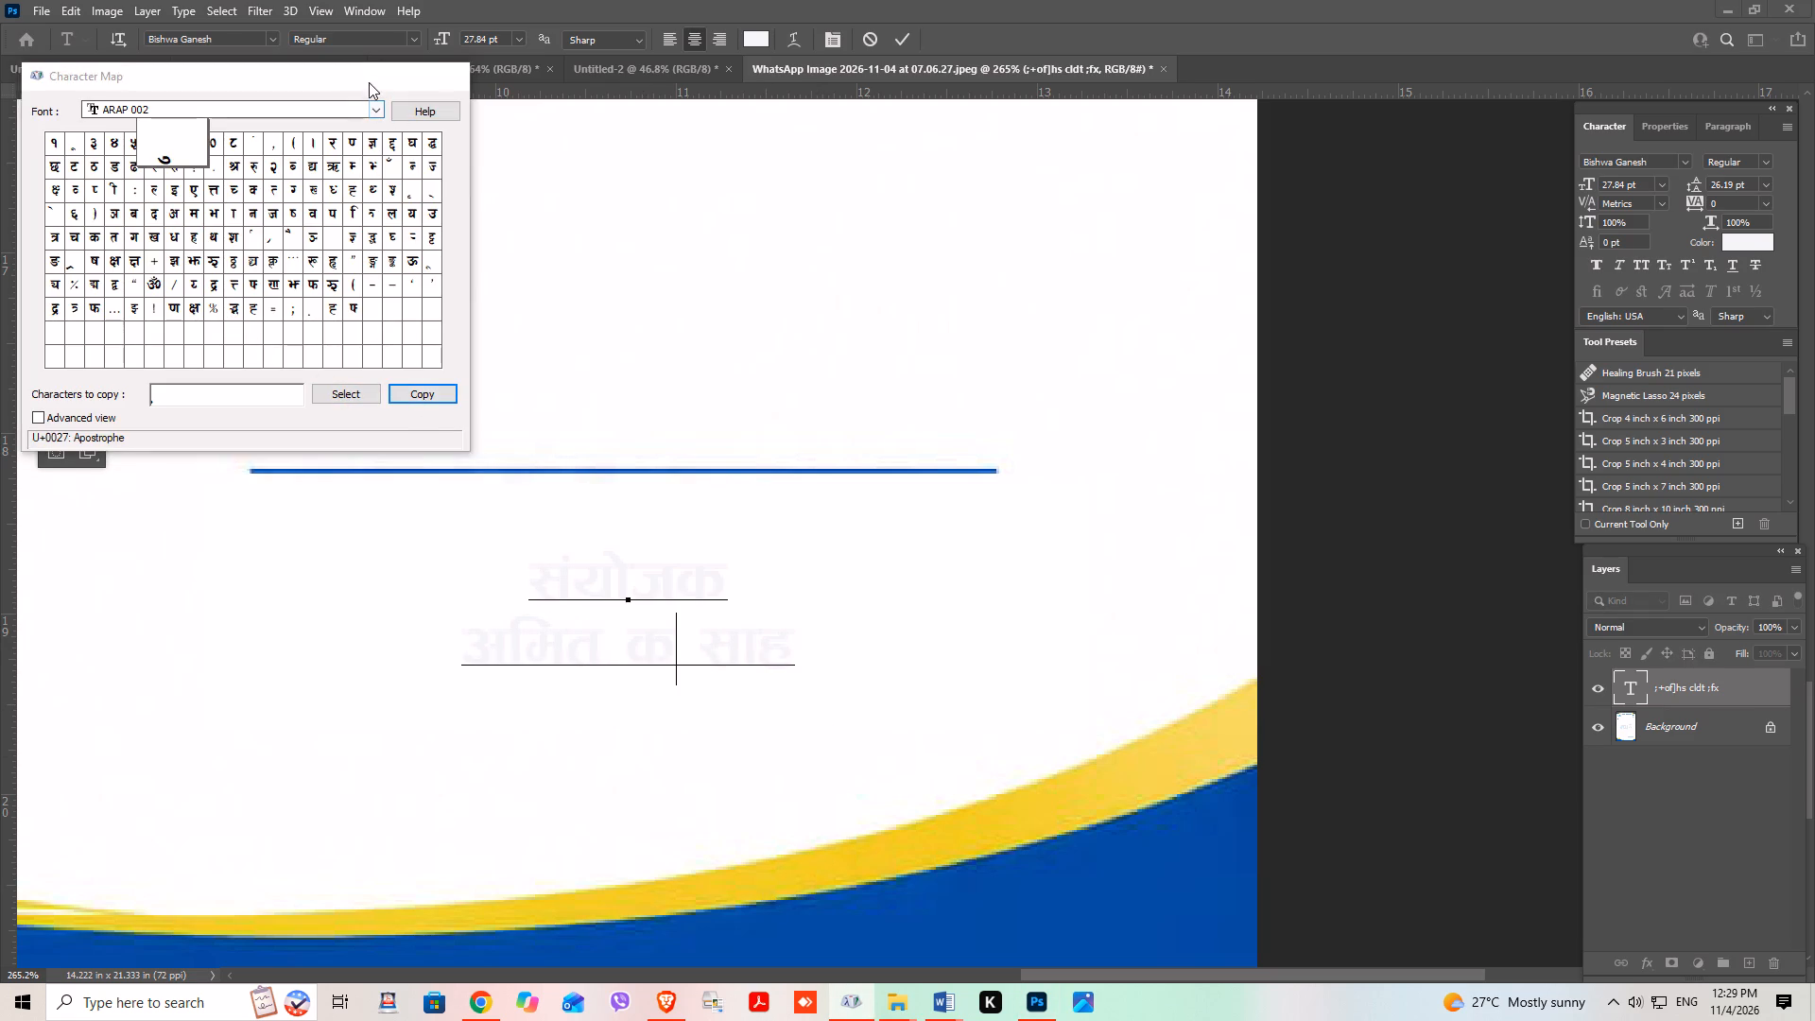
pyautogui.hotkey('ctrl', 'v')
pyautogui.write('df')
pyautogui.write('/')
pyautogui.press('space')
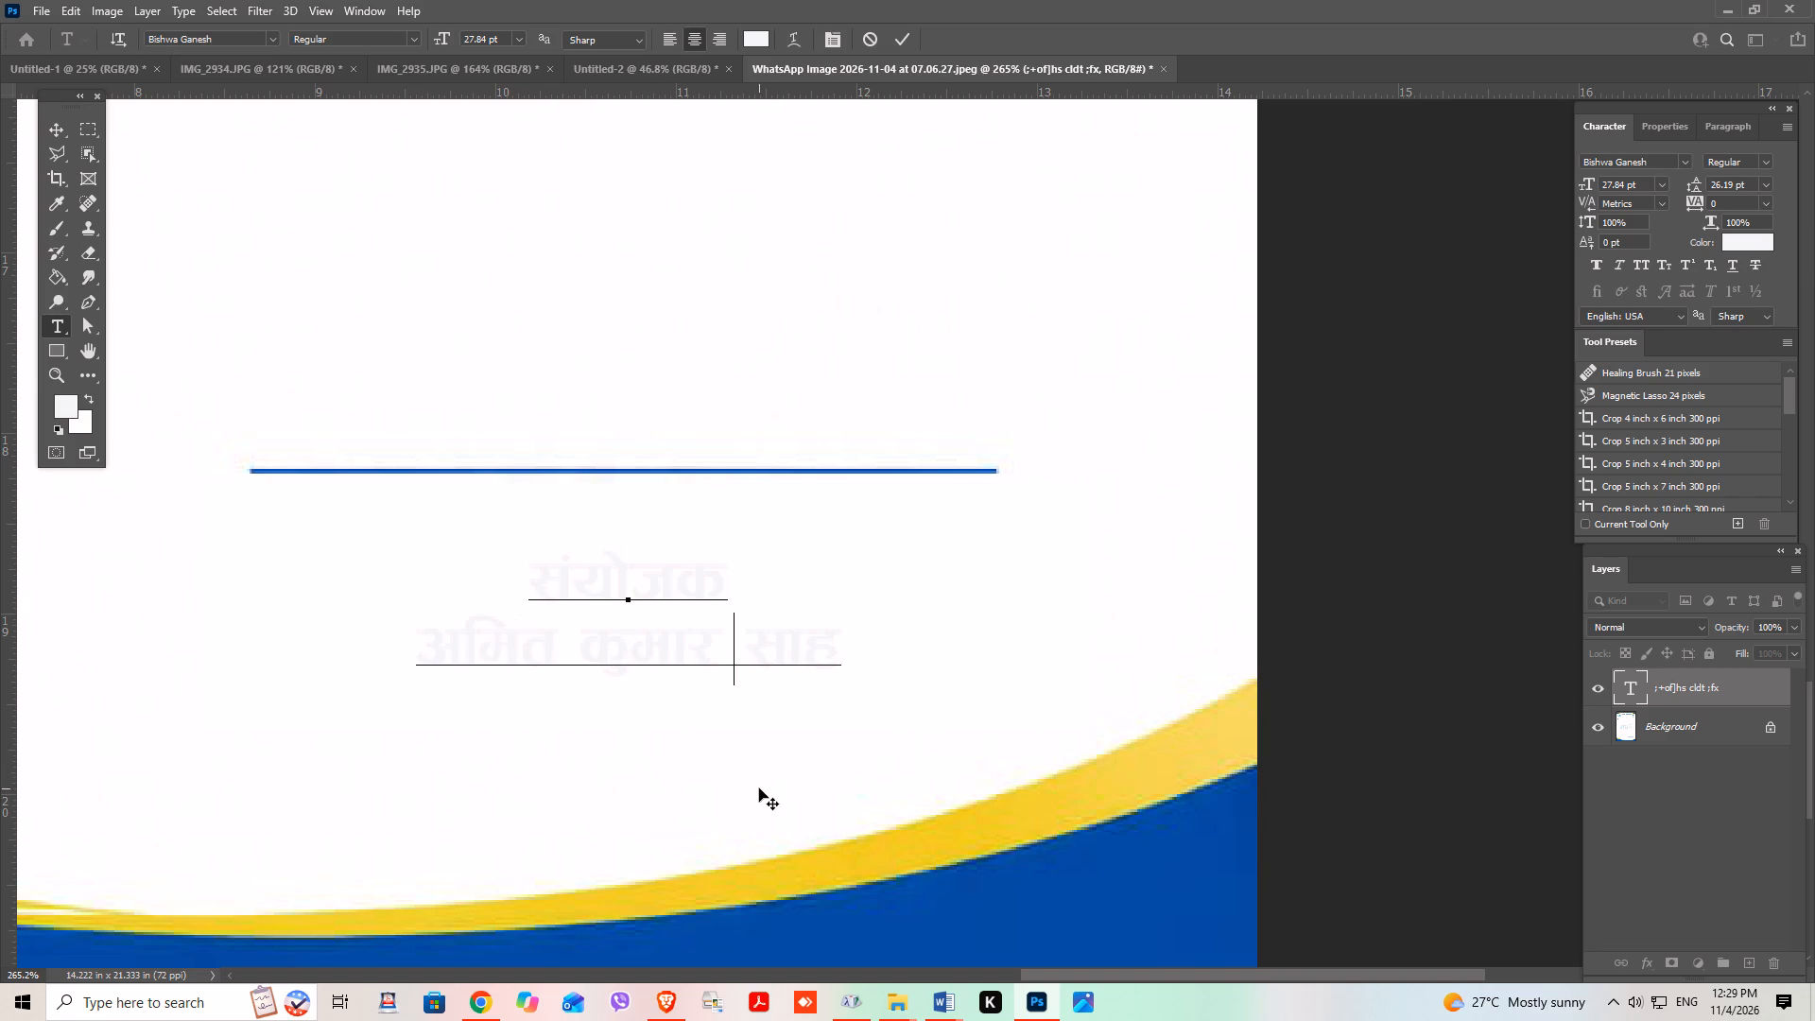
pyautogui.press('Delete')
# Append सोनार to the end of the convener's name line and commit the text.
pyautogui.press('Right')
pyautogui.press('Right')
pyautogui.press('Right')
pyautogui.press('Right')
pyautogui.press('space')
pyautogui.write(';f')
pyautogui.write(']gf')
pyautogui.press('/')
pyautogui.click(48, 127)
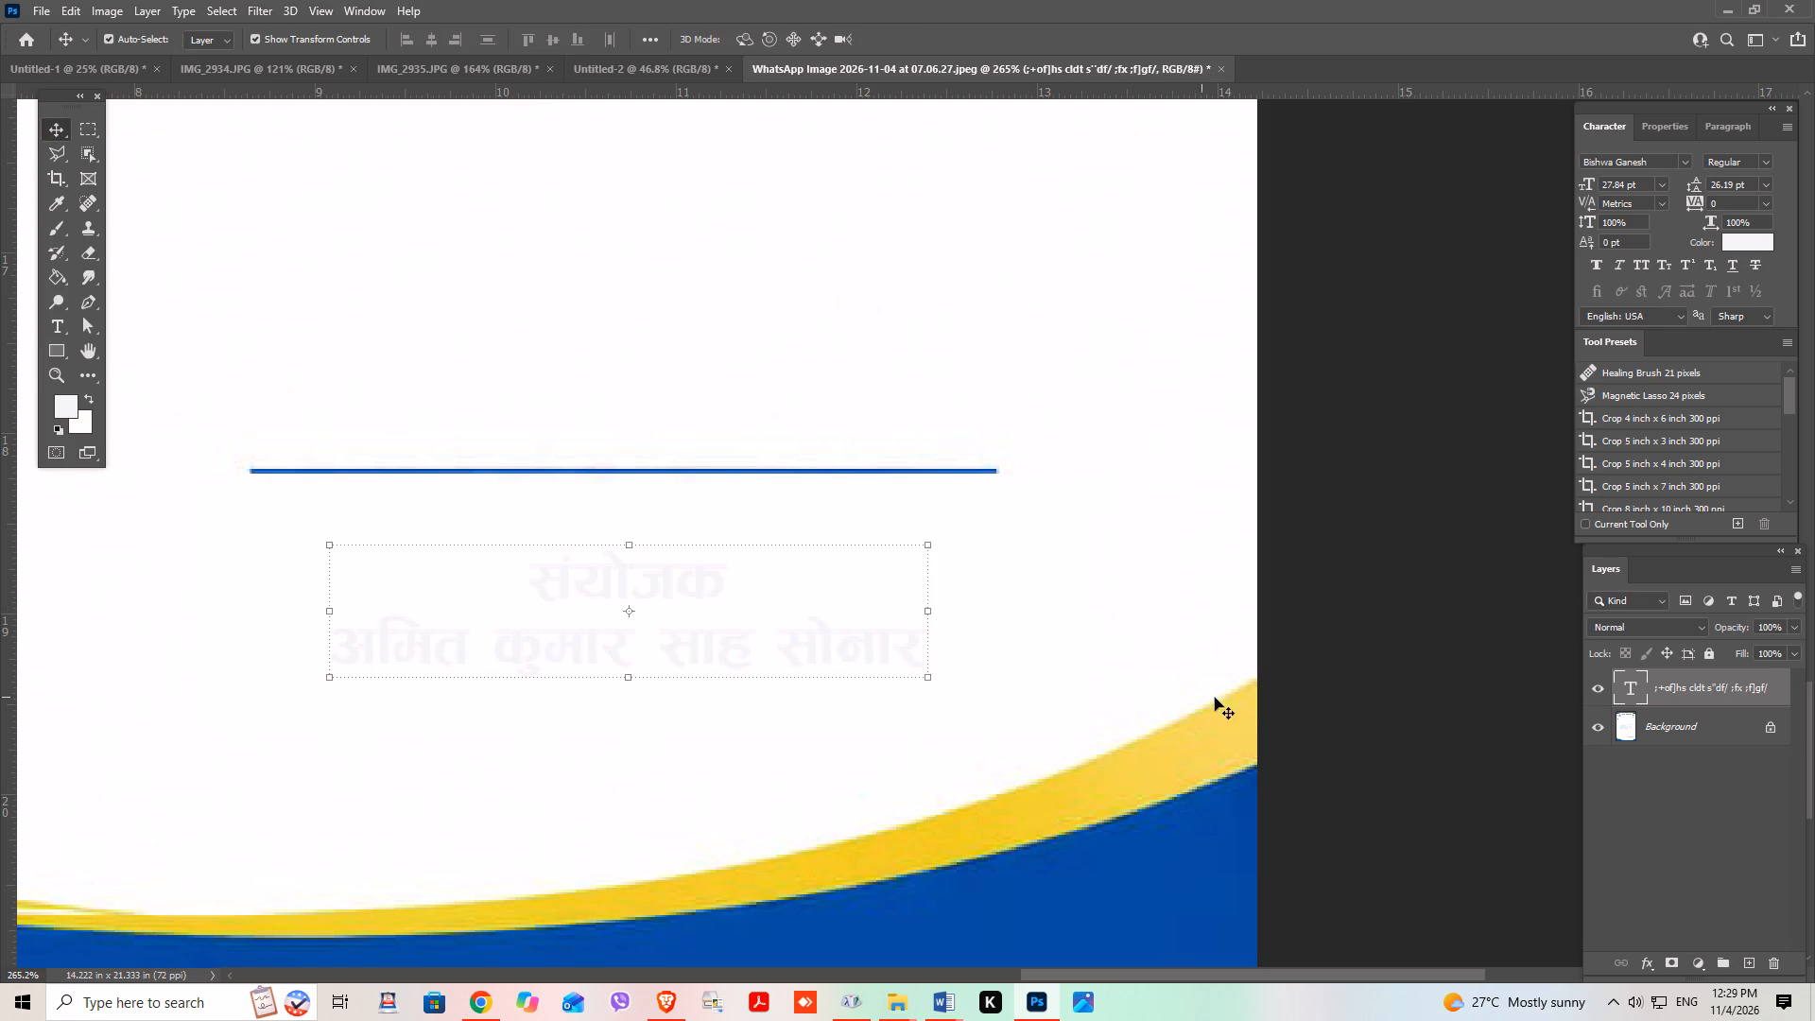
# Move the convener's title and name block up, closer beneath the signature line.
pyautogui.click(1215, 698)
pyautogui.moveTo(673, 587); pyautogui.dragTo(688, 539)
# Recolour the convener's text to the footer wave's blue, #014a99, sampled from the letterhead.
pyautogui.click(1744, 240)
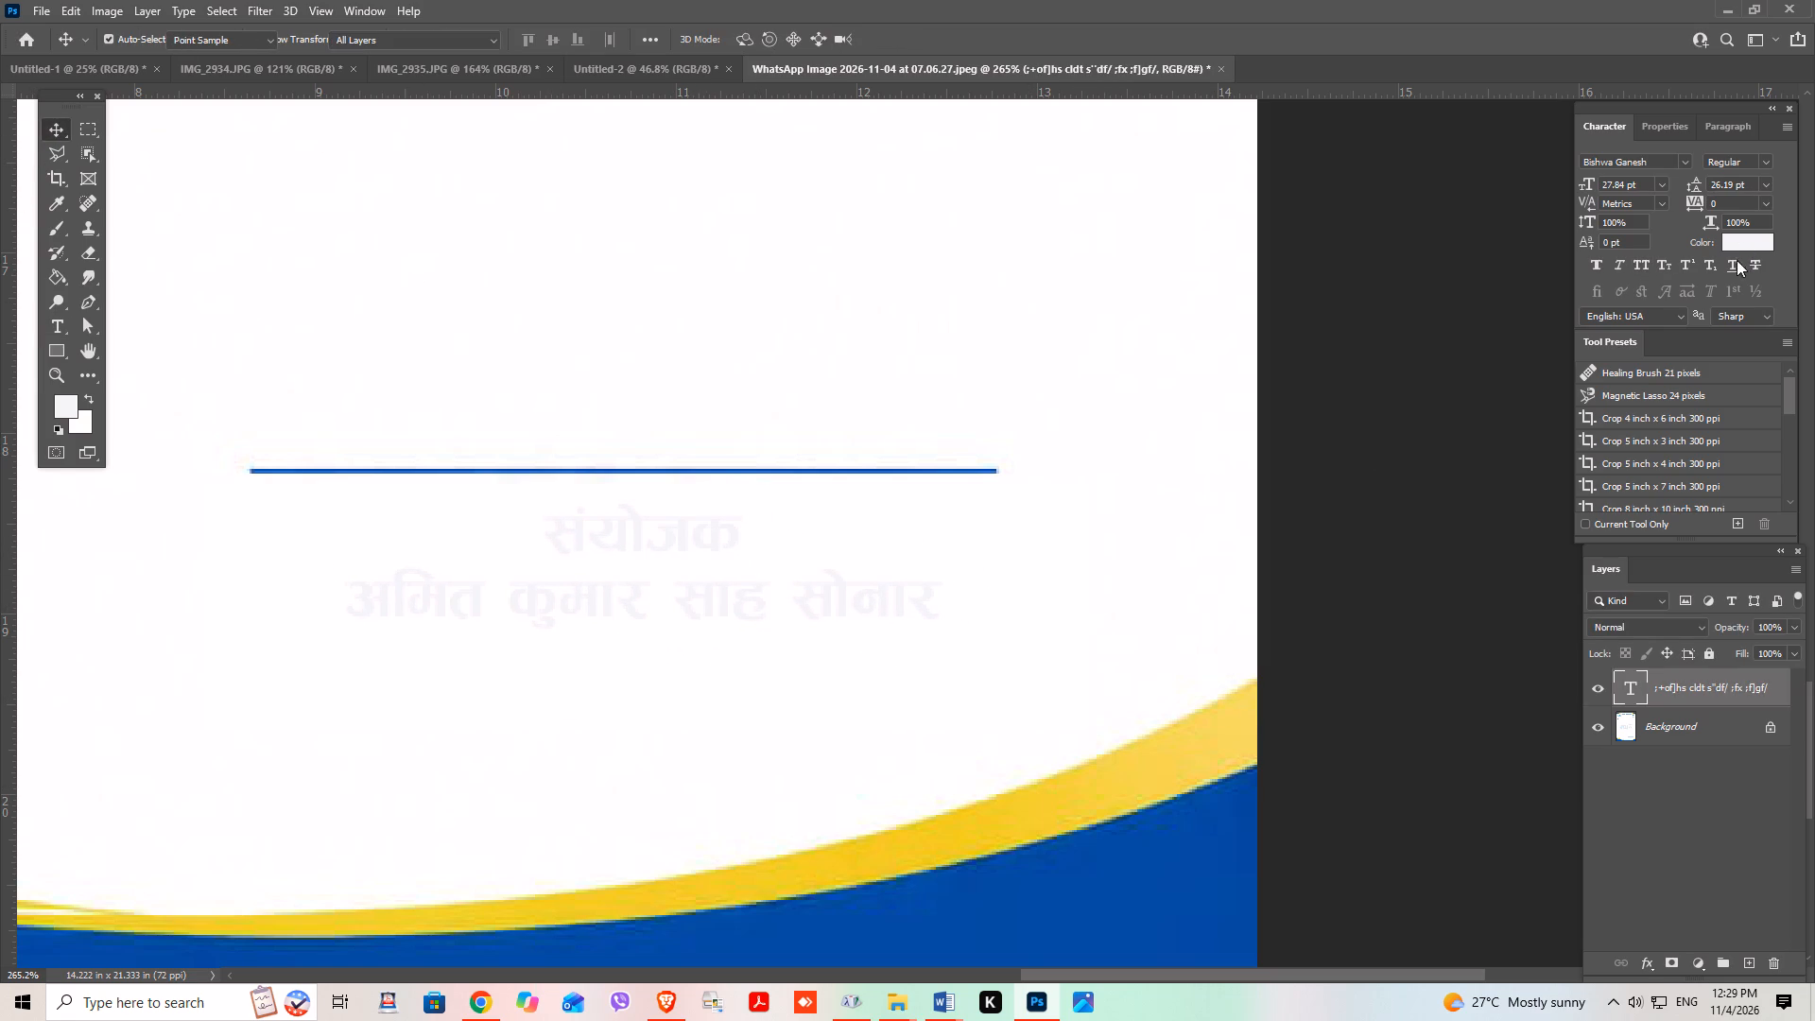
pyautogui.click(954, 936)
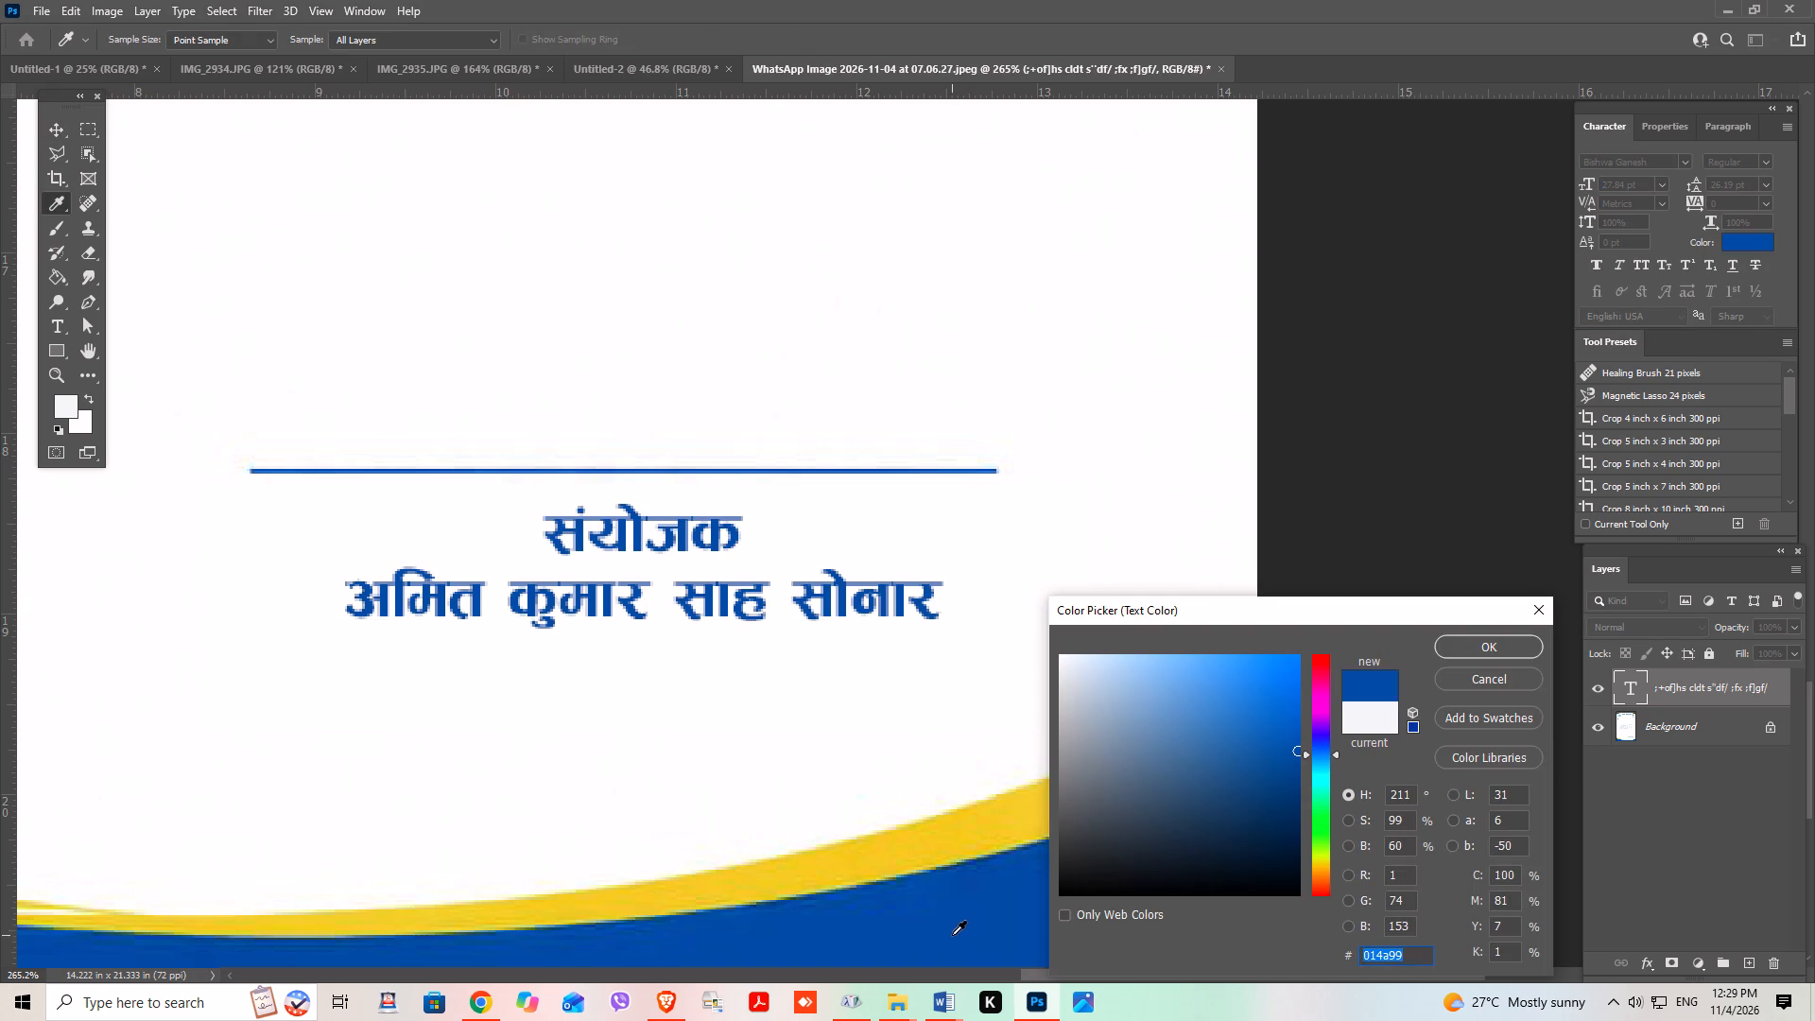
pyautogui.click(1507, 649)
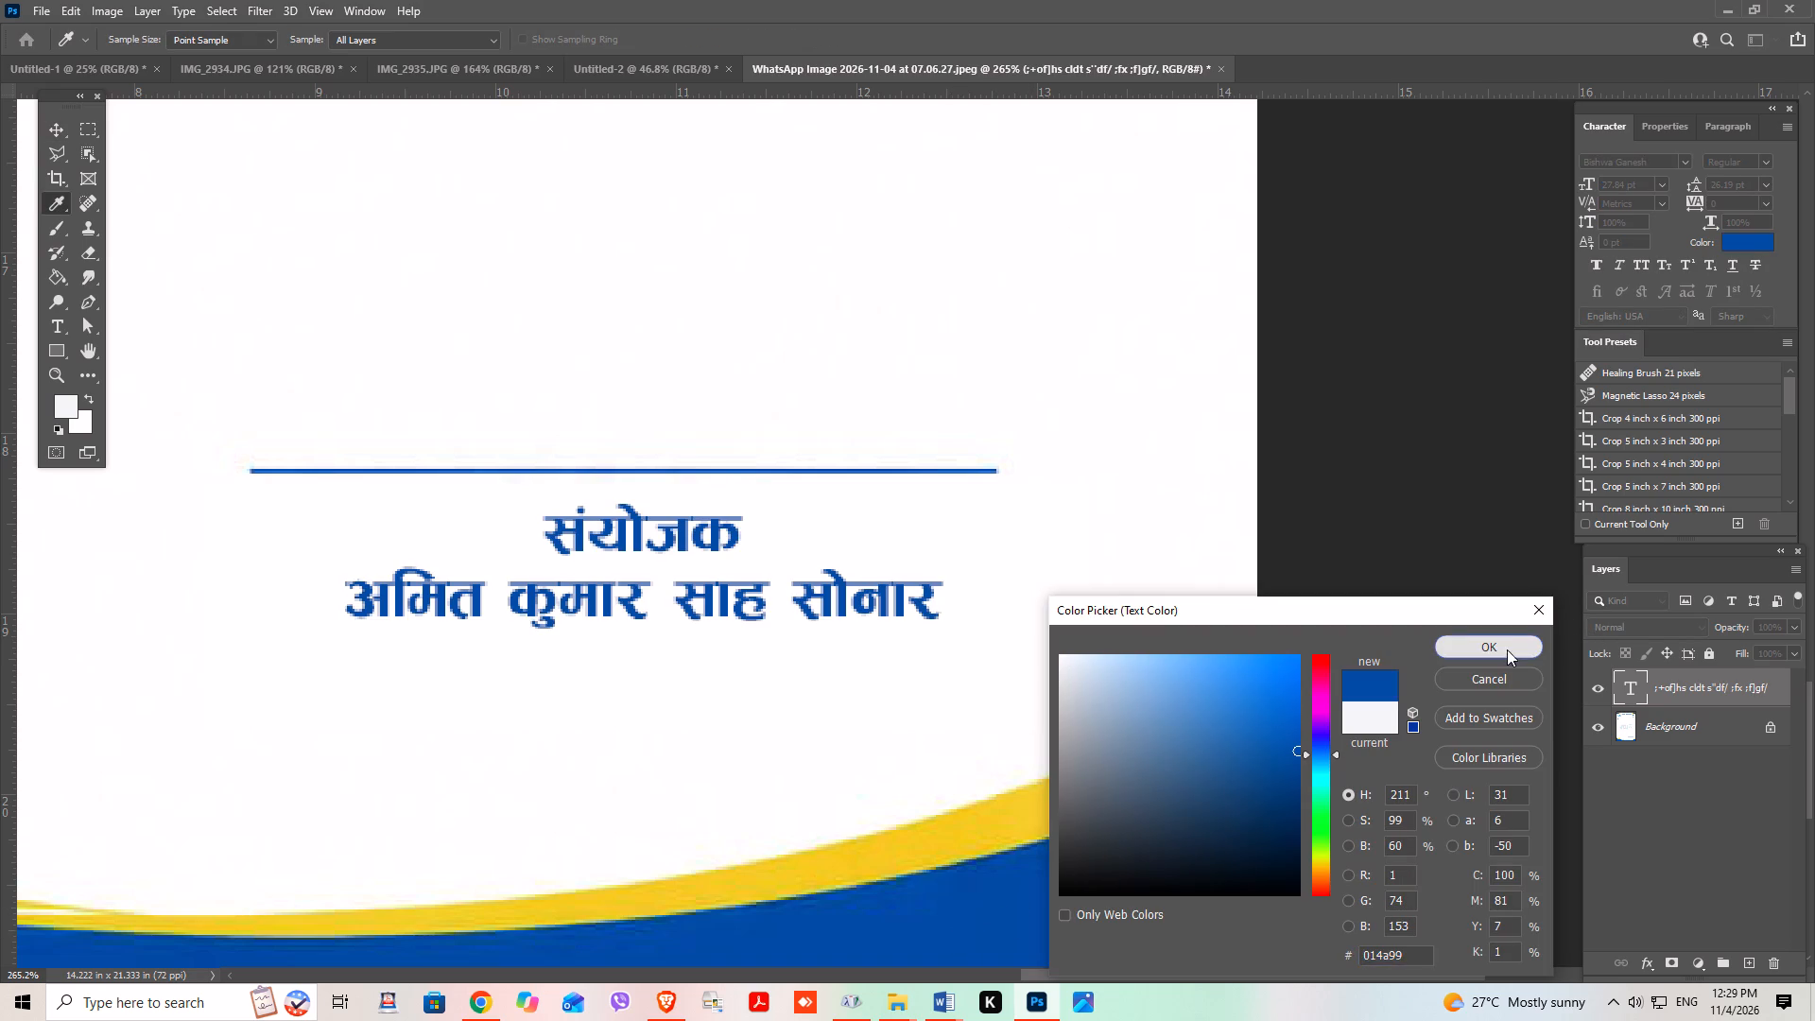
# Scale the convener's text block up to 31.26 pt, centre it beneath the signature line, and deselect it.
pyautogui.click(648, 631)
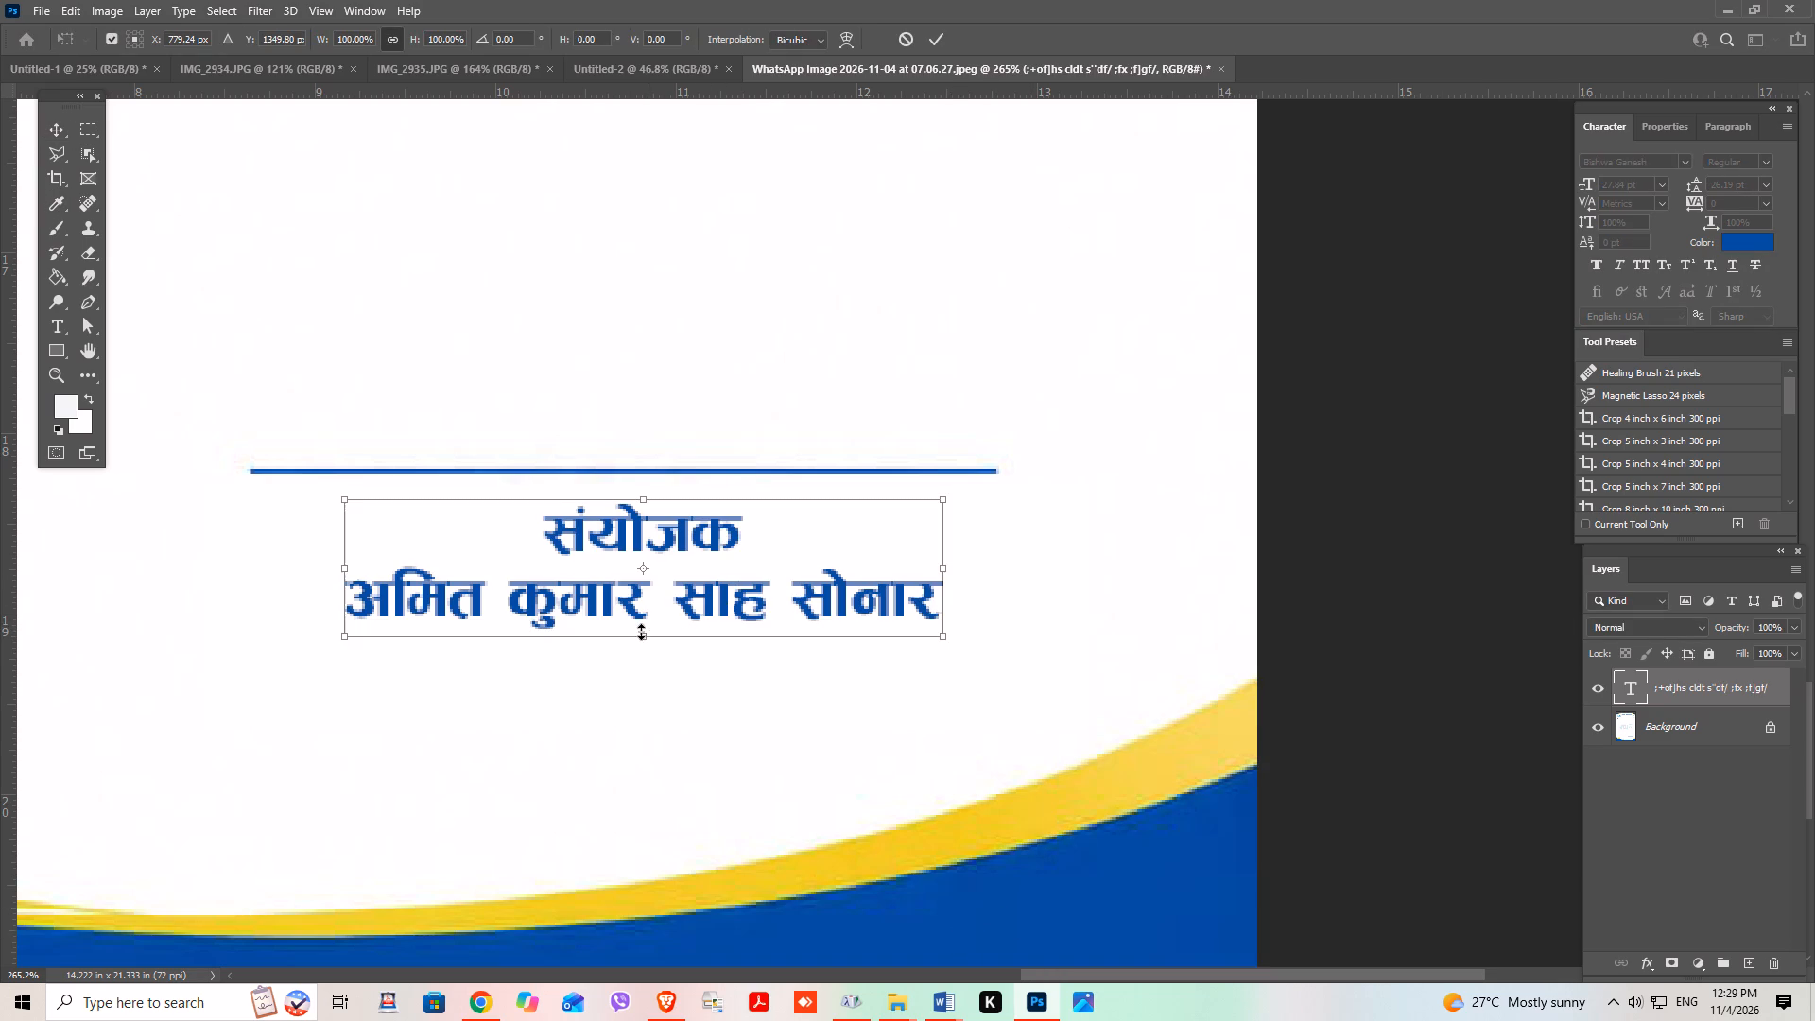
pyautogui.click(647, 638)
pyautogui.moveTo(646, 638); pyautogui.dragTo(637, 647)
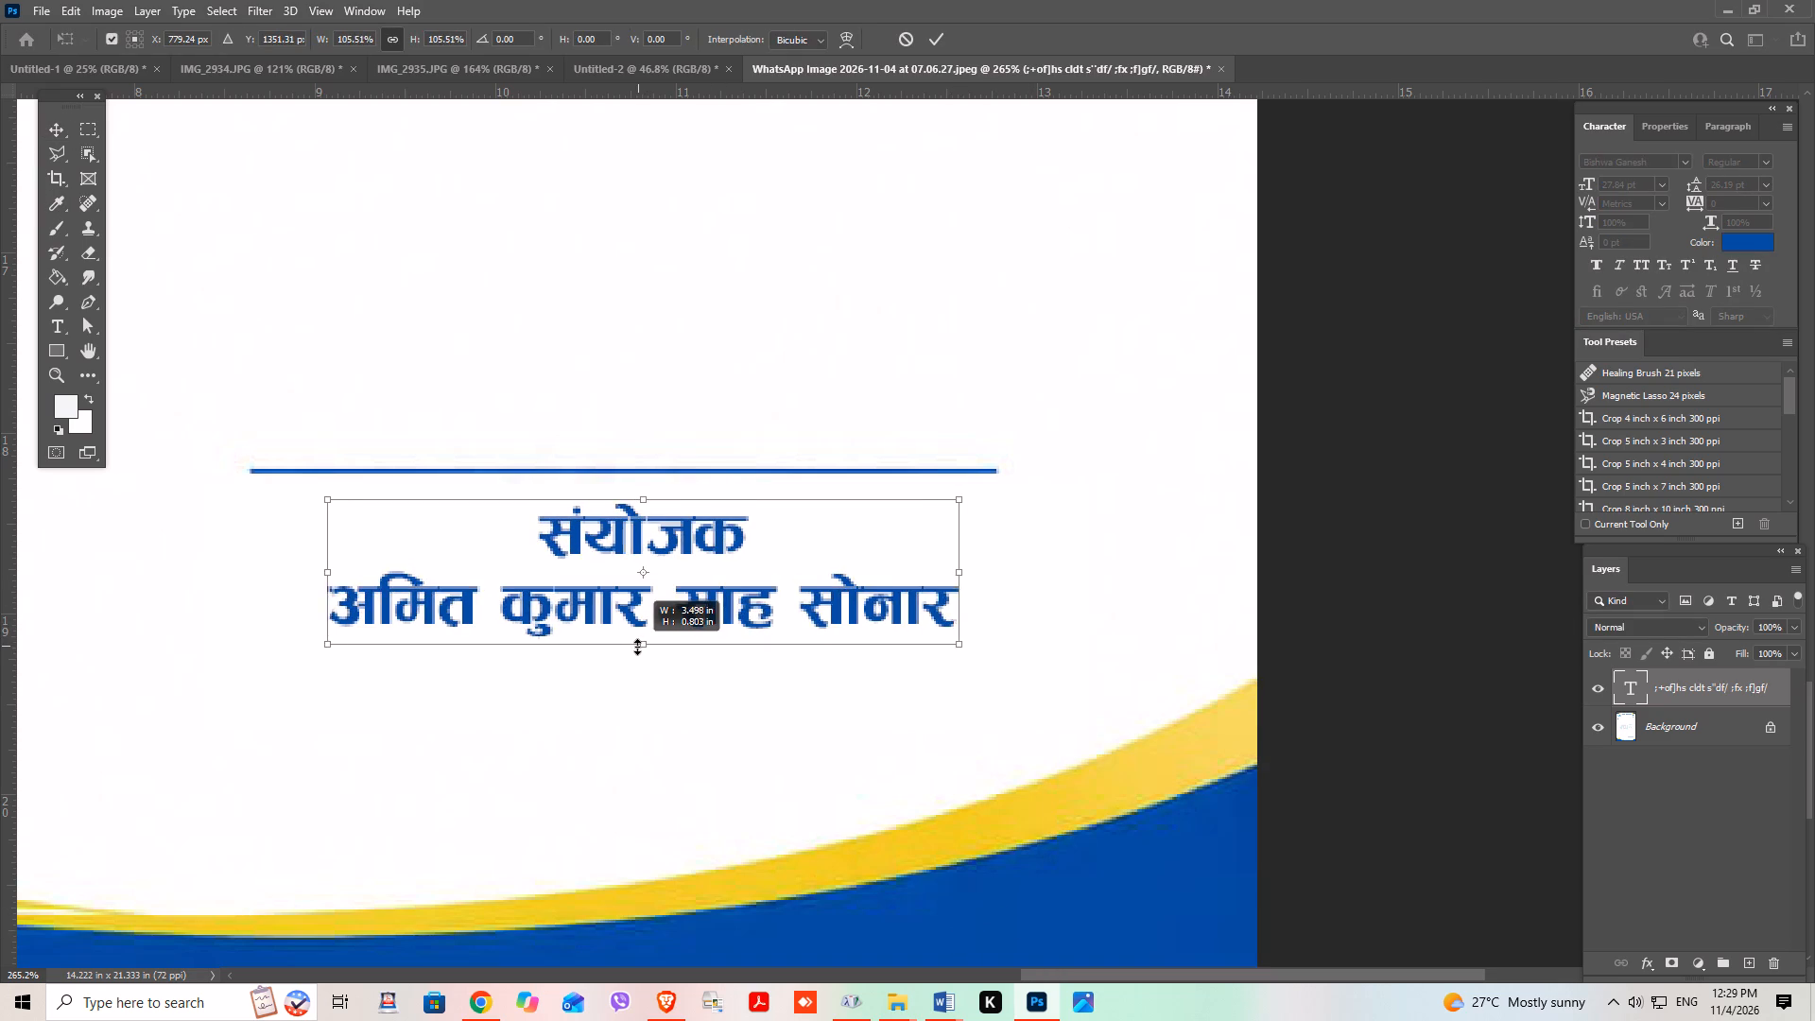
pyautogui.moveTo(637, 647); pyautogui.dragTo(636, 652)
pyautogui.moveTo(754, 609); pyautogui.dragTo(729, 609)
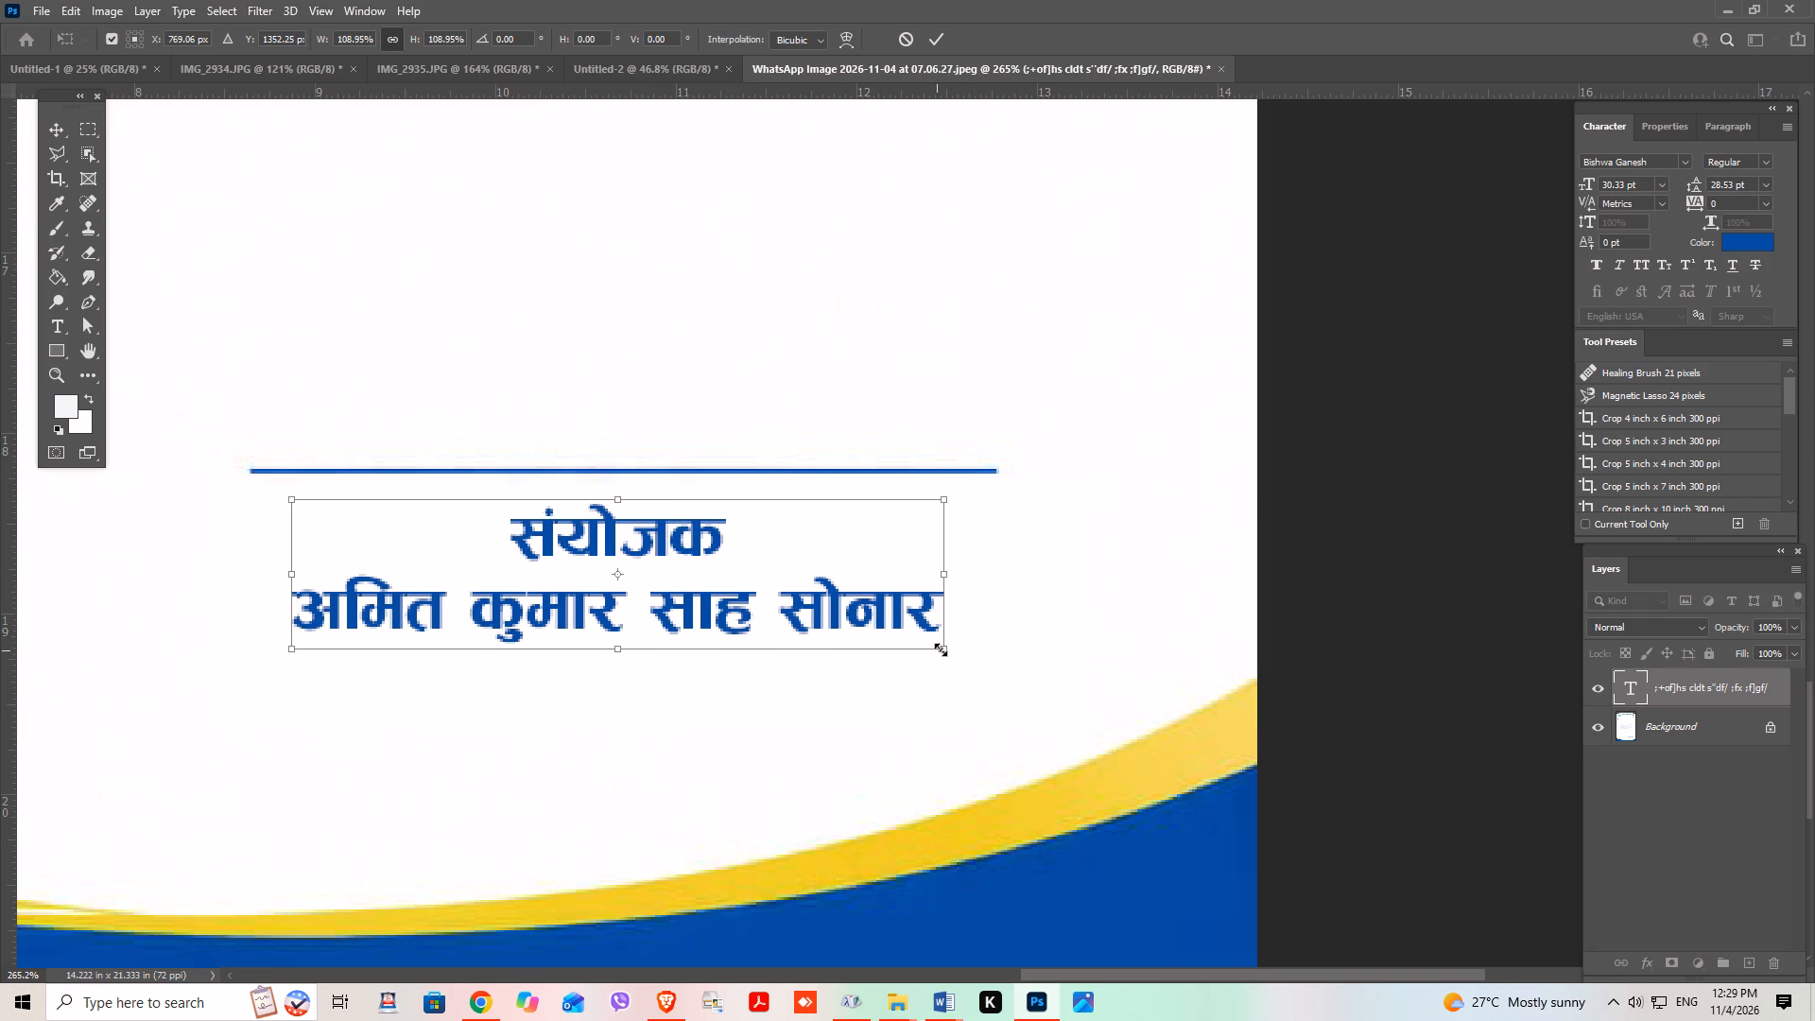
pyautogui.moveTo(942, 649); pyautogui.dragTo(962, 663)
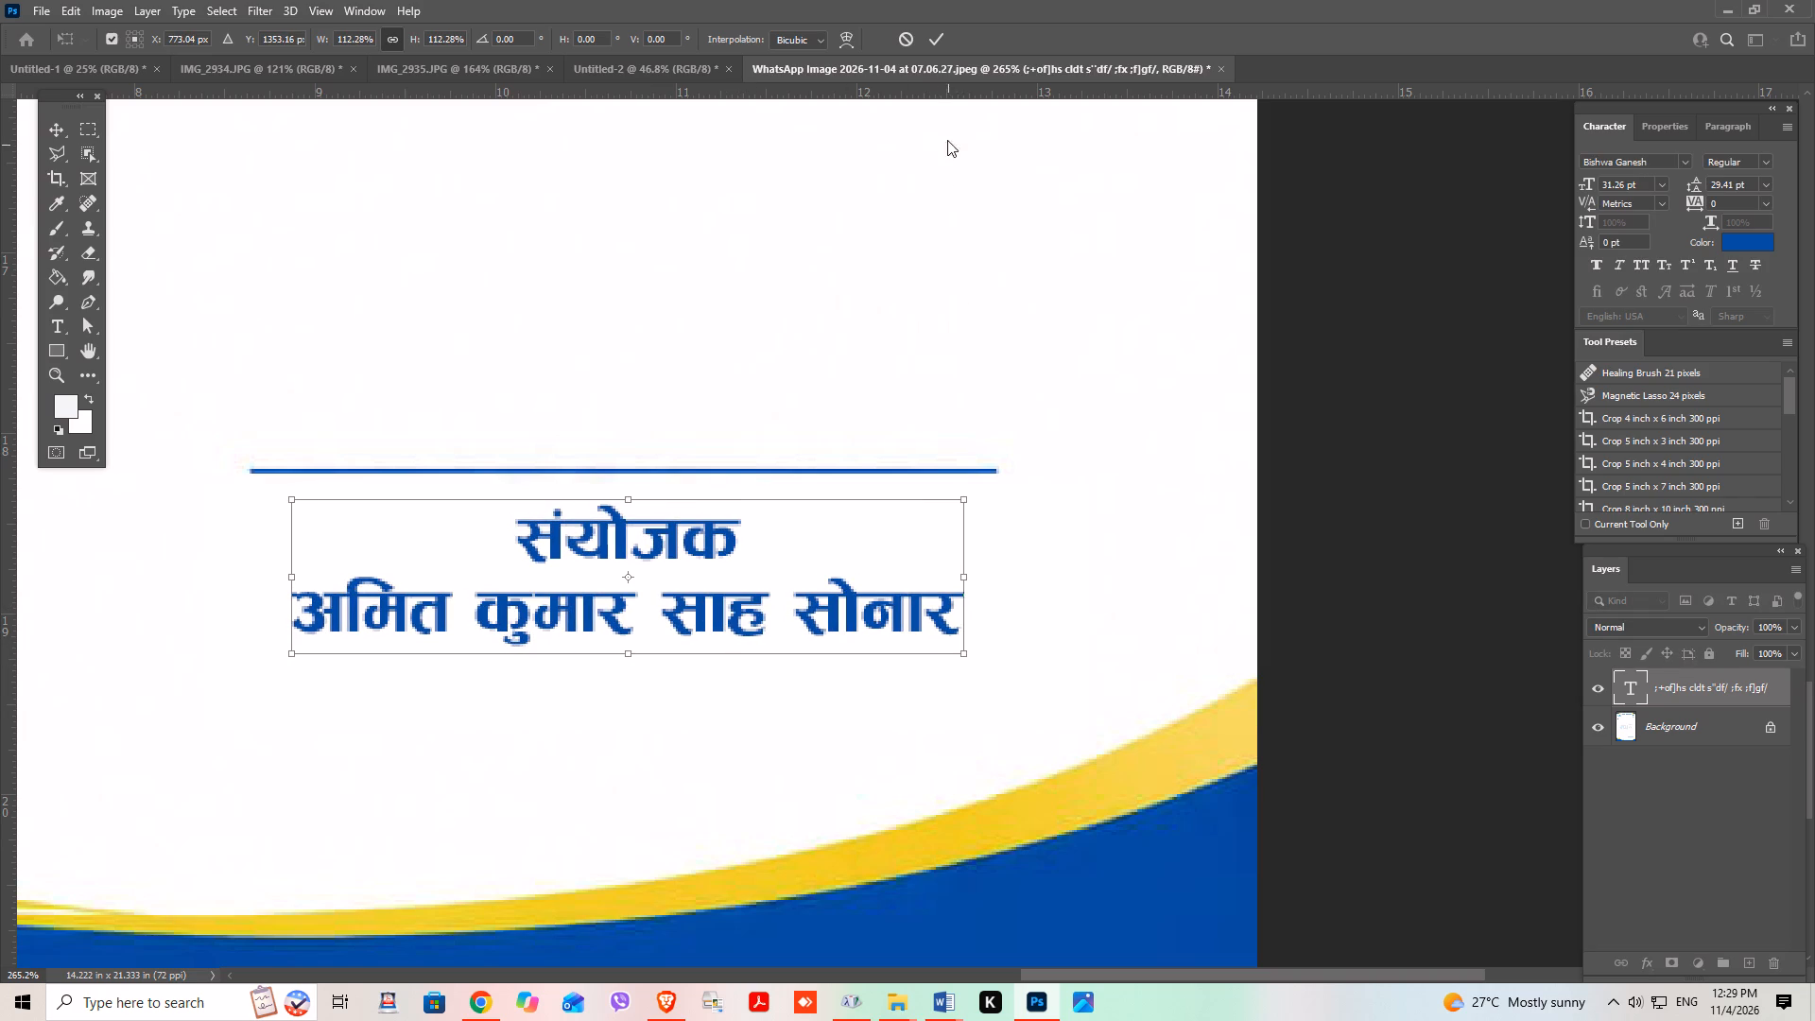
pyautogui.click(933, 41)
pyautogui.click(1374, 662)
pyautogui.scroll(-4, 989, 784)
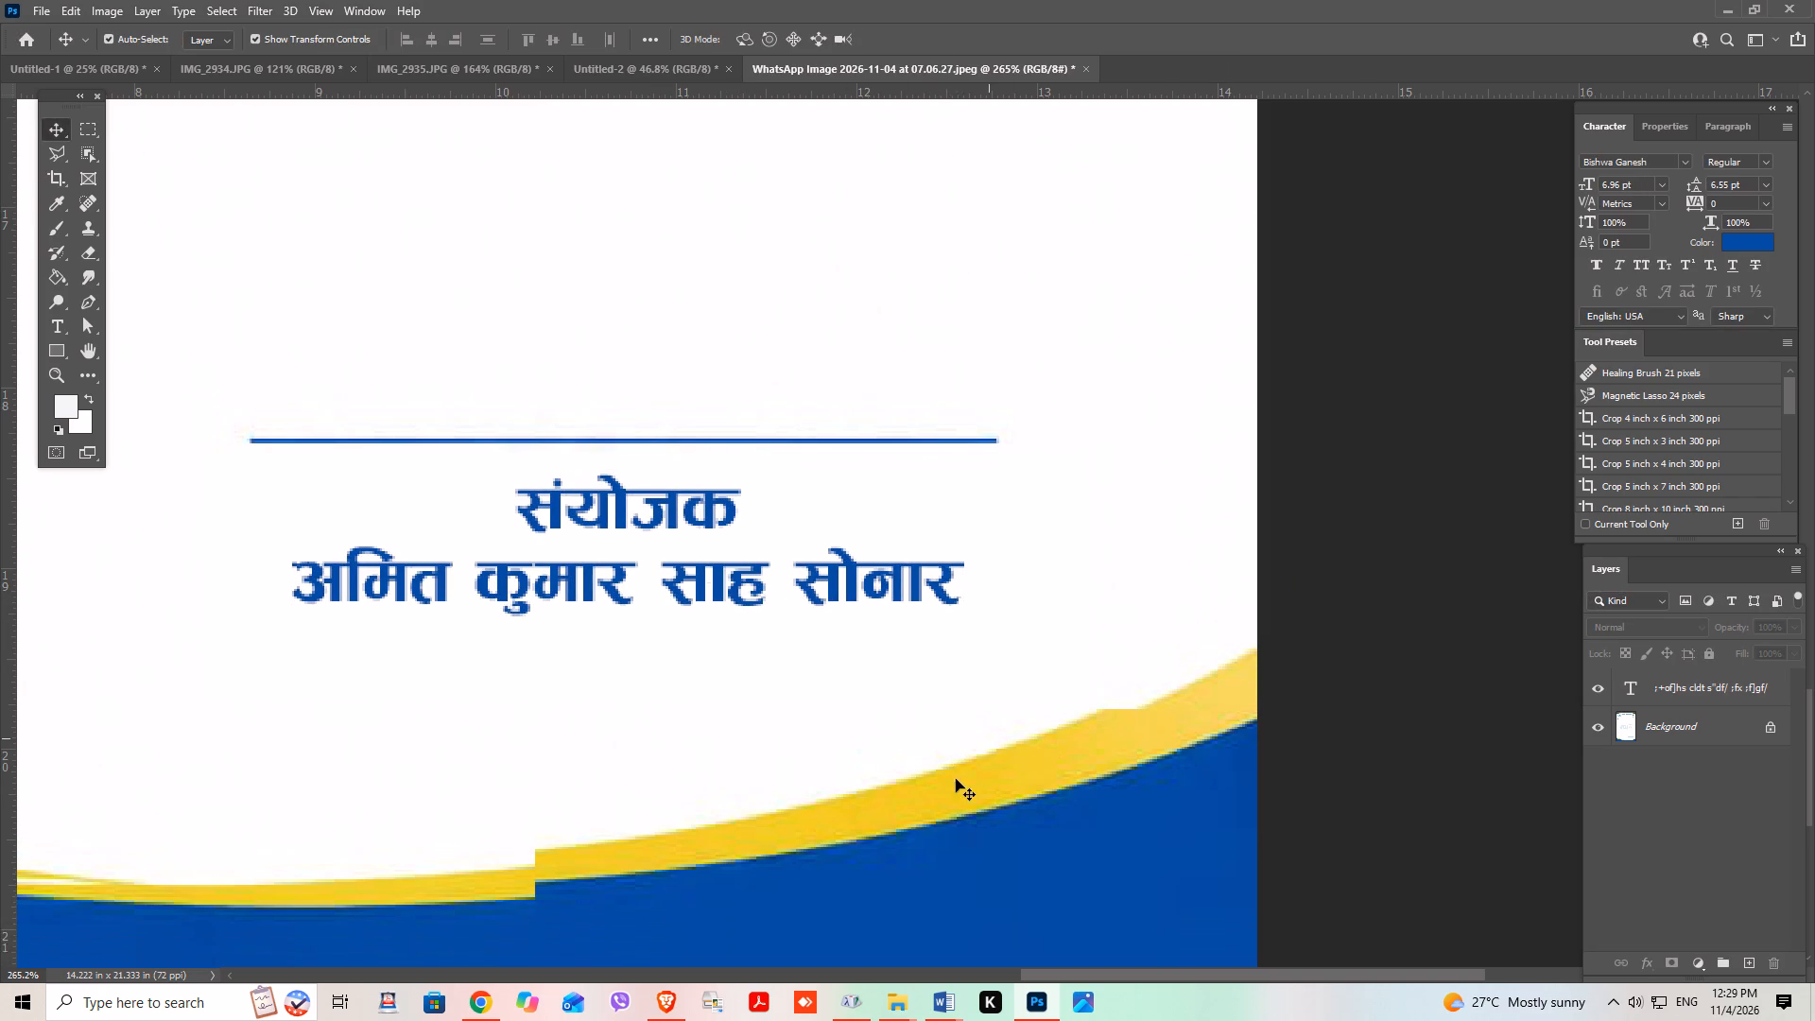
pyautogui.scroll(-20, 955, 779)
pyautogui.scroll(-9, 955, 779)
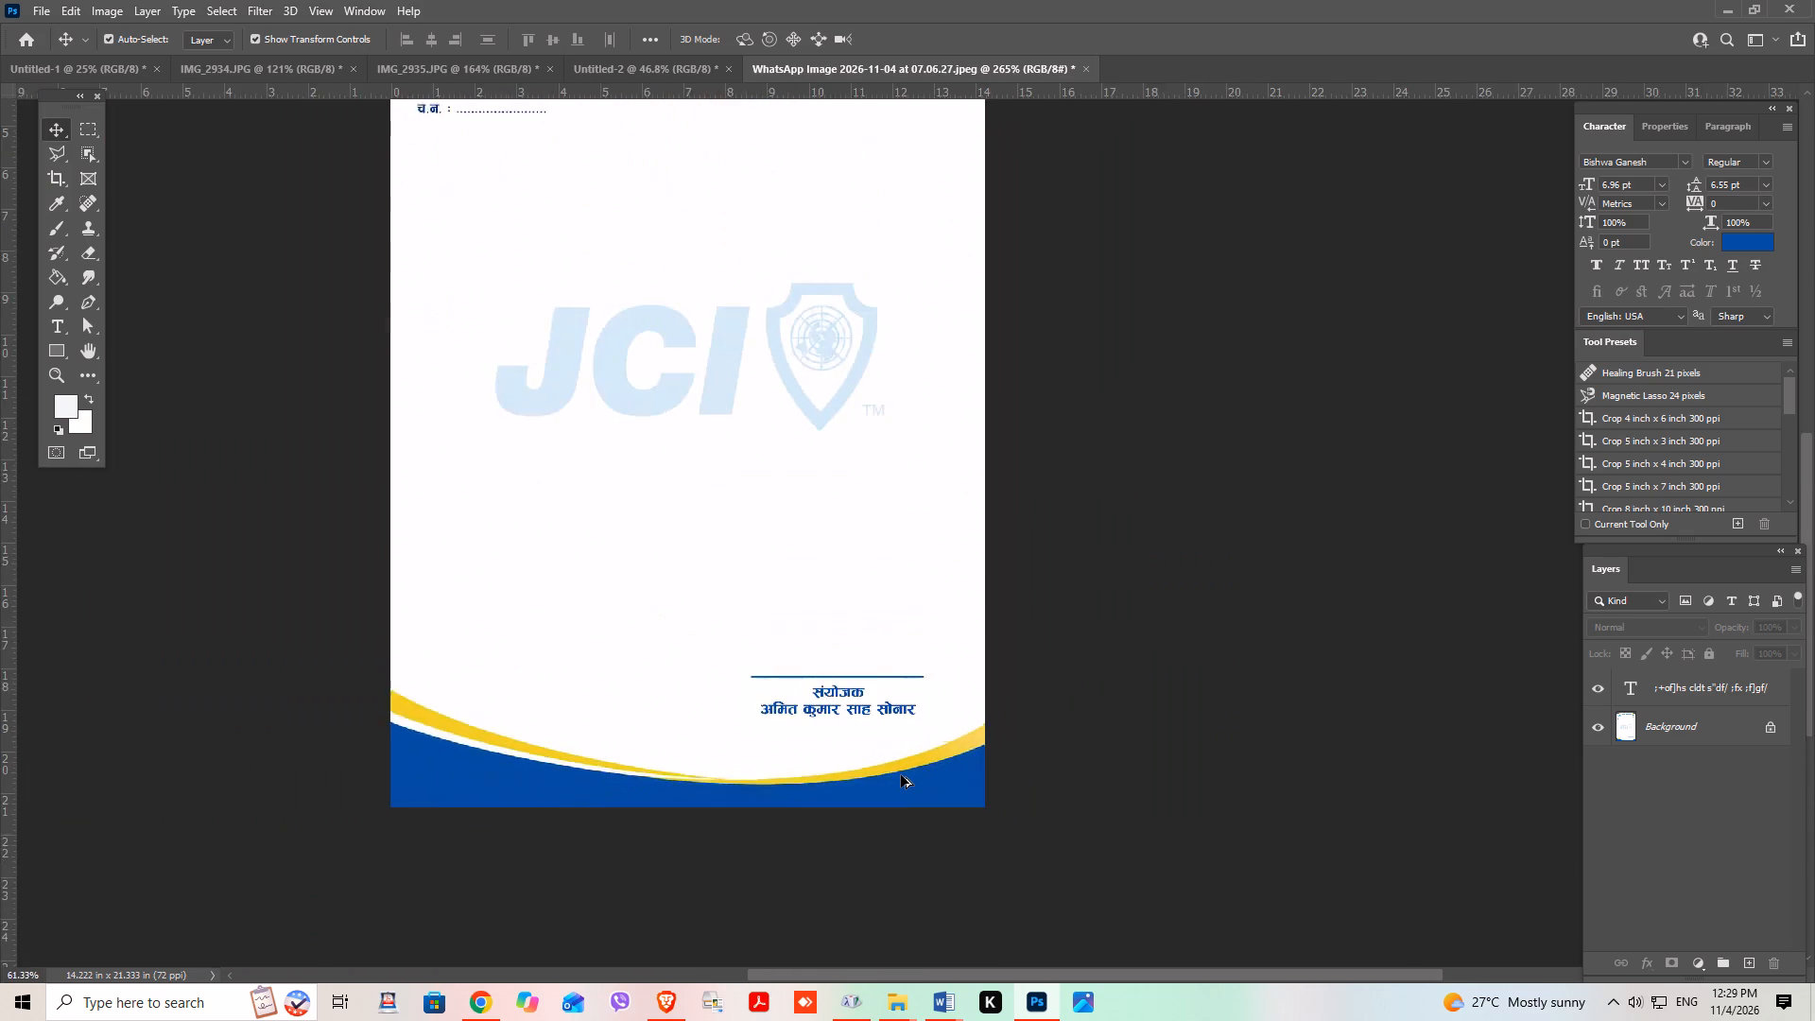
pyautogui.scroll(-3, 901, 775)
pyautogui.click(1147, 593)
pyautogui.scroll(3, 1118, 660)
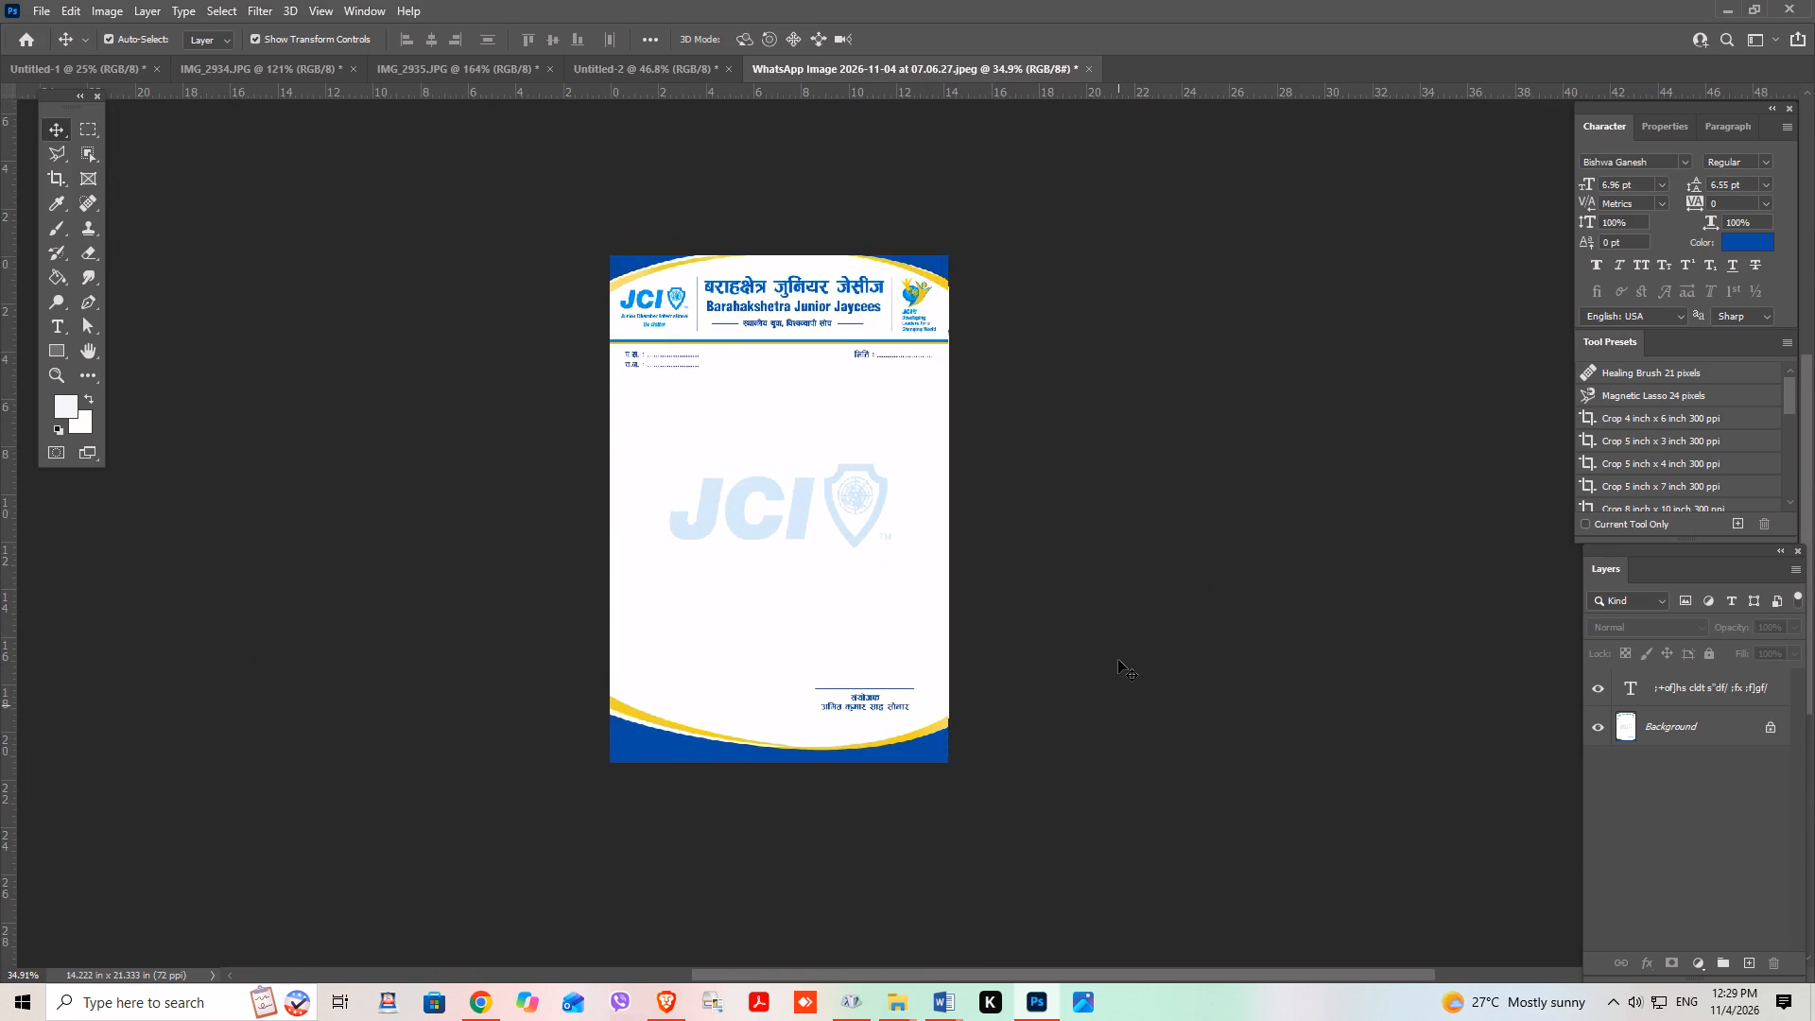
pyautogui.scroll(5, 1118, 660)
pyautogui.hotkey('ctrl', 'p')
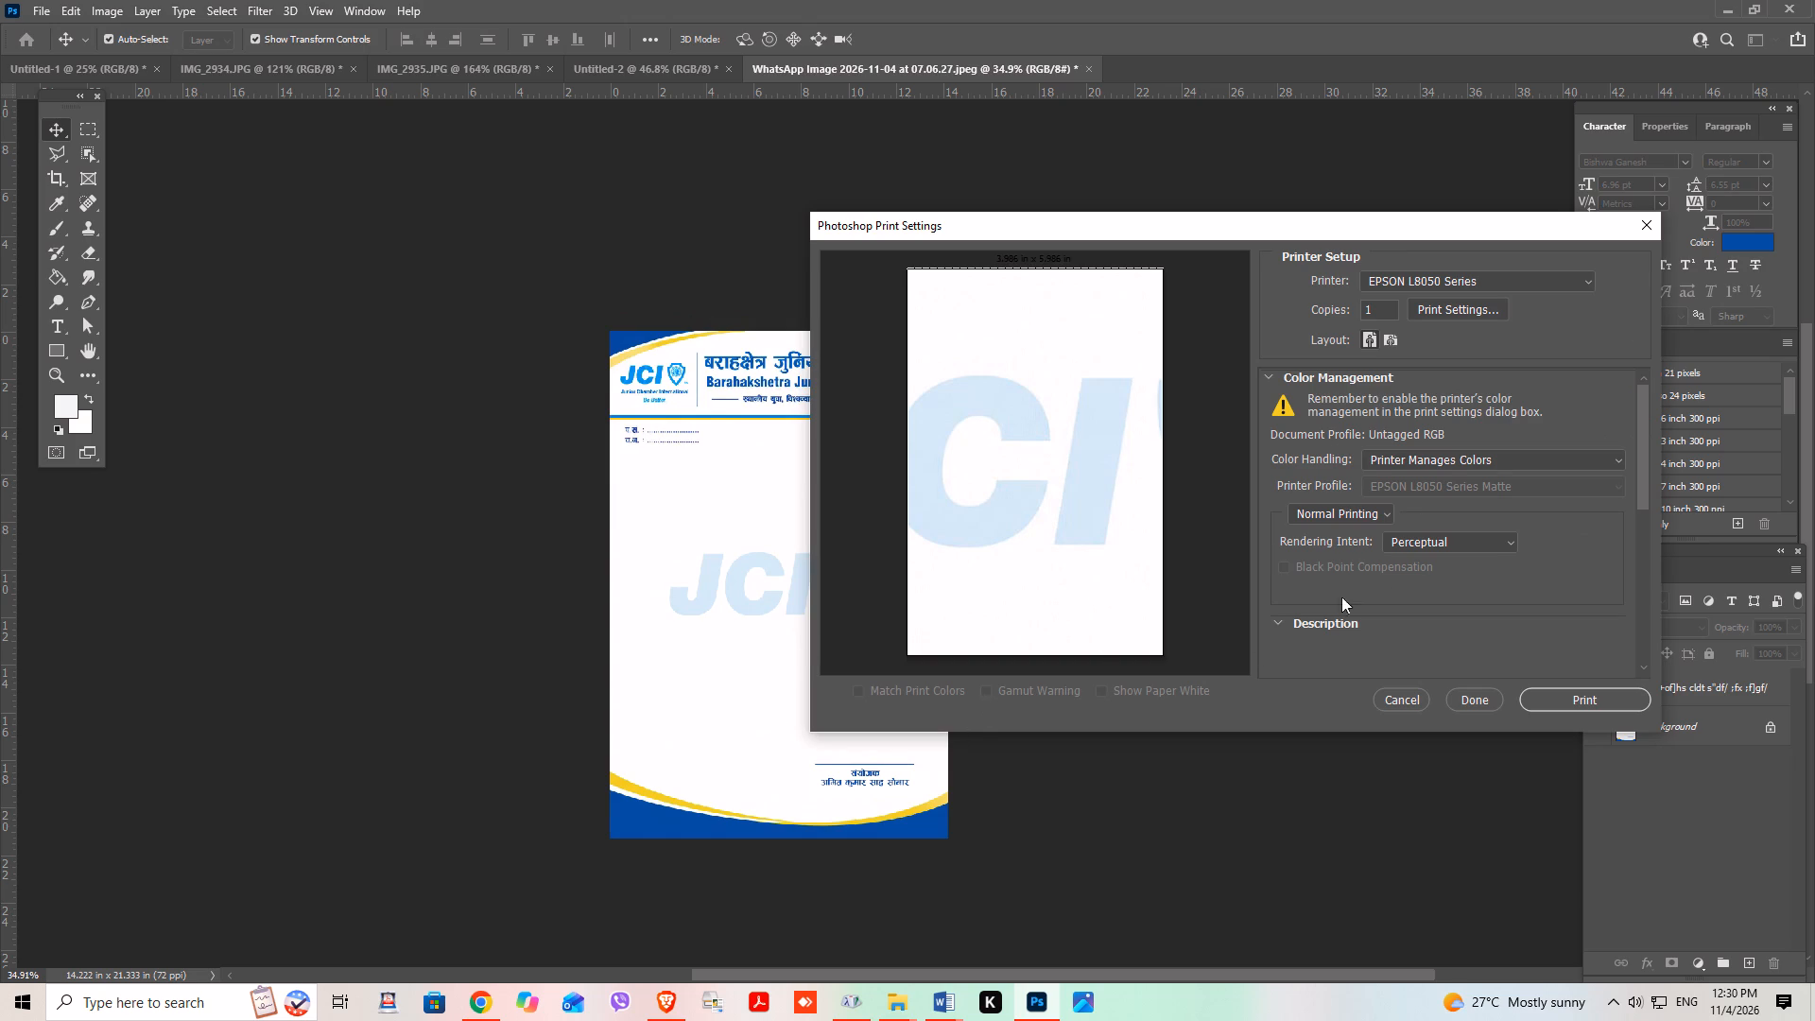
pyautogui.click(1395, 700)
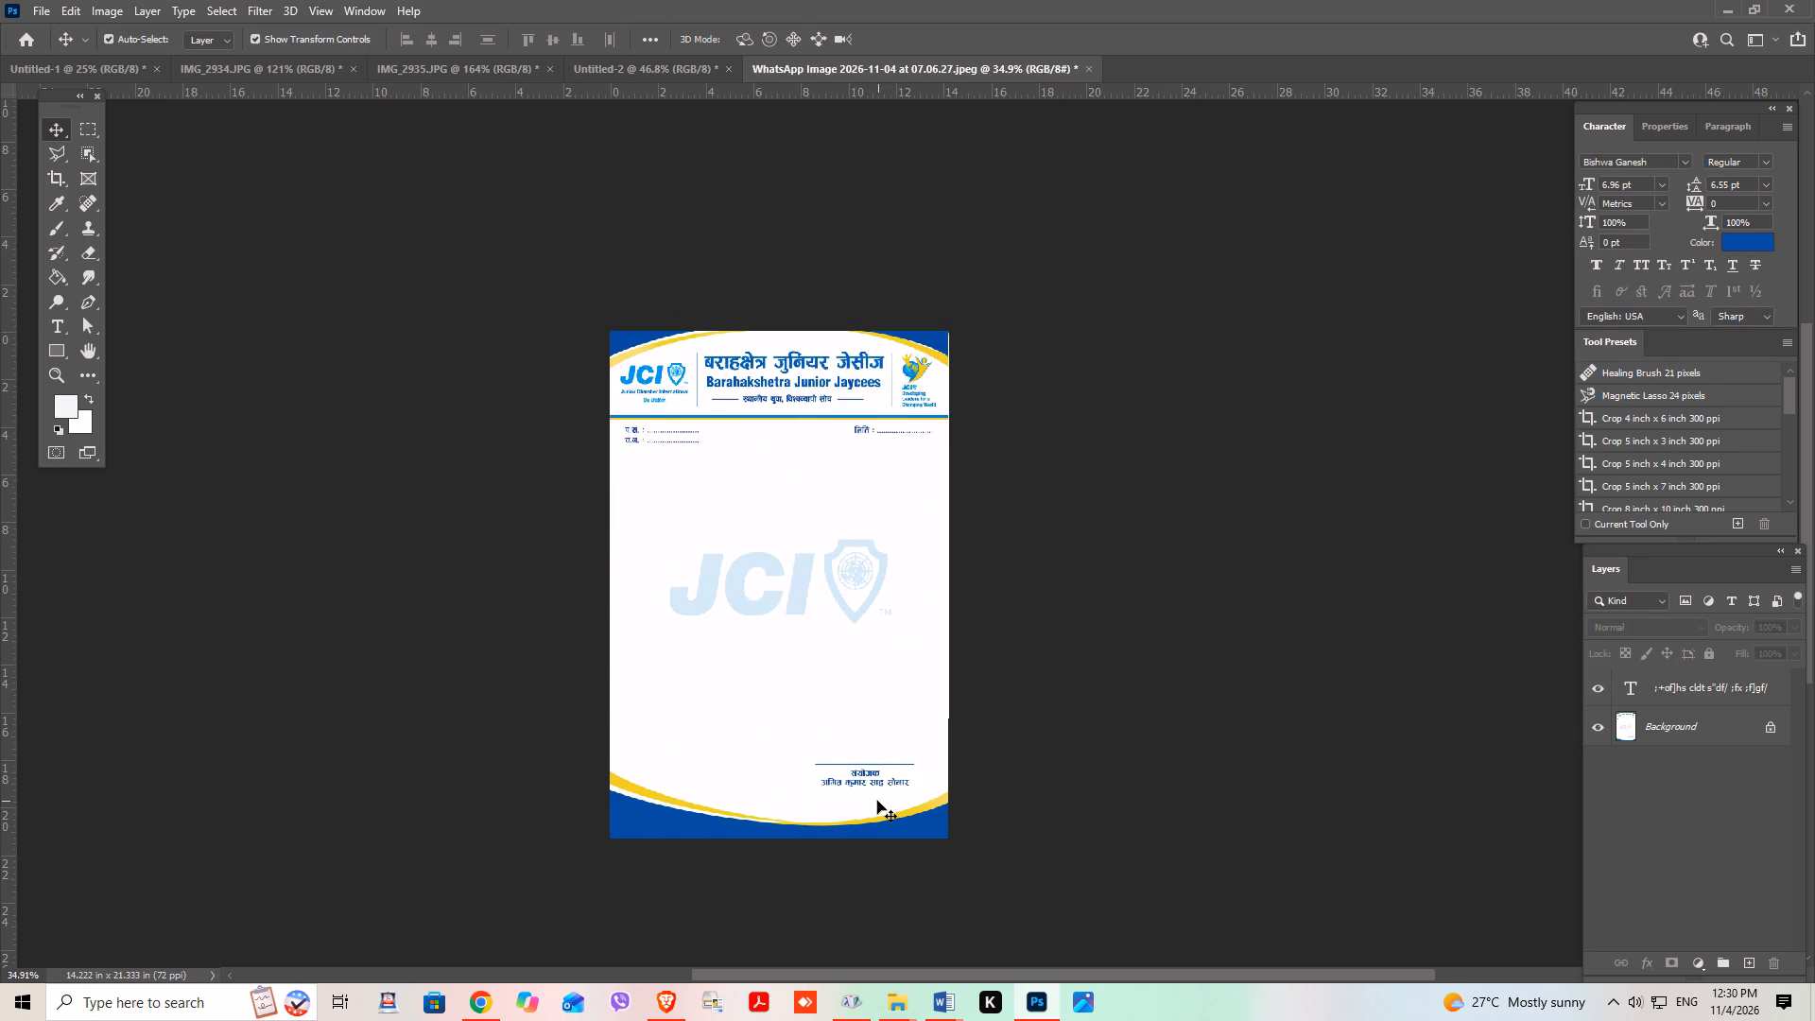
# Replace the first letter of the third word in the convener's name with श and commit the text.
pyautogui.keyDown('alt'); pyautogui.scroll(13, 877, 801); pyautogui.keyUp('alt')
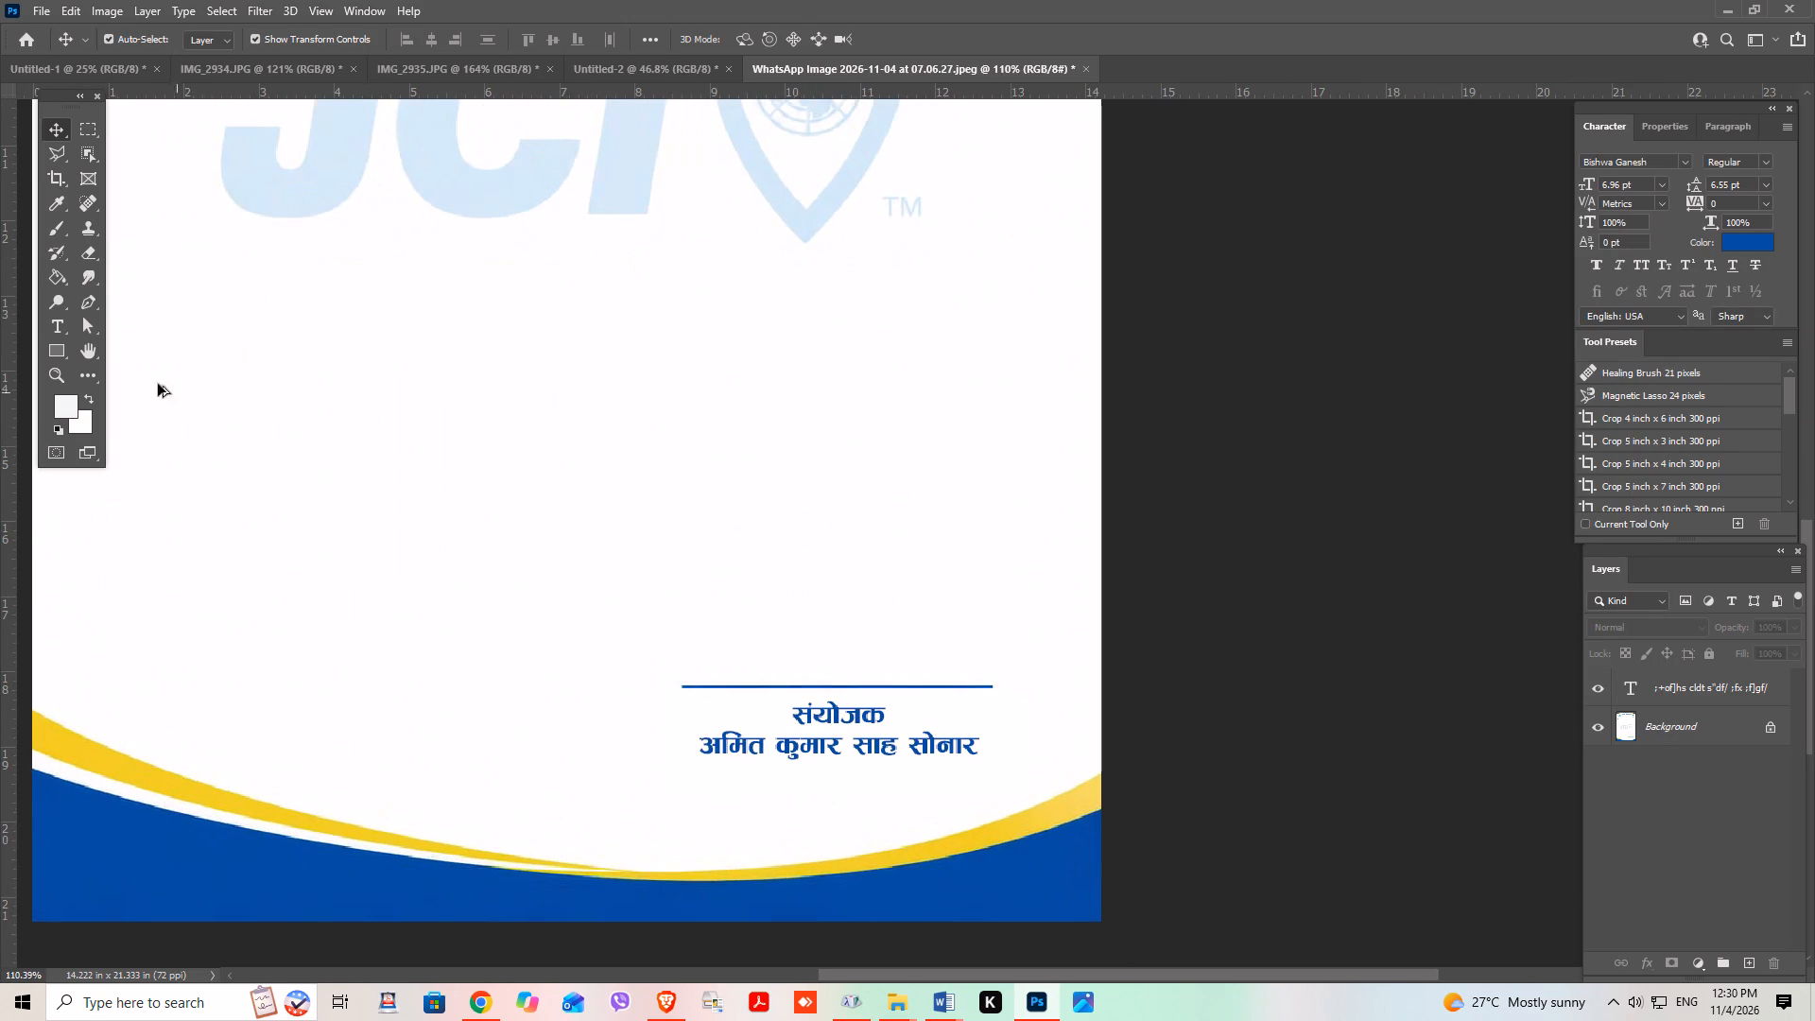
pyautogui.click(55, 329)
pyautogui.click(871, 750)
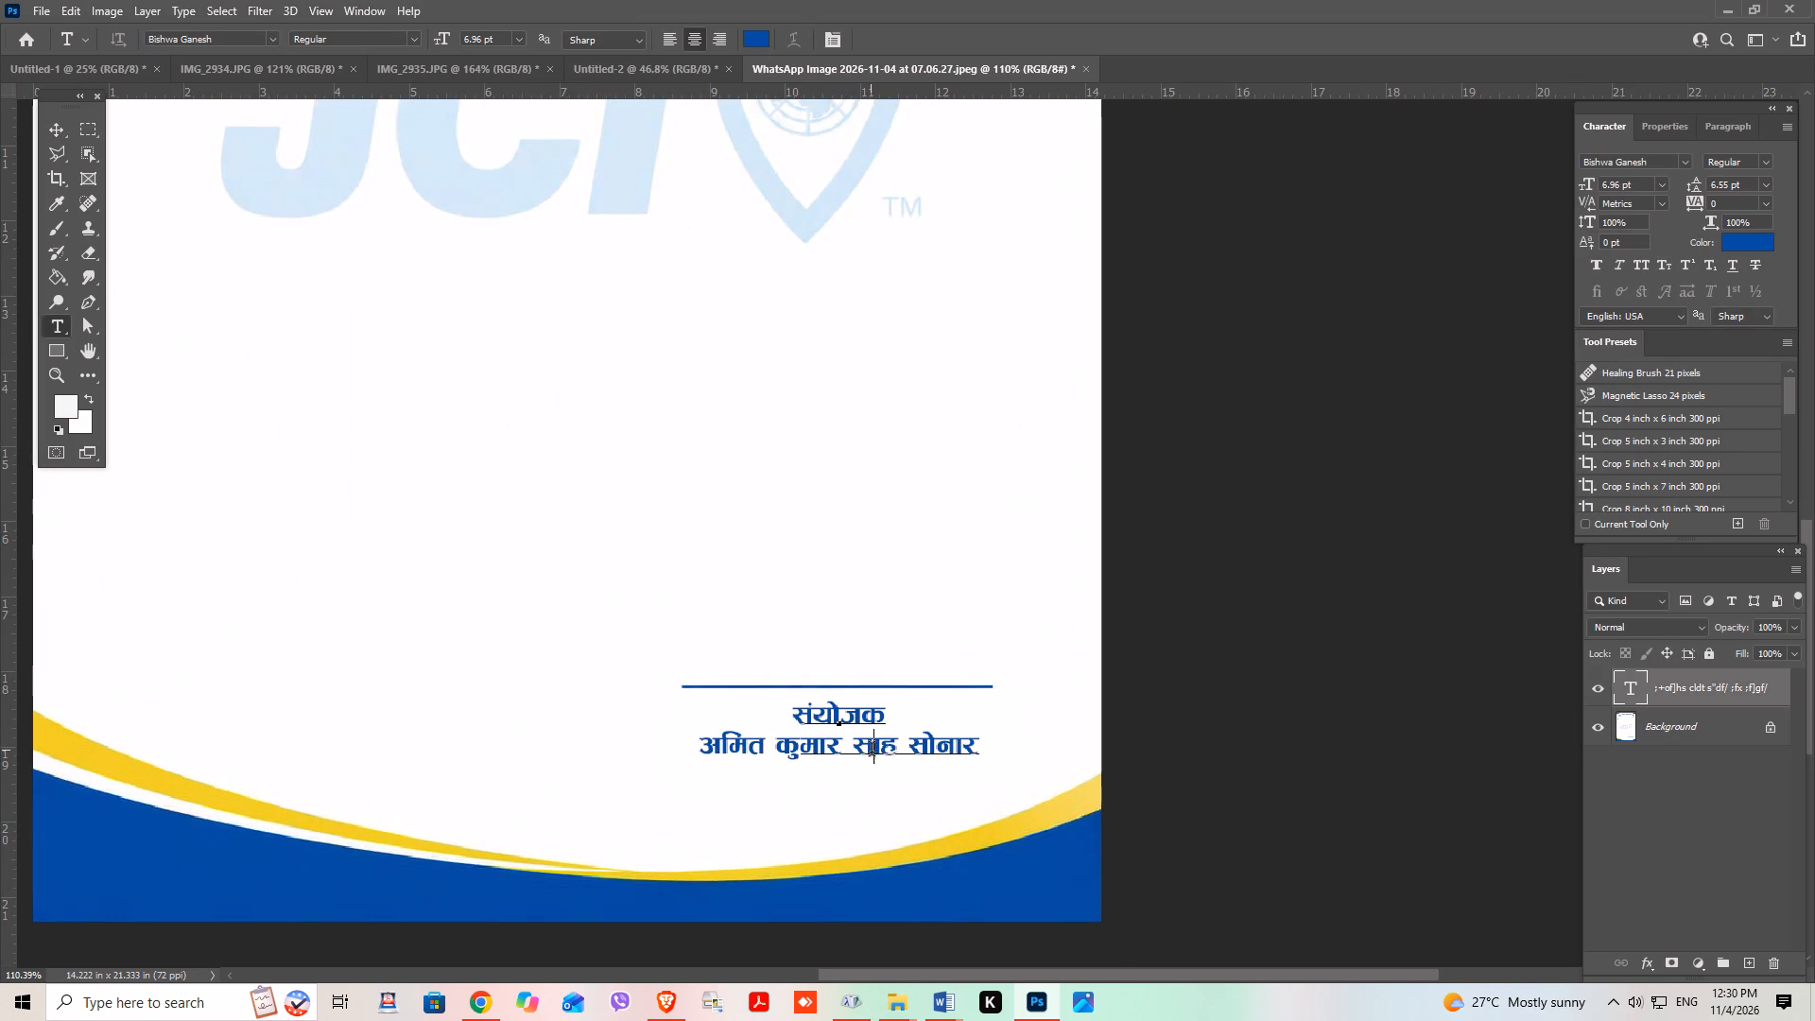
pyautogui.press('BackSpace')
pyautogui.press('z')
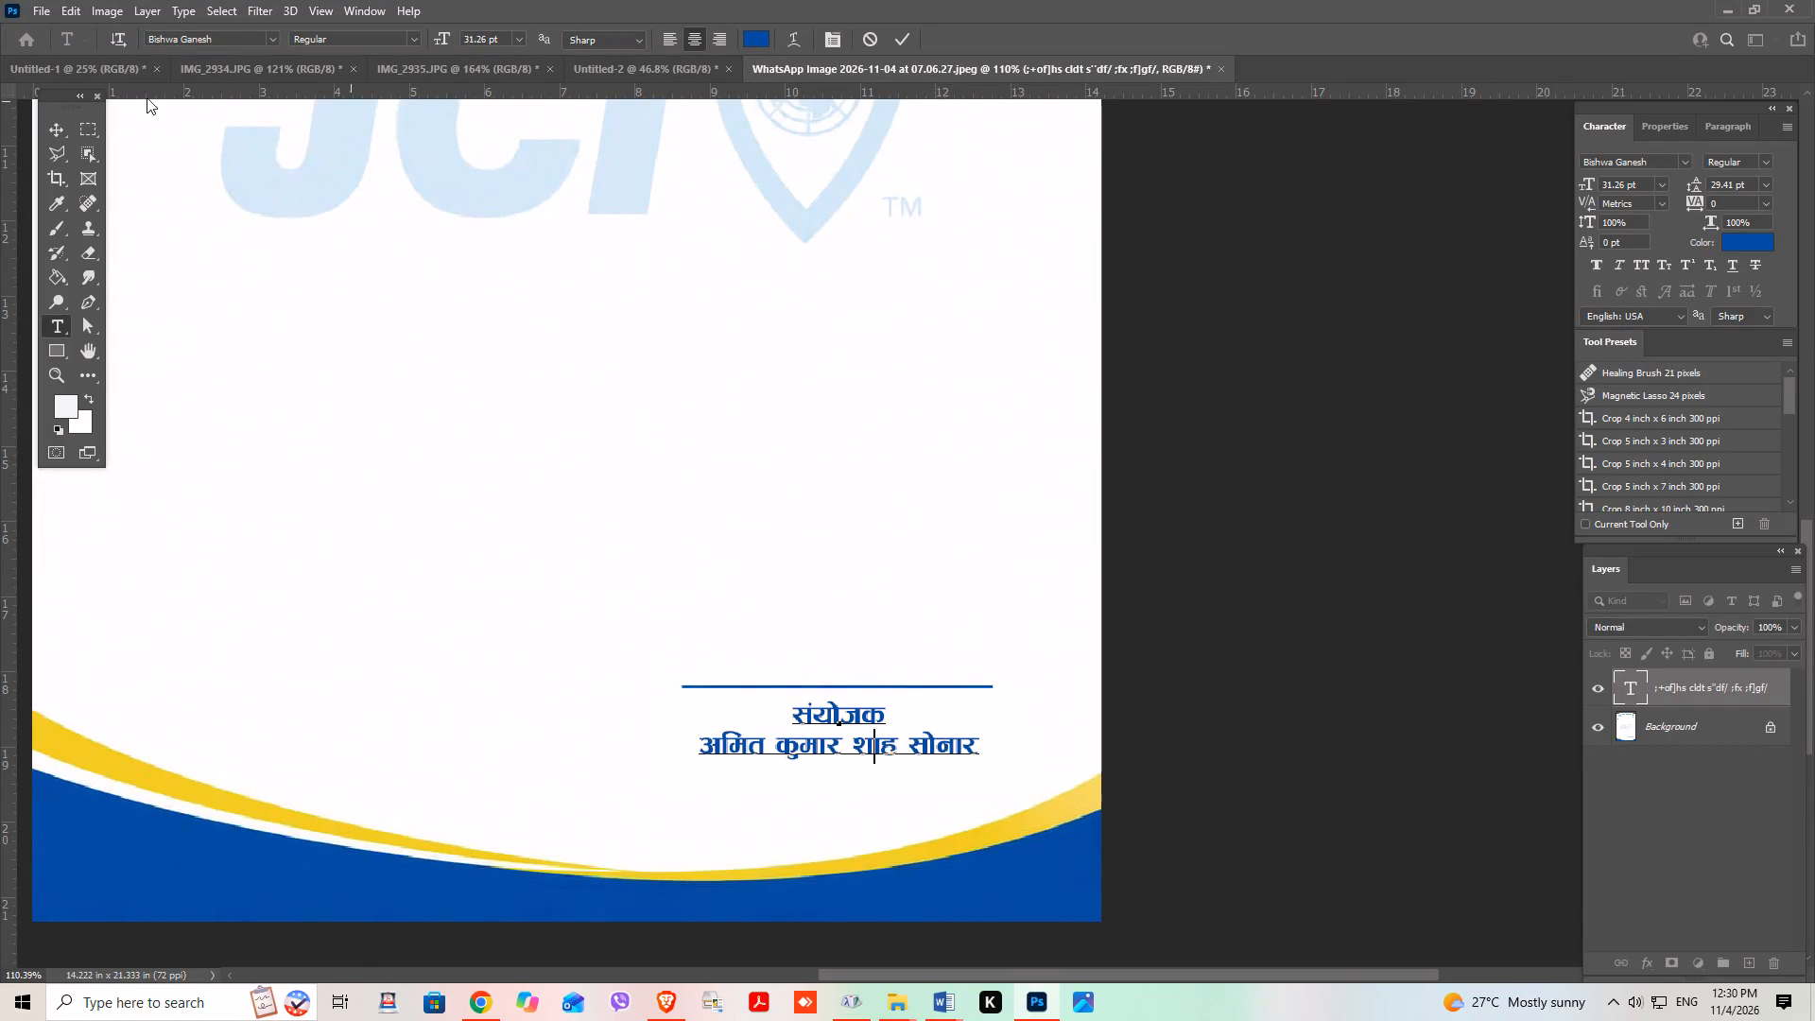
pyautogui.click(60, 124)
pyautogui.click(1274, 573)
# Open the print setup for the edited letterhead.
pyautogui.scroll(4, 1245, 625)
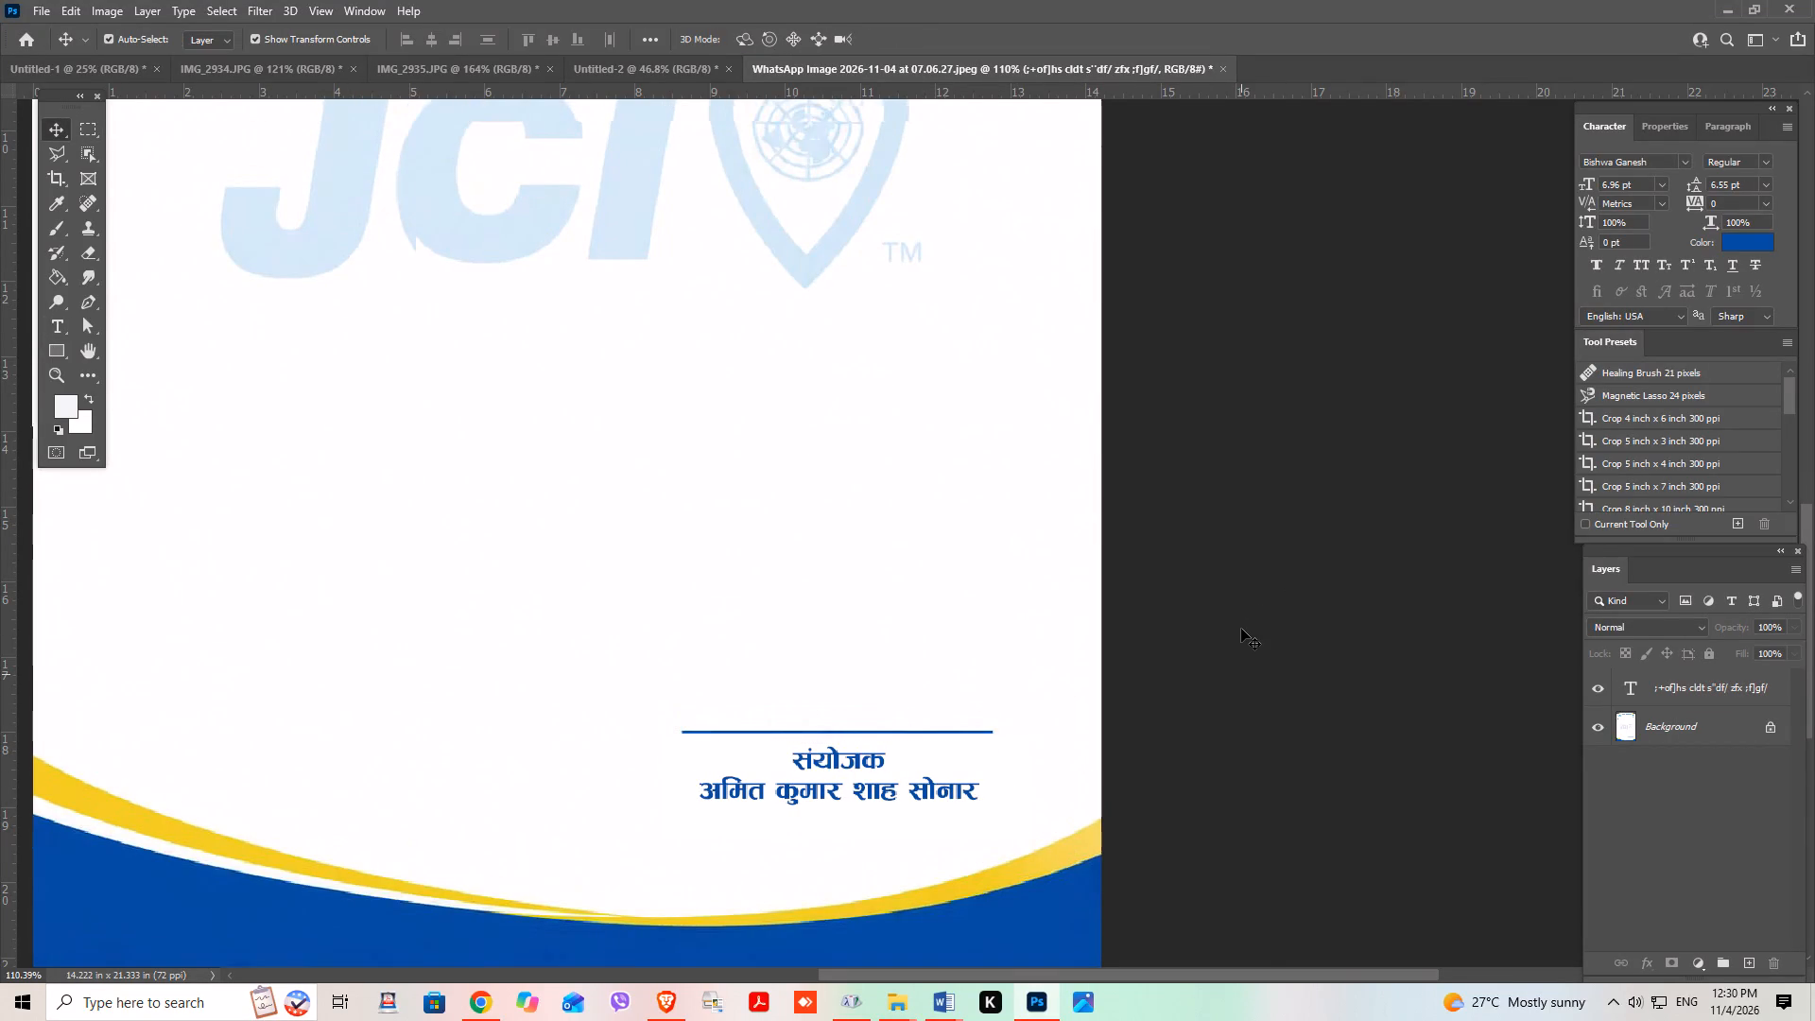
pyautogui.hotkey('ctrl', 'p')
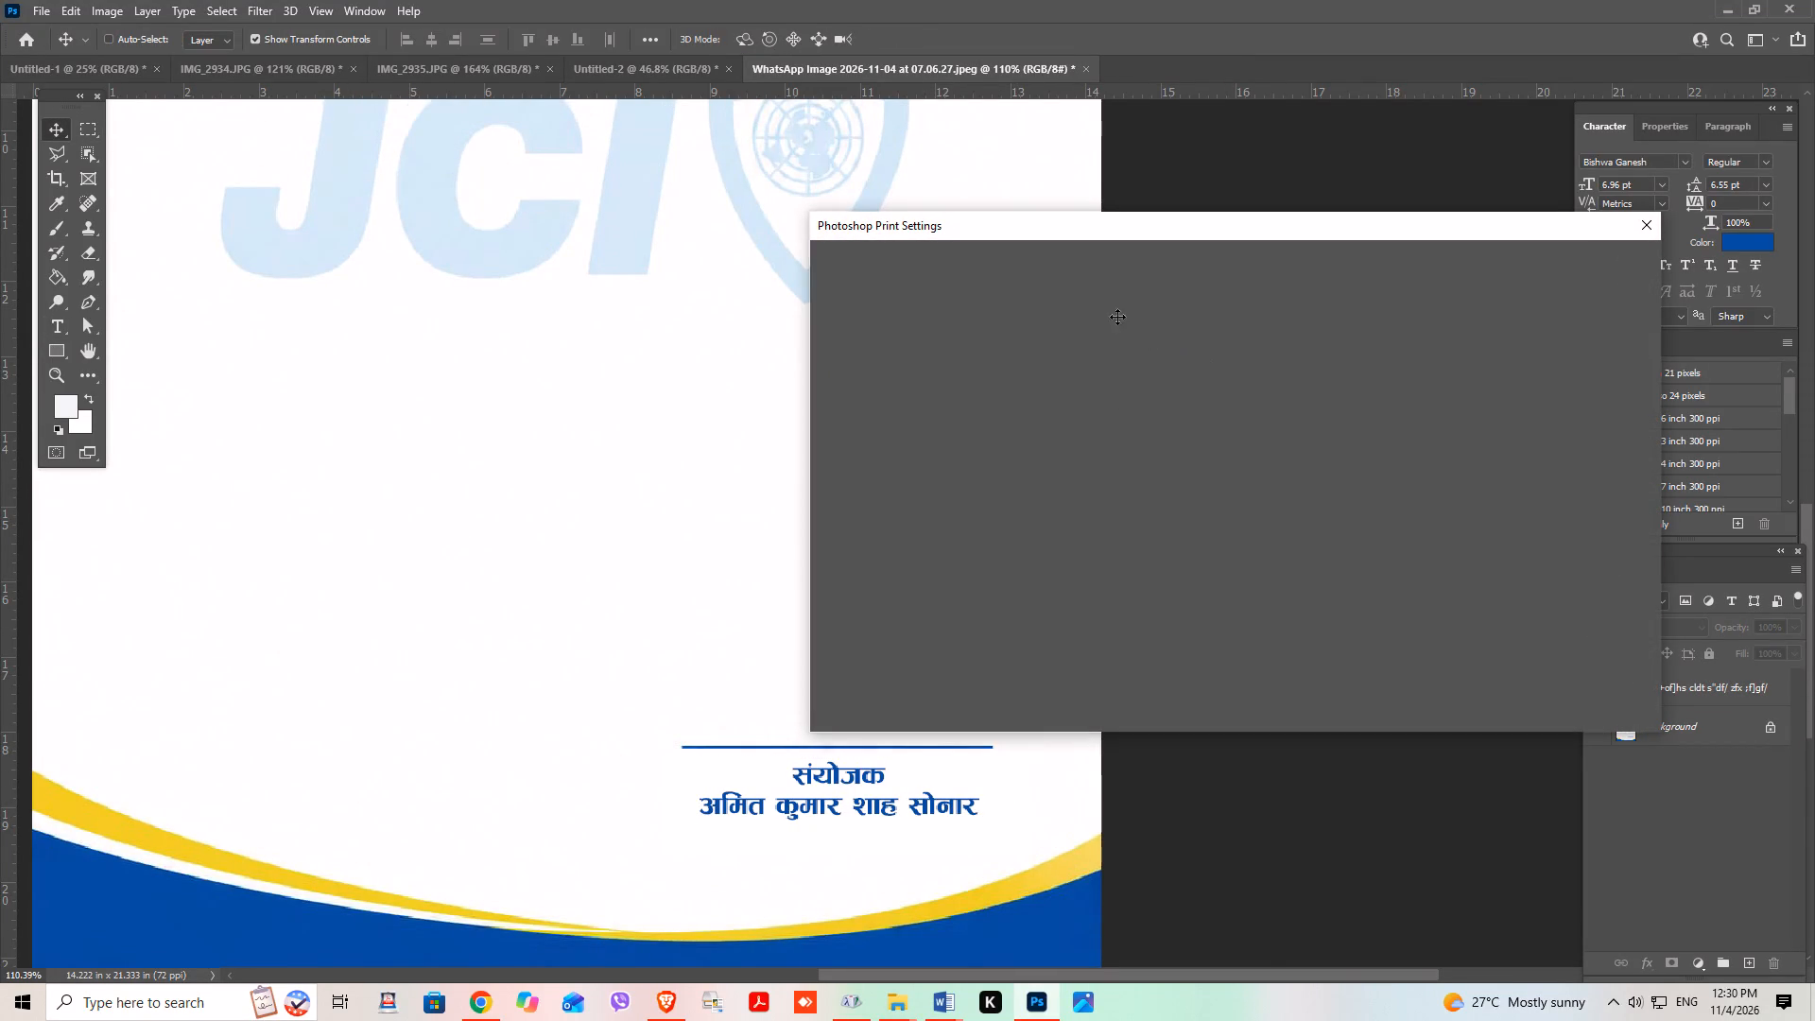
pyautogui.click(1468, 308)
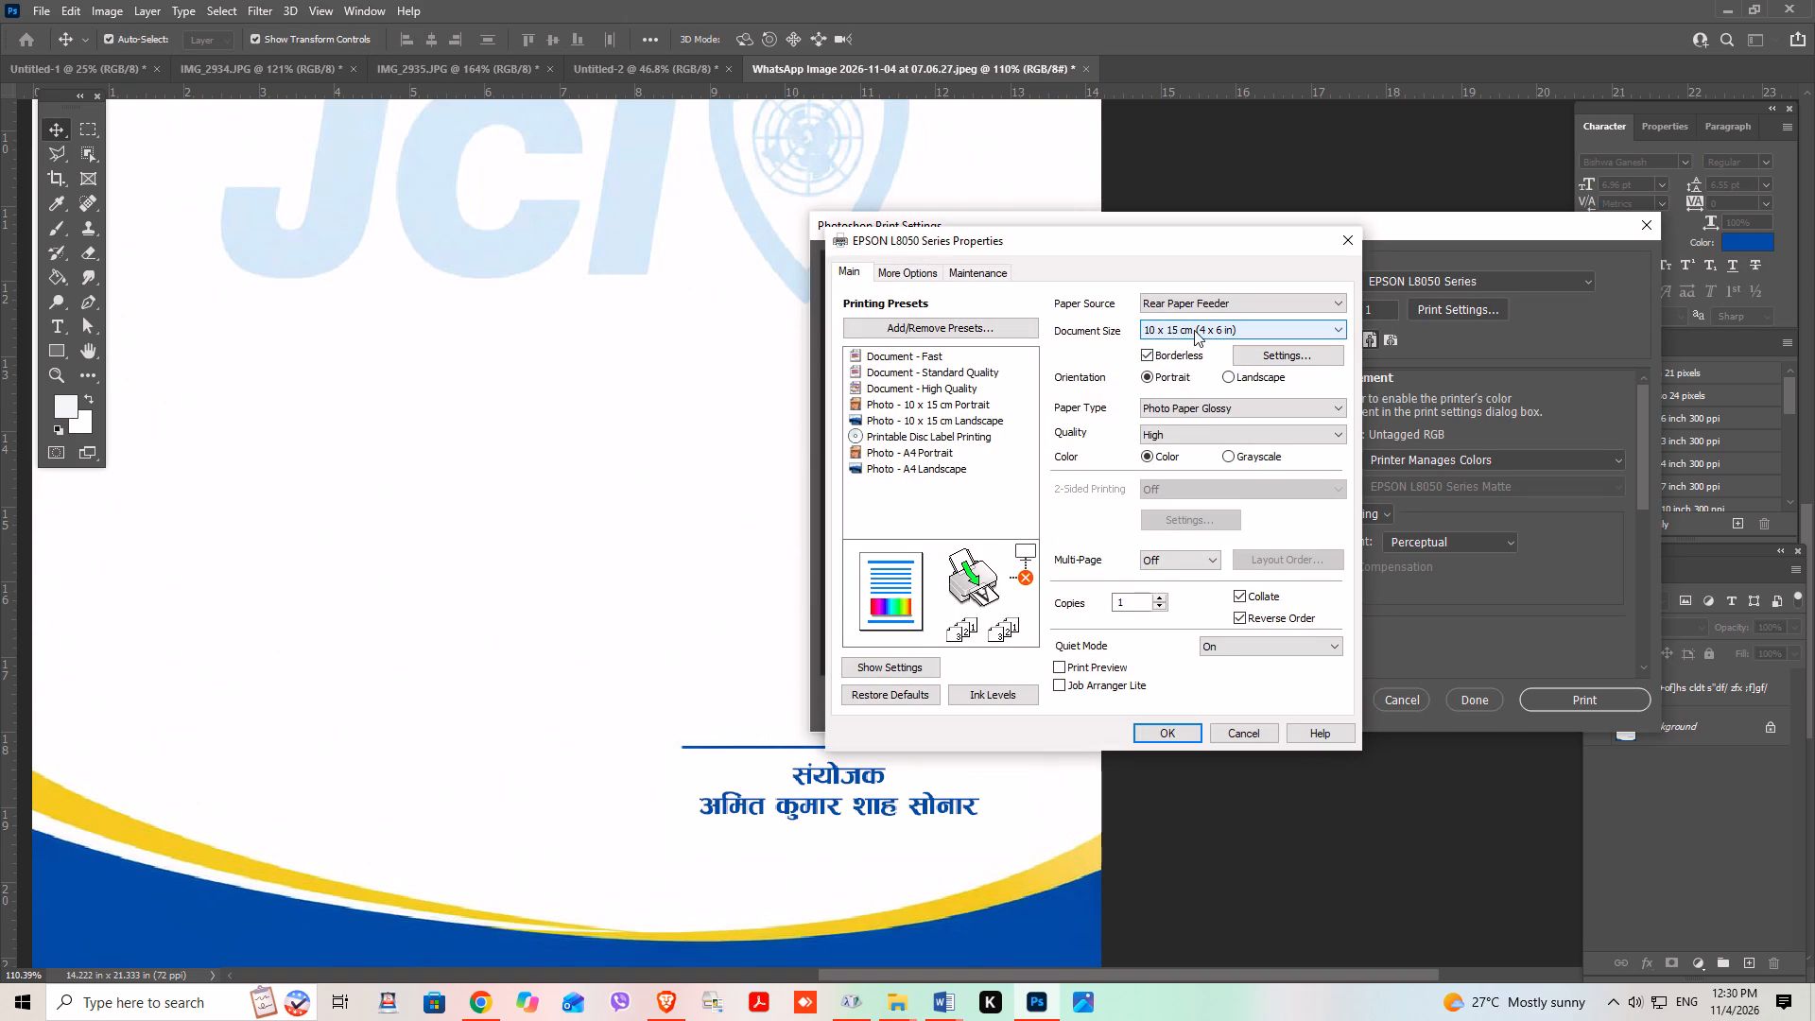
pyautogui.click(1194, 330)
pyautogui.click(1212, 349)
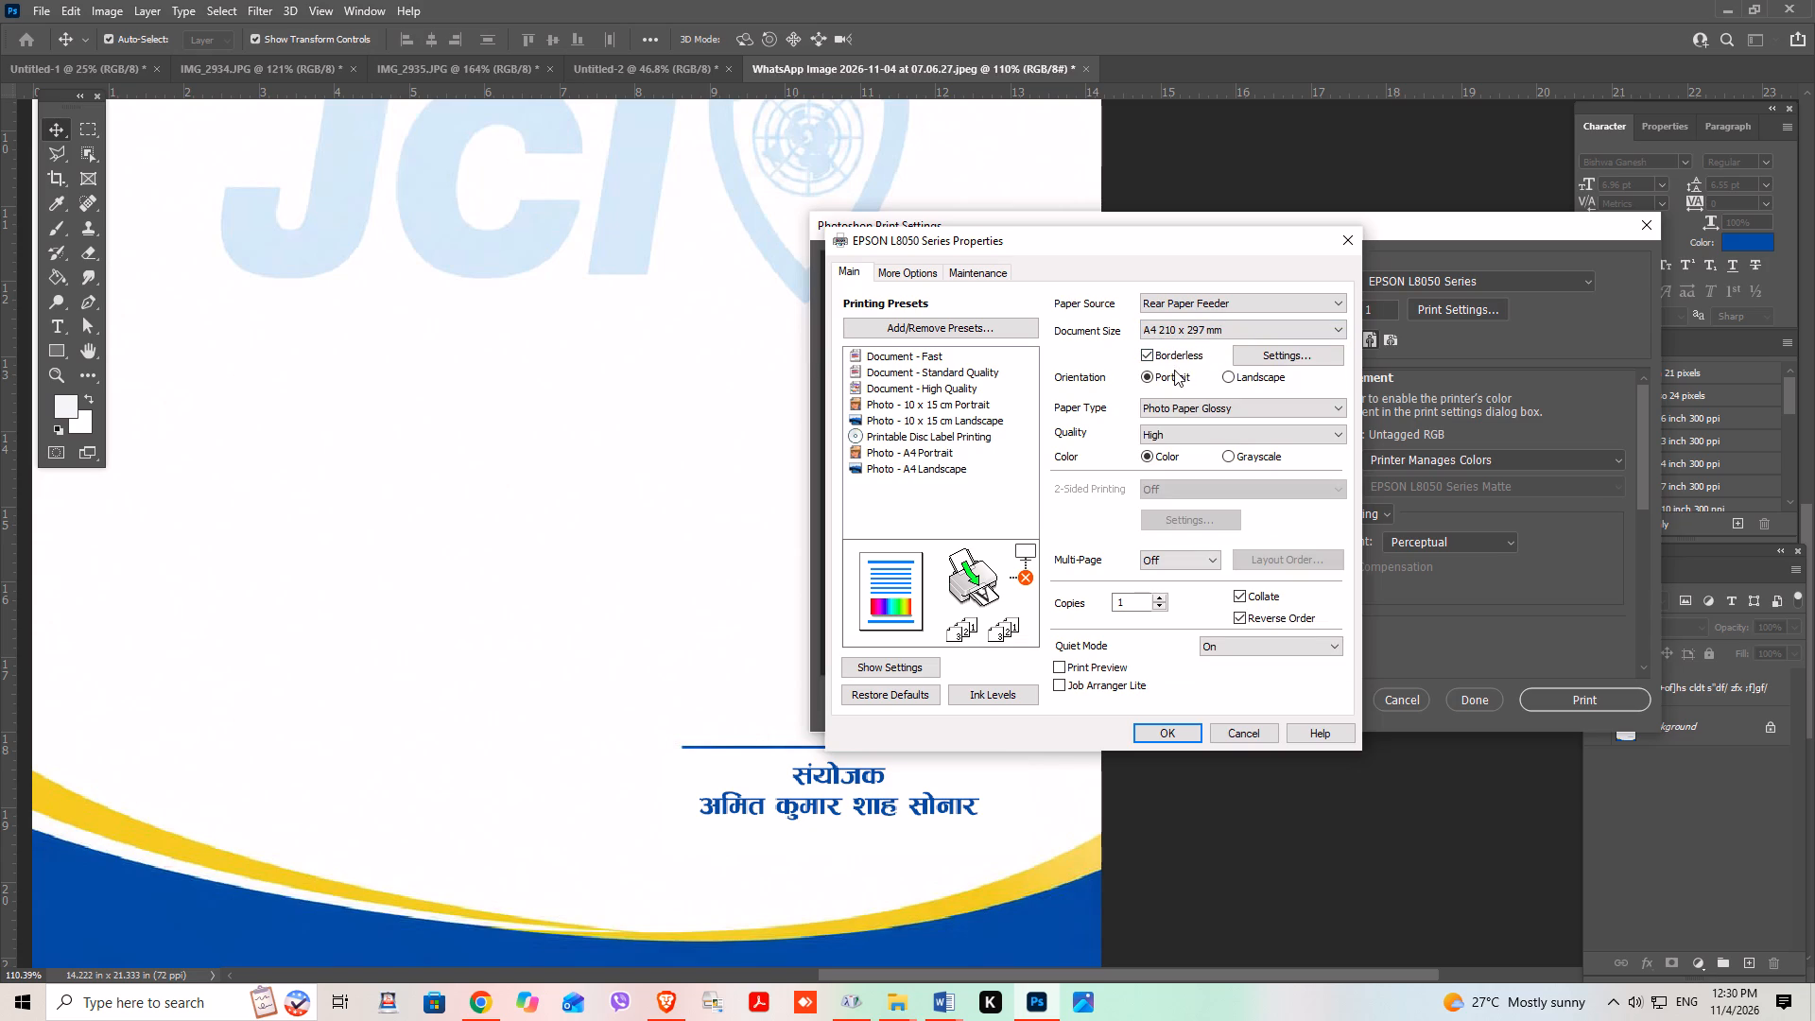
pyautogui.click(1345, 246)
# Select the Canon G3070 series printer and apply its Standard profile for A4 plain paper at standard quality.
pyautogui.click(1411, 284)
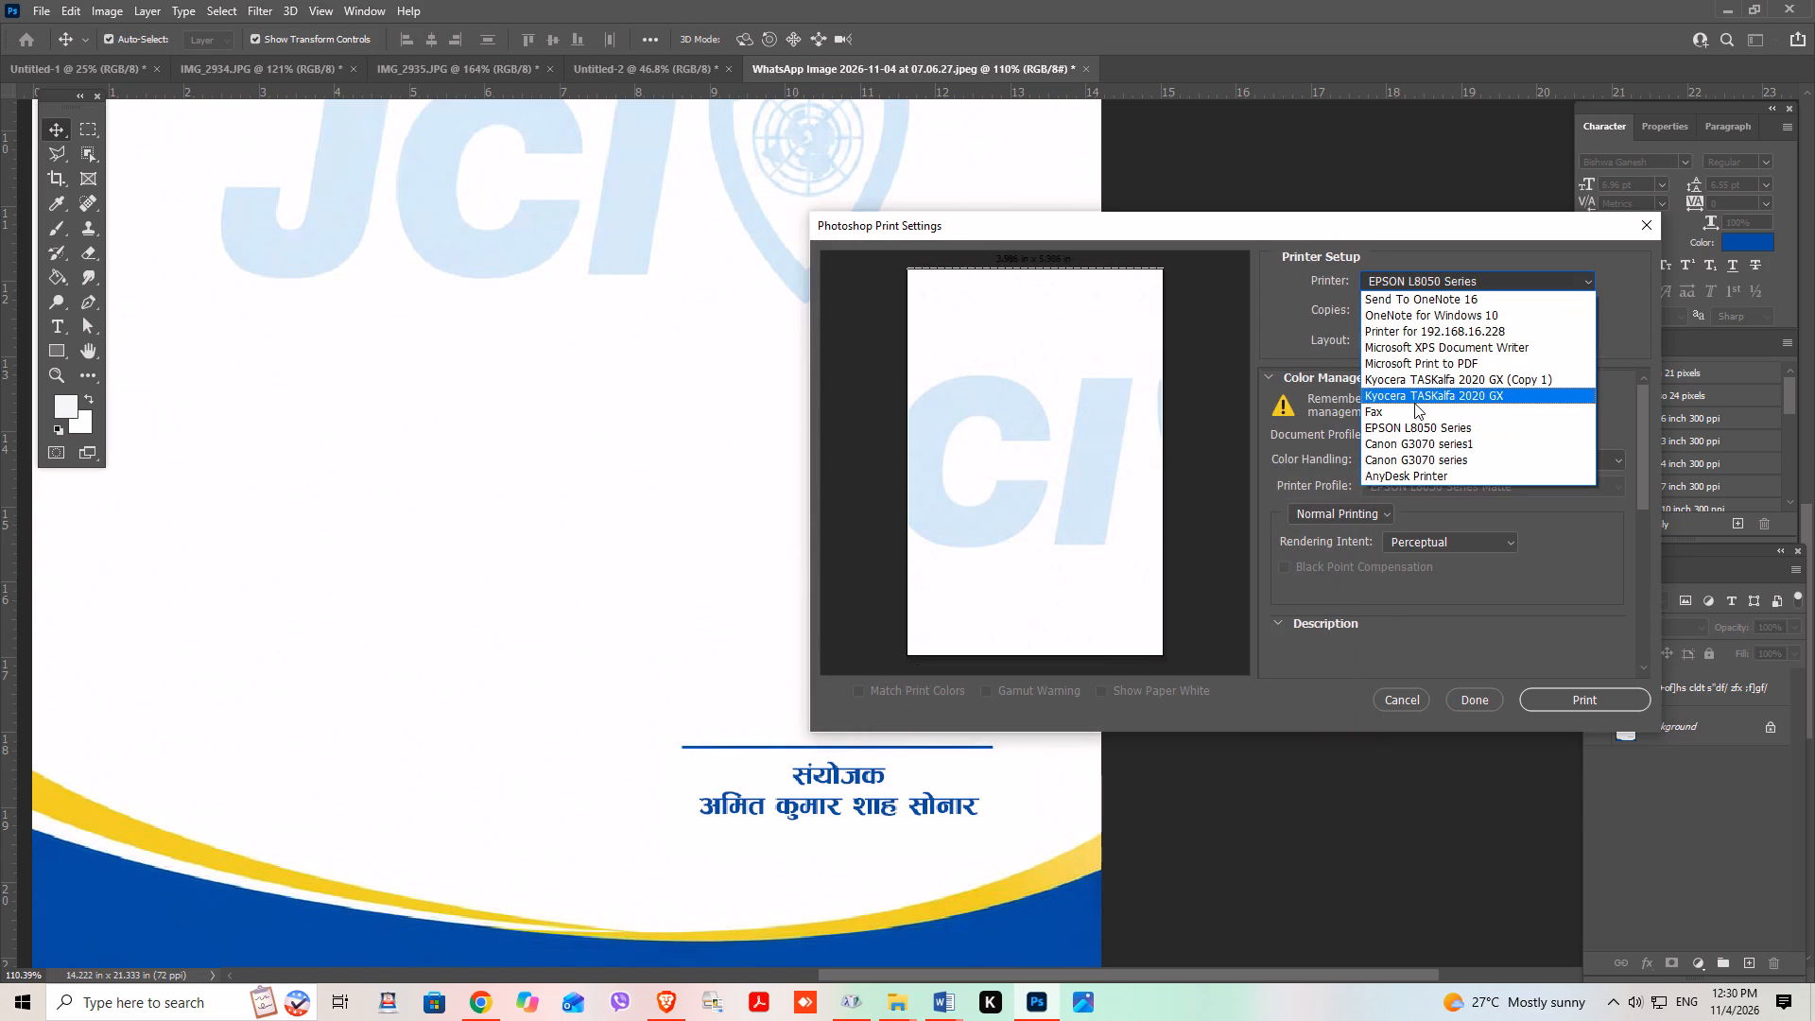
pyautogui.click(1426, 458)
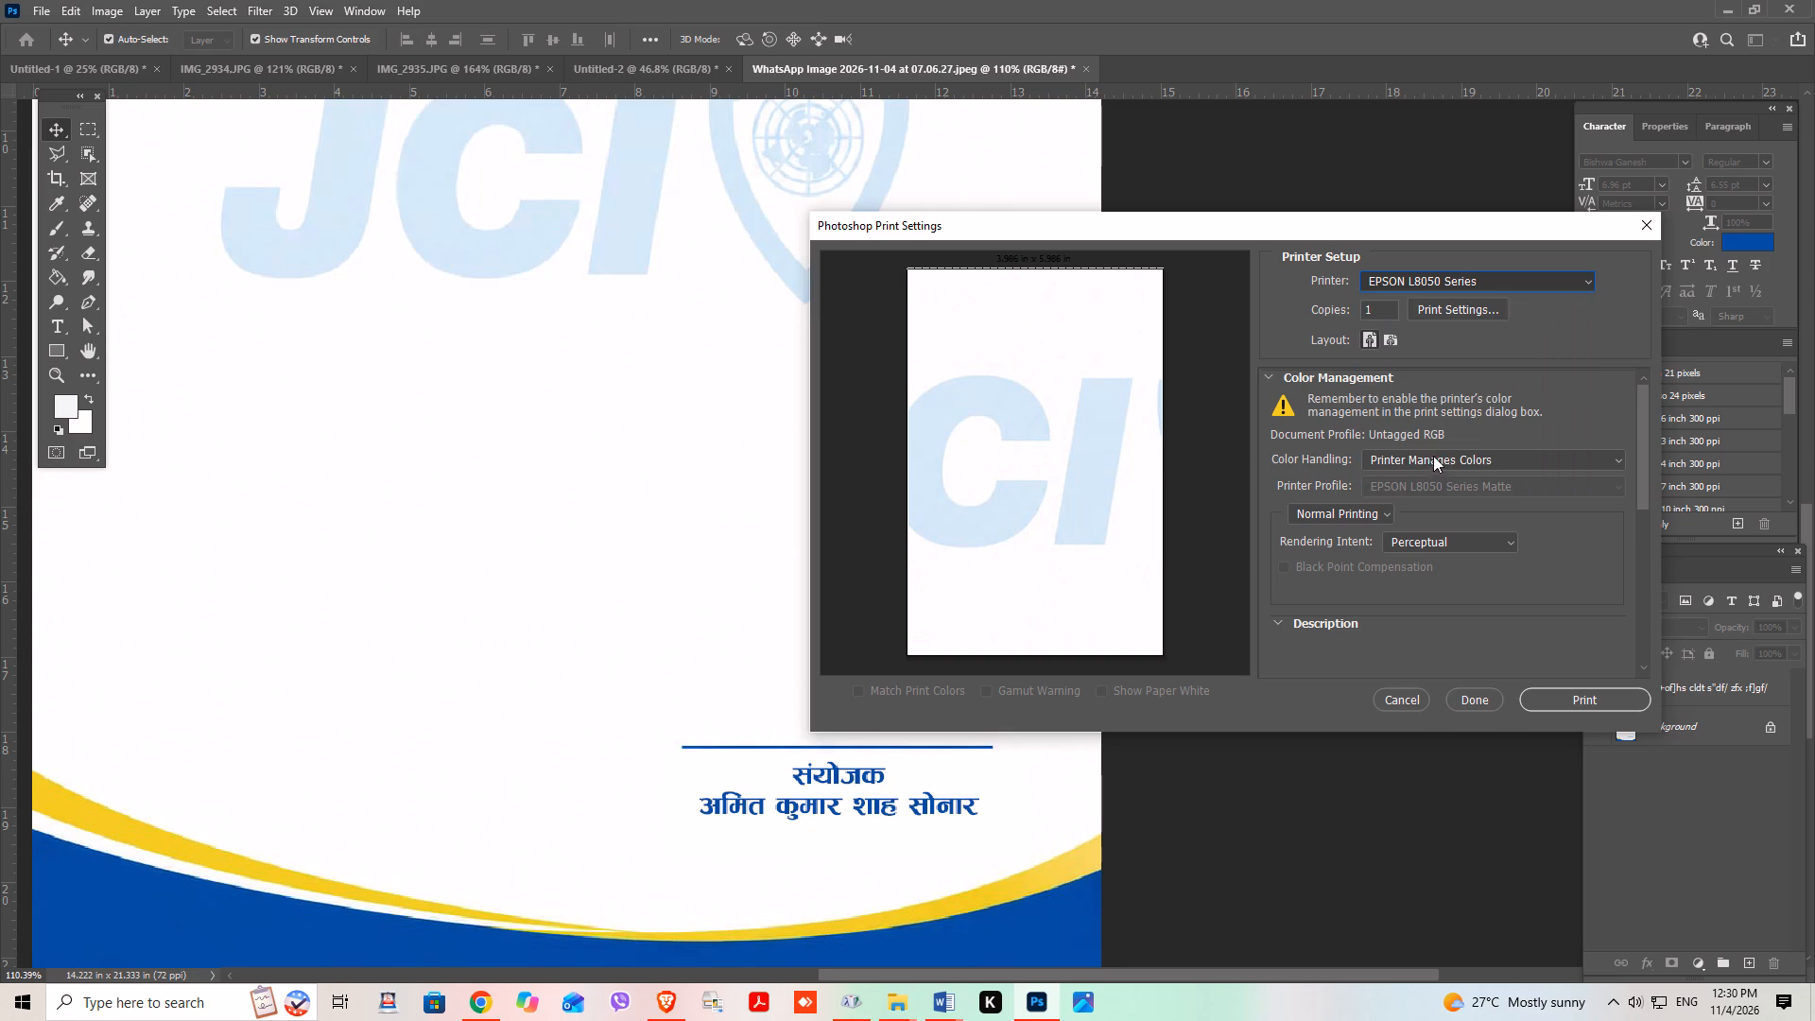
pyautogui.click(1457, 308)
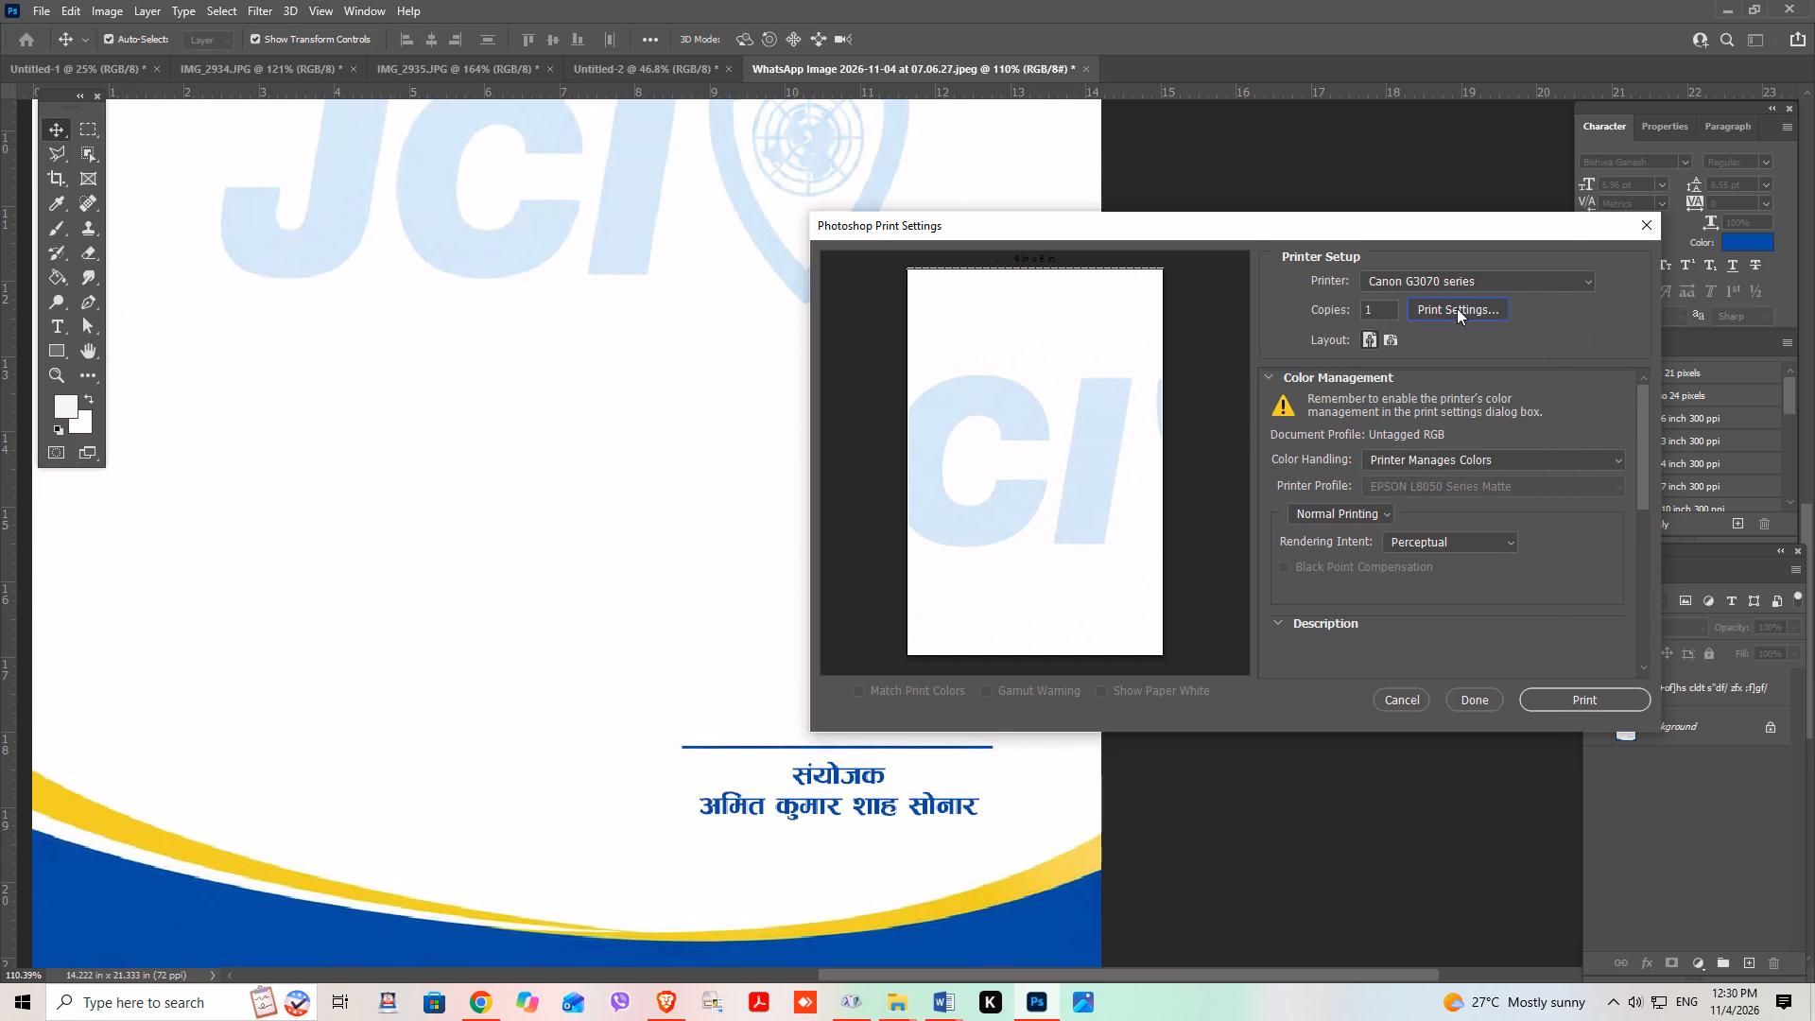
pyautogui.click(1186, 309)
pyautogui.click(1172, 334)
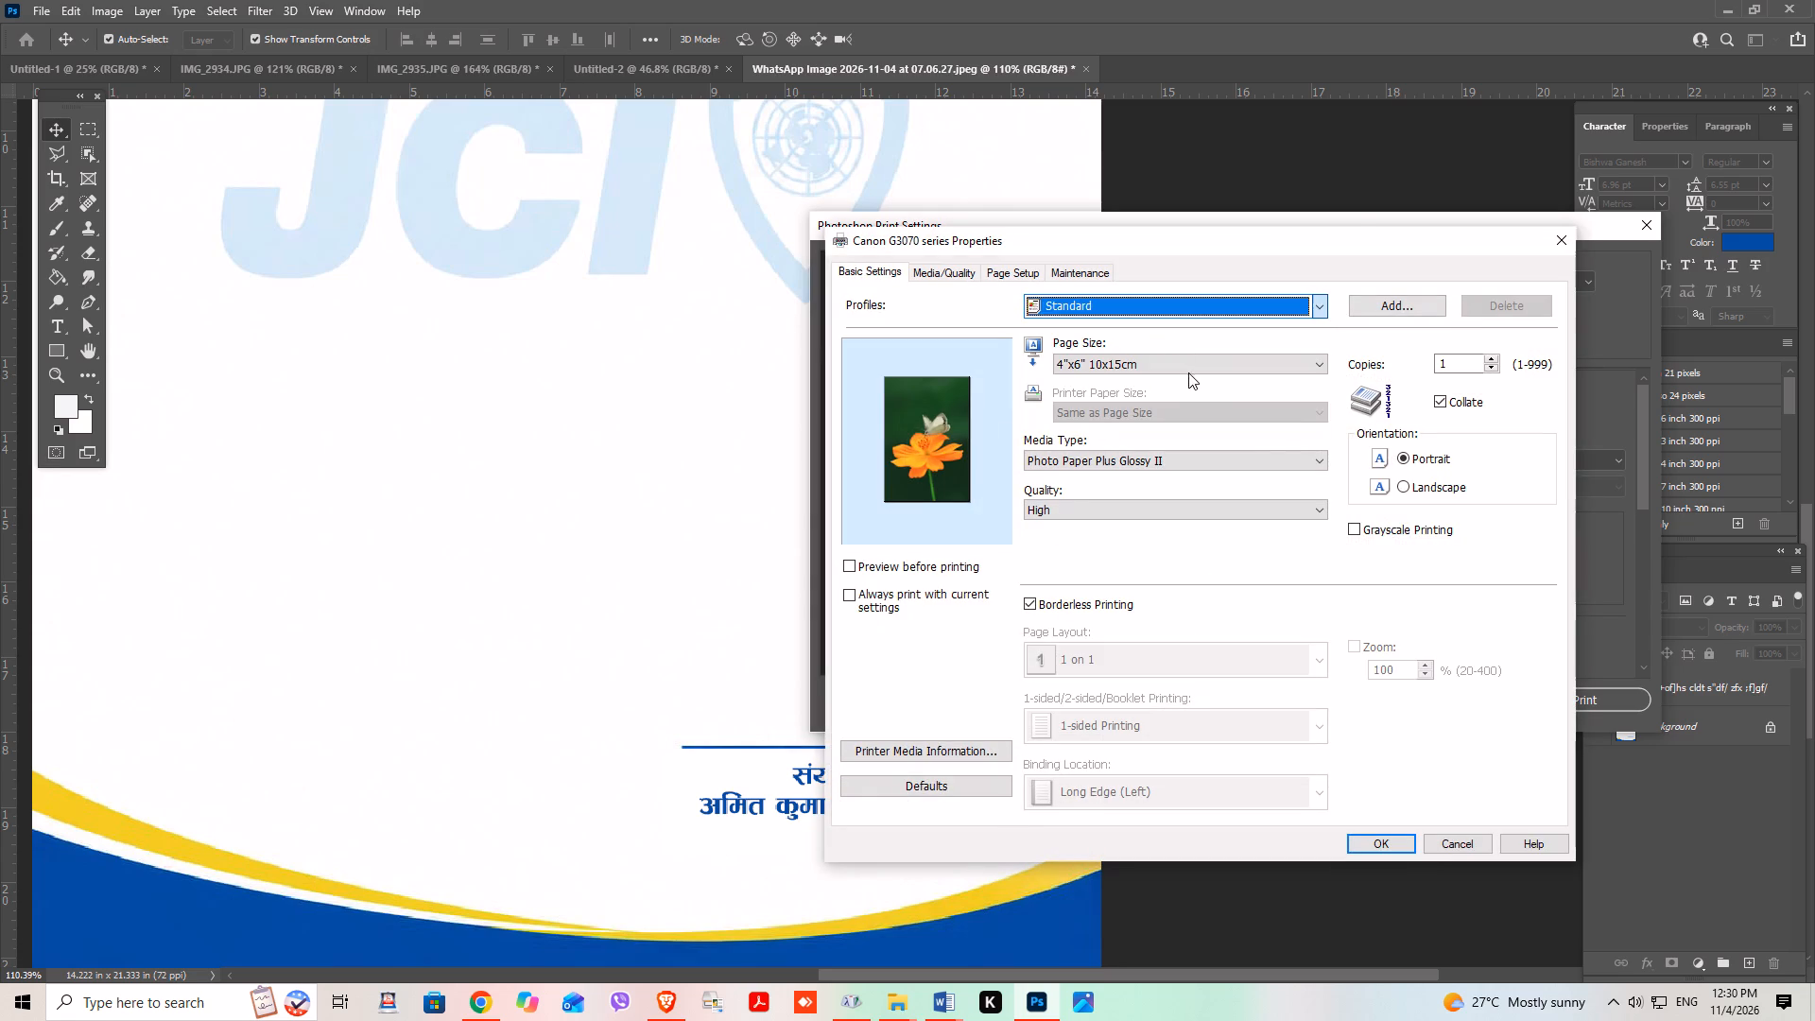
pyautogui.click(1192, 367)
pyautogui.click(1386, 219)
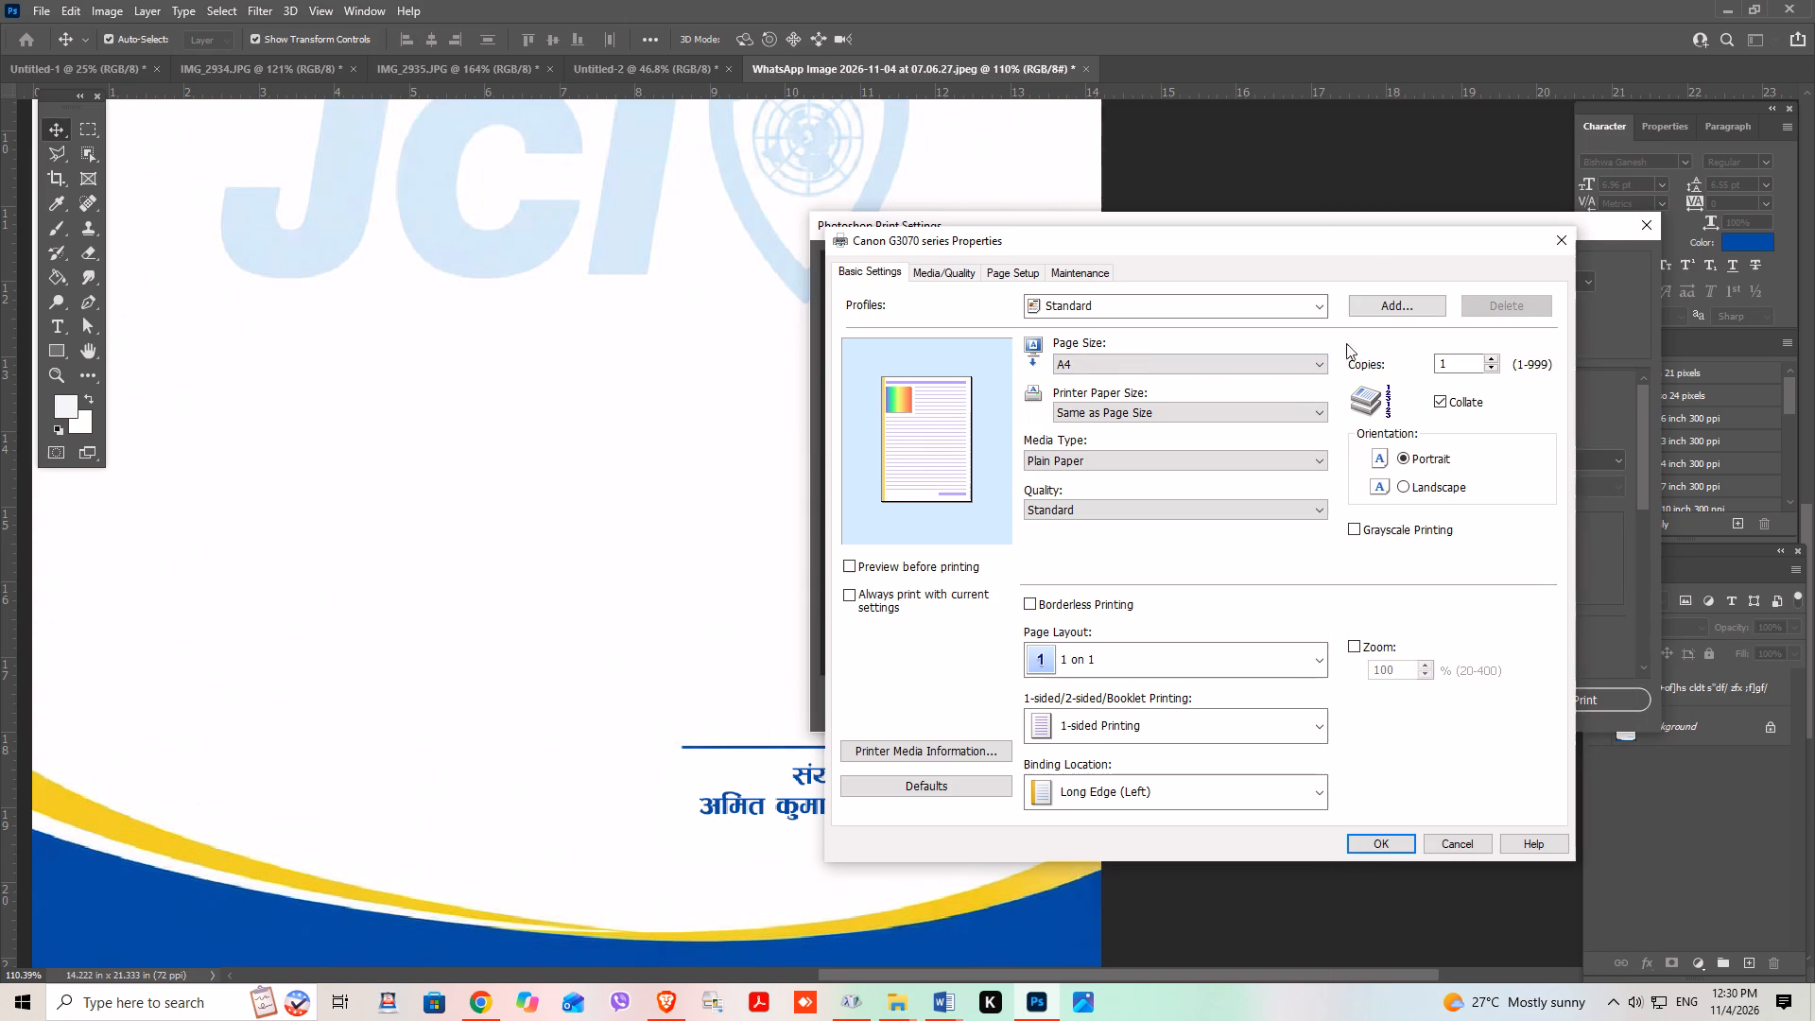
pyautogui.click(1389, 846)
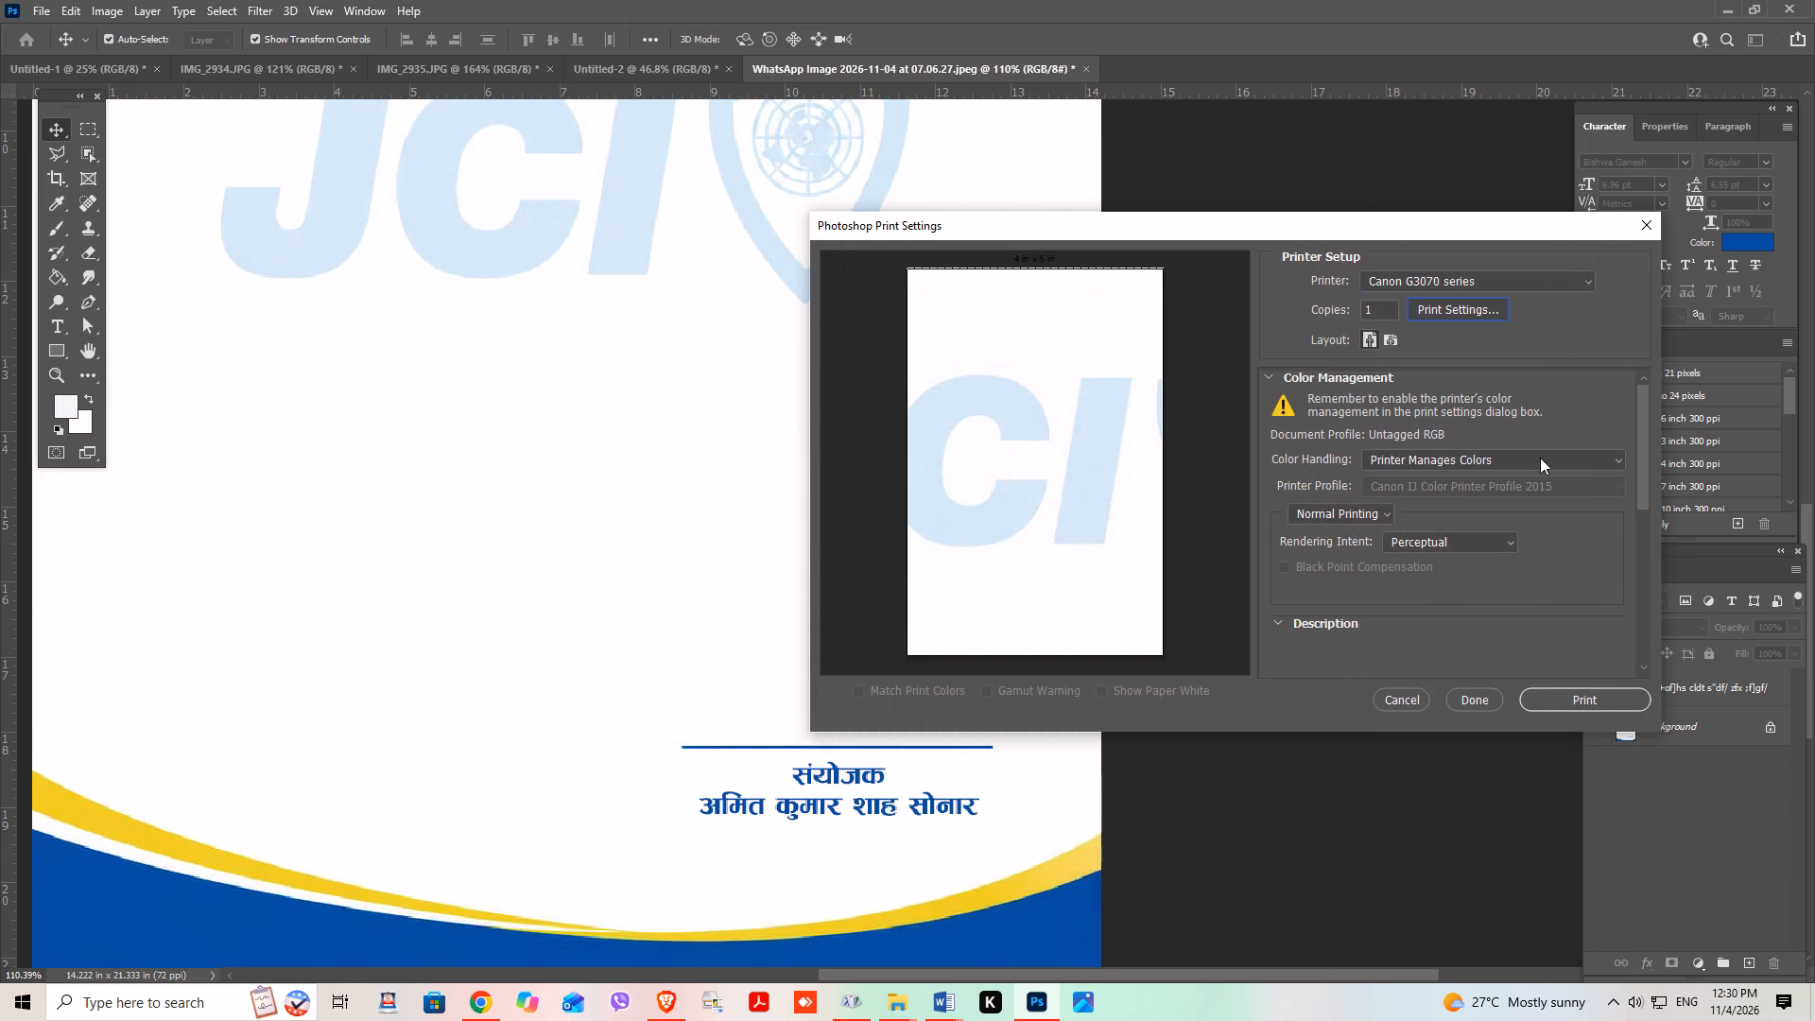
# Scale the letterhead to fit the media and print one copy on the Canon G3070 series.
pyautogui.click(1644, 407)
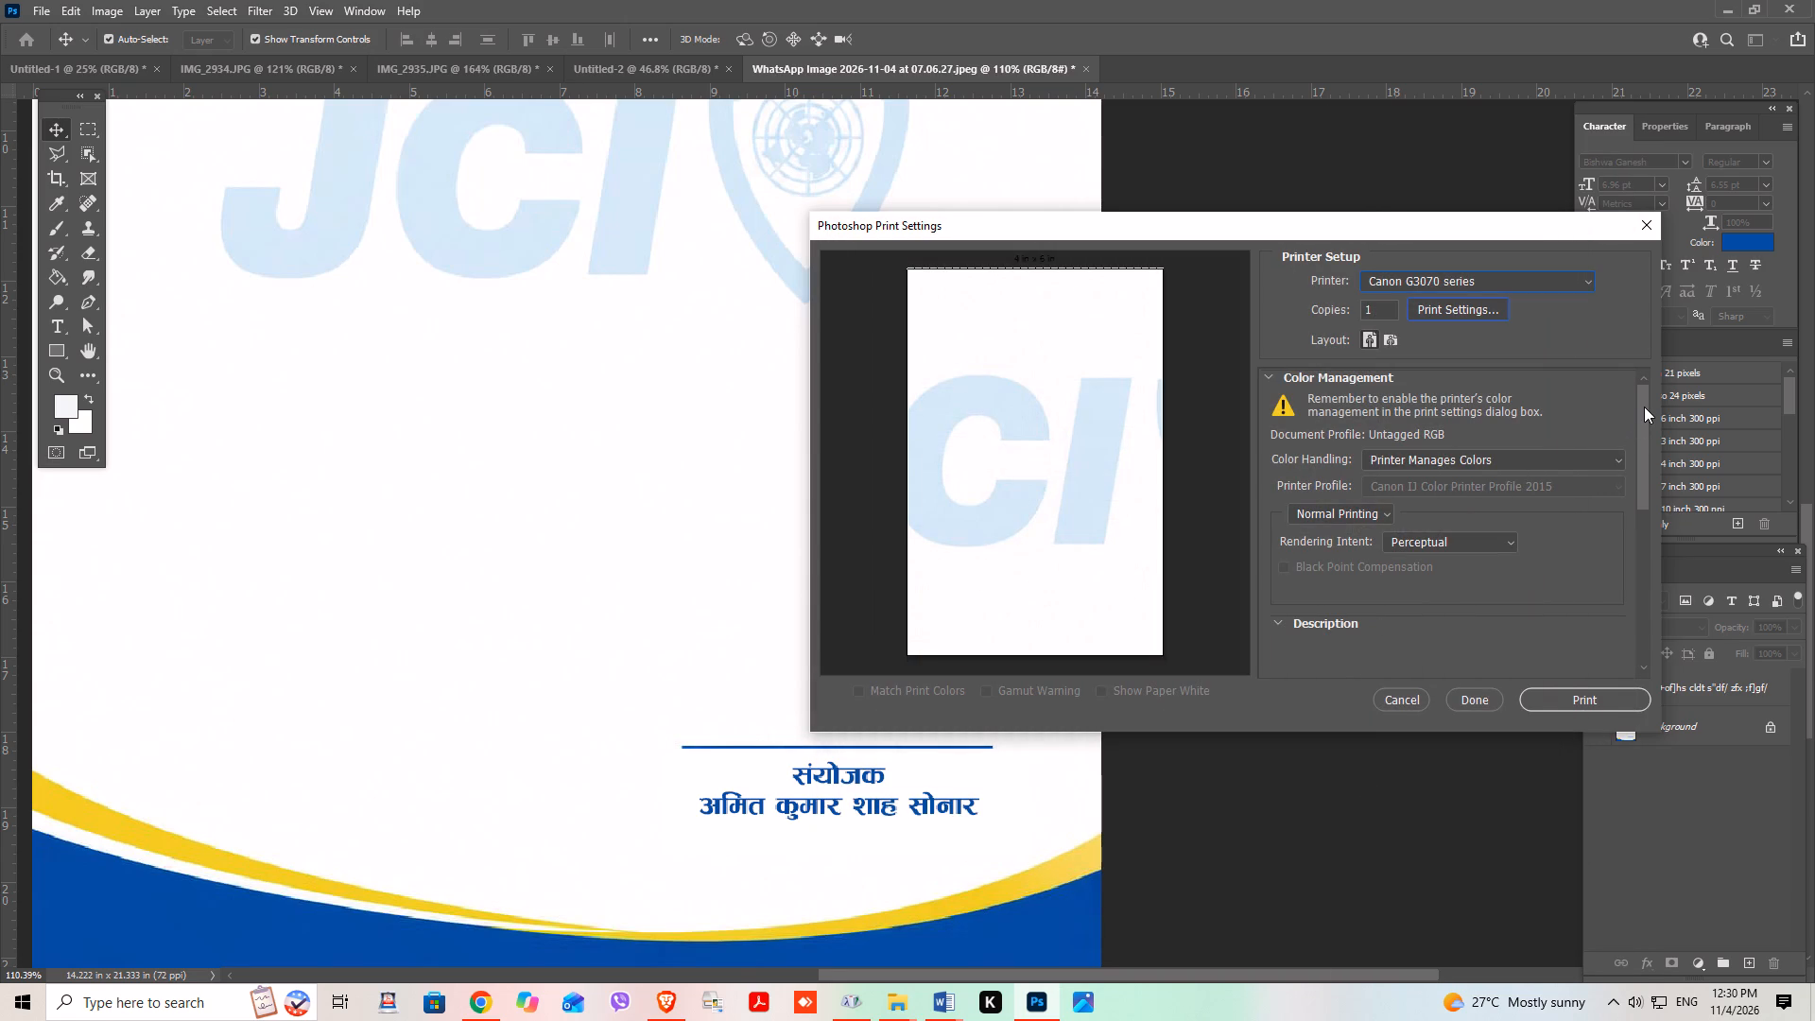
pyautogui.moveTo(1644, 407); pyautogui.dragTo(1657, 542)
pyautogui.click(1357, 579)
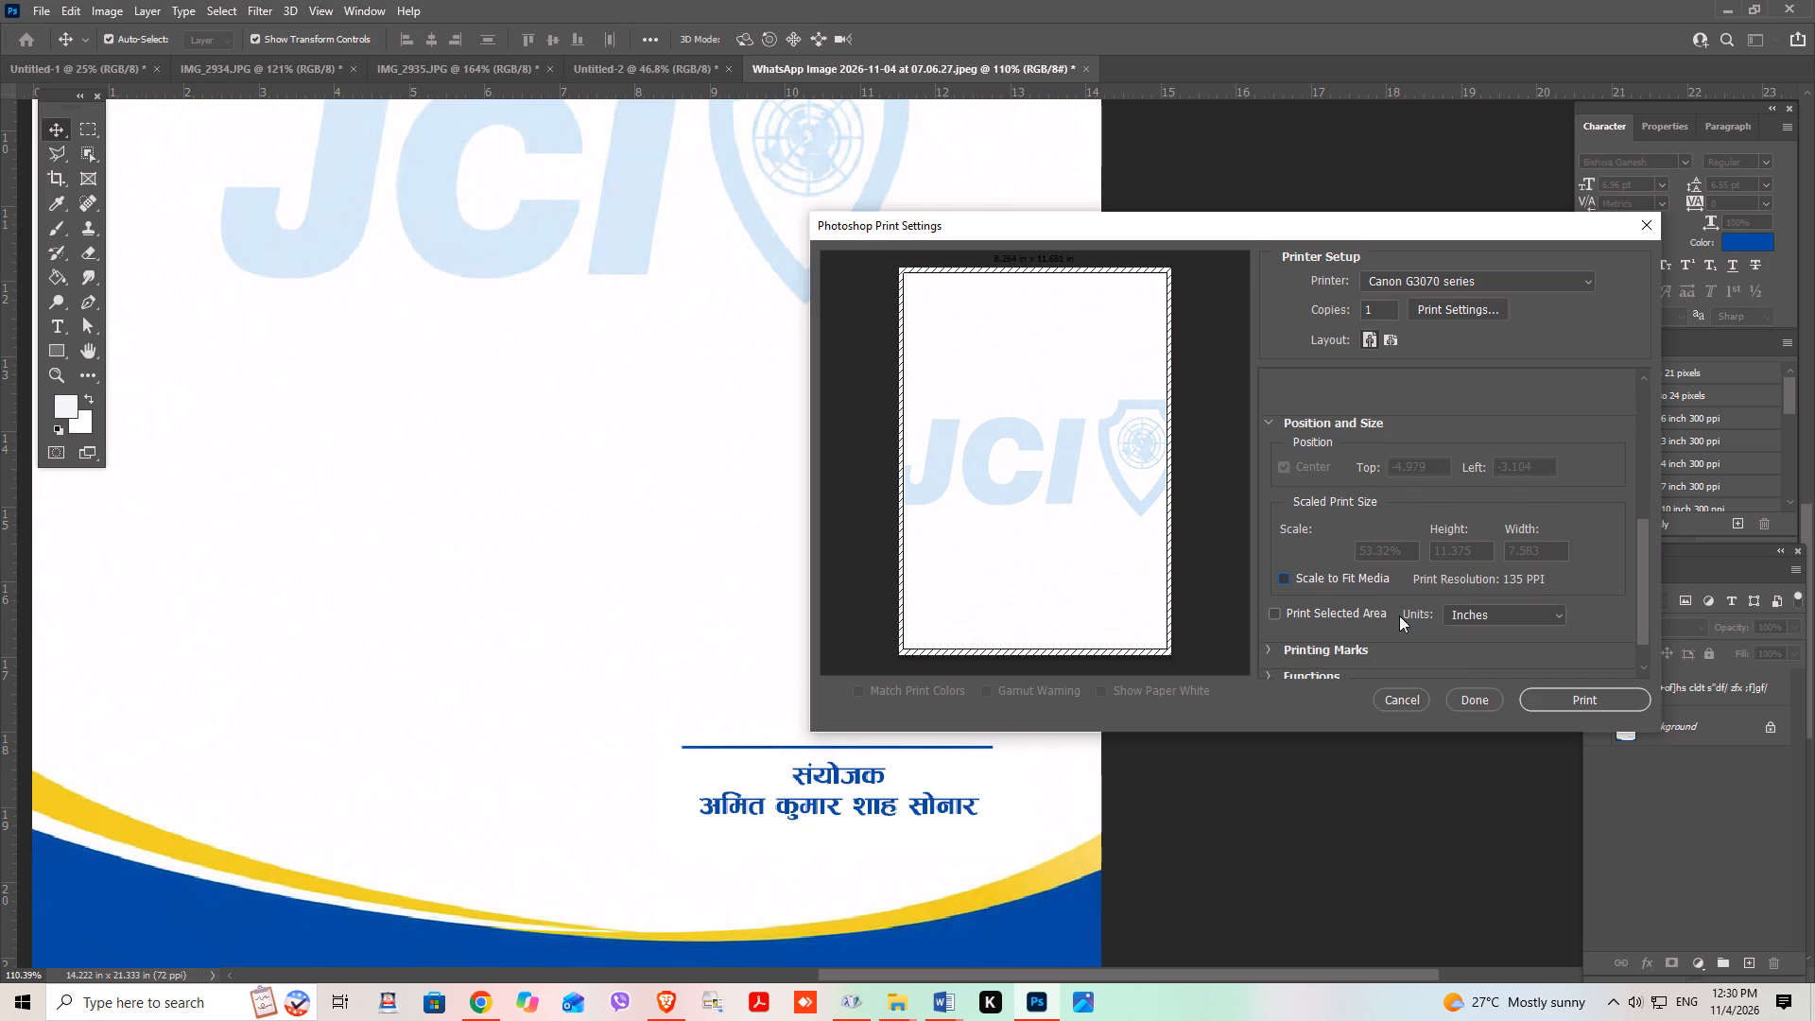
pyautogui.click(1594, 691)
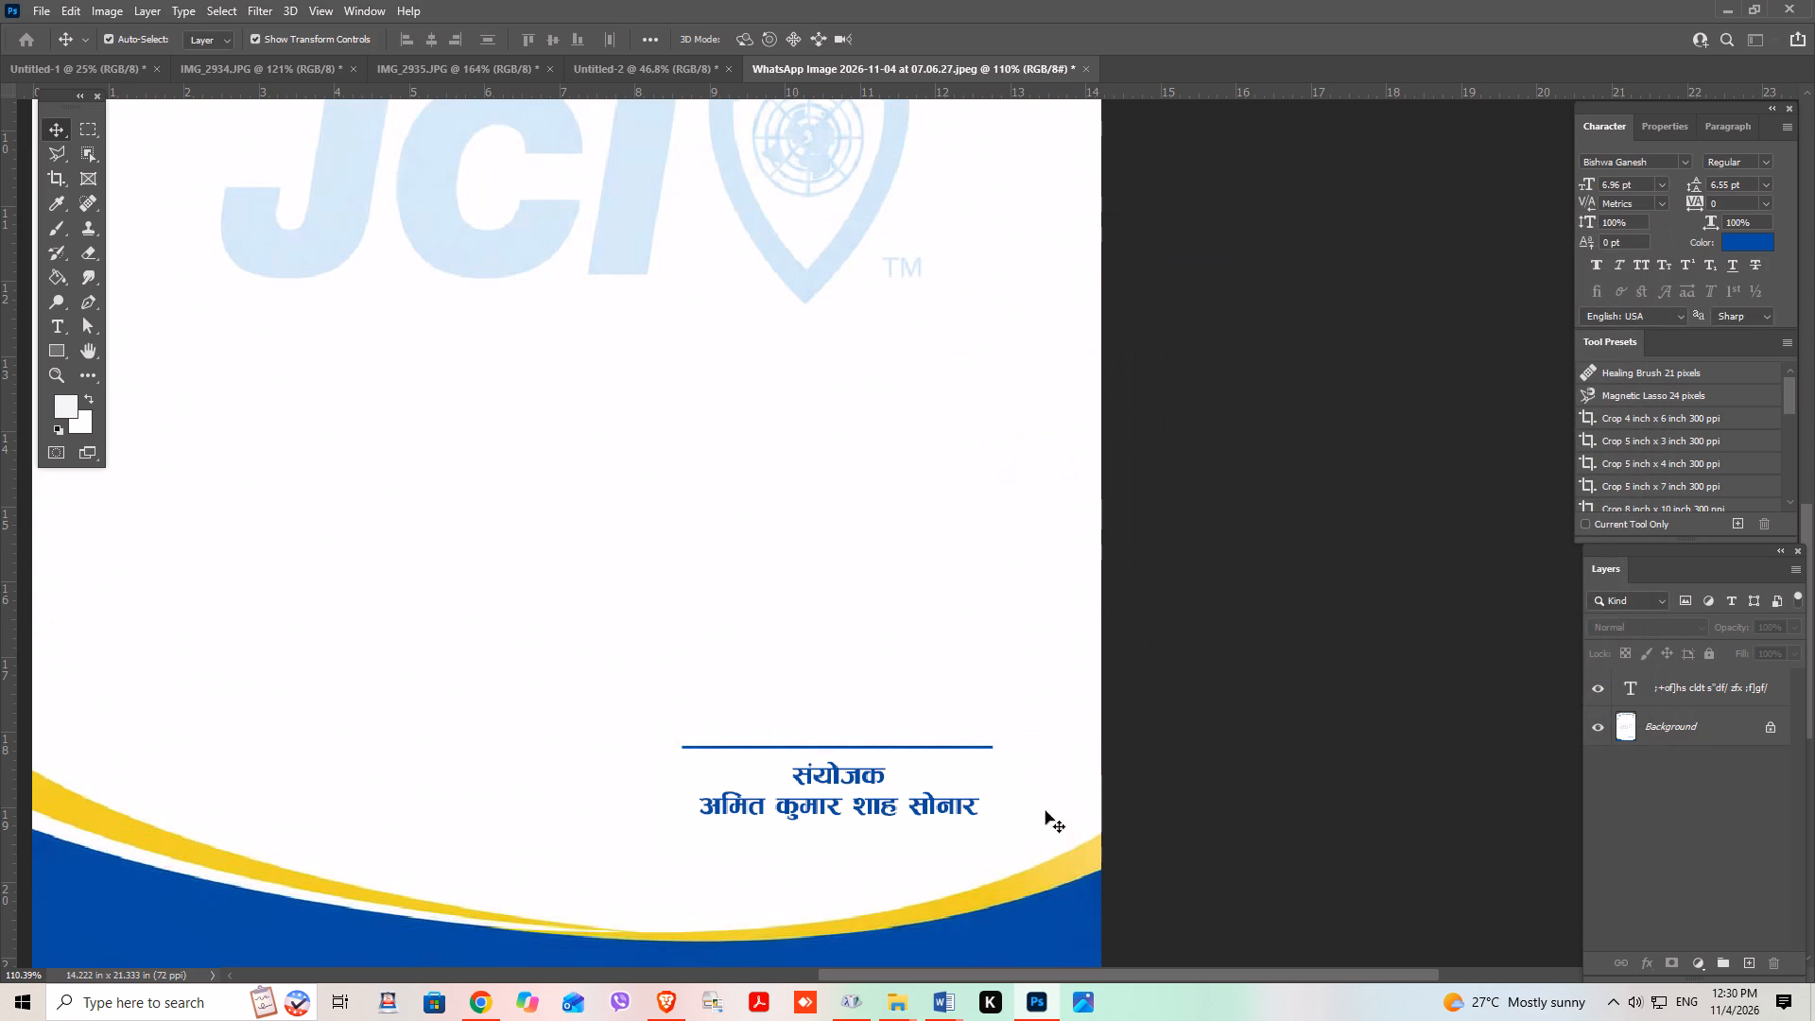
# Switch to the jci letter document in Word and print one A4 portrait copy on the Canon G3070 series.
pyautogui.click(946, 1009)
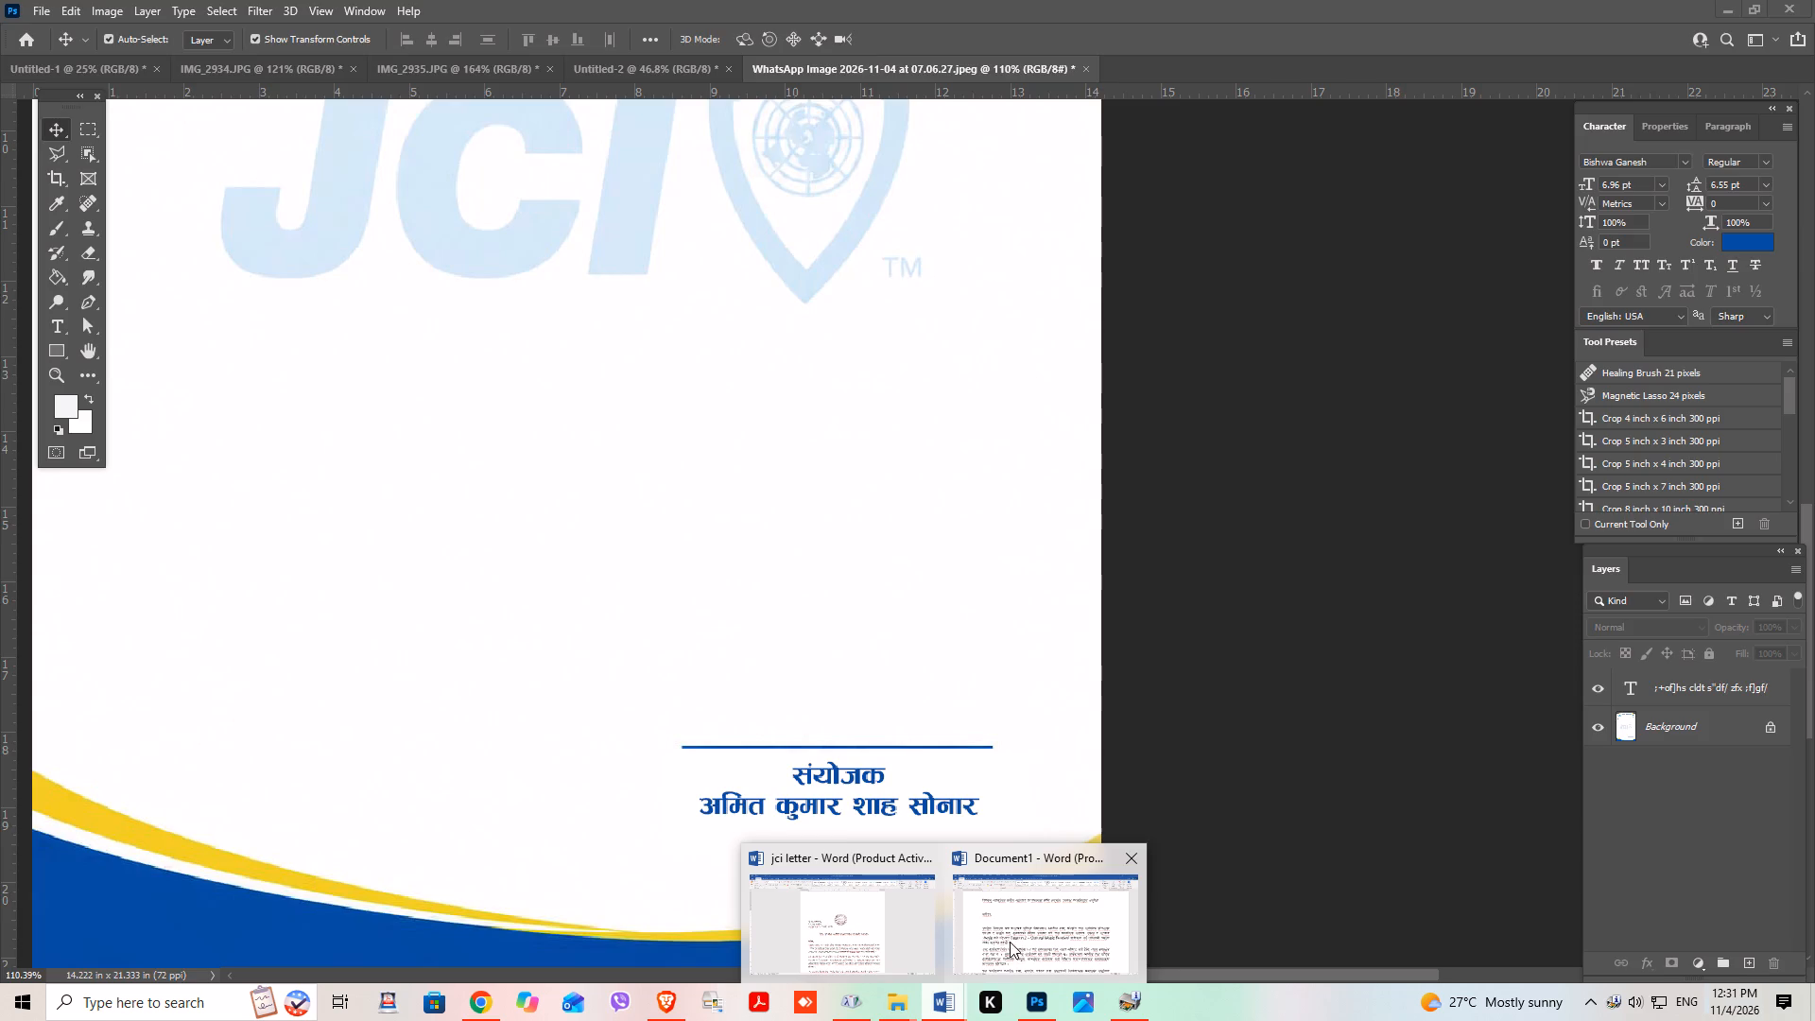
pyautogui.click(921, 922)
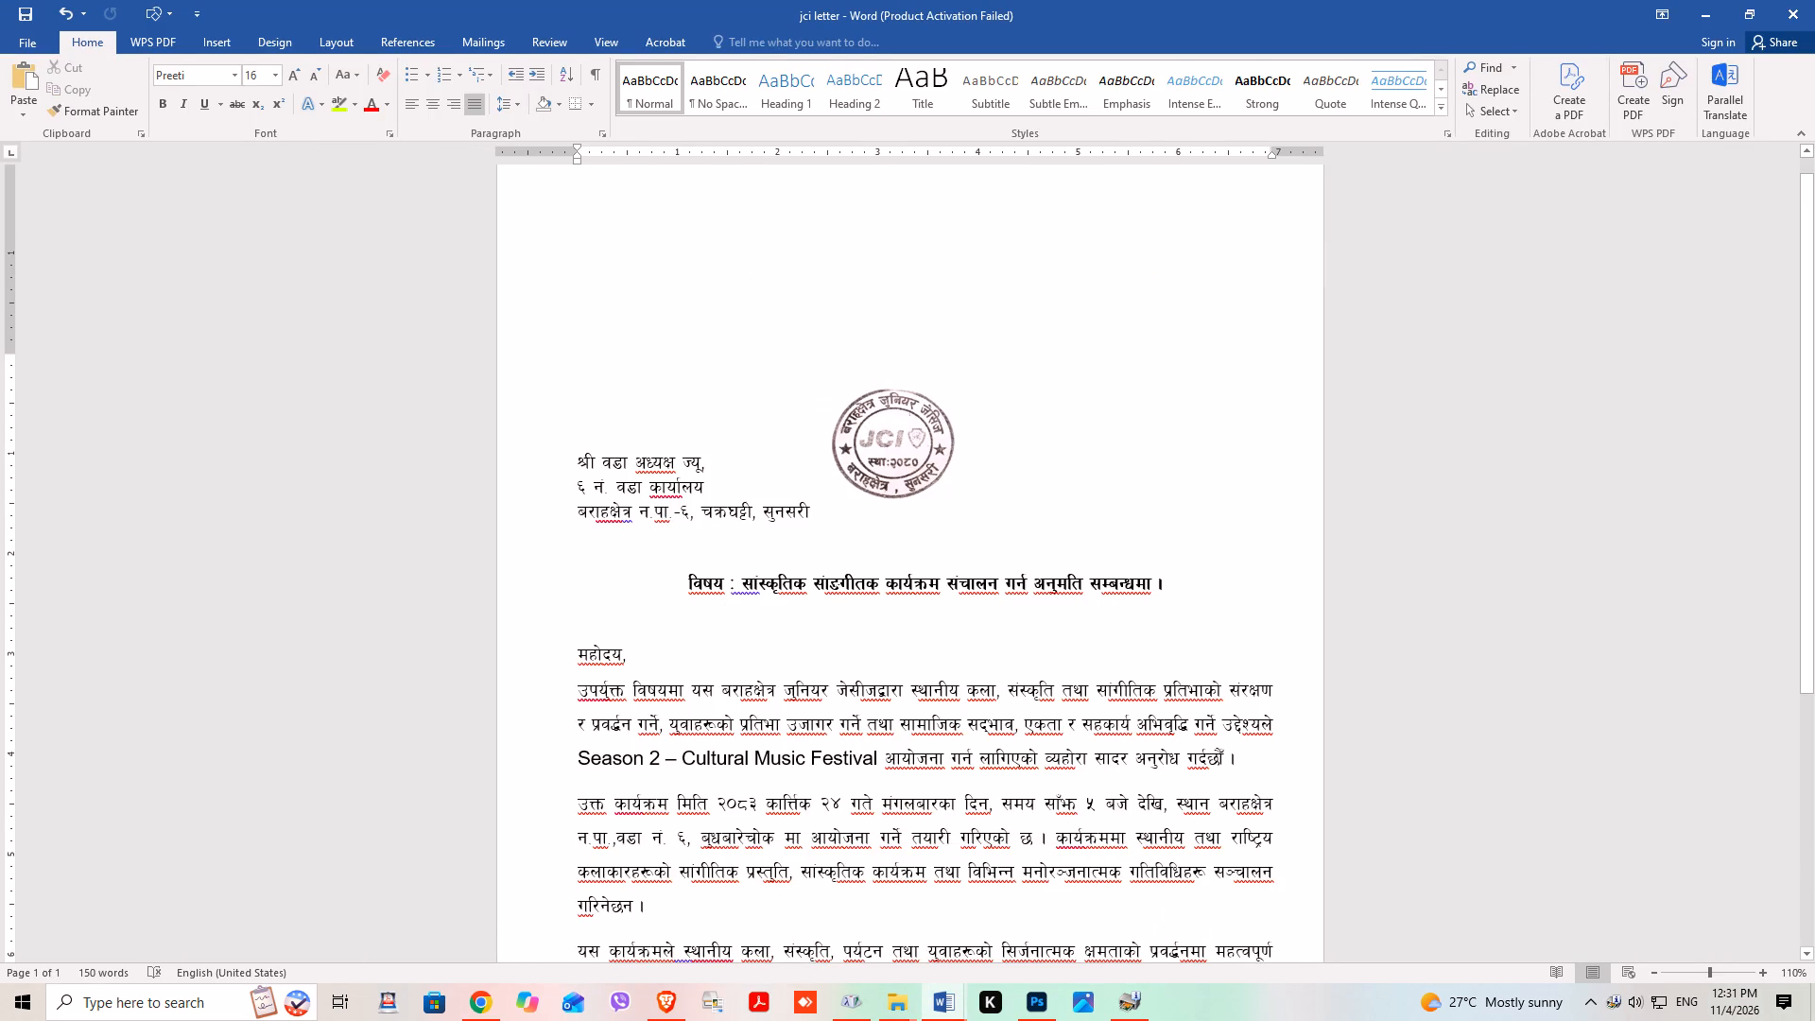
pyautogui.click(1151, 813)
pyautogui.scroll(-3, 1151, 815)
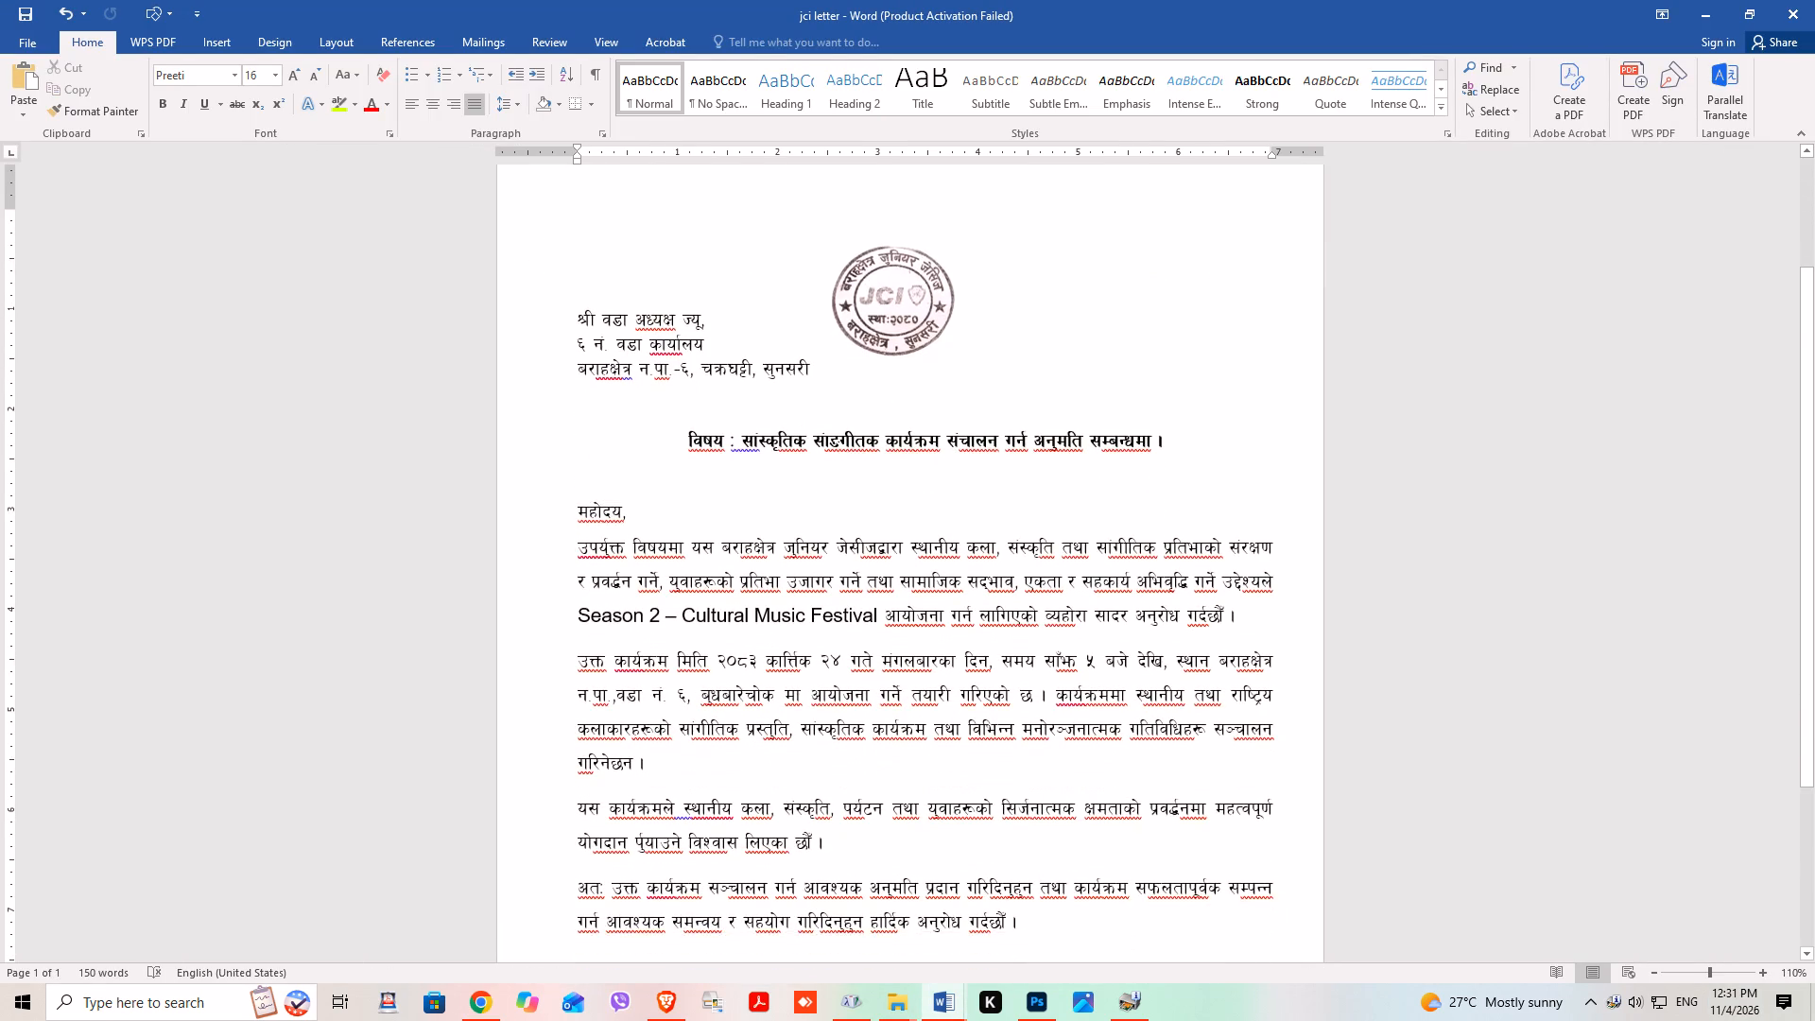
pyautogui.scroll(-5, 1151, 814)
pyautogui.hotkey('ctrl', 'p')
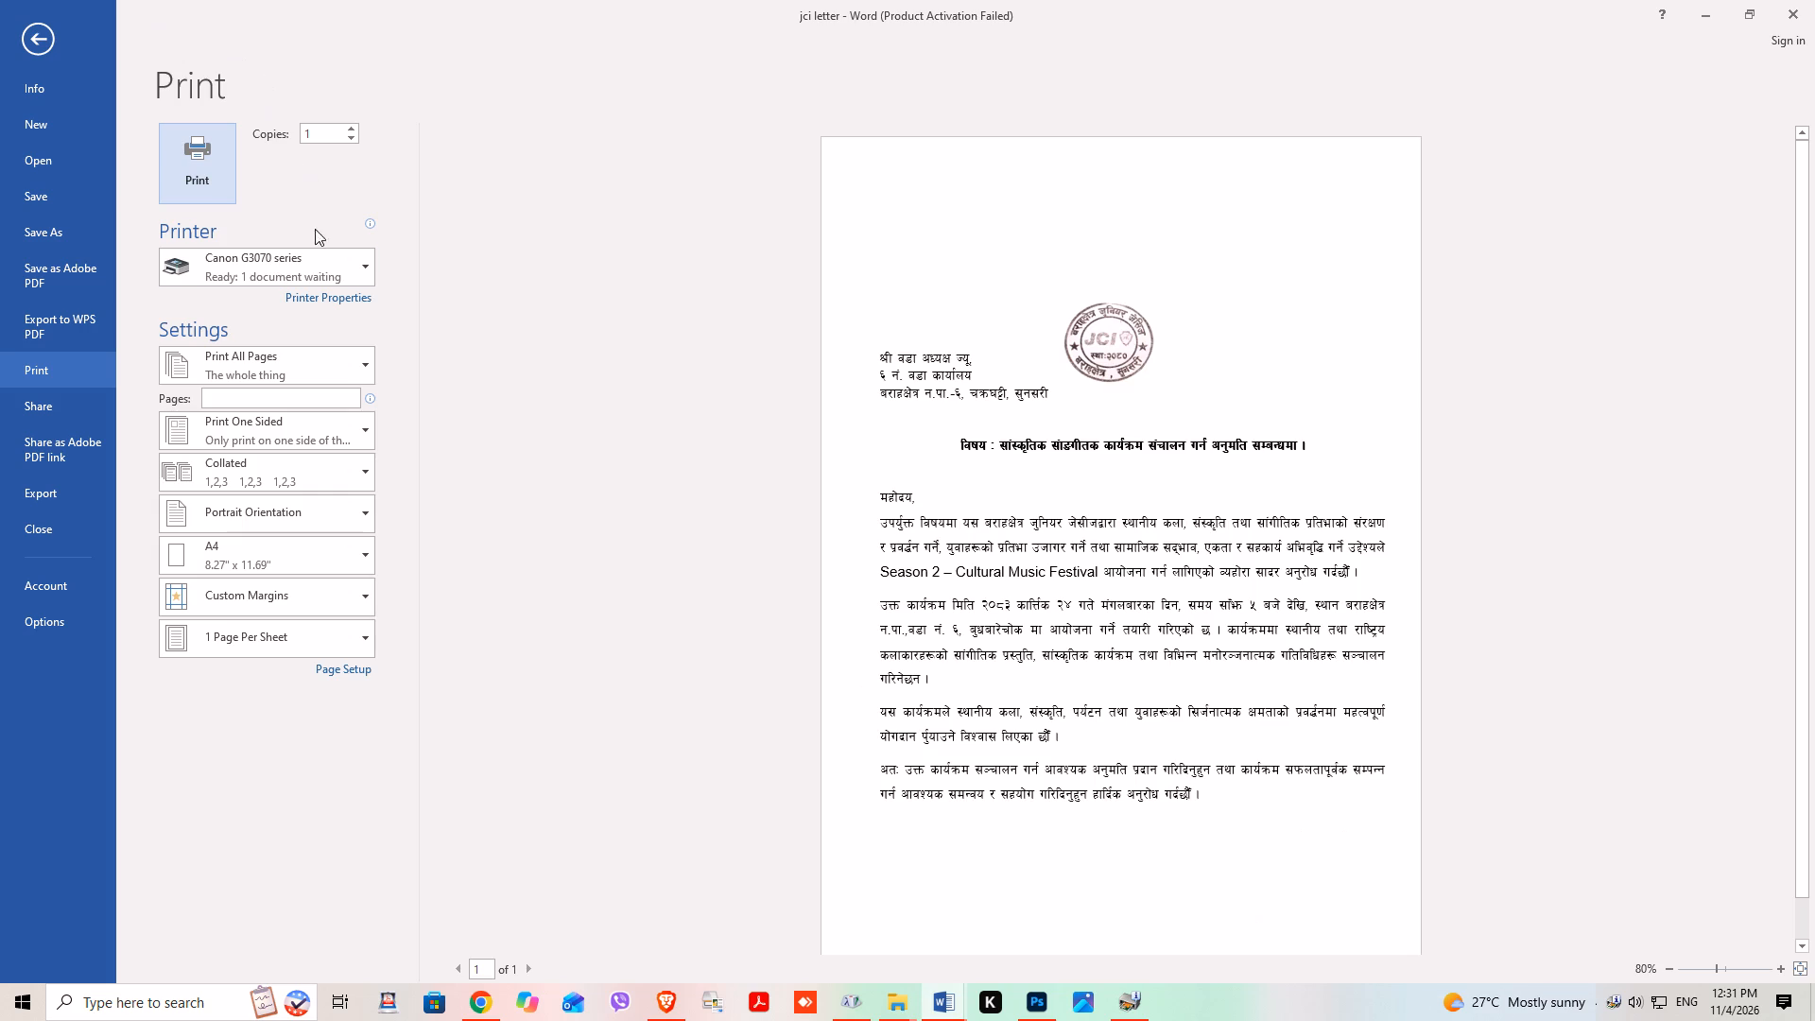
pyautogui.click(211, 159)
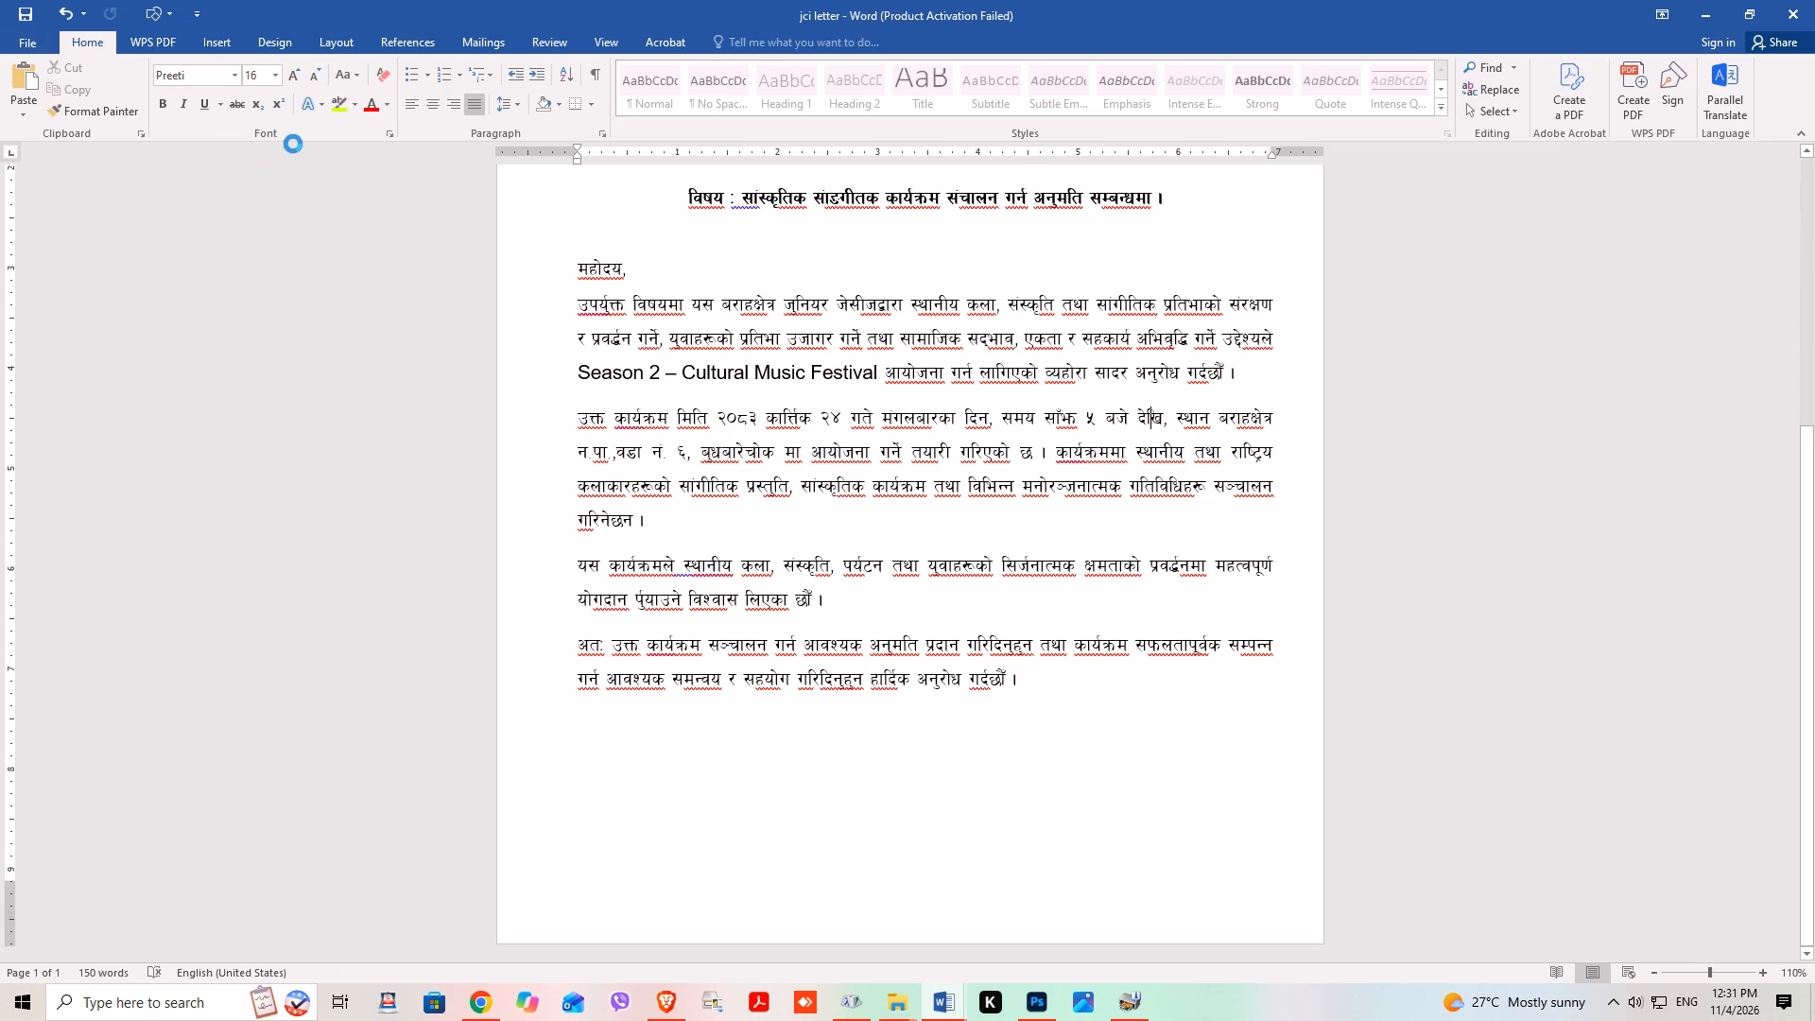
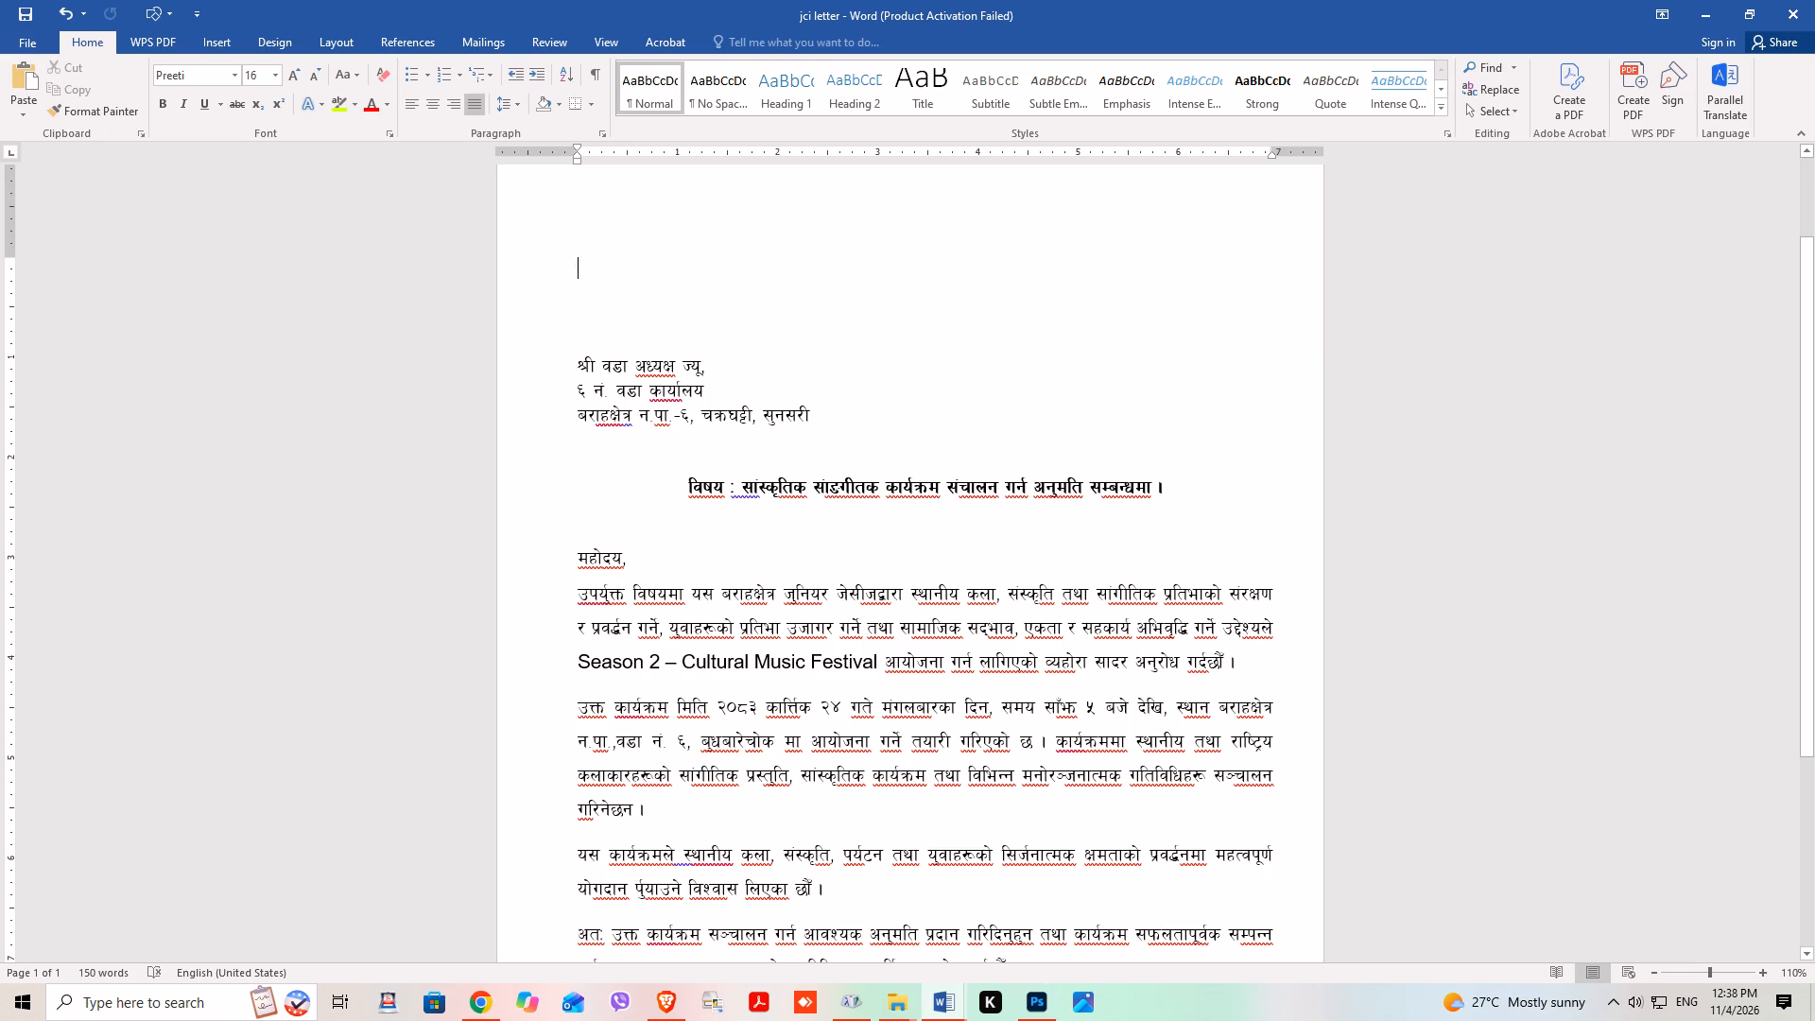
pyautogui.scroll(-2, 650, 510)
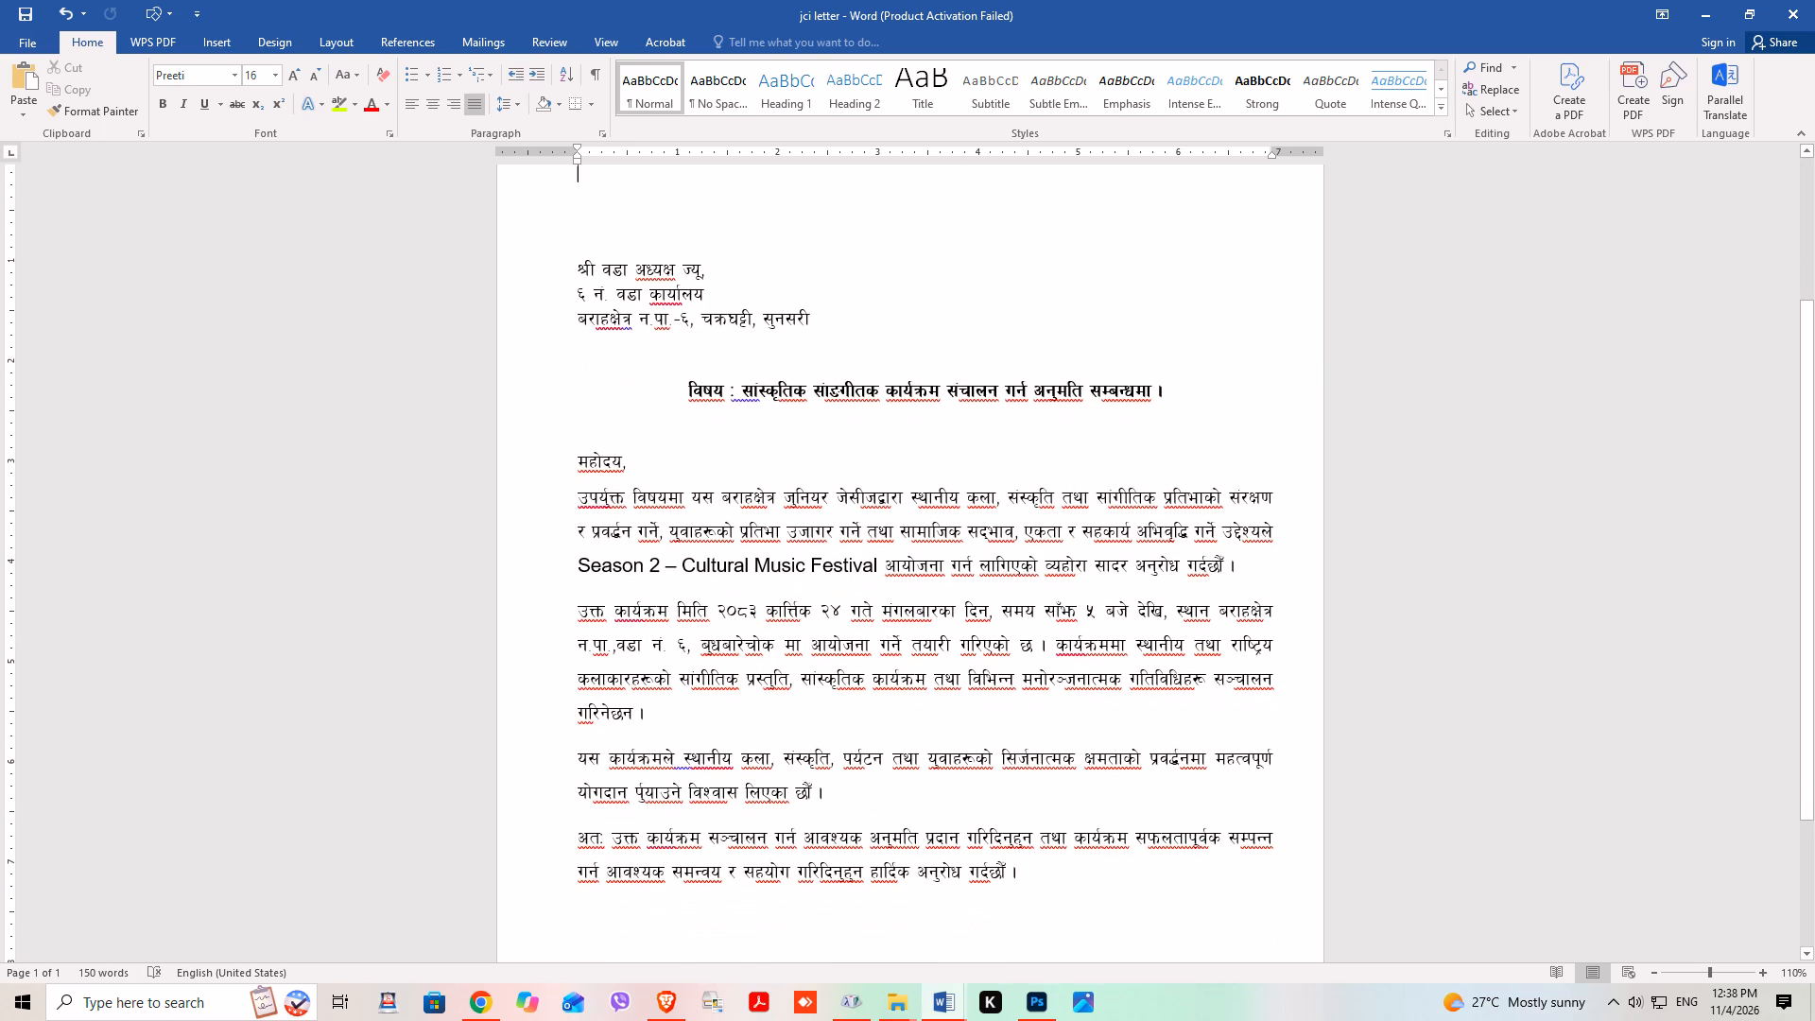
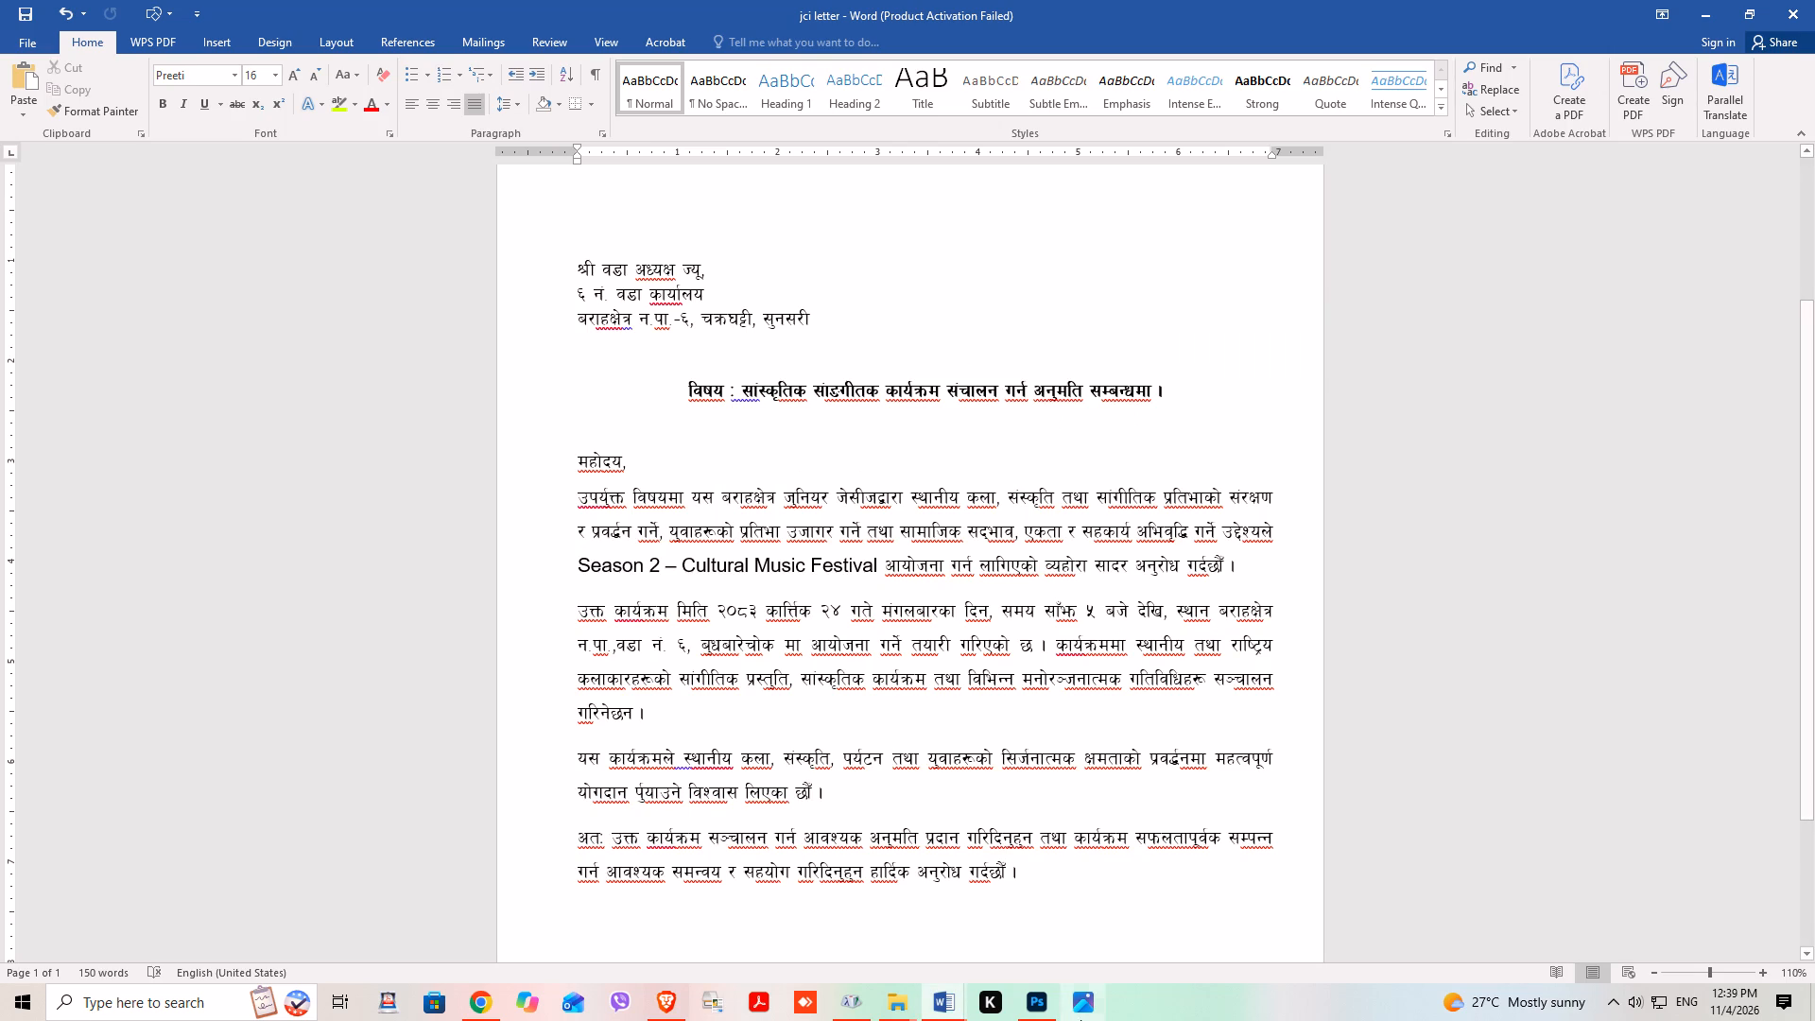
pyautogui.click(946, 998)
pyautogui.click(1024, 905)
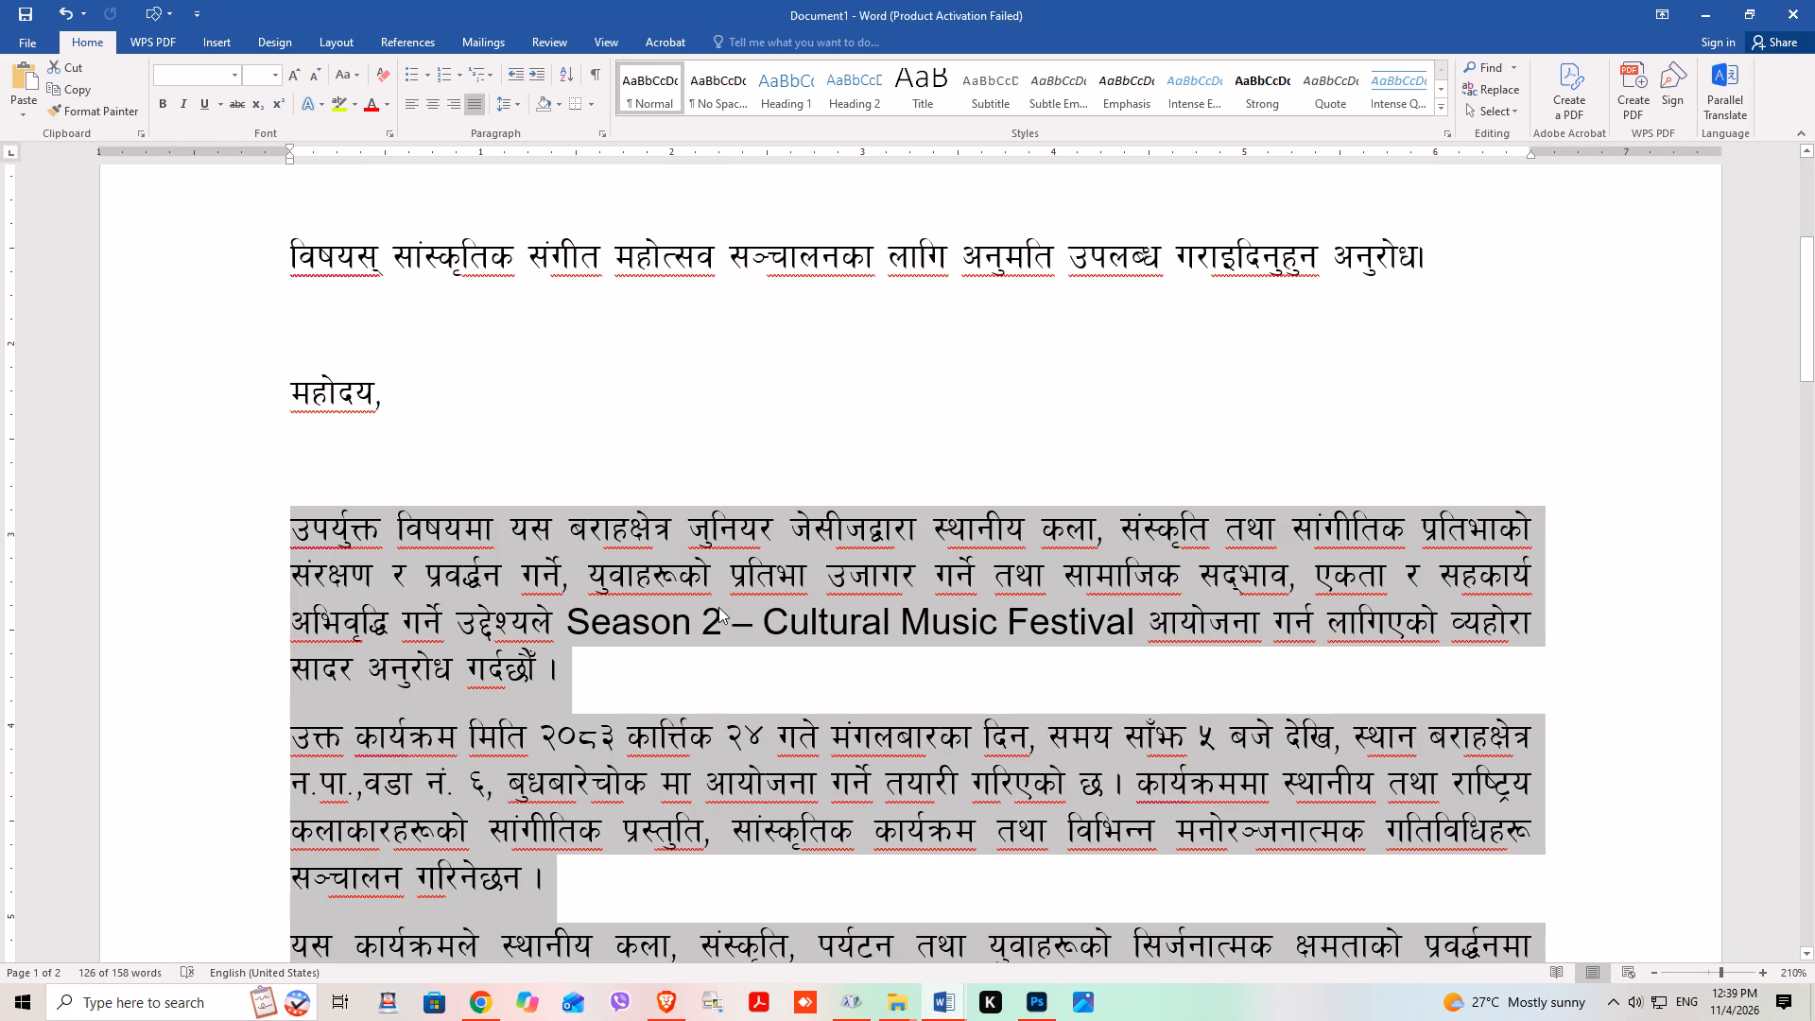
pyautogui.keyDown('ctrl'); pyautogui.scroll(-10, 636, 614); pyautogui.keyUp('ctrl')
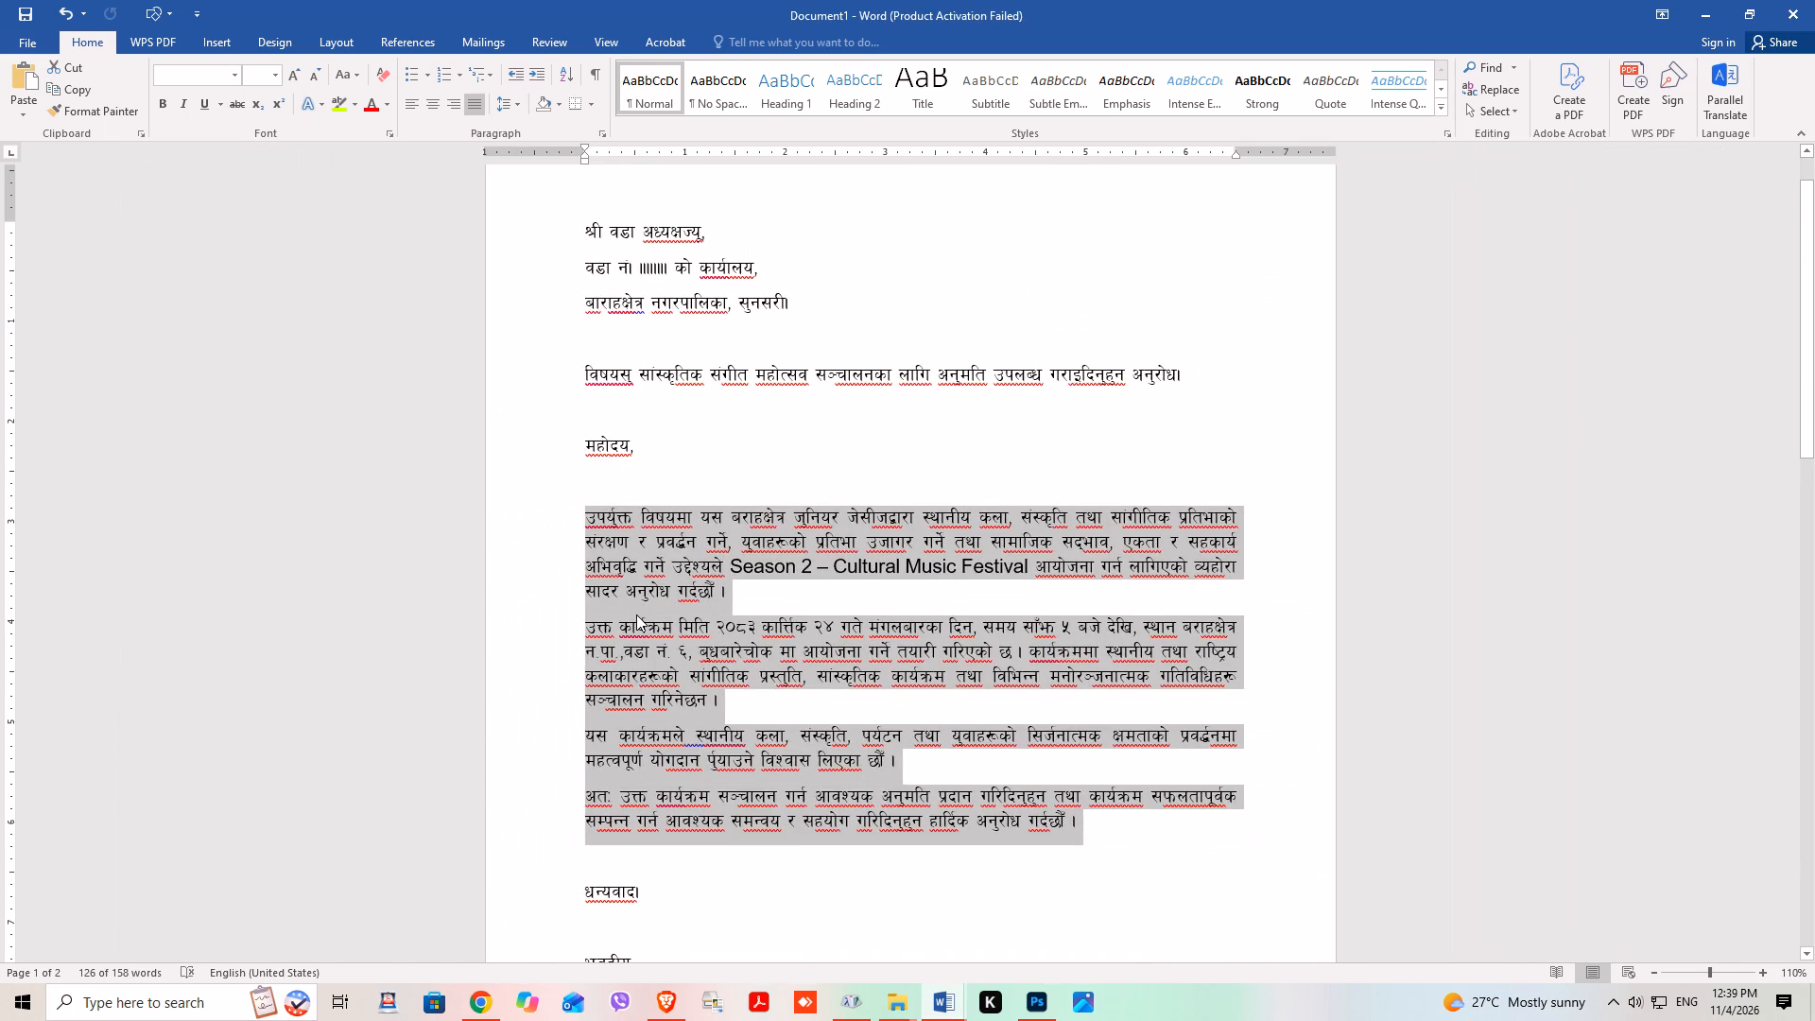
pyautogui.keyDown('ctrl'); pyautogui.scroll(-3, 636, 614); pyautogui.keyUp('ctrl')
pyautogui.scroll(-3, 834, 876)
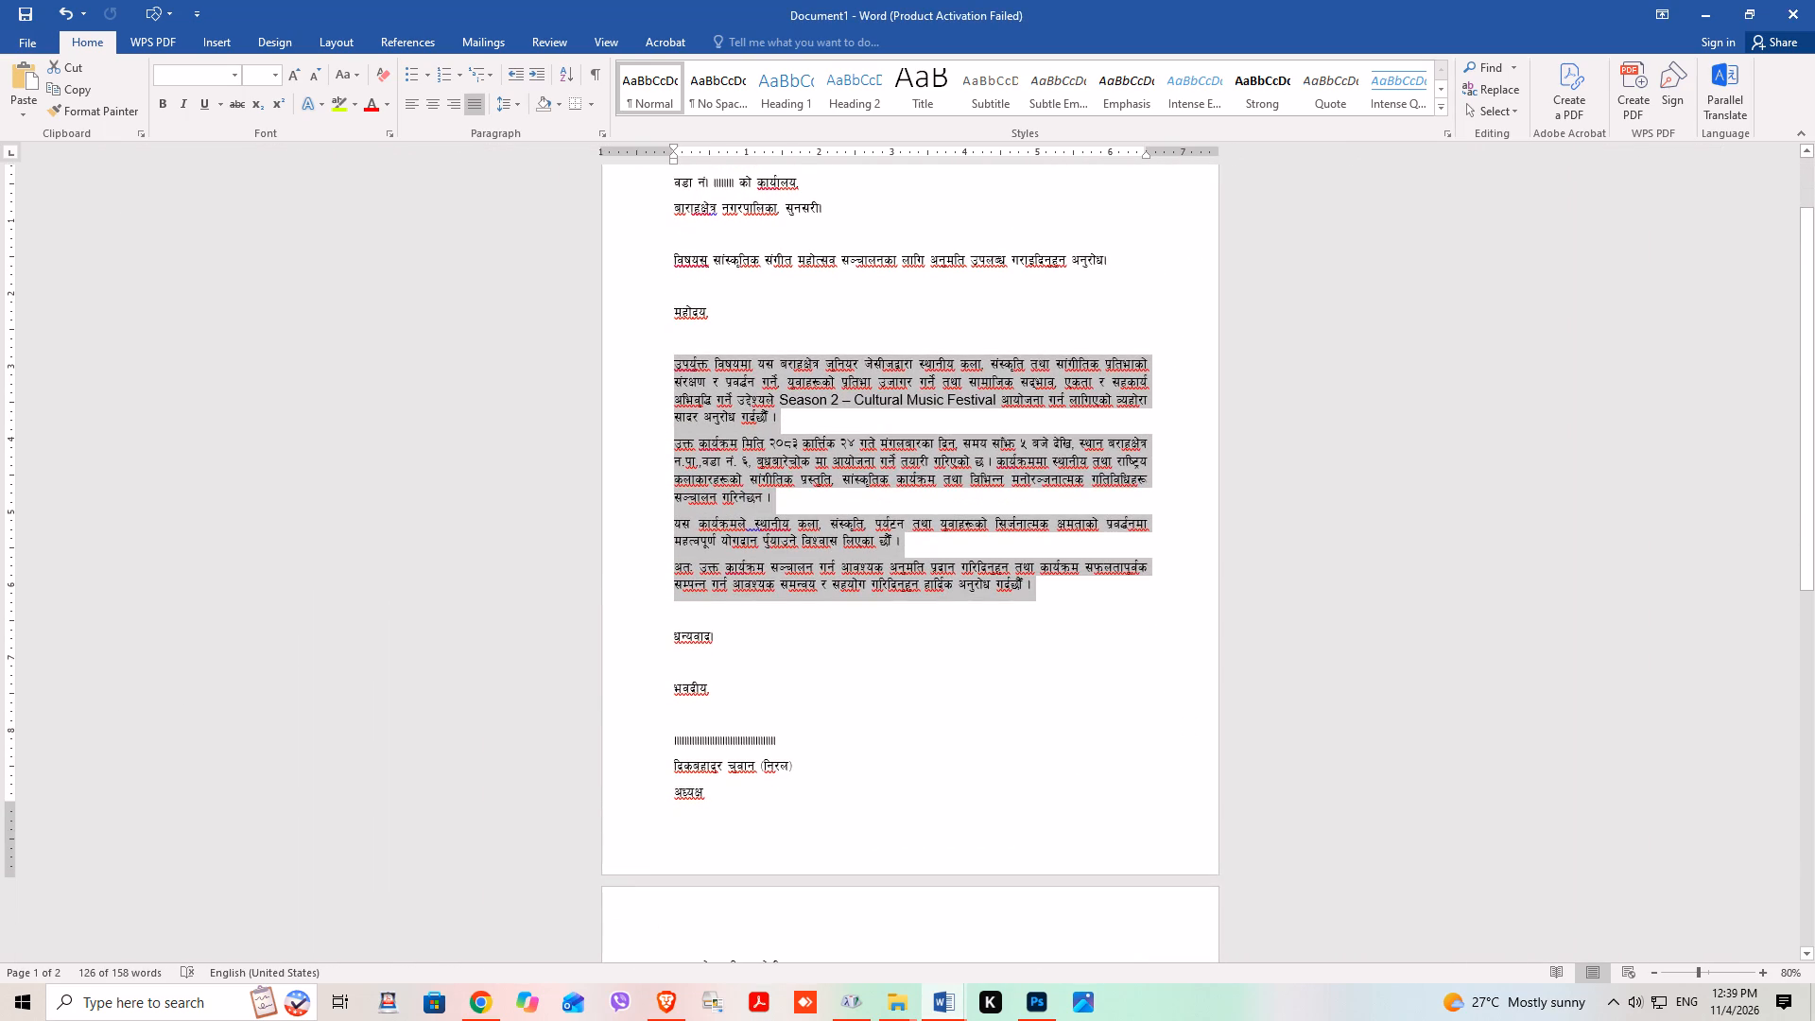
pyautogui.click(731, 797)
pyautogui.scroll(-6, 730, 797)
pyautogui.moveTo(847, 792); pyautogui.dragTo(846, 776)
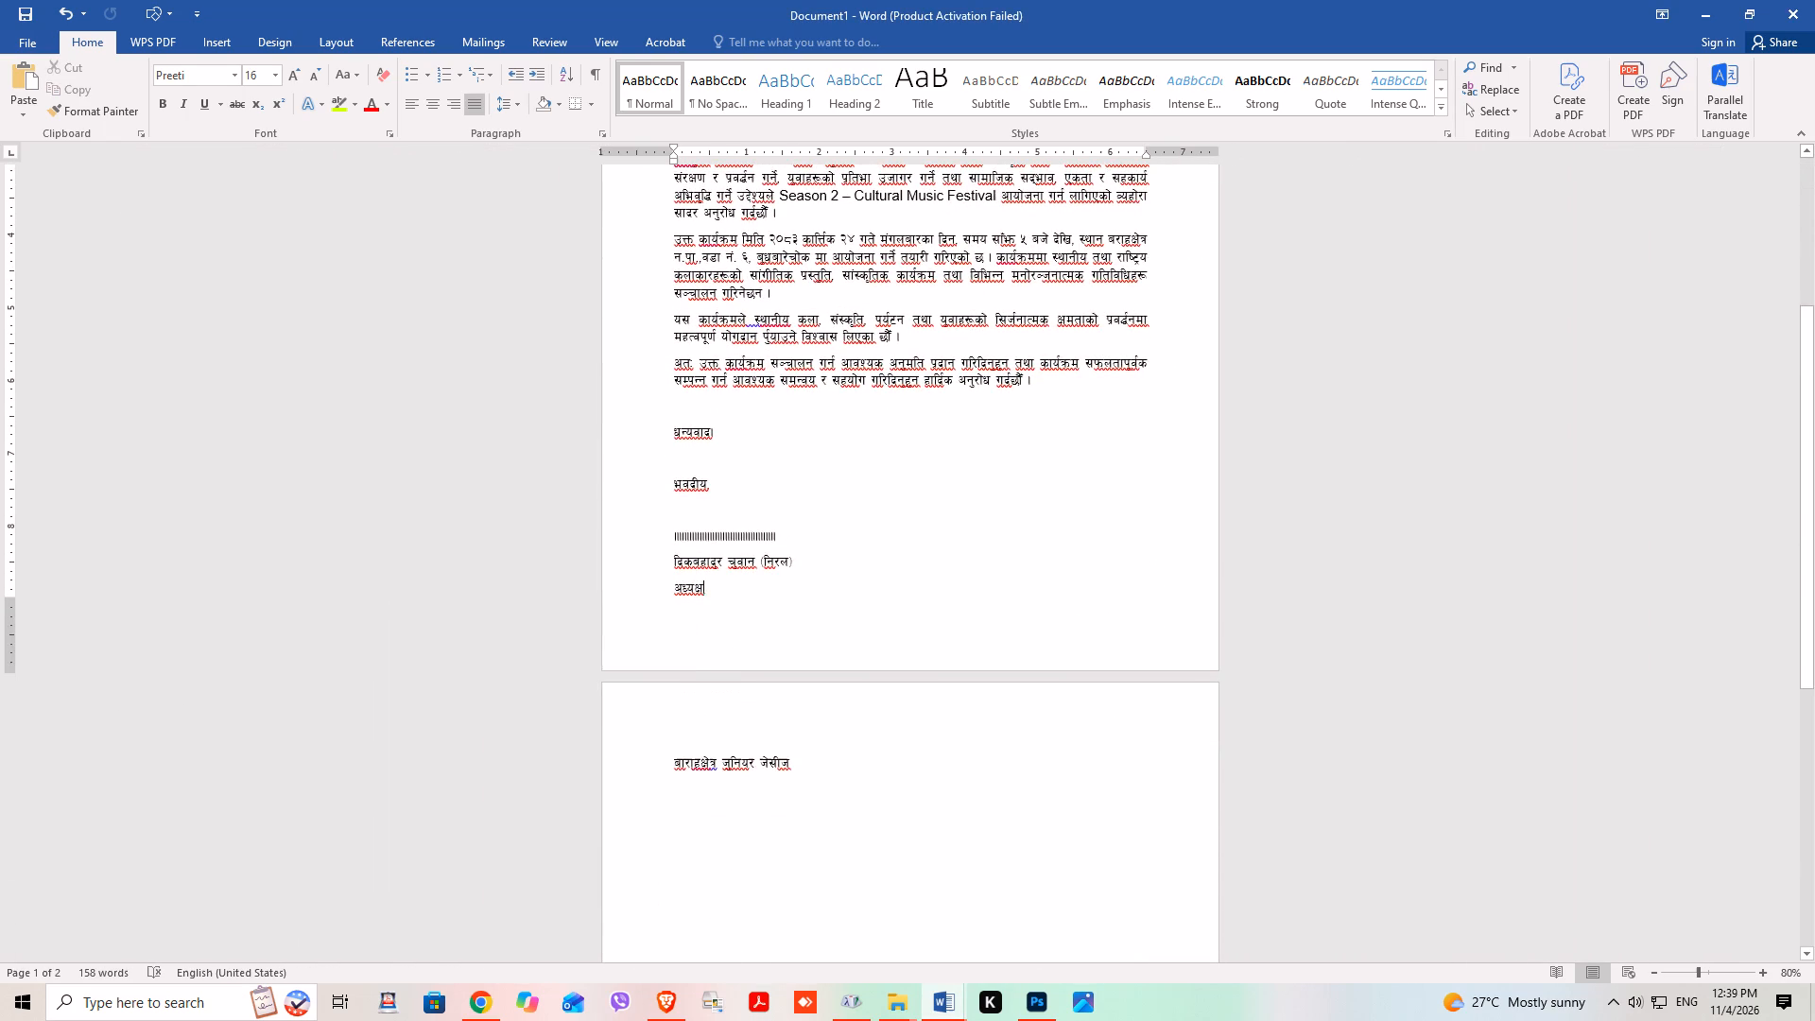
pyautogui.moveTo(846, 776); pyautogui.dragTo(742, 0)
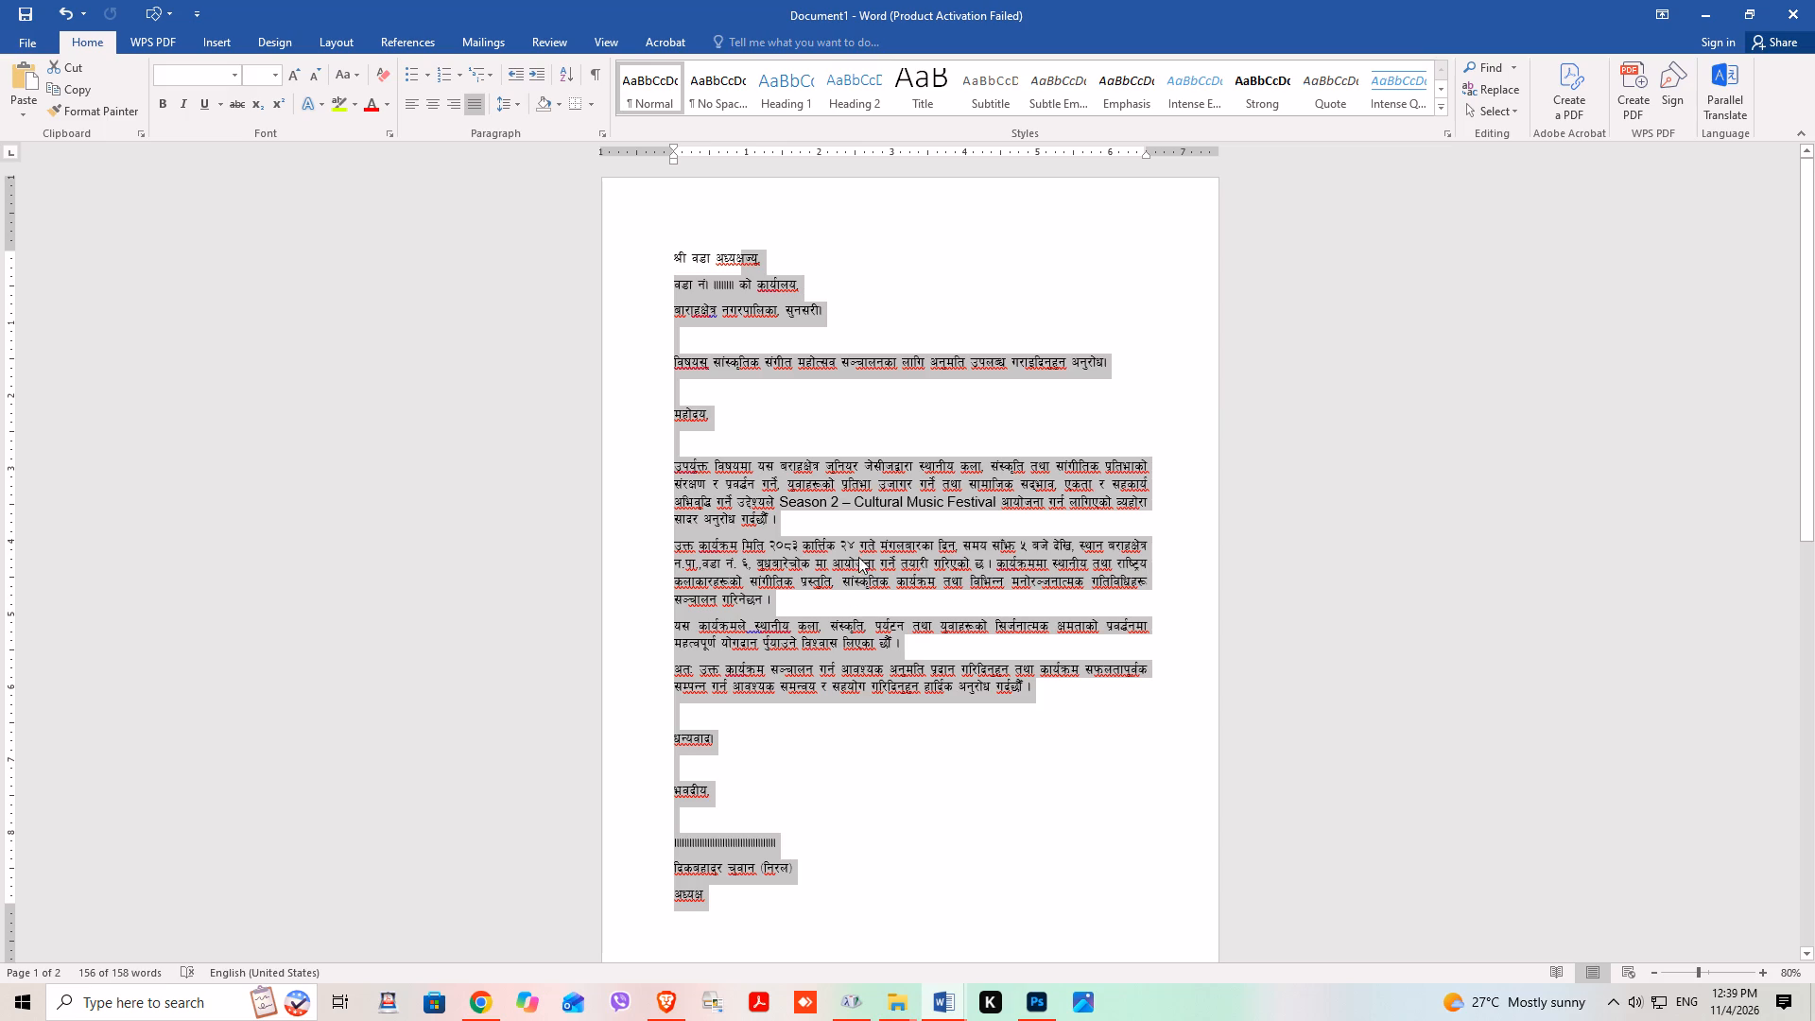
pyautogui.press('BackSpace')
pyautogui.press('BackSpace')
pyautogui.press('BackSpace')
pyautogui.press('BackSpace')
pyautogui.press('BackSpace')
pyautogui.press('BackSpace')
pyautogui.press('BackSpace')
pyautogui.press('BackSpace')
pyautogui.press('BackSpace')
pyautogui.press('BackSpace')
pyautogui.press('BackSpace')
pyautogui.press('BackSpace')
pyautogui.press('BackSpace')
pyautogui.press('BackSpace')
pyautogui.press('BackSpace')
pyautogui.press('BackSpace')
pyautogui.press('BackSpace')
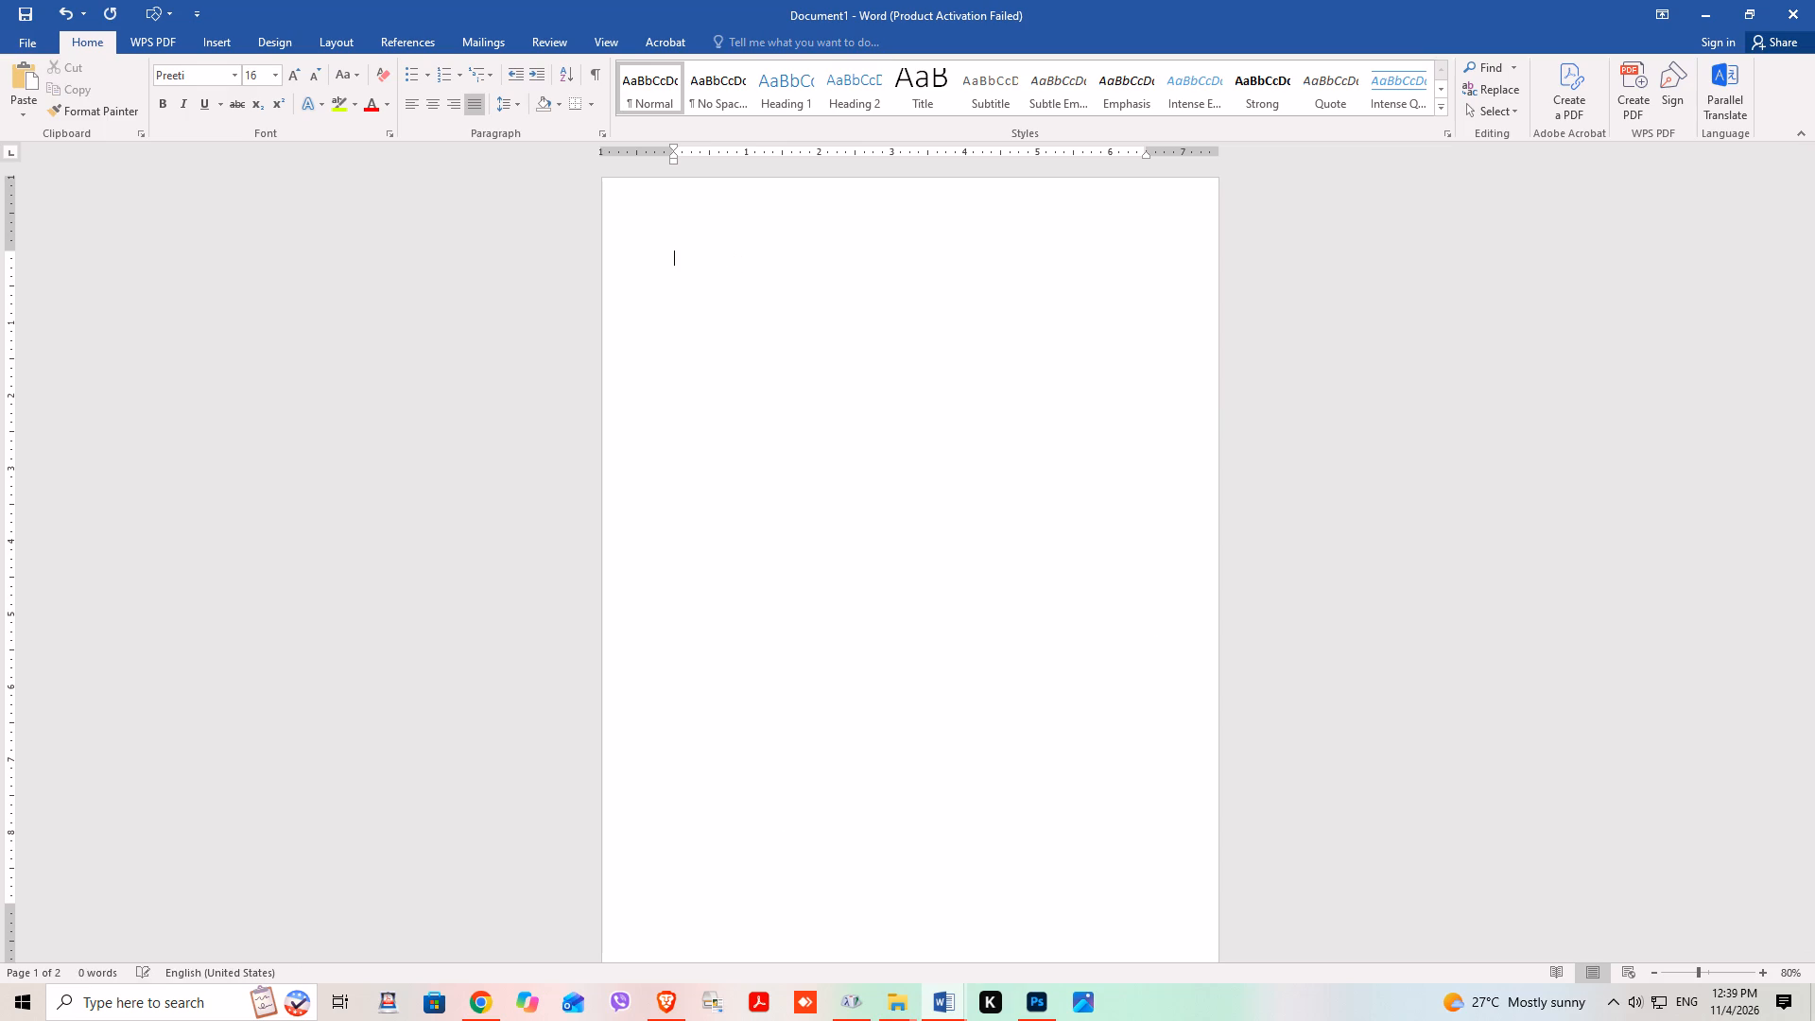
# Paste the copied municipality financial support letter into the empty Document1 and look it over.
pyautogui.hotkey('ctrl', 'v')
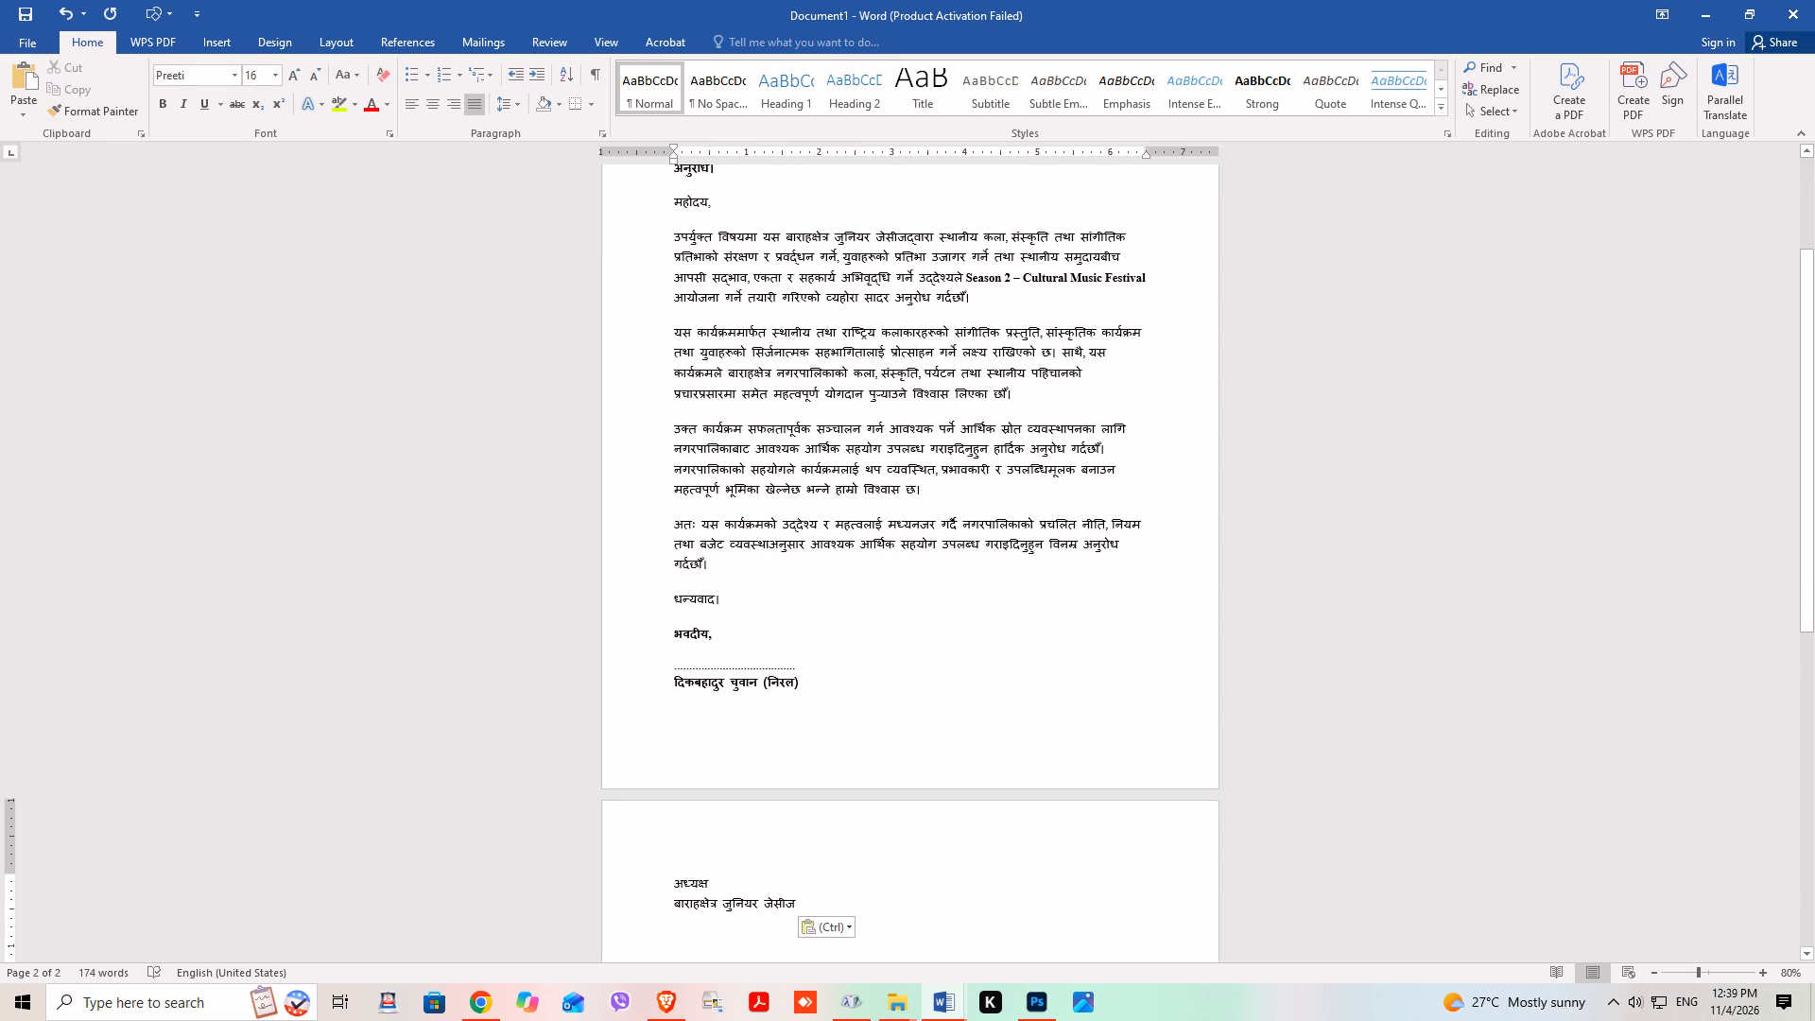
pyautogui.scroll(4, 862, 805)
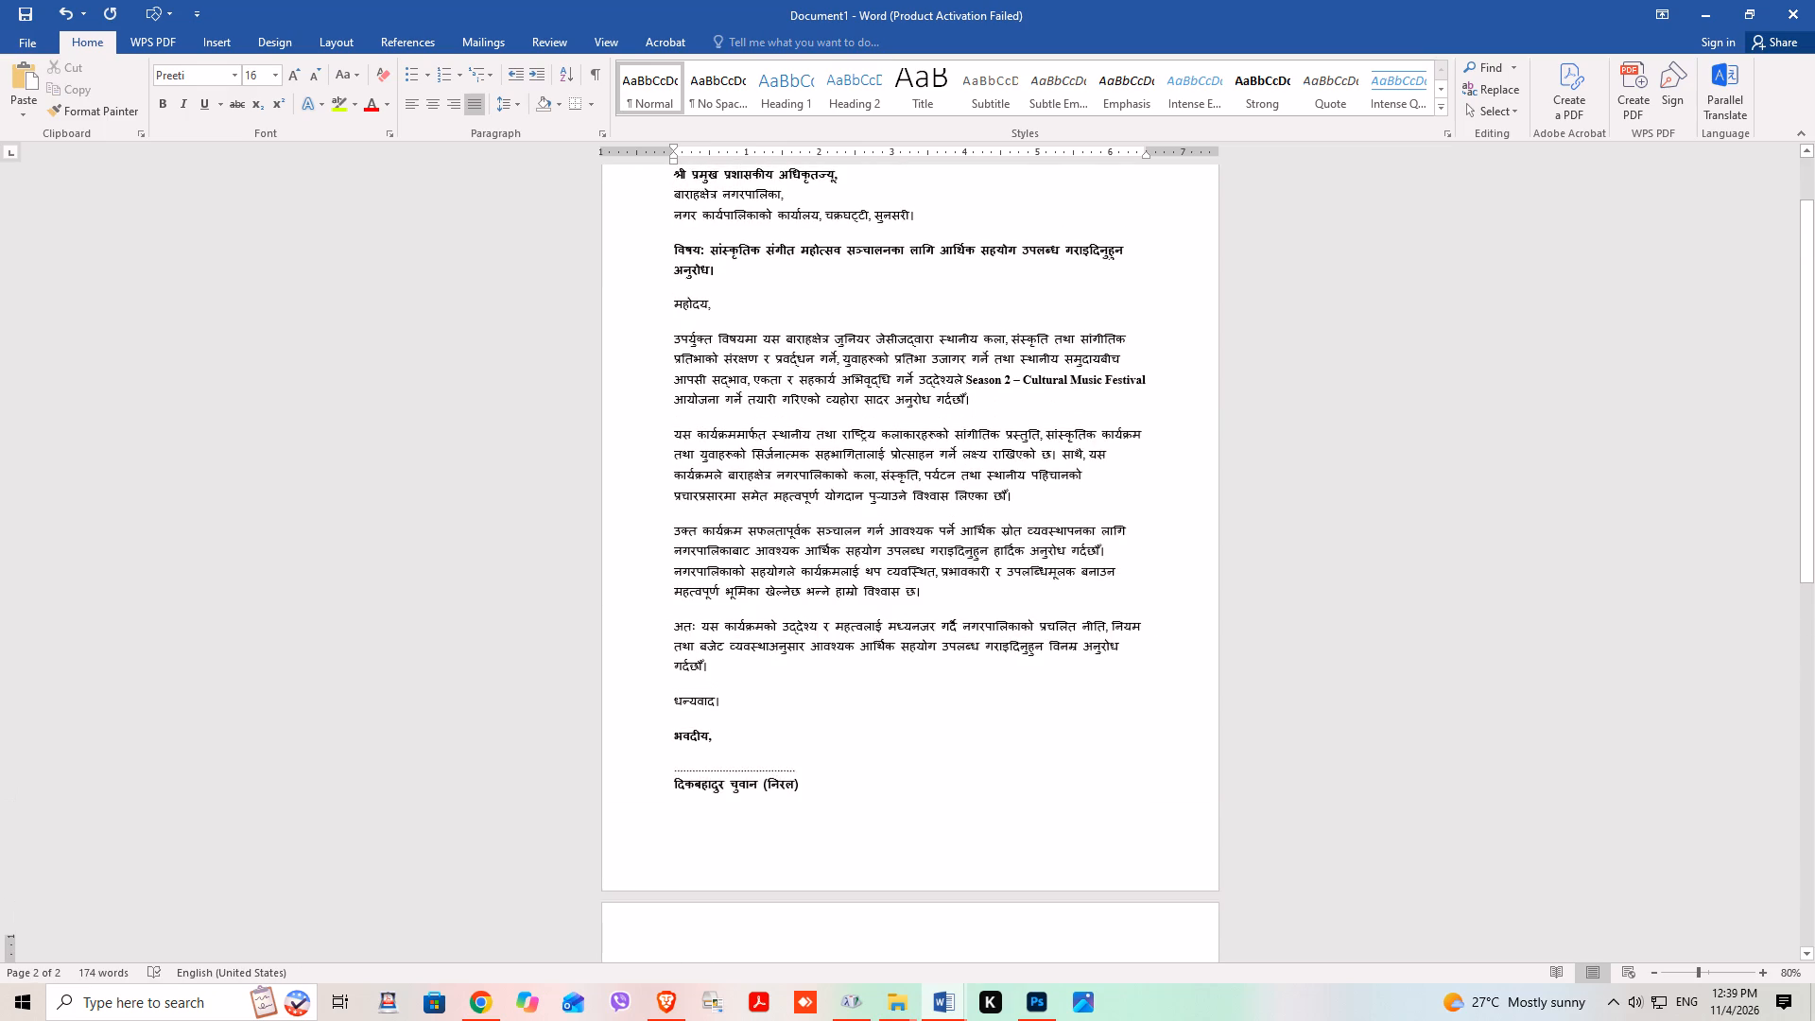
pyautogui.scroll(1, 874, 449)
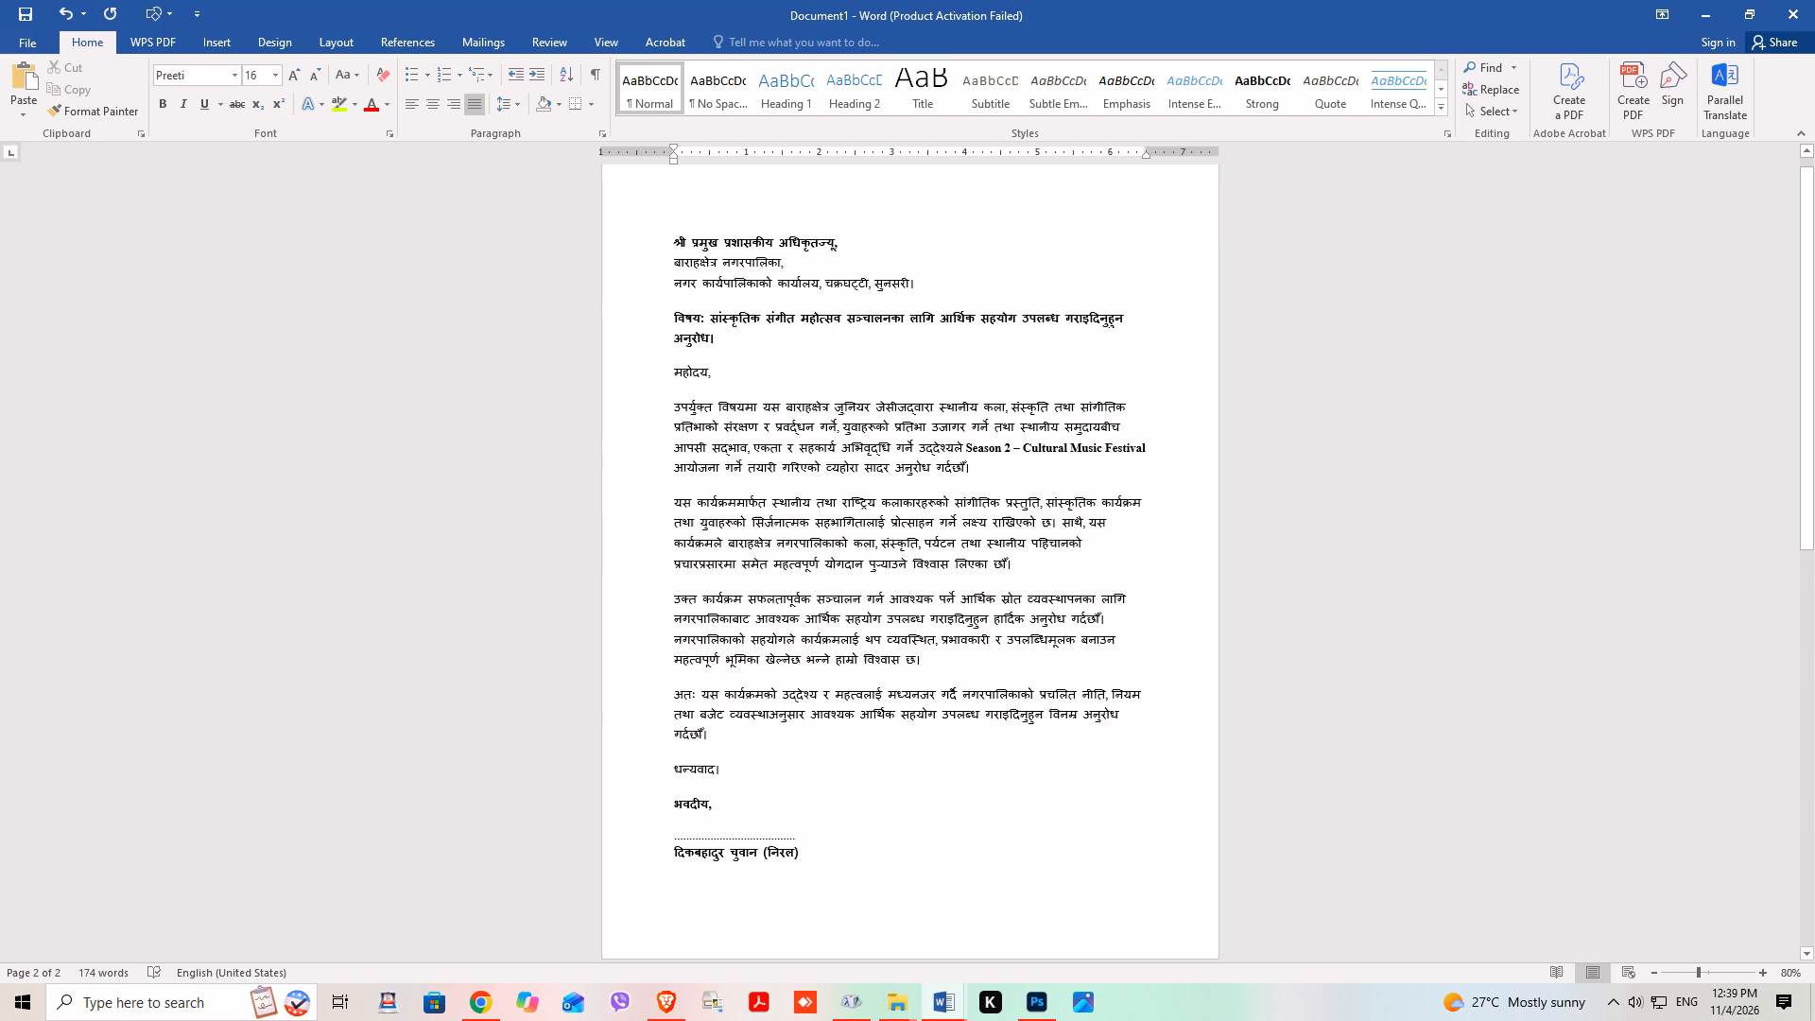
pyautogui.click(826, 337)
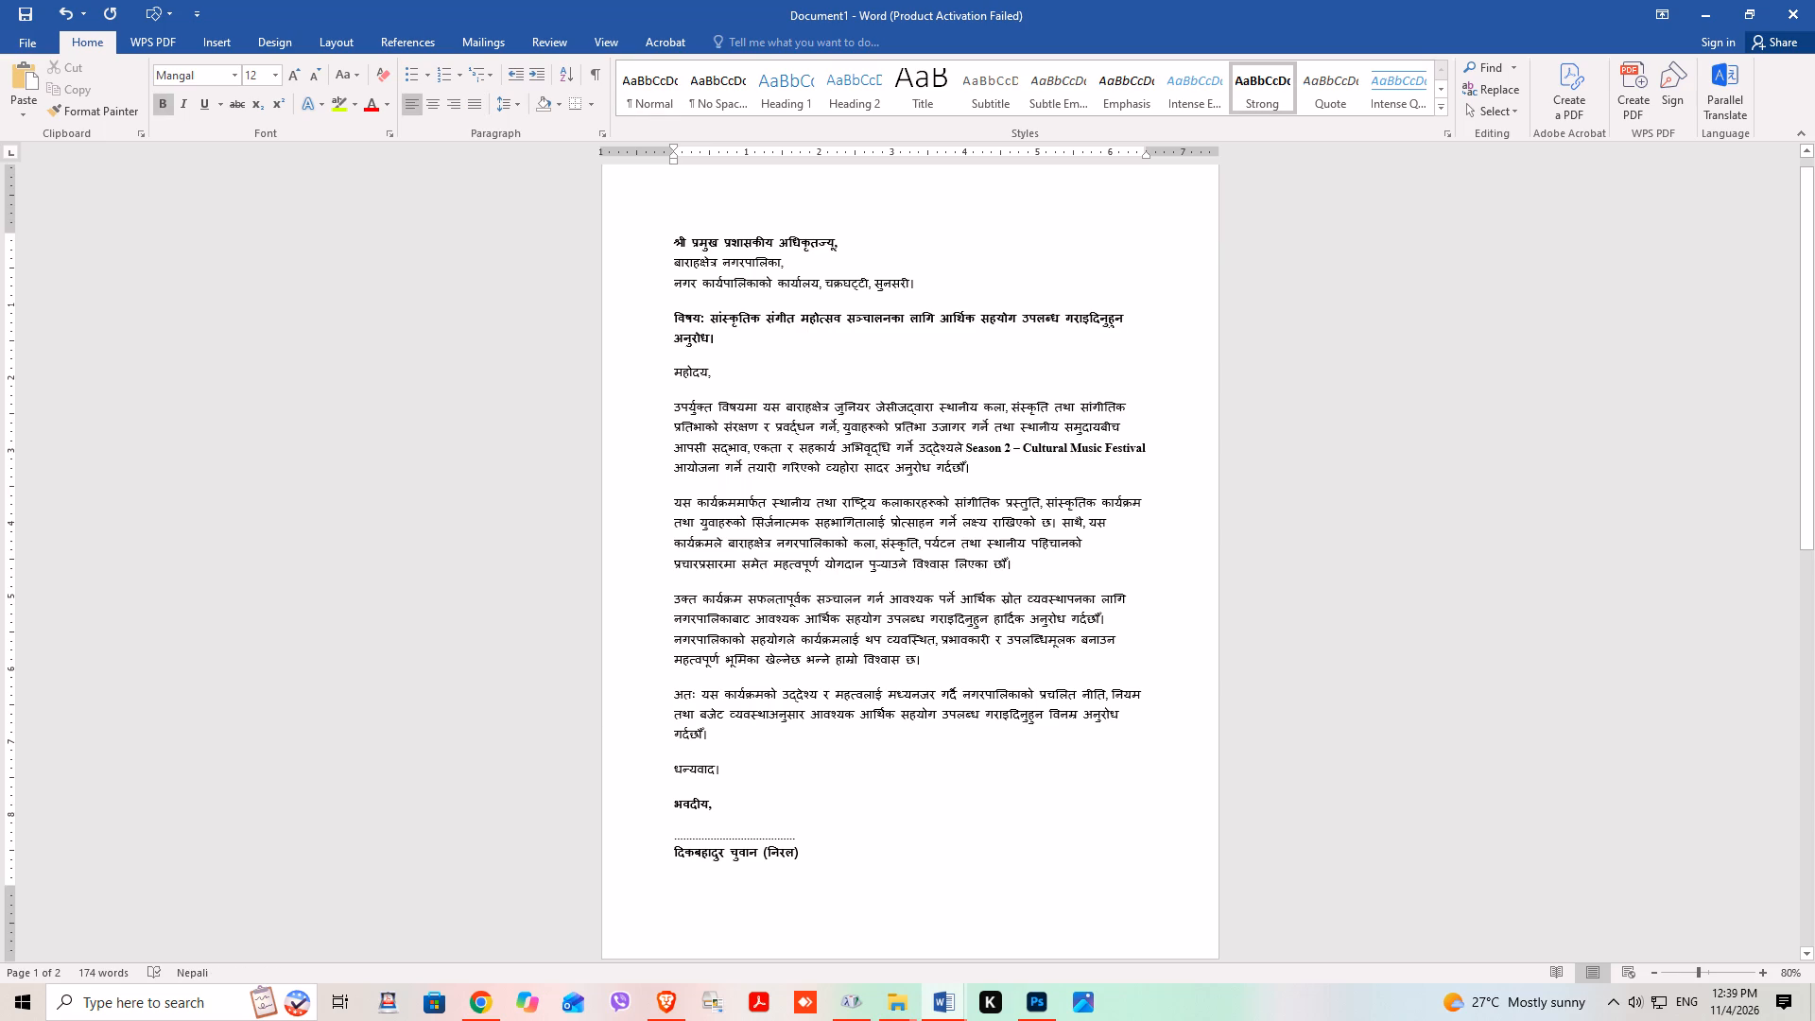
pyautogui.scroll(-2, 821, 830)
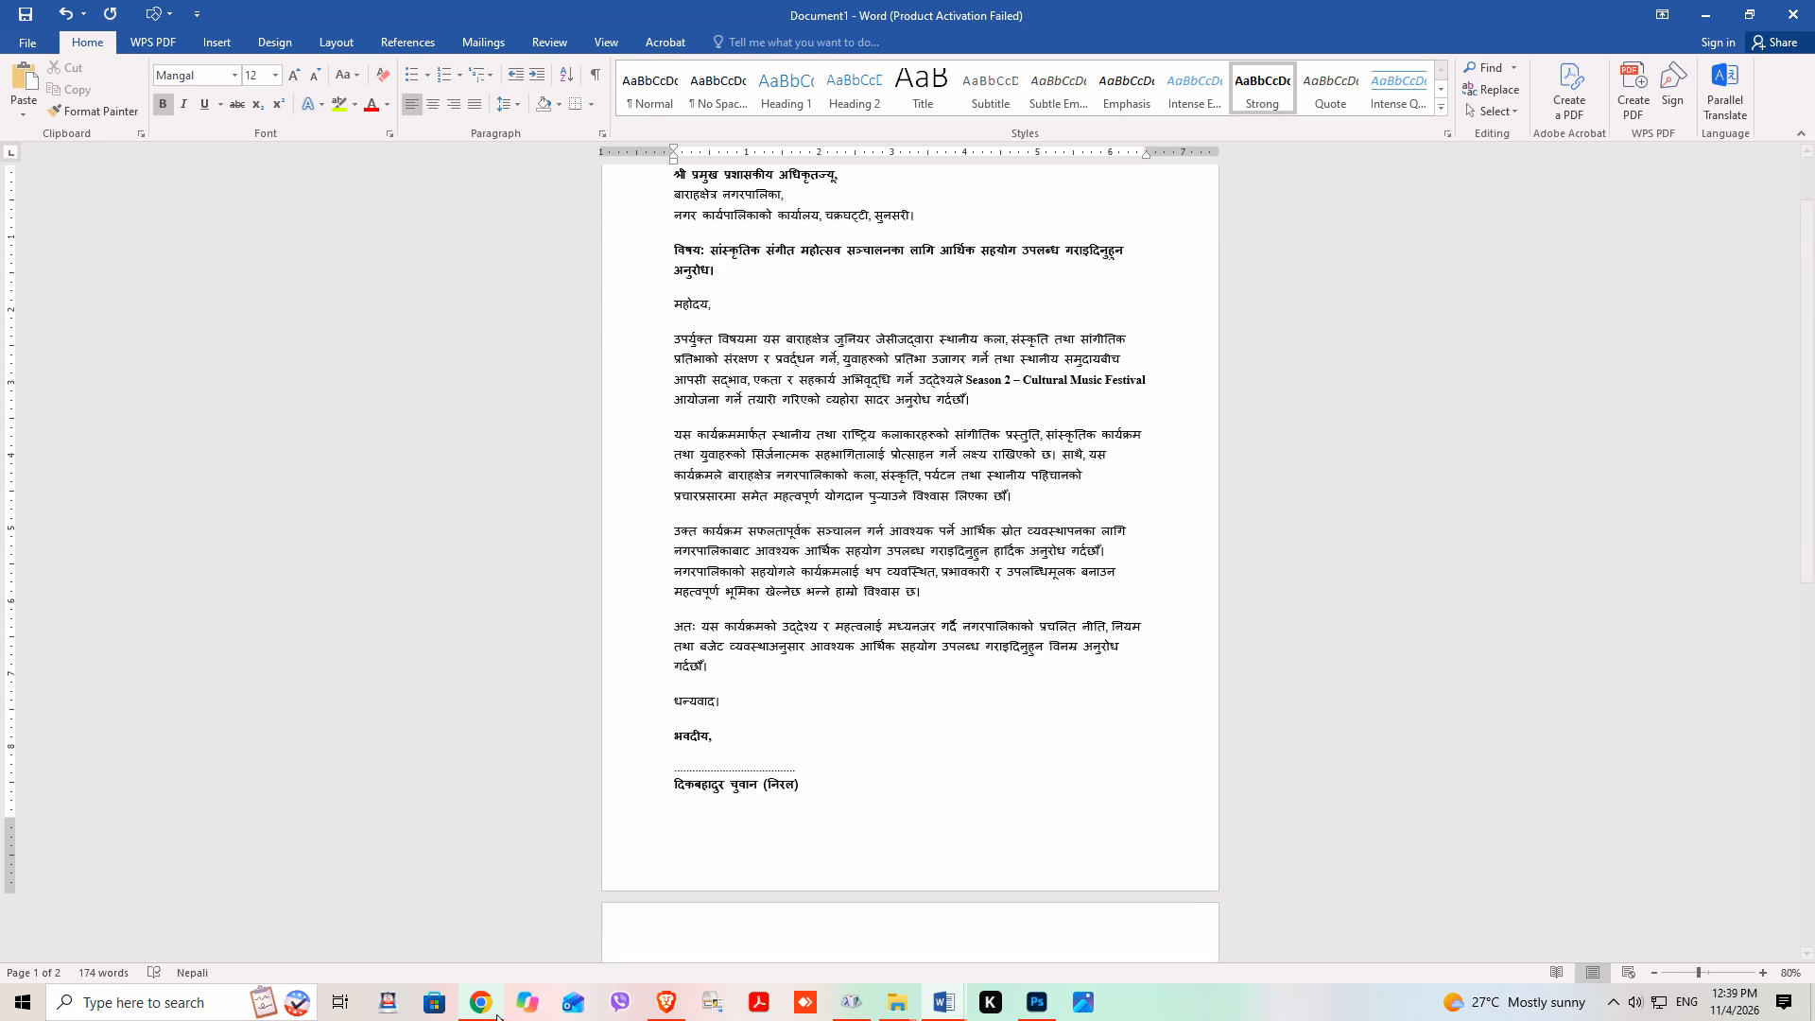
# Switch to the Unicode to Preeti converter in Chrome and replace the old ward letter in the Unicode input with the copied municipality letter.
pyautogui.click(486, 1006)
pyautogui.scroll(-4, 569, 715)
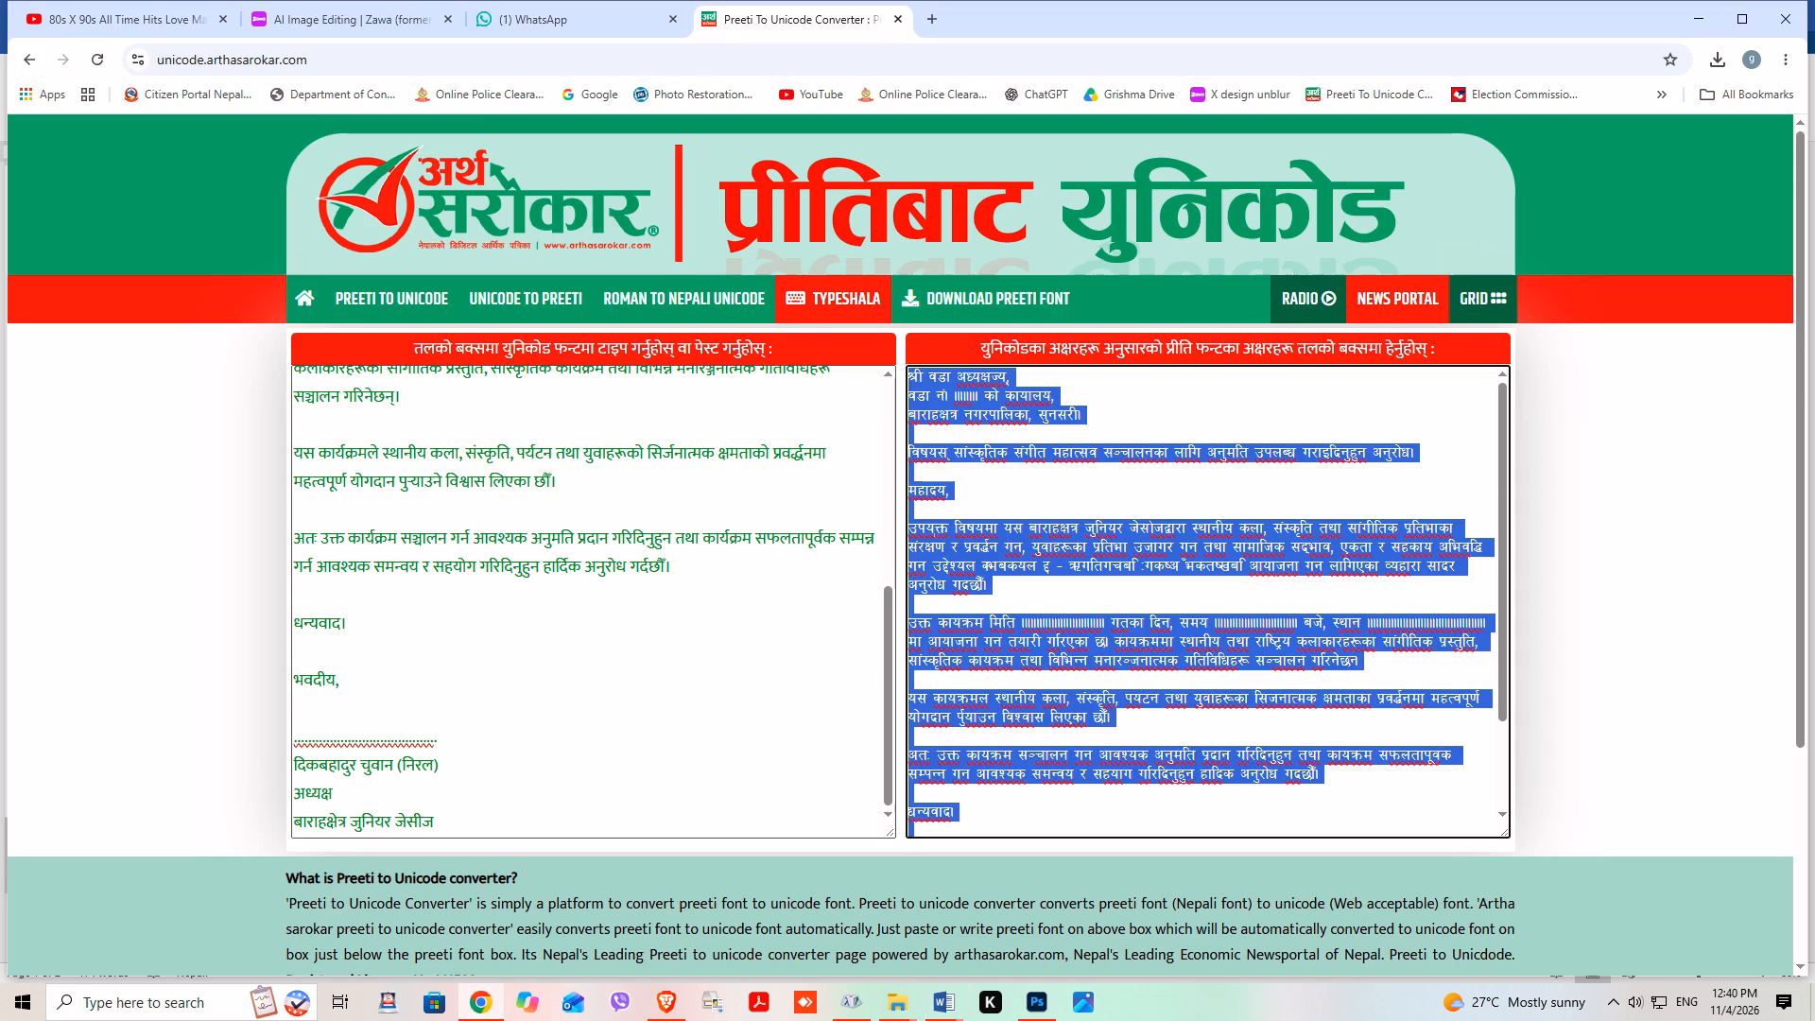
pyautogui.moveTo(503, 825); pyautogui.dragTo(152, 171)
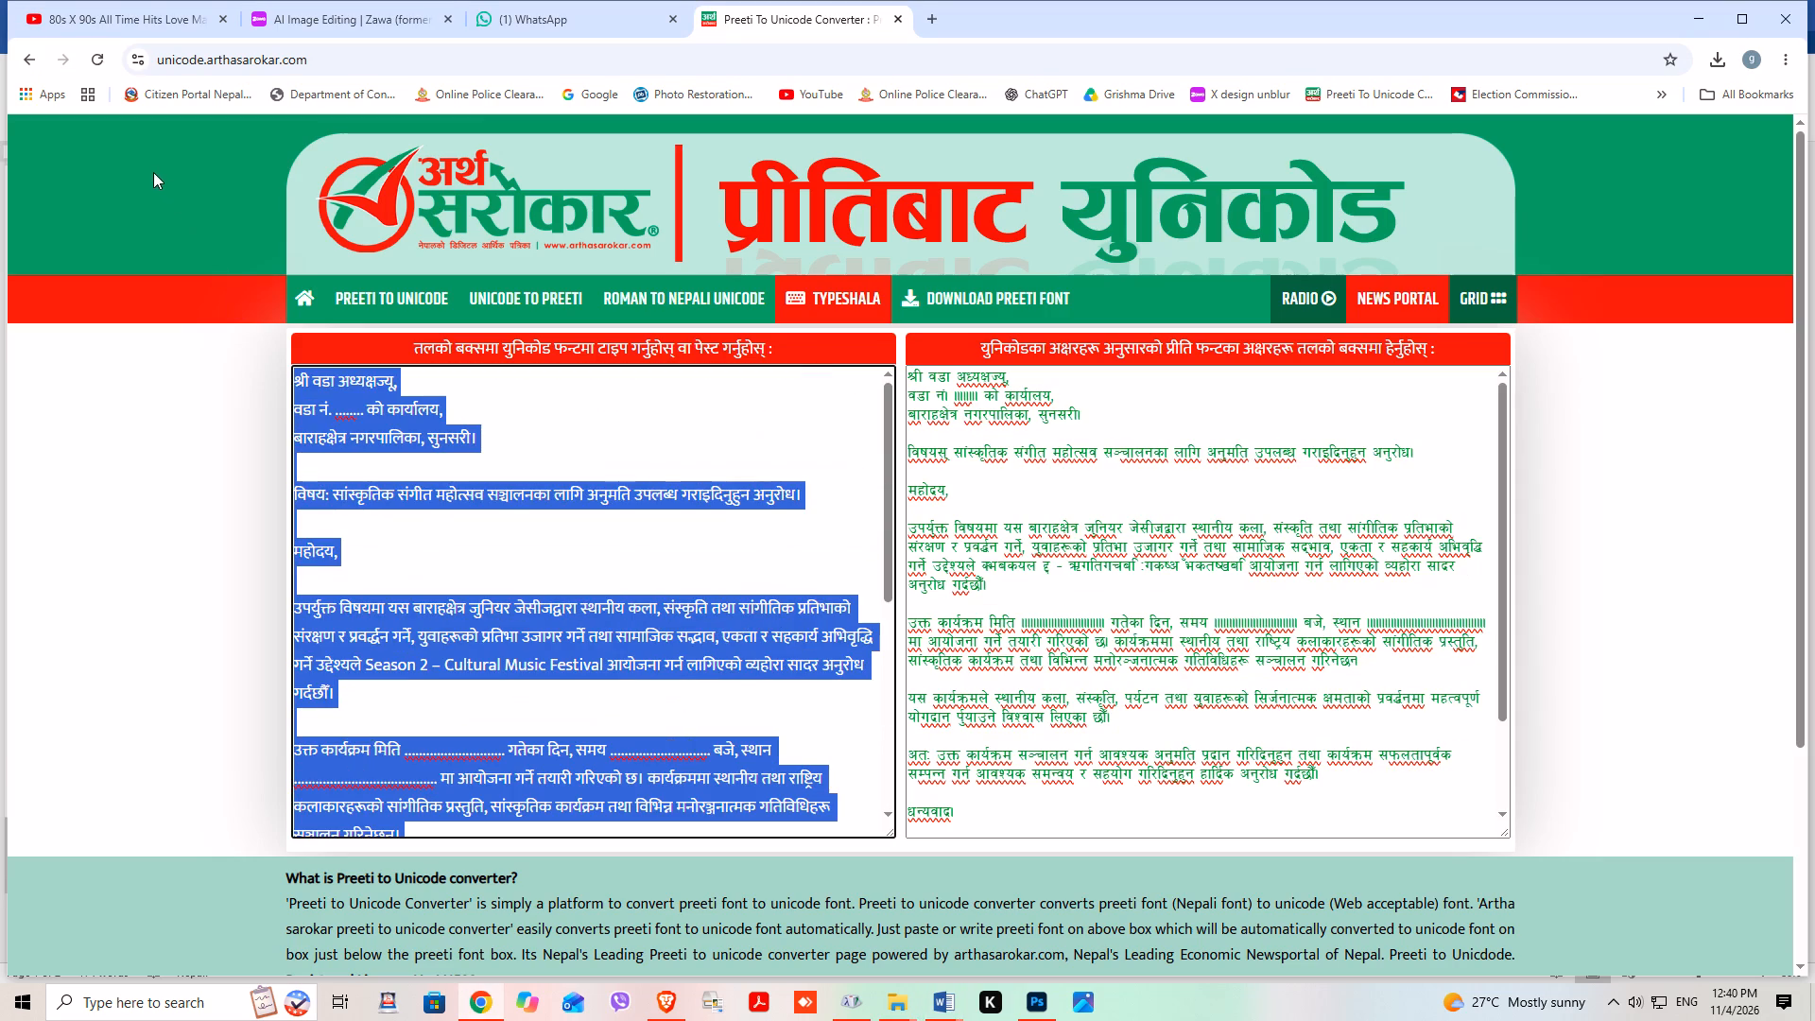
pyautogui.hotkey('ctrl', 'v')
# Copy the entire converted Preeti text of the municipality letter, from the addressee line through the organization name.
pyautogui.scroll(-3, 1091, 810)
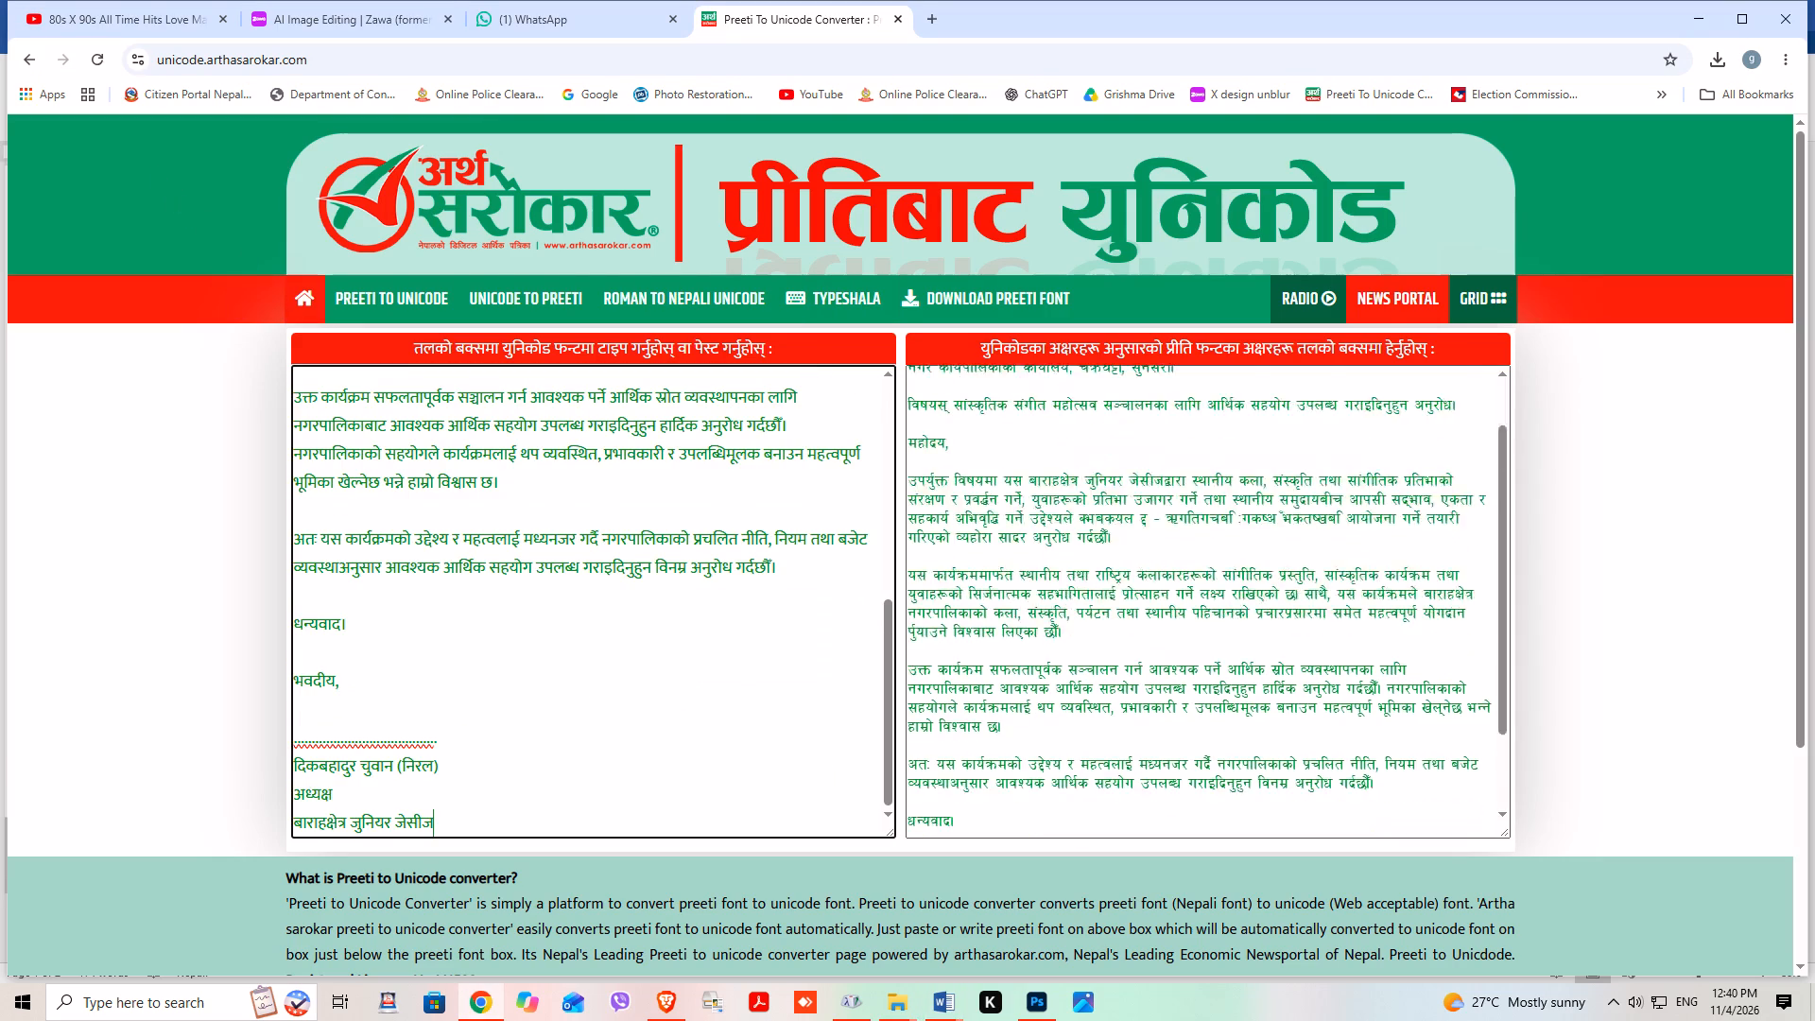
pyautogui.scroll(-4, 1095, 801)
pyautogui.moveTo(1052, 546); pyautogui.dragTo(880, 389)
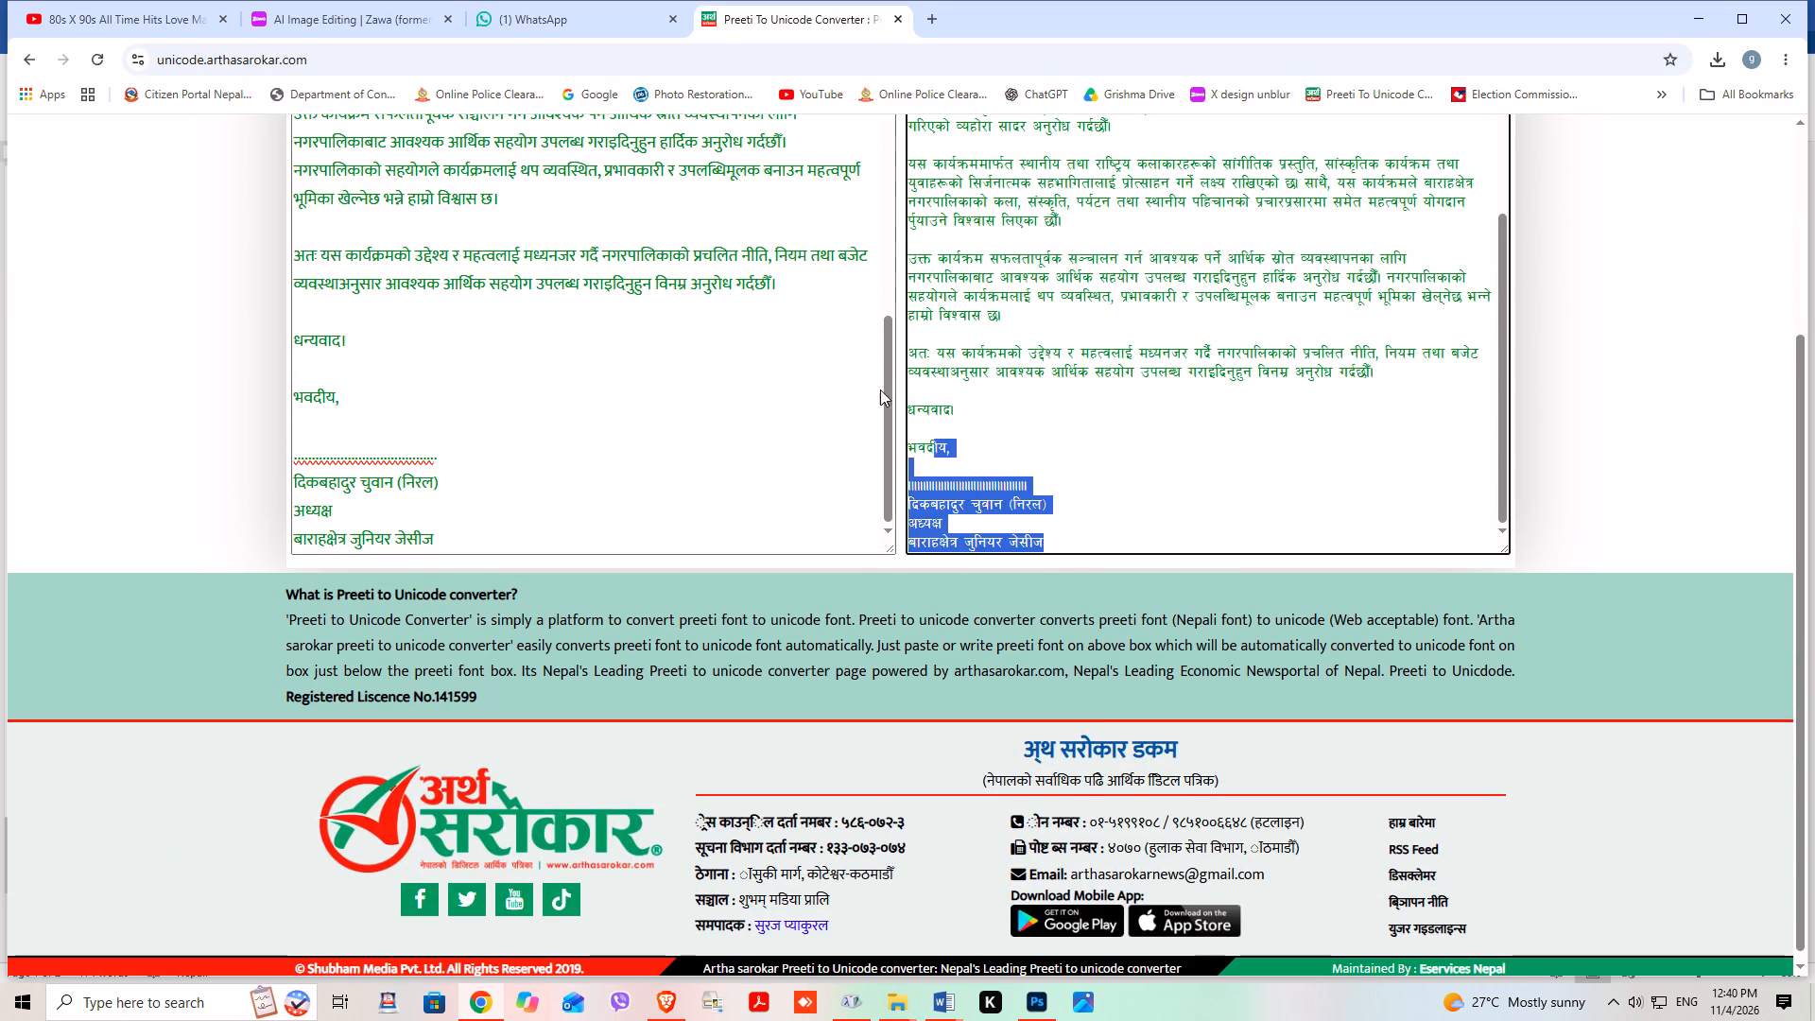
pyautogui.moveTo(880, 389); pyautogui.dragTo(703, 71)
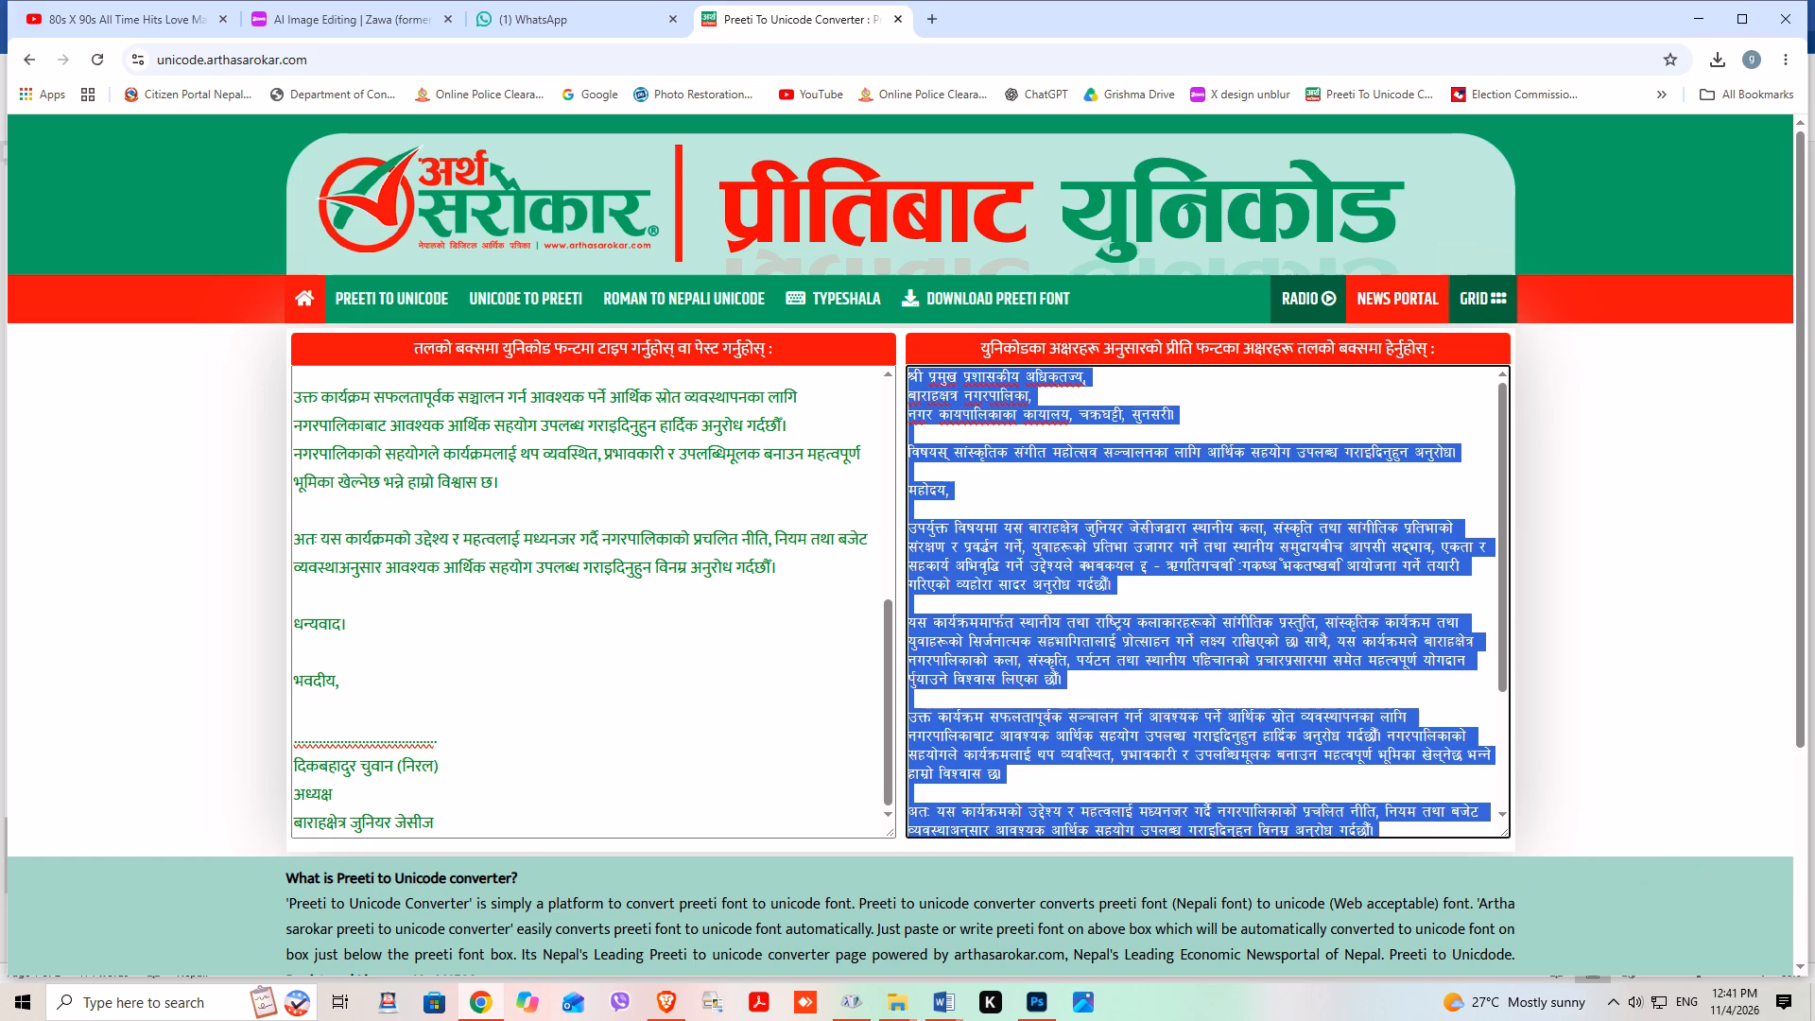
pyautogui.scroll(9, 1211, 596)
pyautogui.scroll(-14, 1207, 598)
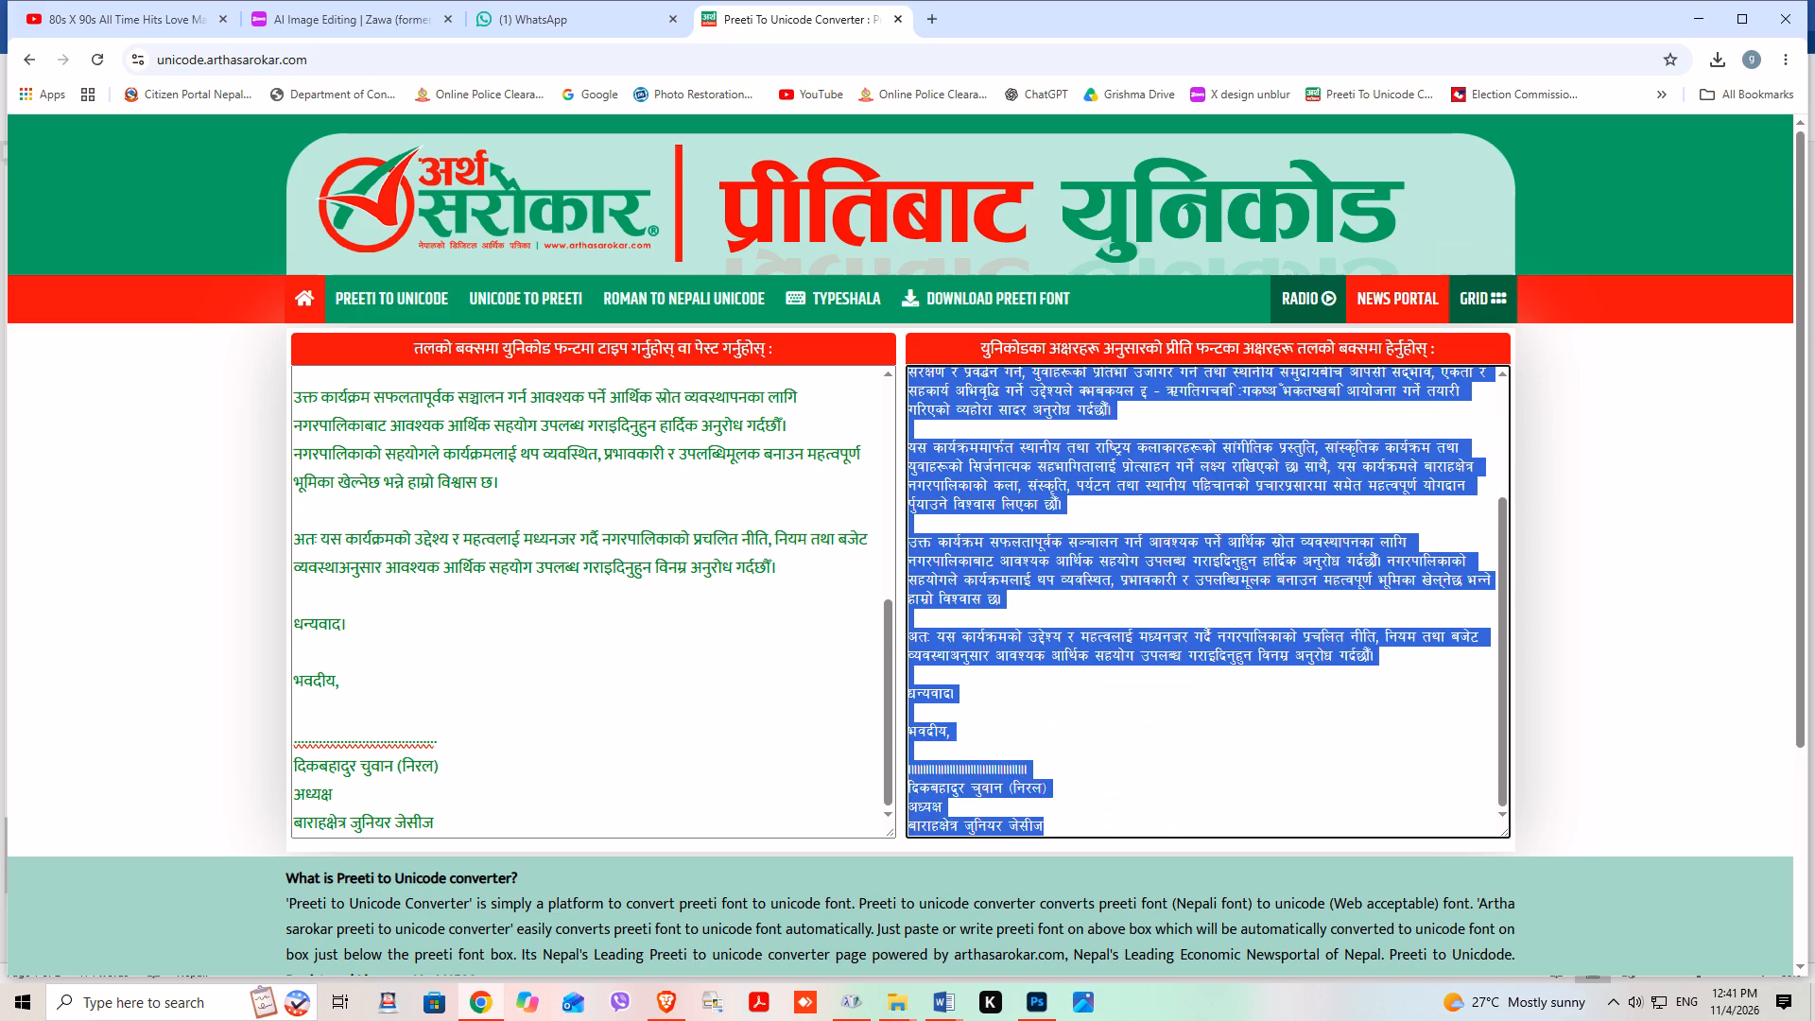
pyautogui.scroll(10, 1219, 703)
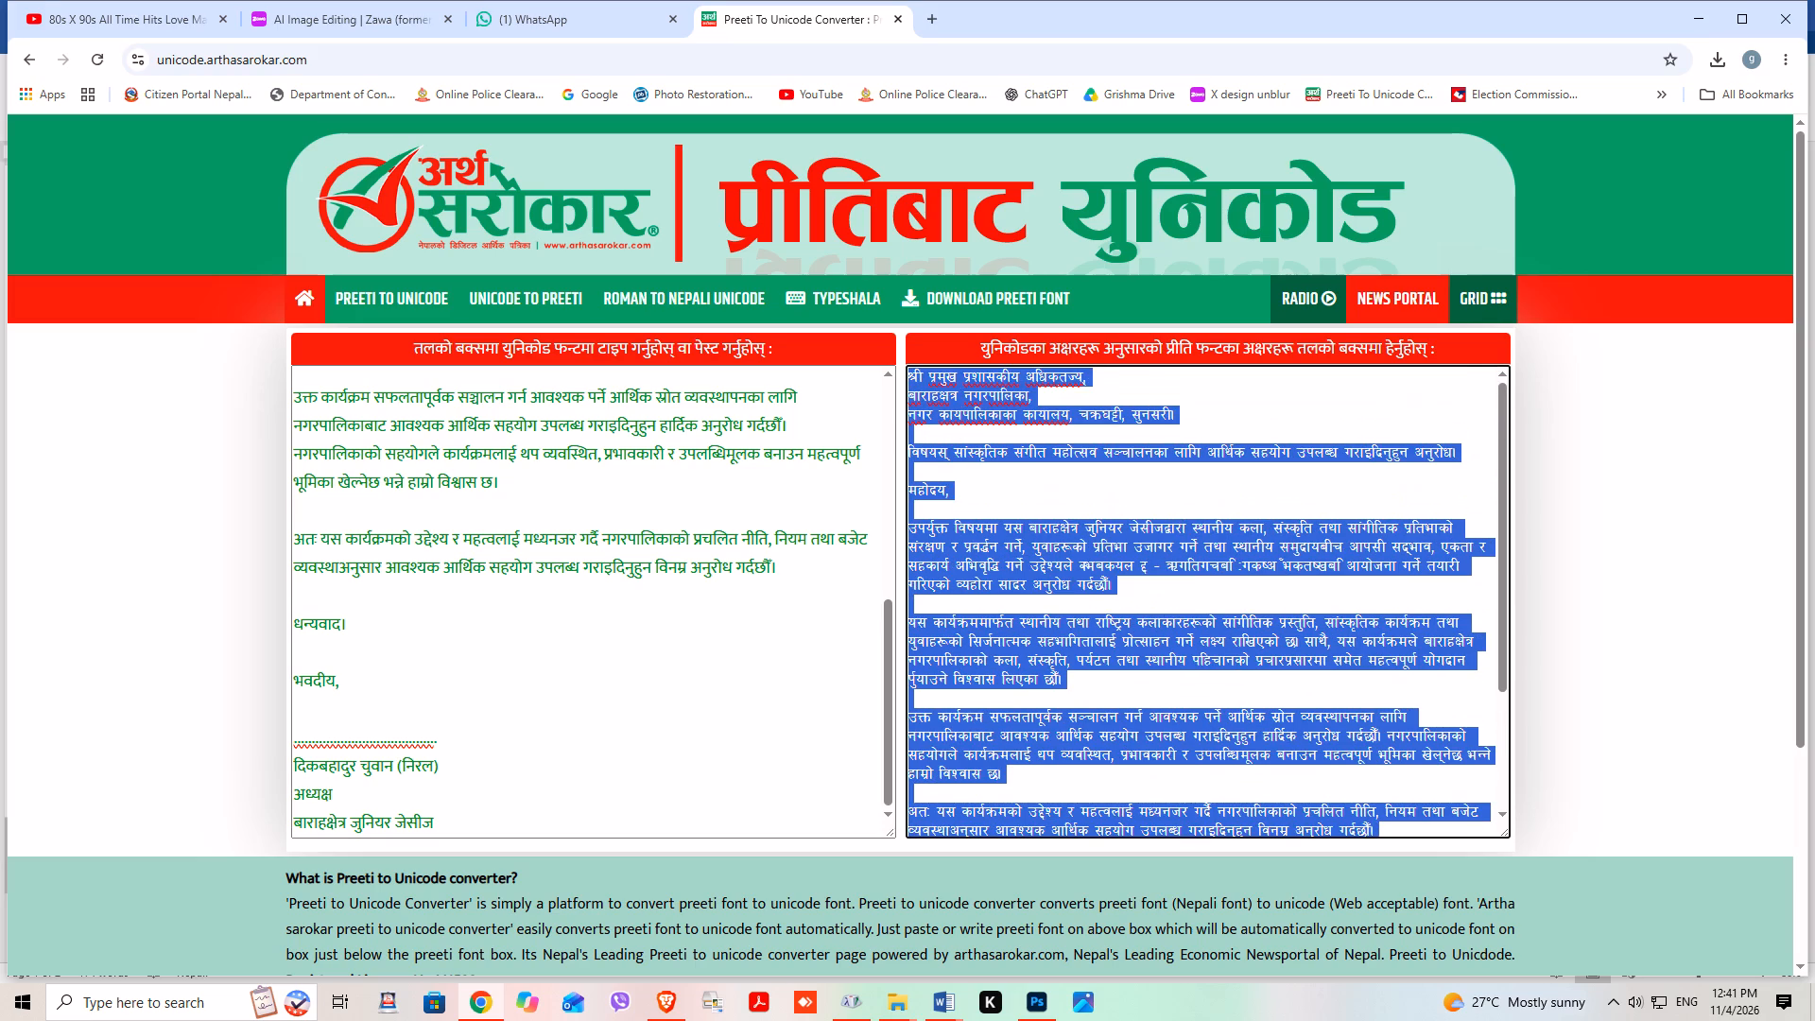
pyautogui.hotkey('ctrl', 'c')
# Return to Document1 in Word and replace the whole Unicode municipality letter with the copied Preeti-encoded text.
pyautogui.hotkey('alt', 'Tab')
pyautogui.click(846, 806)
pyautogui.scroll(-4, 851, 793)
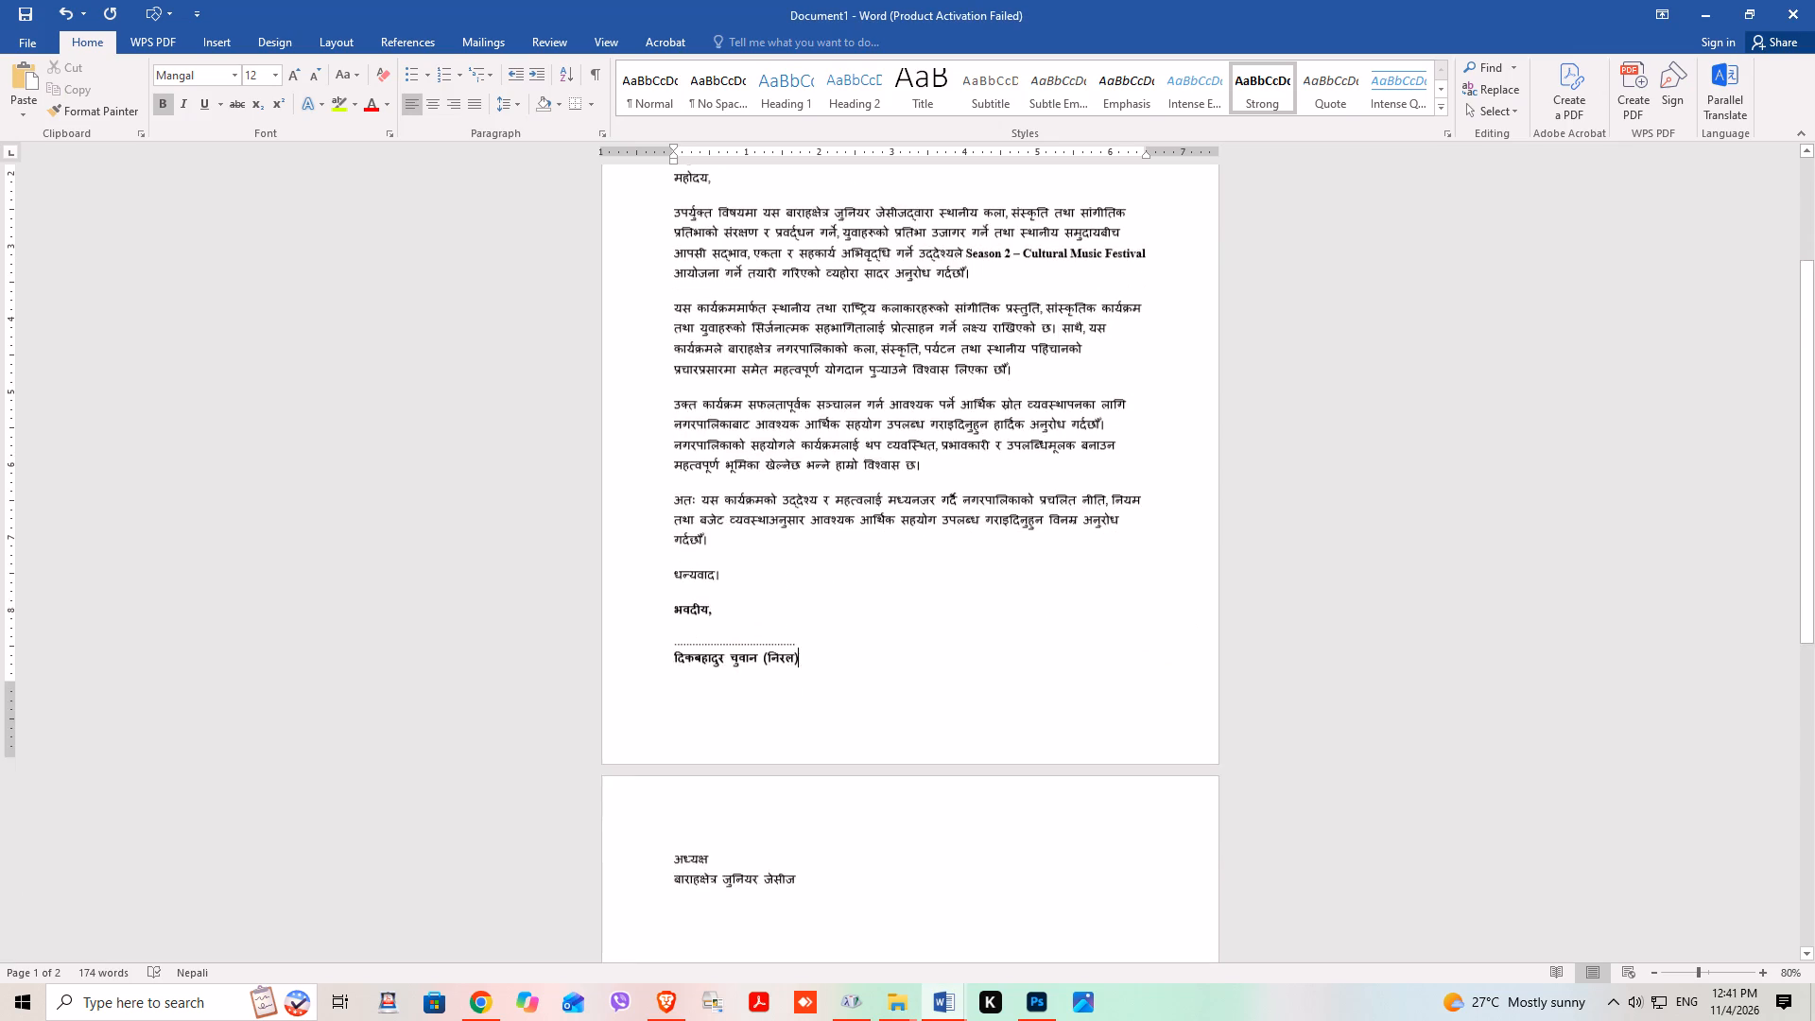
pyautogui.scroll(-4, 852, 785)
pyautogui.moveTo(843, 744); pyautogui.dragTo(646, 44)
pyautogui.hotkey('ctrl', 'v')
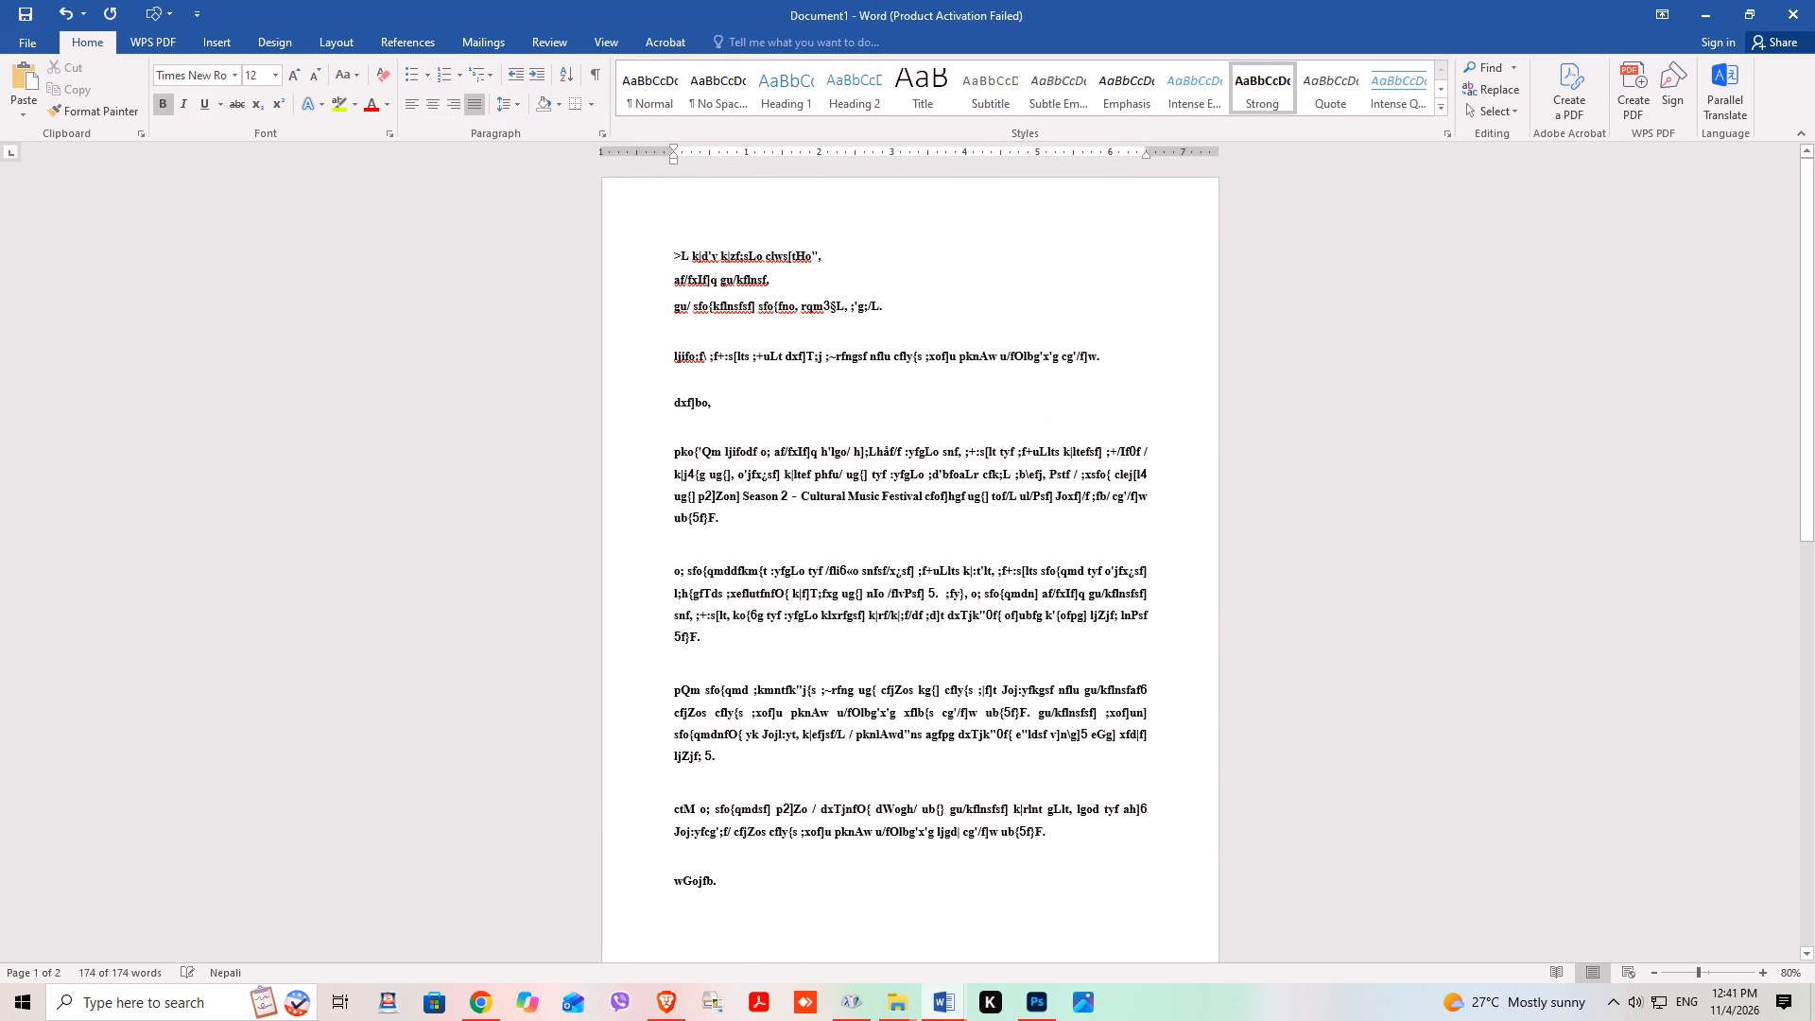
# Set the entire letter in the Preeti font and remove its bold formatting.
pyautogui.hotkey('ctrl', 'a')
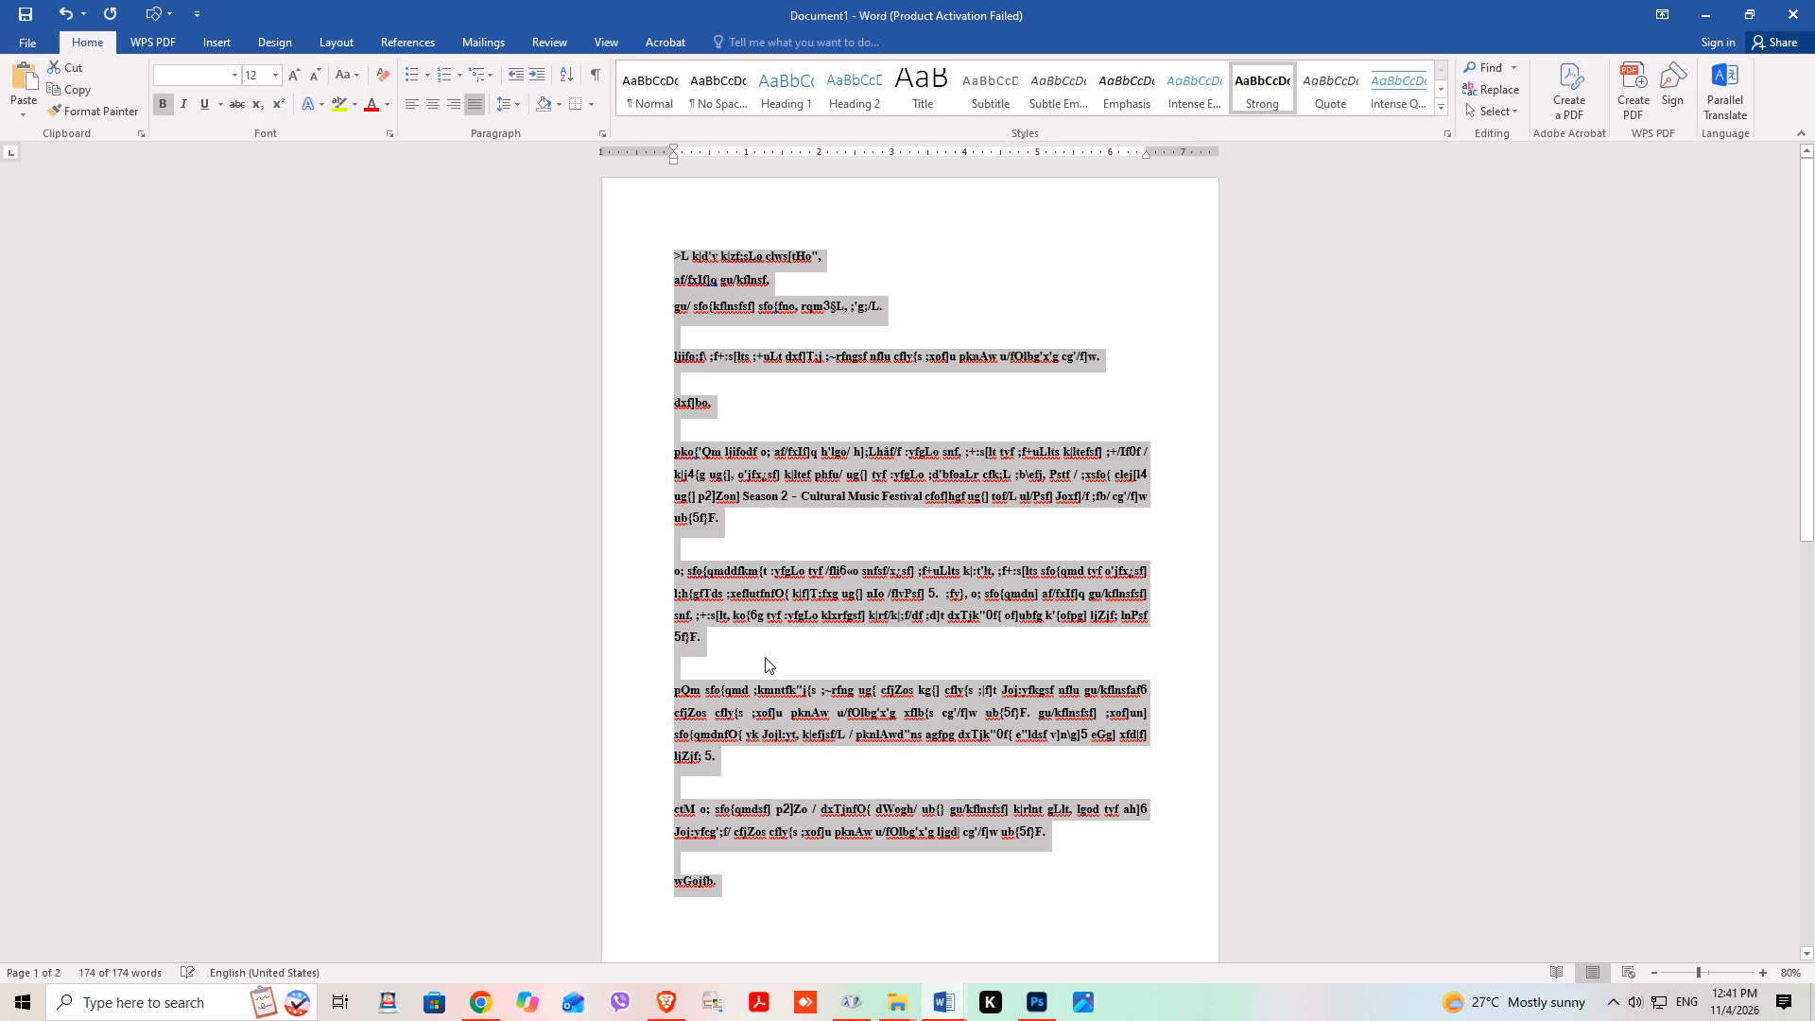
pyautogui.scroll(10, 765, 657)
pyautogui.click(206, 81)
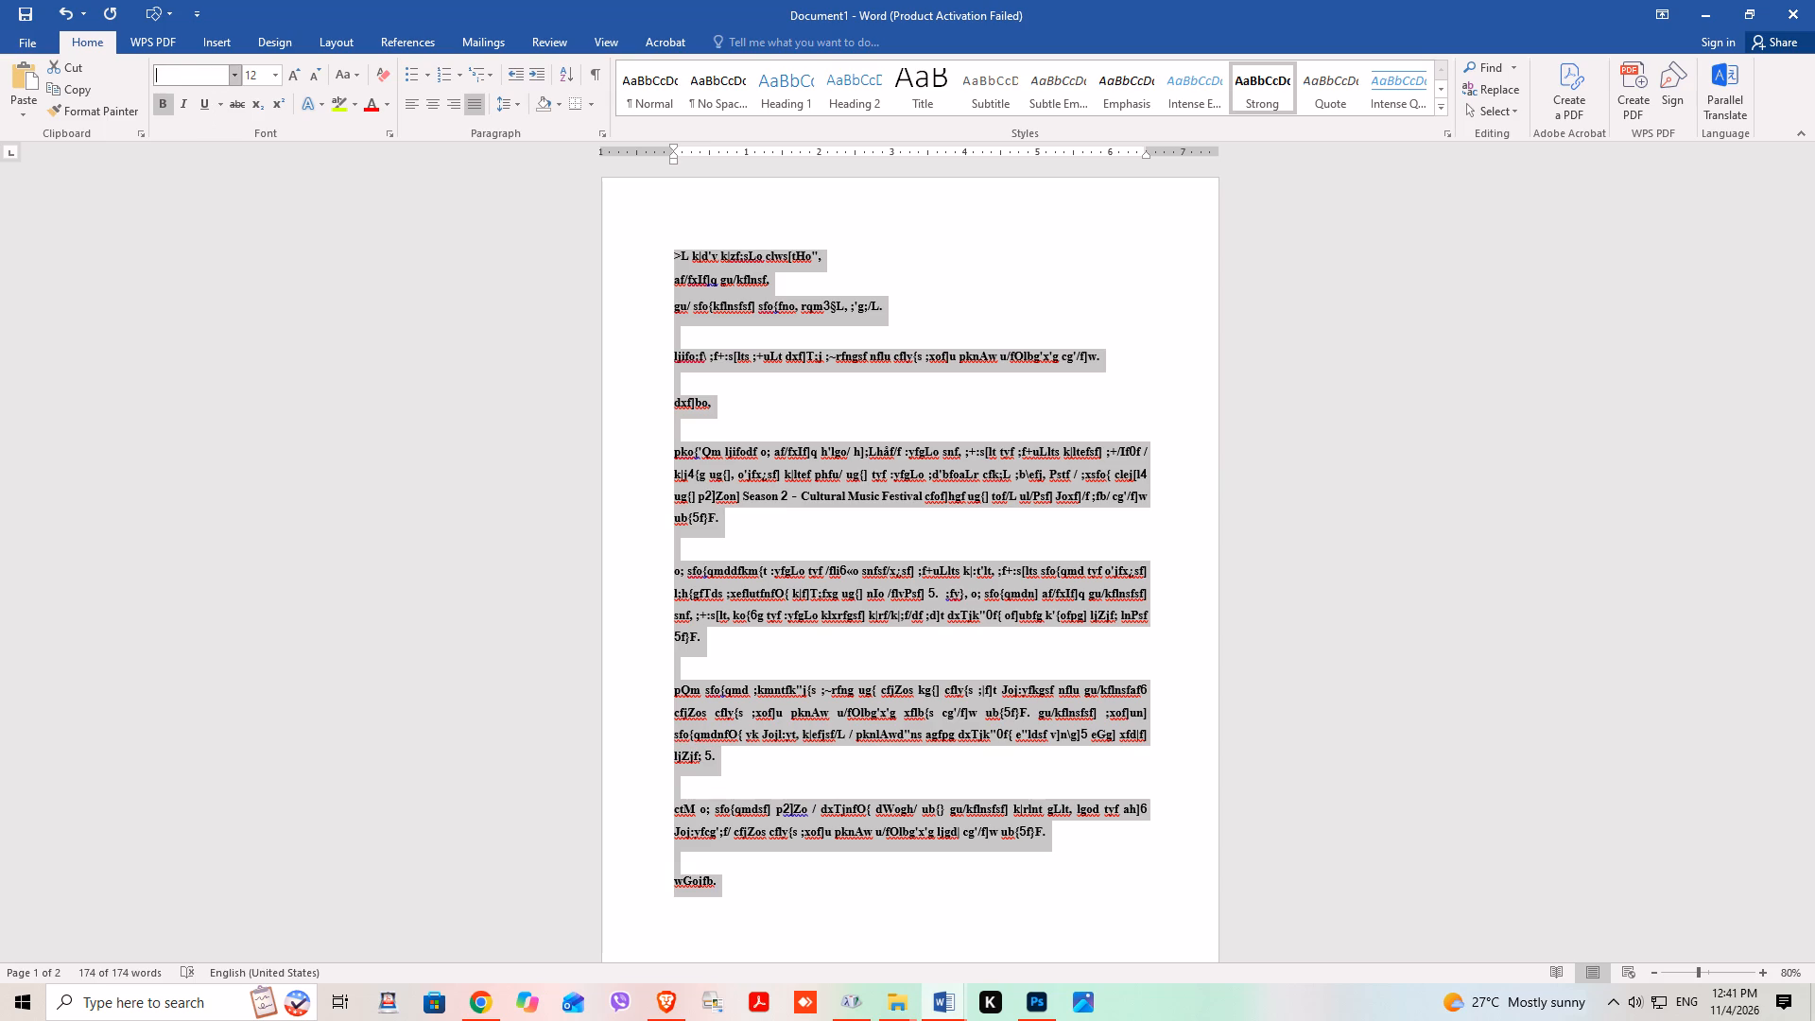
pyautogui.press('p')
pyautogui.write('re')
pyautogui.press('Return')
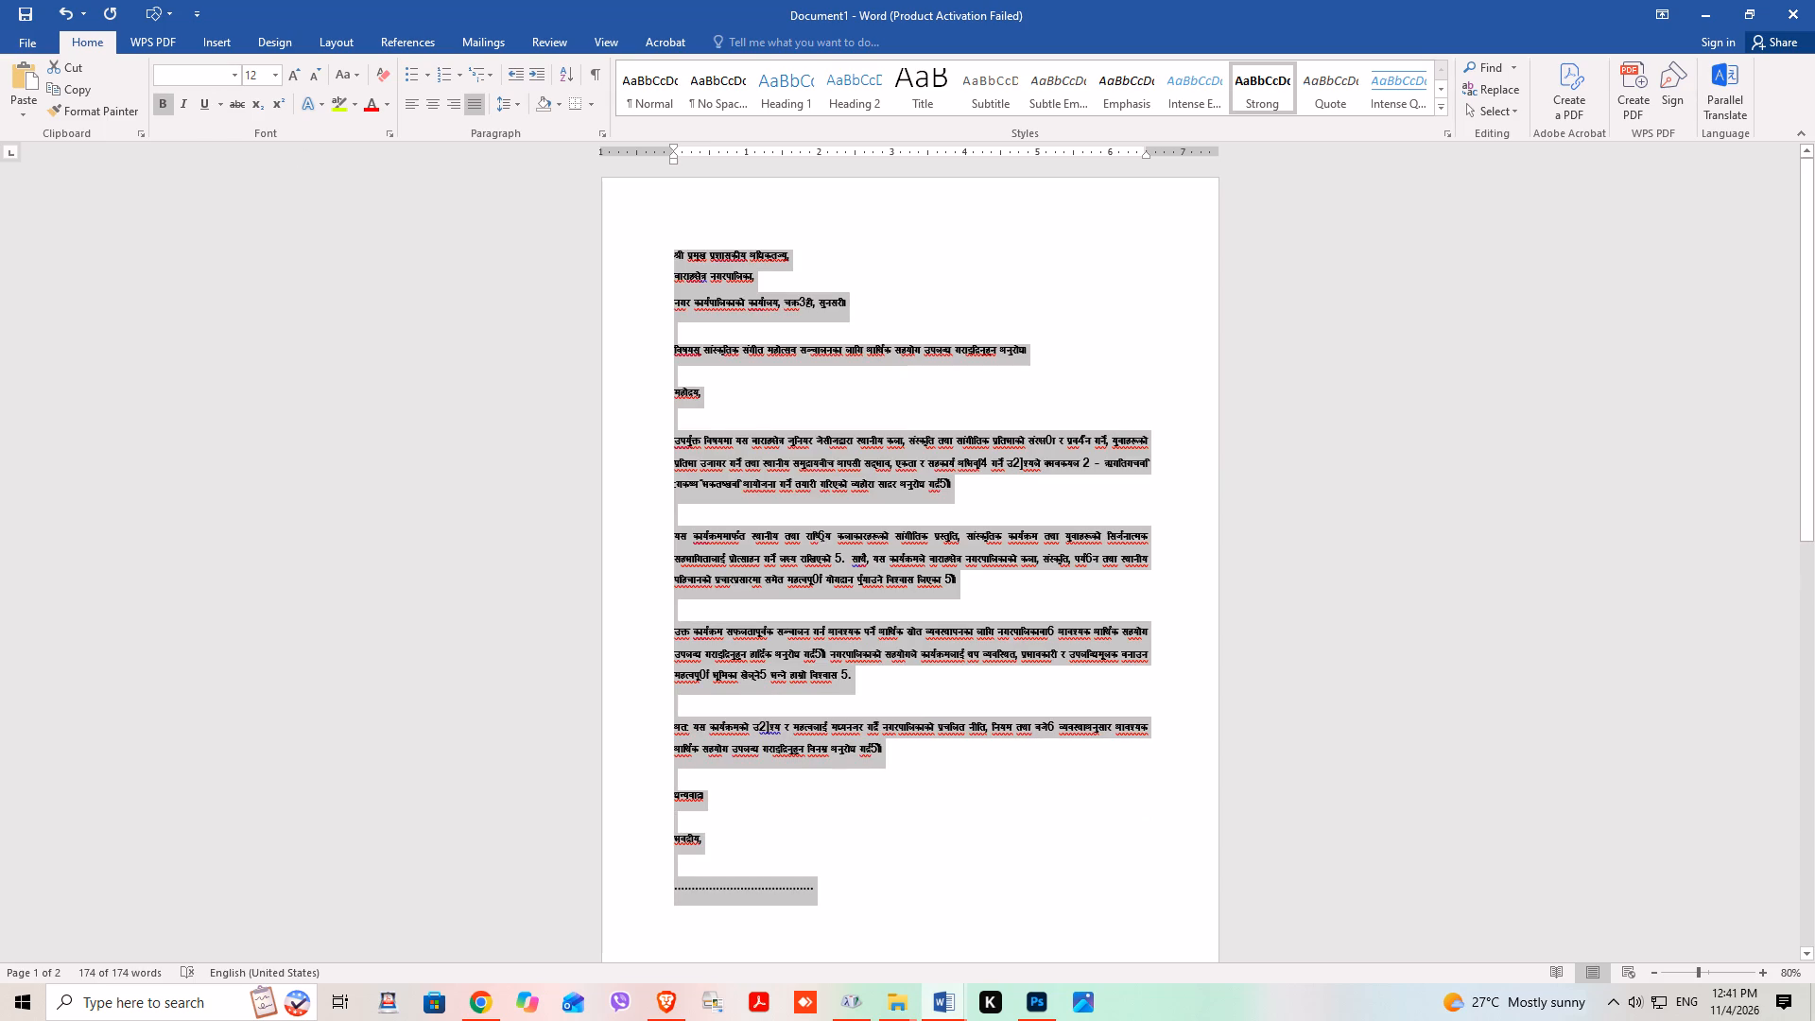
pyautogui.click(163, 105)
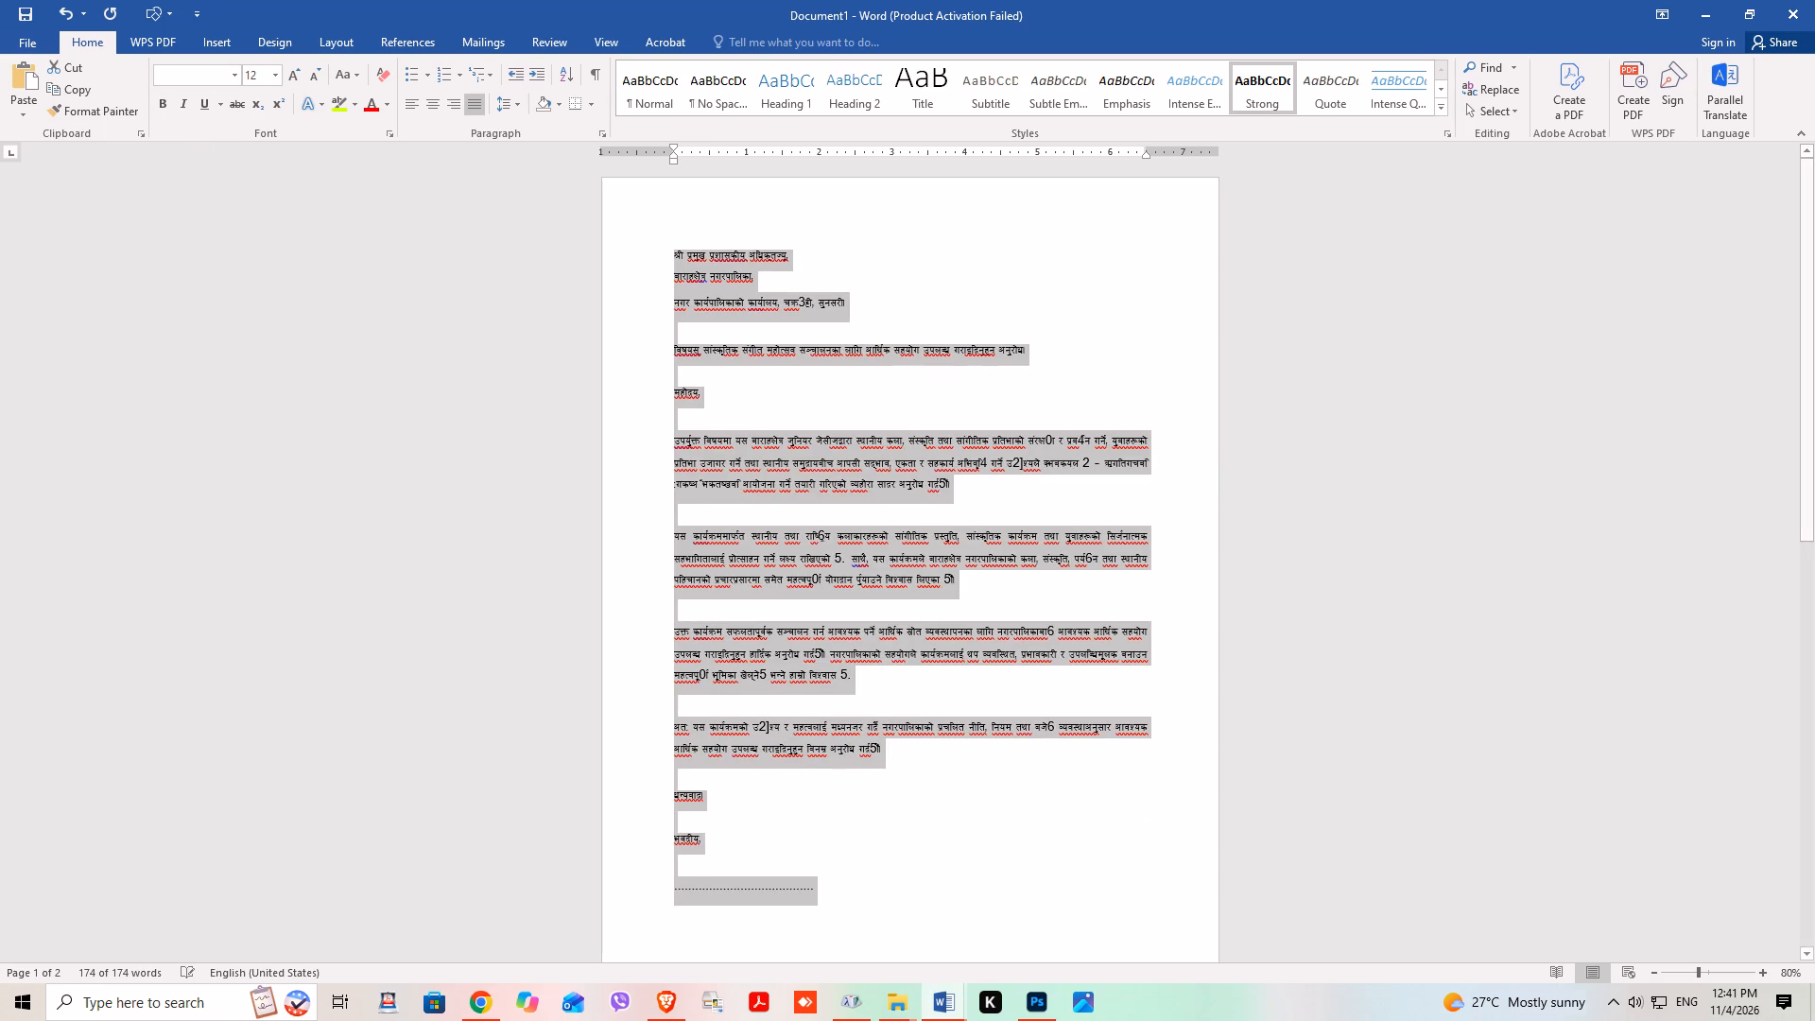
pyautogui.click(1026, 675)
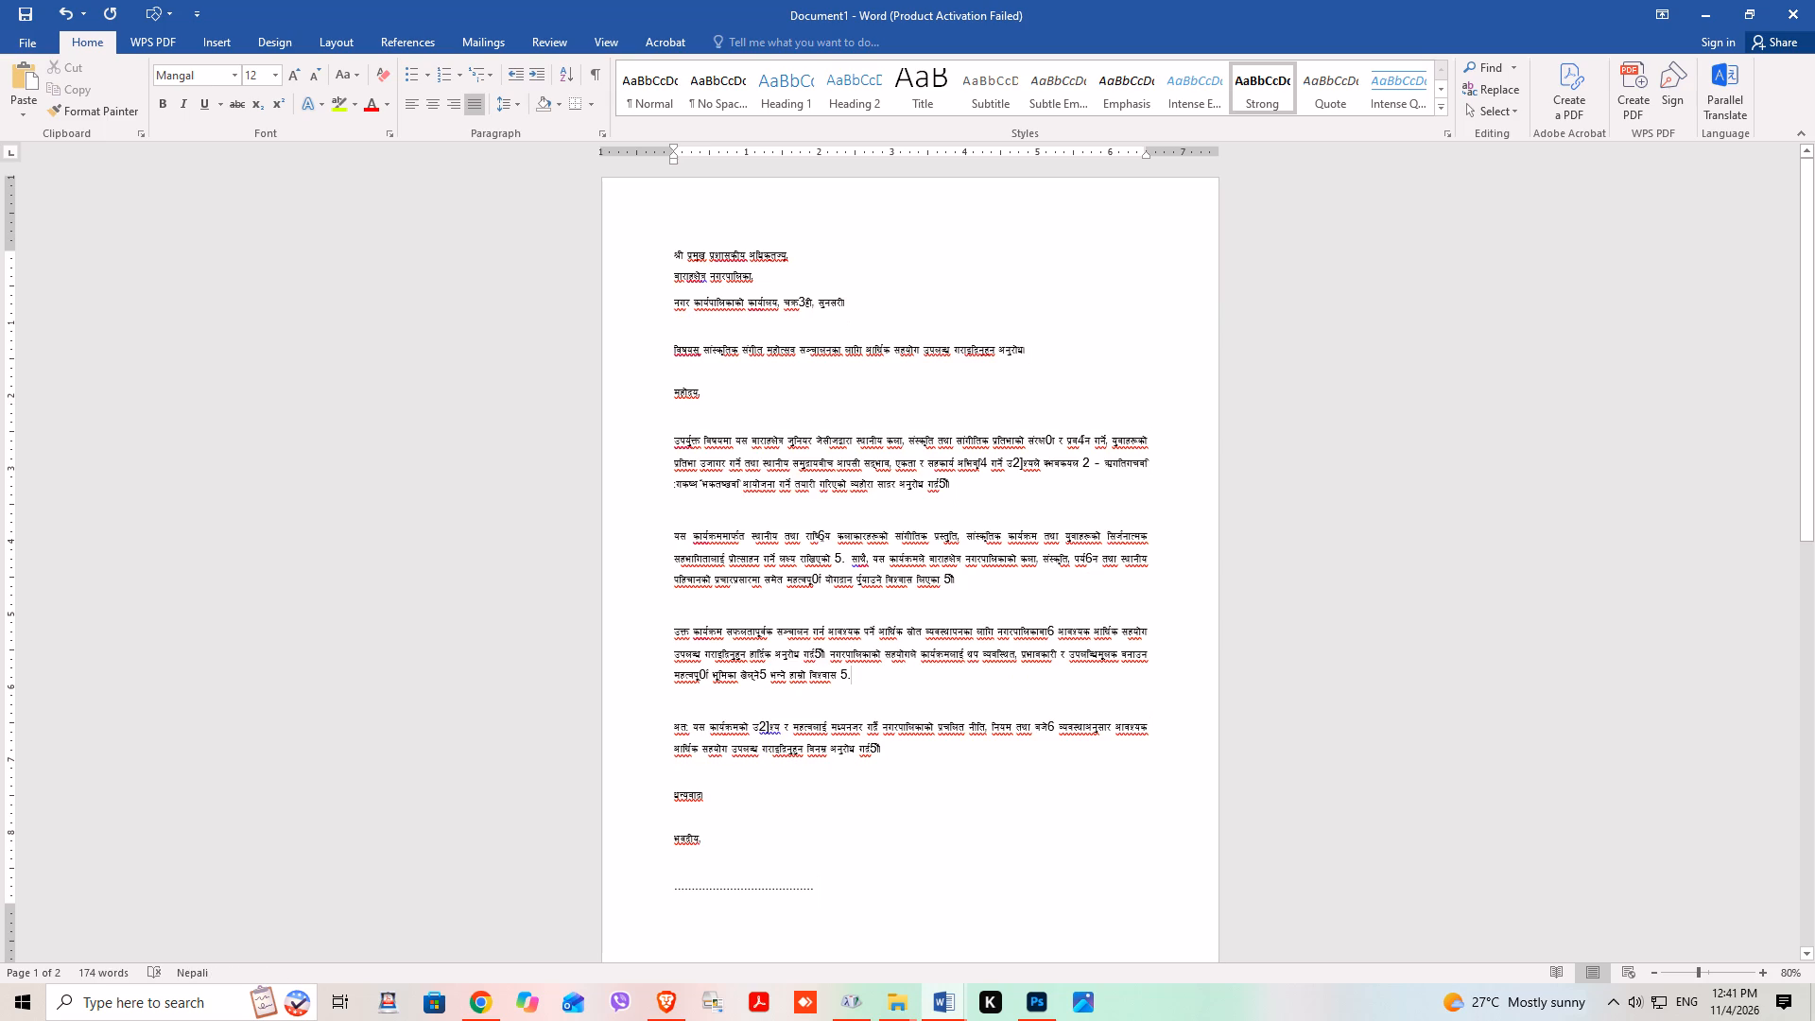
# Examine the Preeti letter up close, from the closing lines up to the addressee, for wrongly rendered characters.
pyautogui.scroll(-4, 1004, 924)
pyautogui.keyDown('ctrl'); pyautogui.scroll(6, 824, 701); pyautogui.keyUp('ctrl')
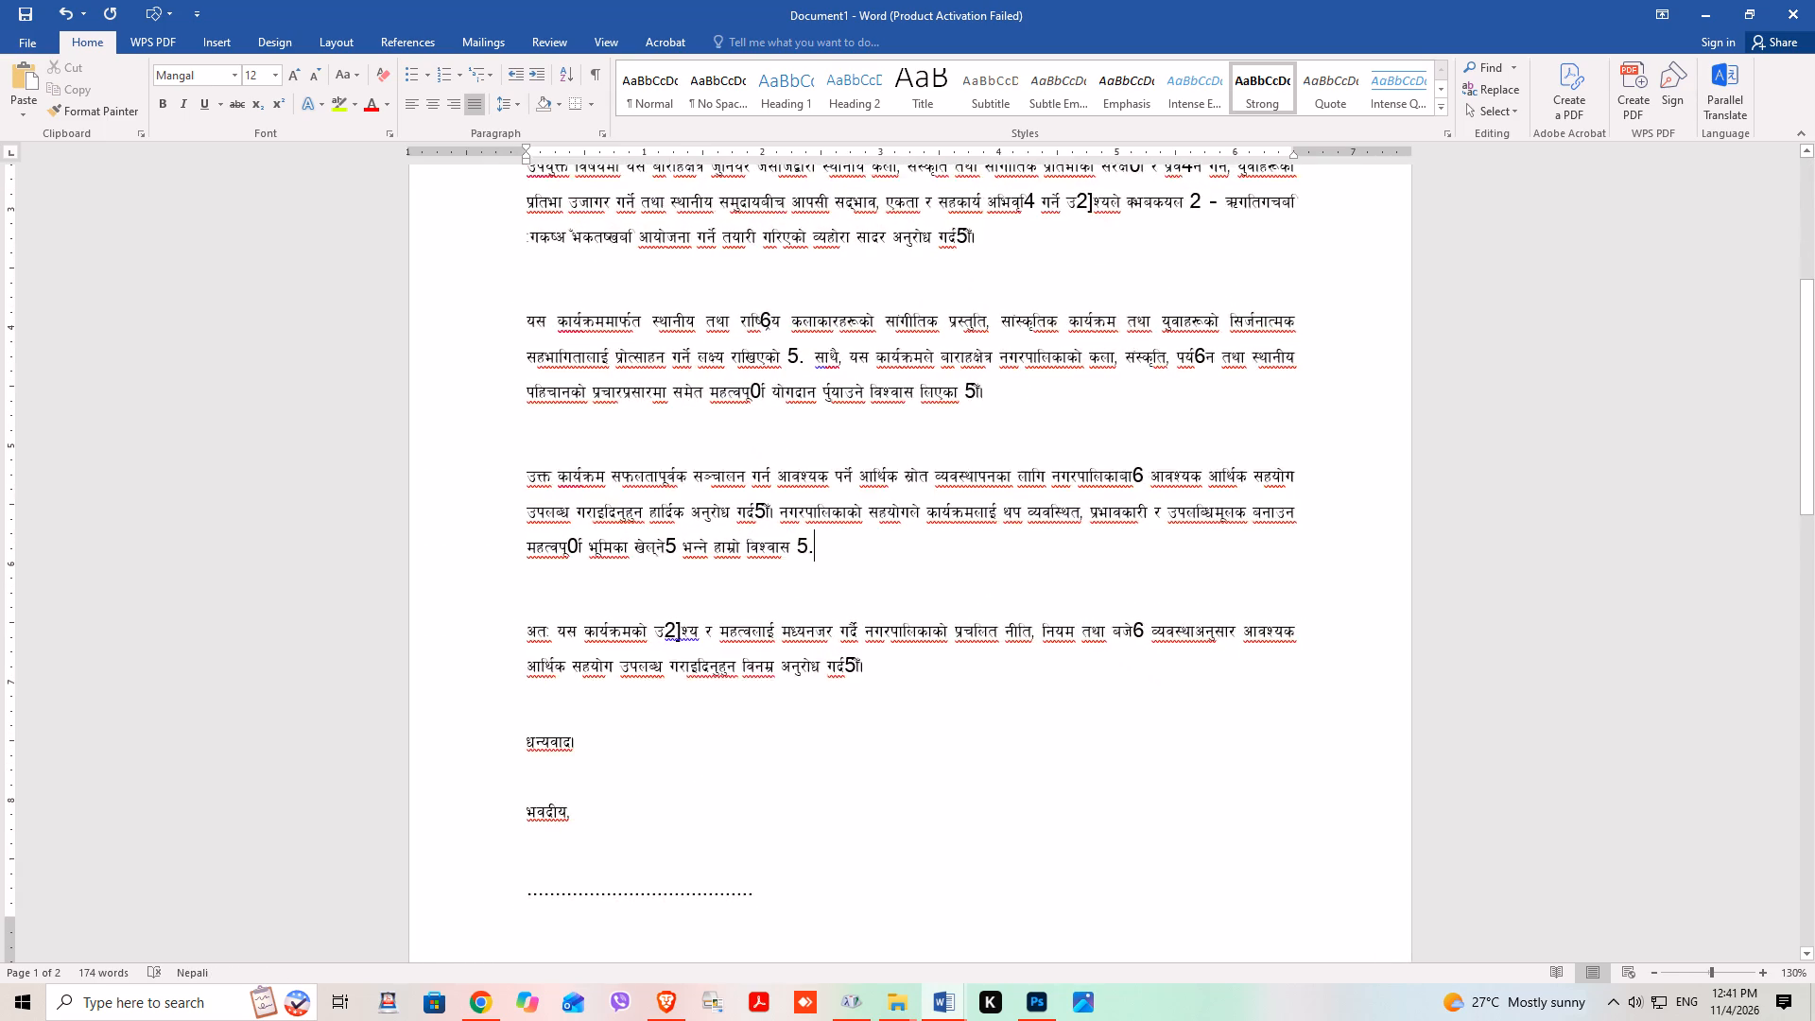
pyautogui.keyDown('ctrl'); pyautogui.scroll(4, 803, 703); pyautogui.keyUp('ctrl')
pyautogui.scroll(10, 743, 680)
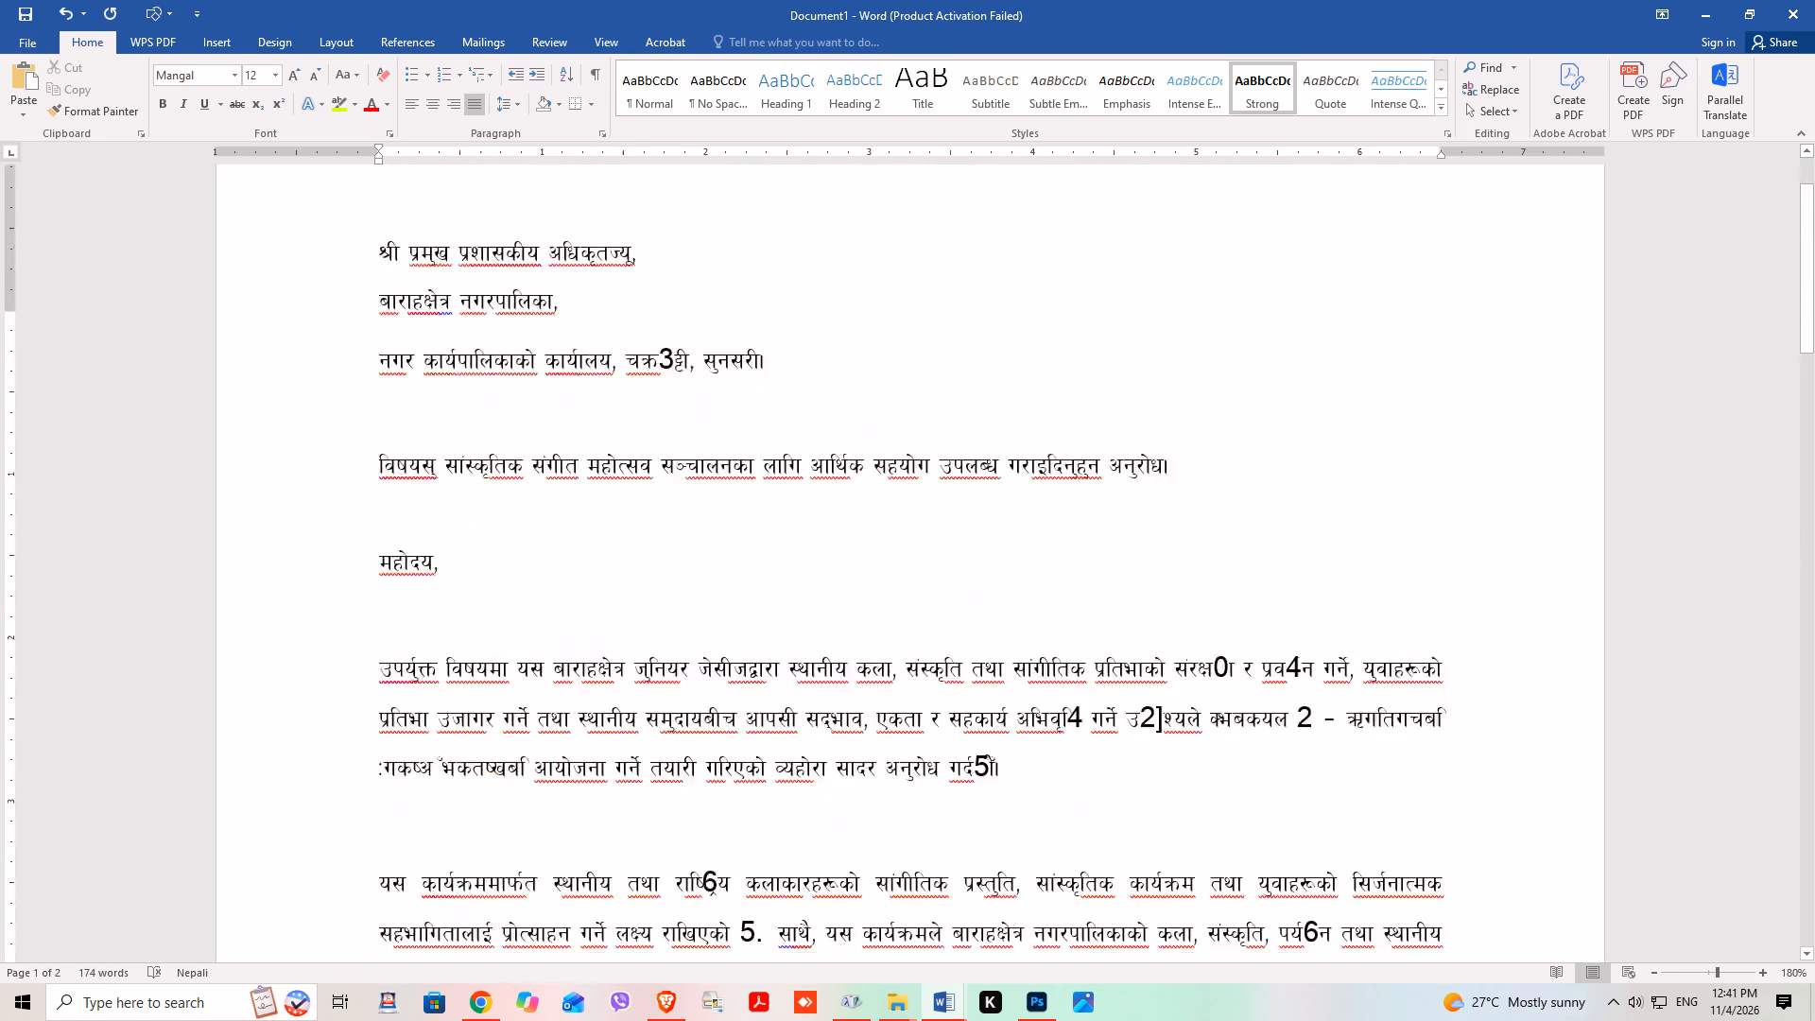
pyautogui.scroll(1, 706, 679)
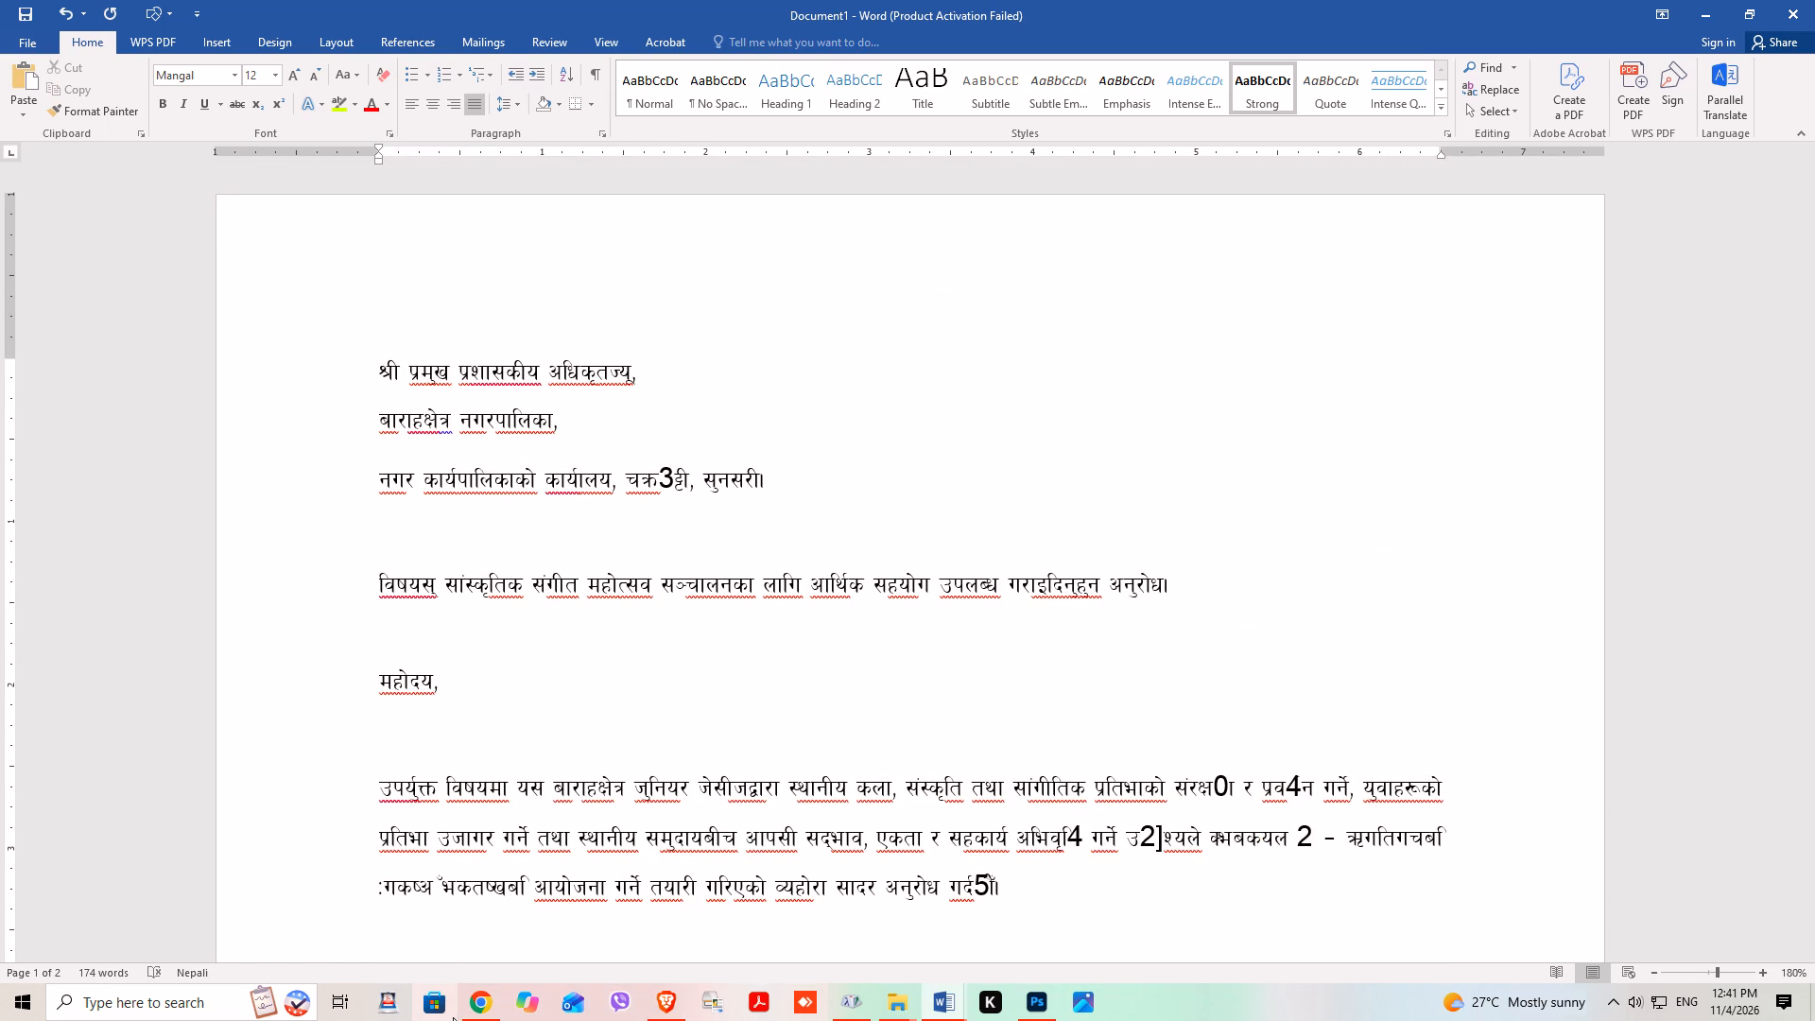
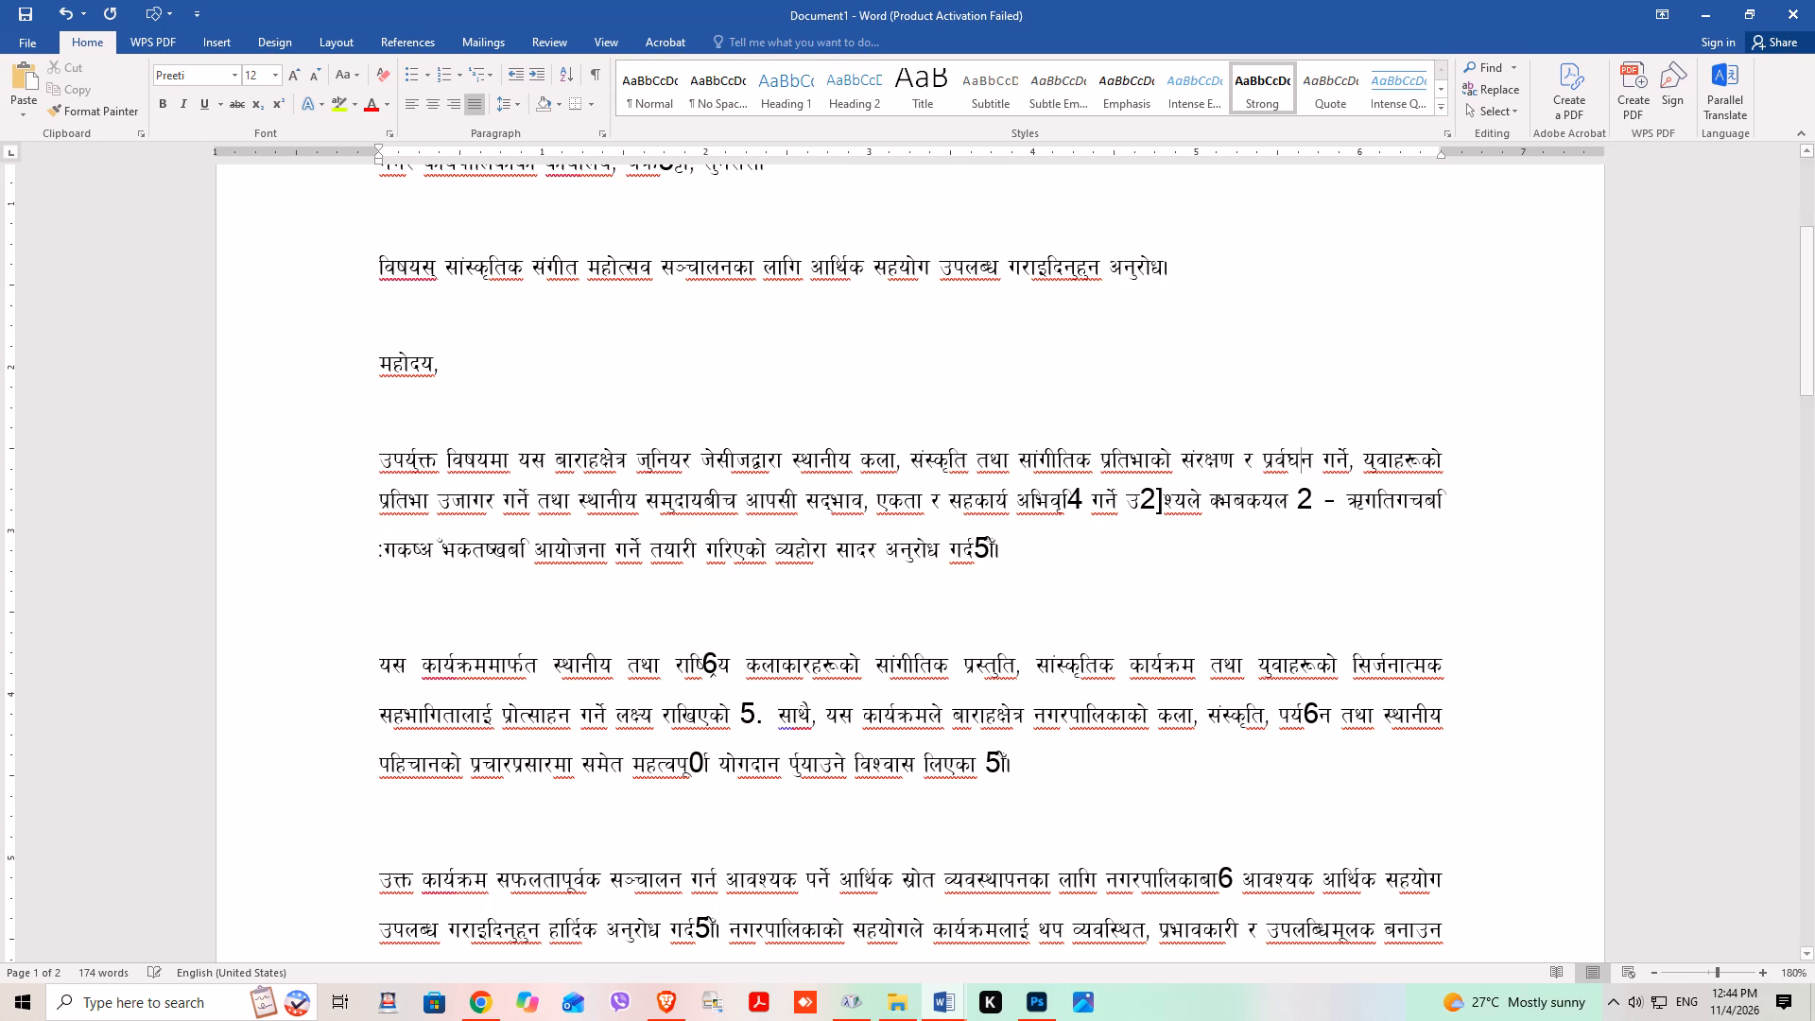
pyautogui.press('BackSpace')
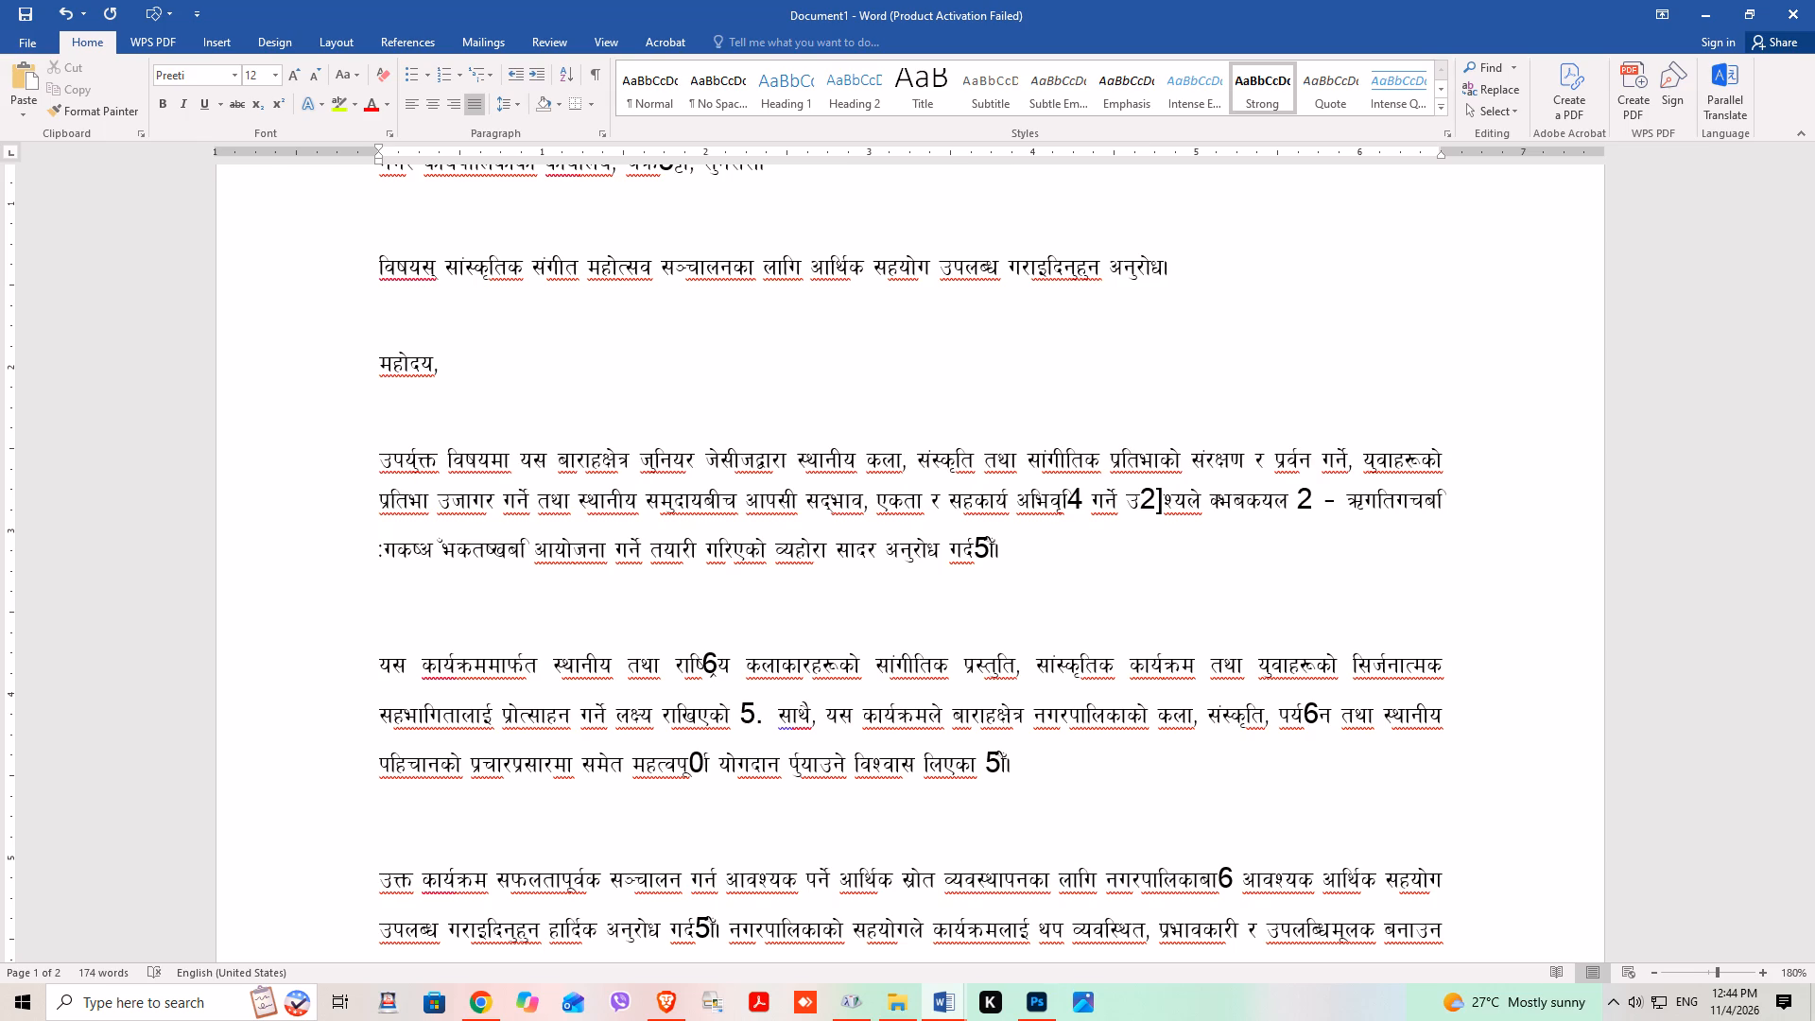
pyautogui.press('BackSpace')
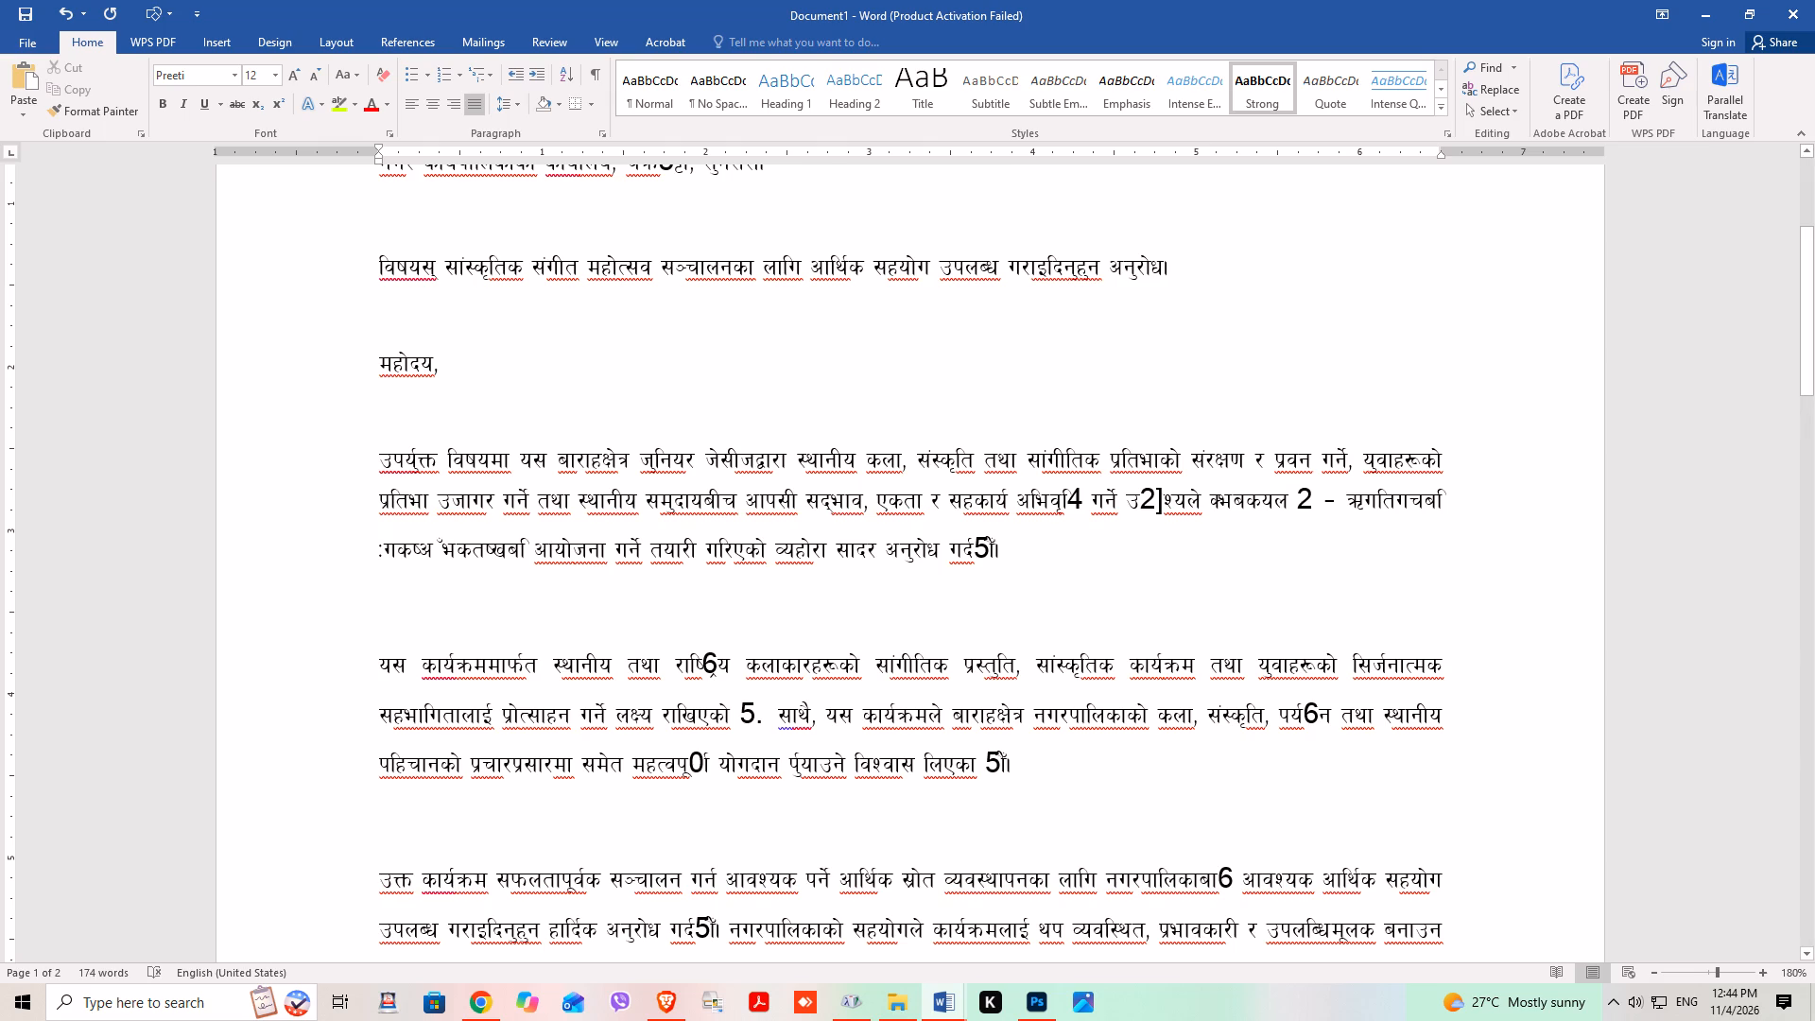
pyautogui.press('4')
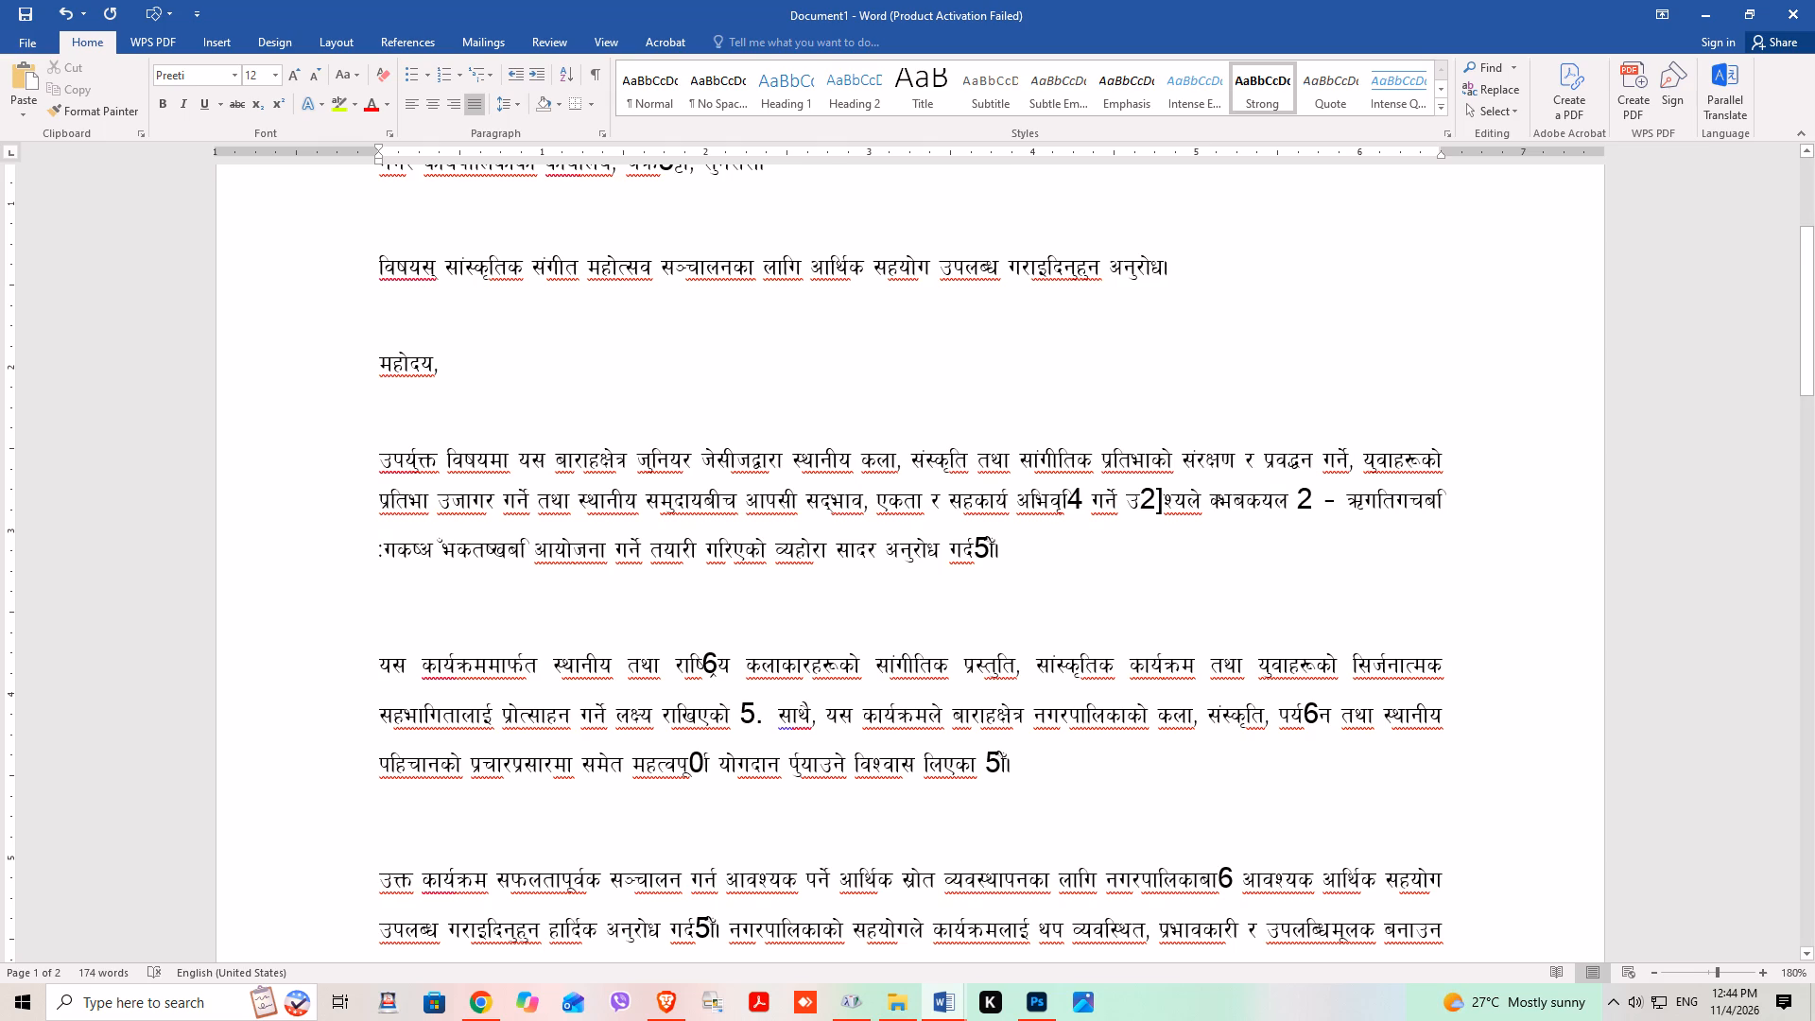
pyautogui.hotkey('shift', '{')
# Correct the wrongly rendered digits and bracket in the first body paragraph's second line so the words read अभिवृद्धि and उद्देश्यले.
pyautogui.click(1080, 499)
pyautogui.press('BackSpace')
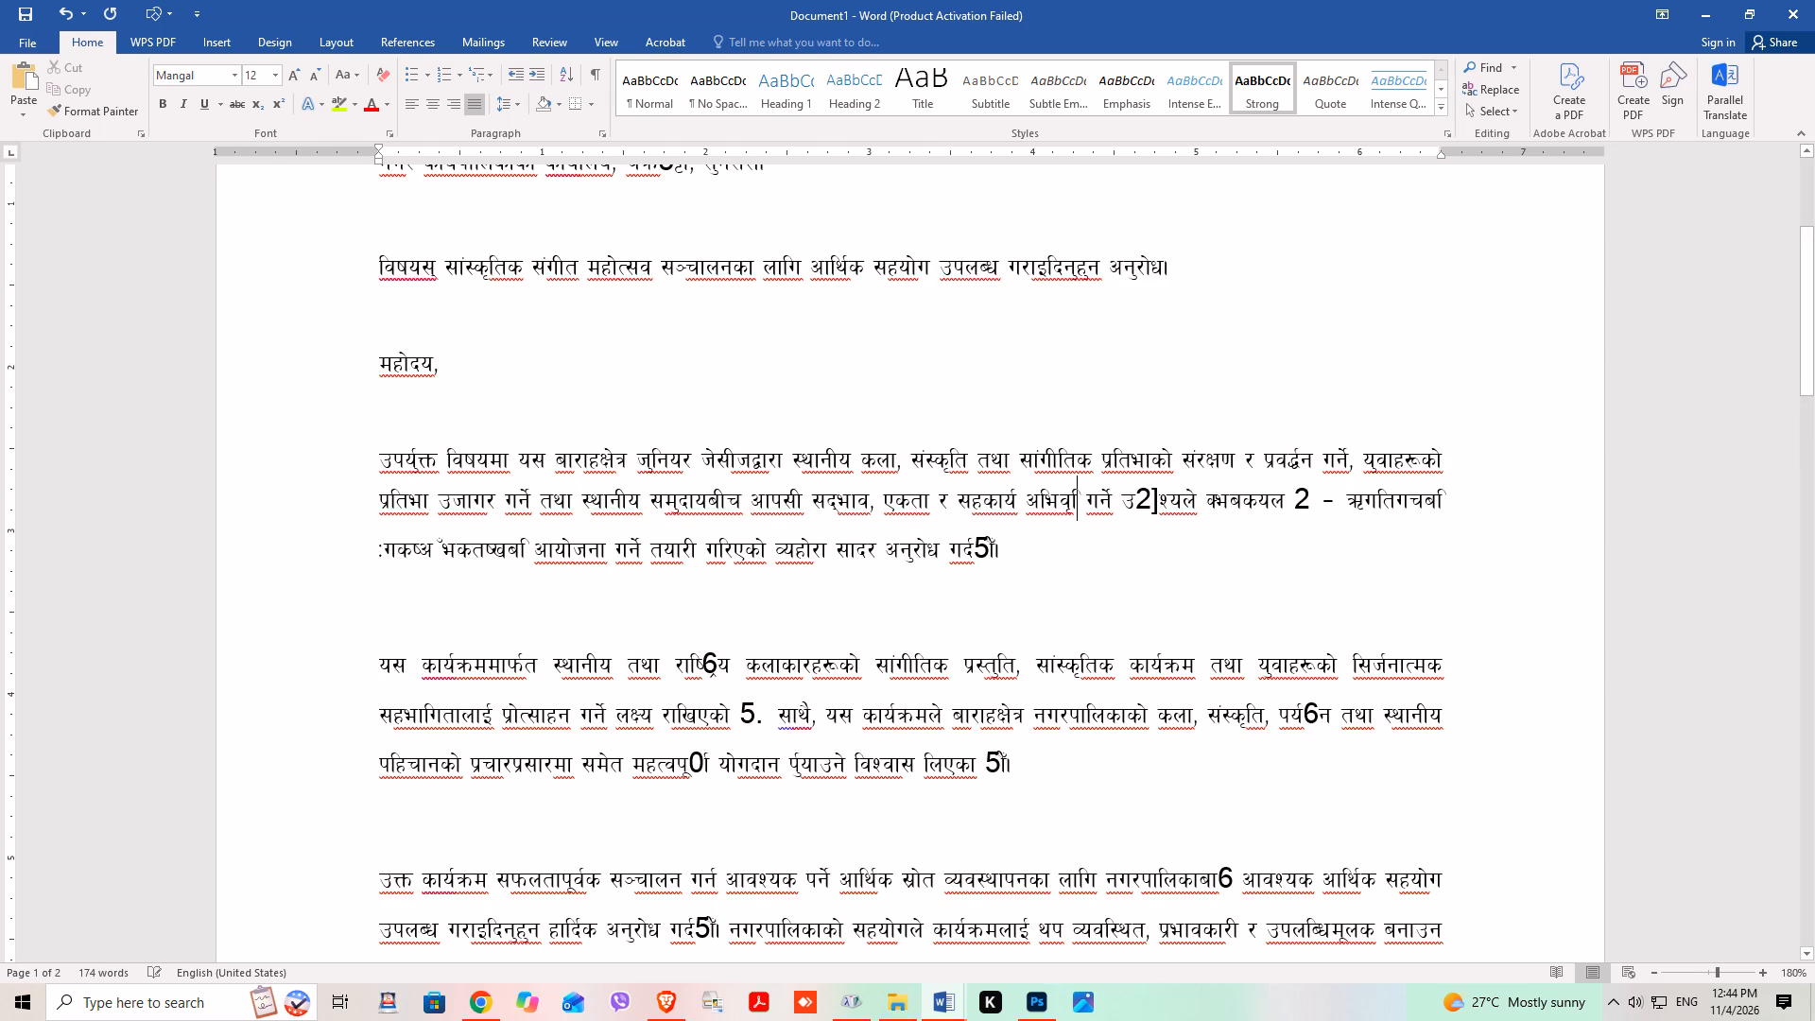
pyautogui.press('4')
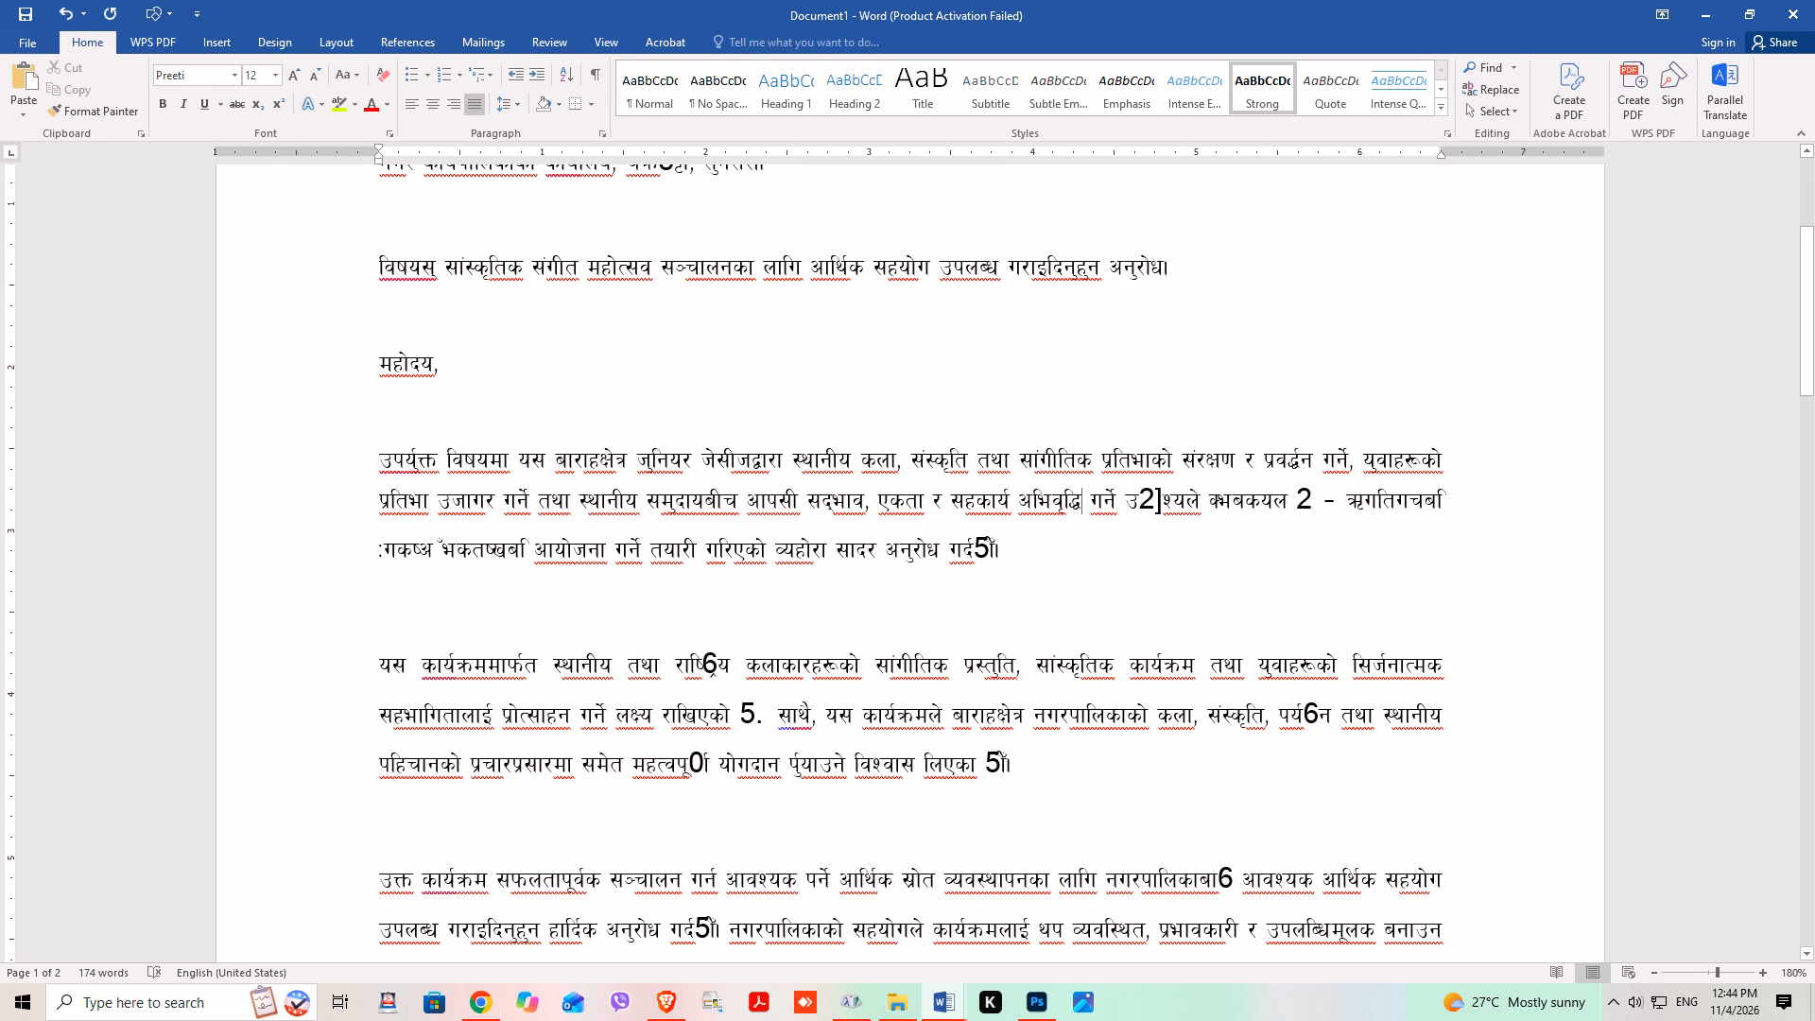
pyautogui.click(1163, 498)
pyautogui.press('BackSpace')
pyautogui.press('BackSpace')
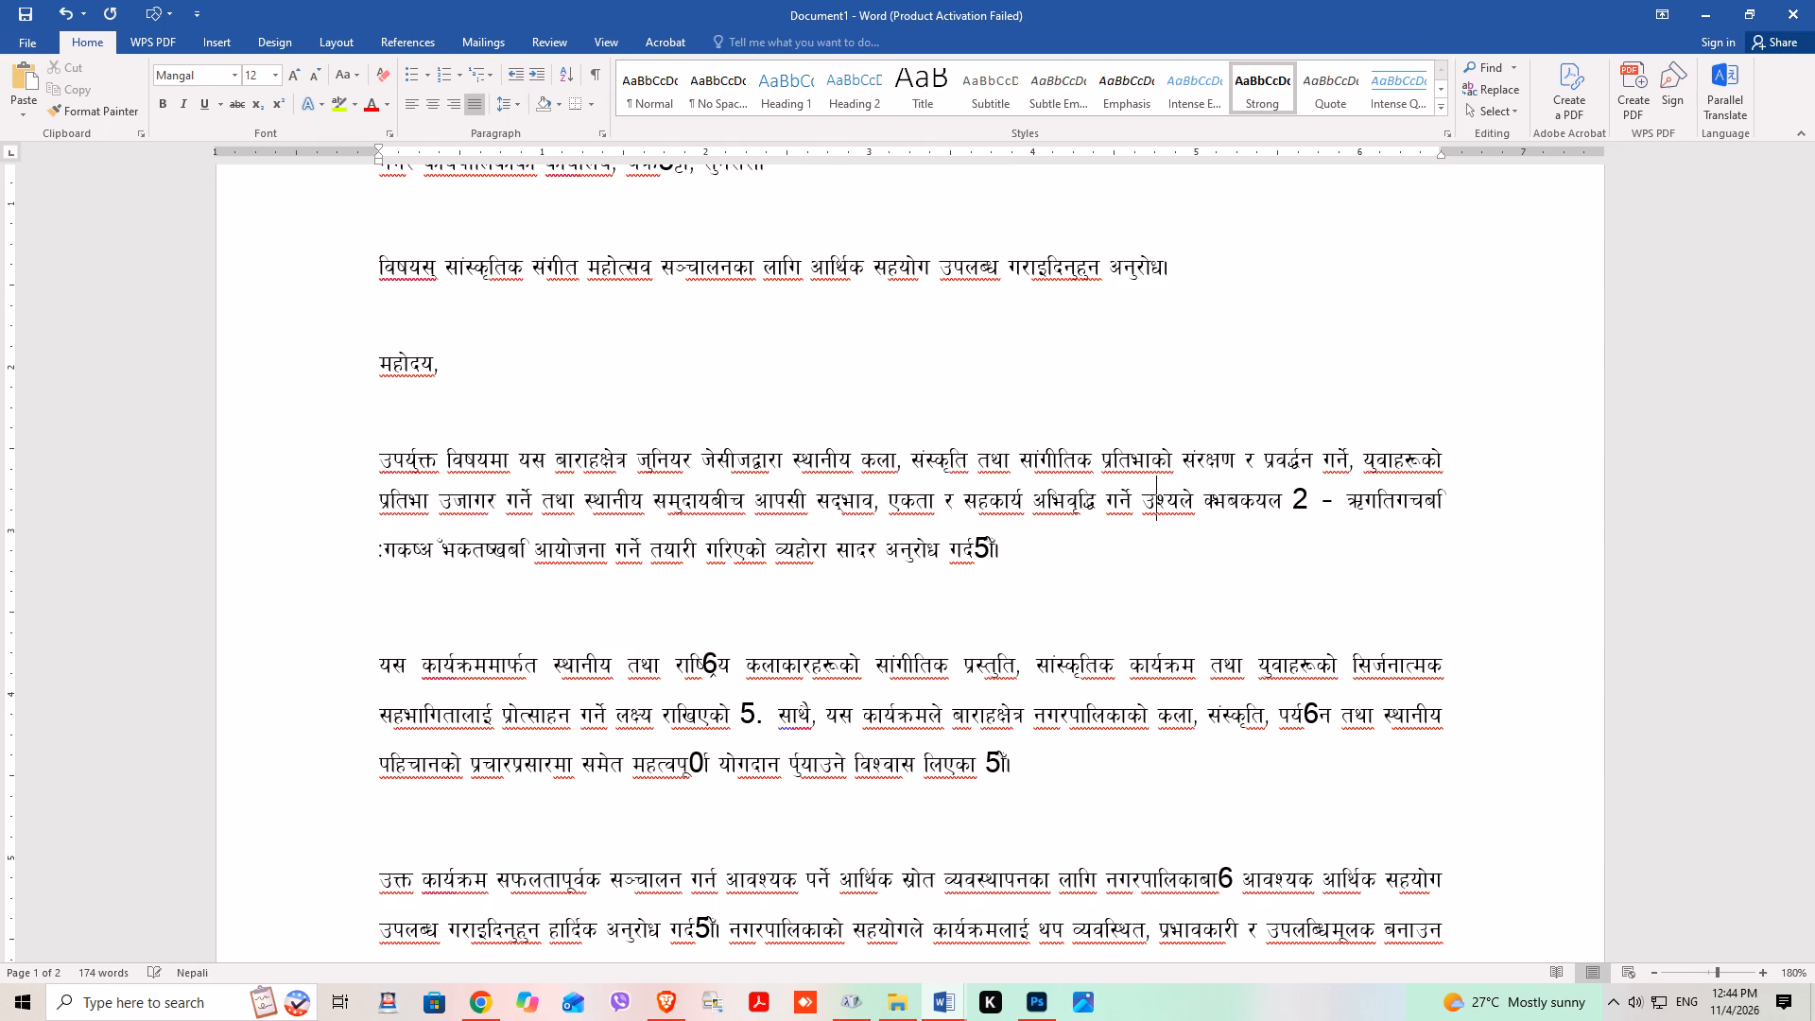
pyautogui.press('2')
pyautogui.press(']')
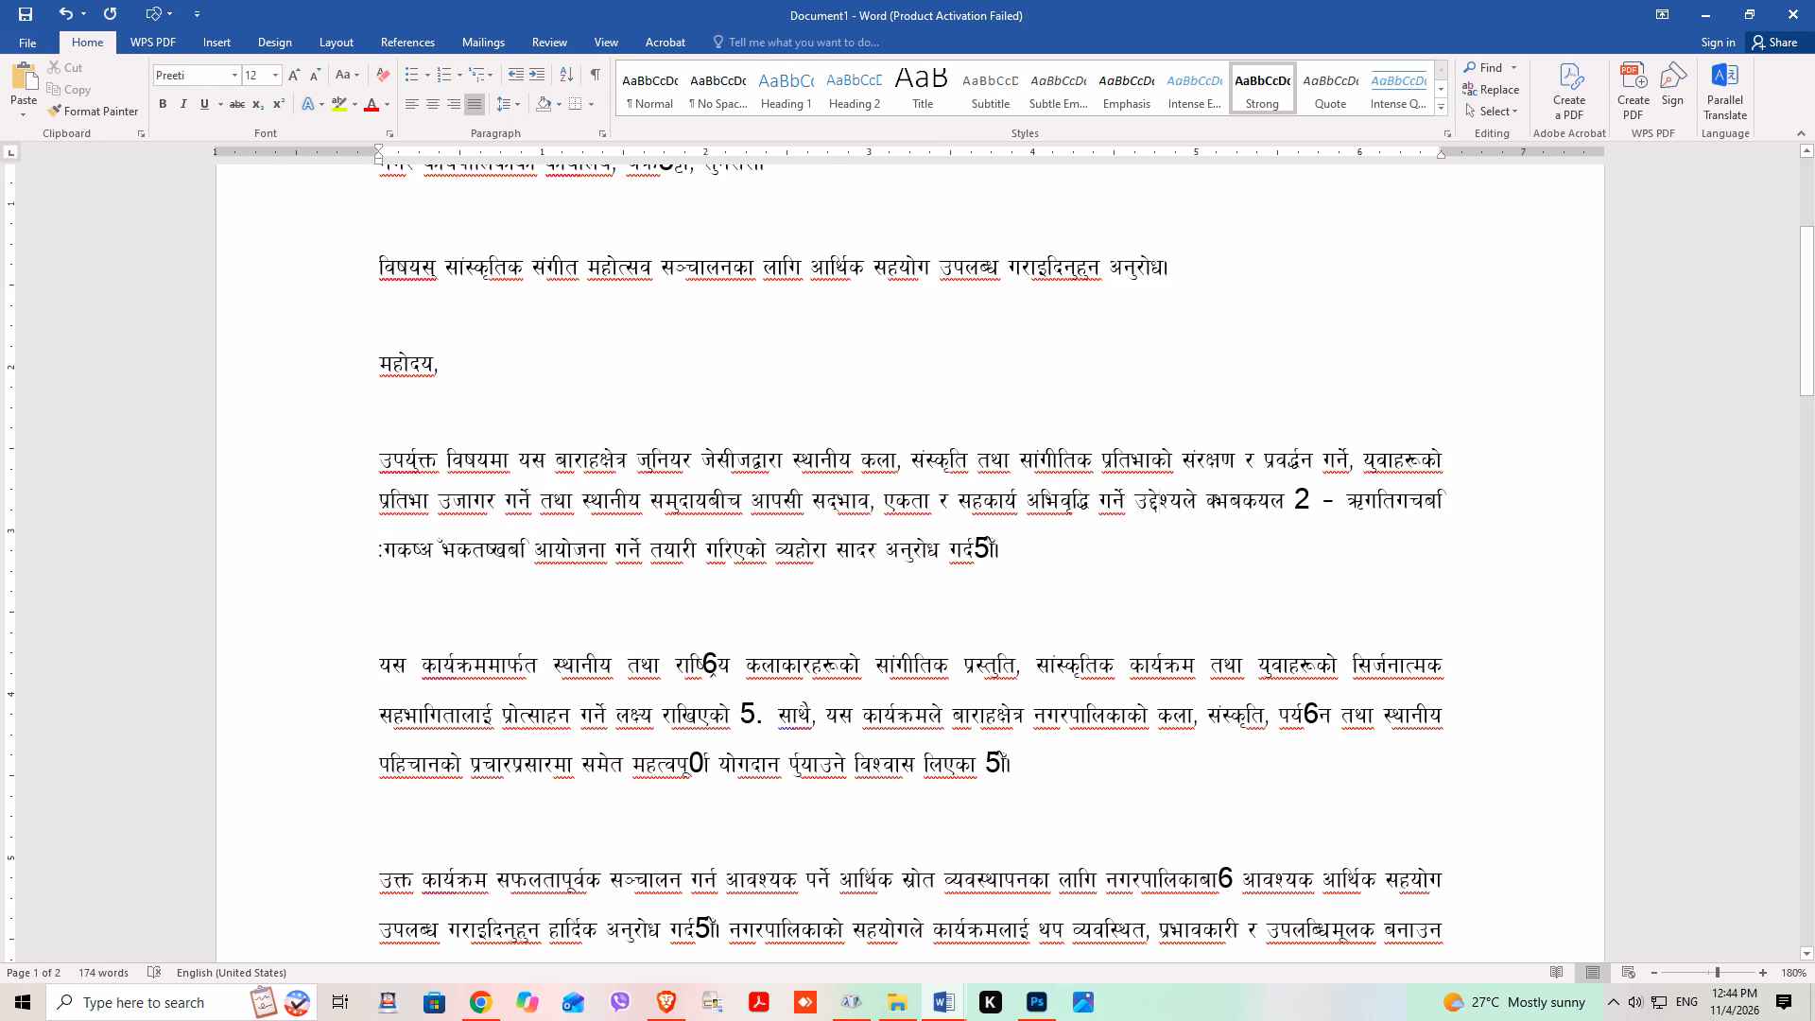
# Set the garbled event name after उद्देश्यले in the Arial font, so it reads Season 2 – Cultural Music Festival.
pyautogui.moveTo(1209, 496); pyautogui.dragTo(704, 630)
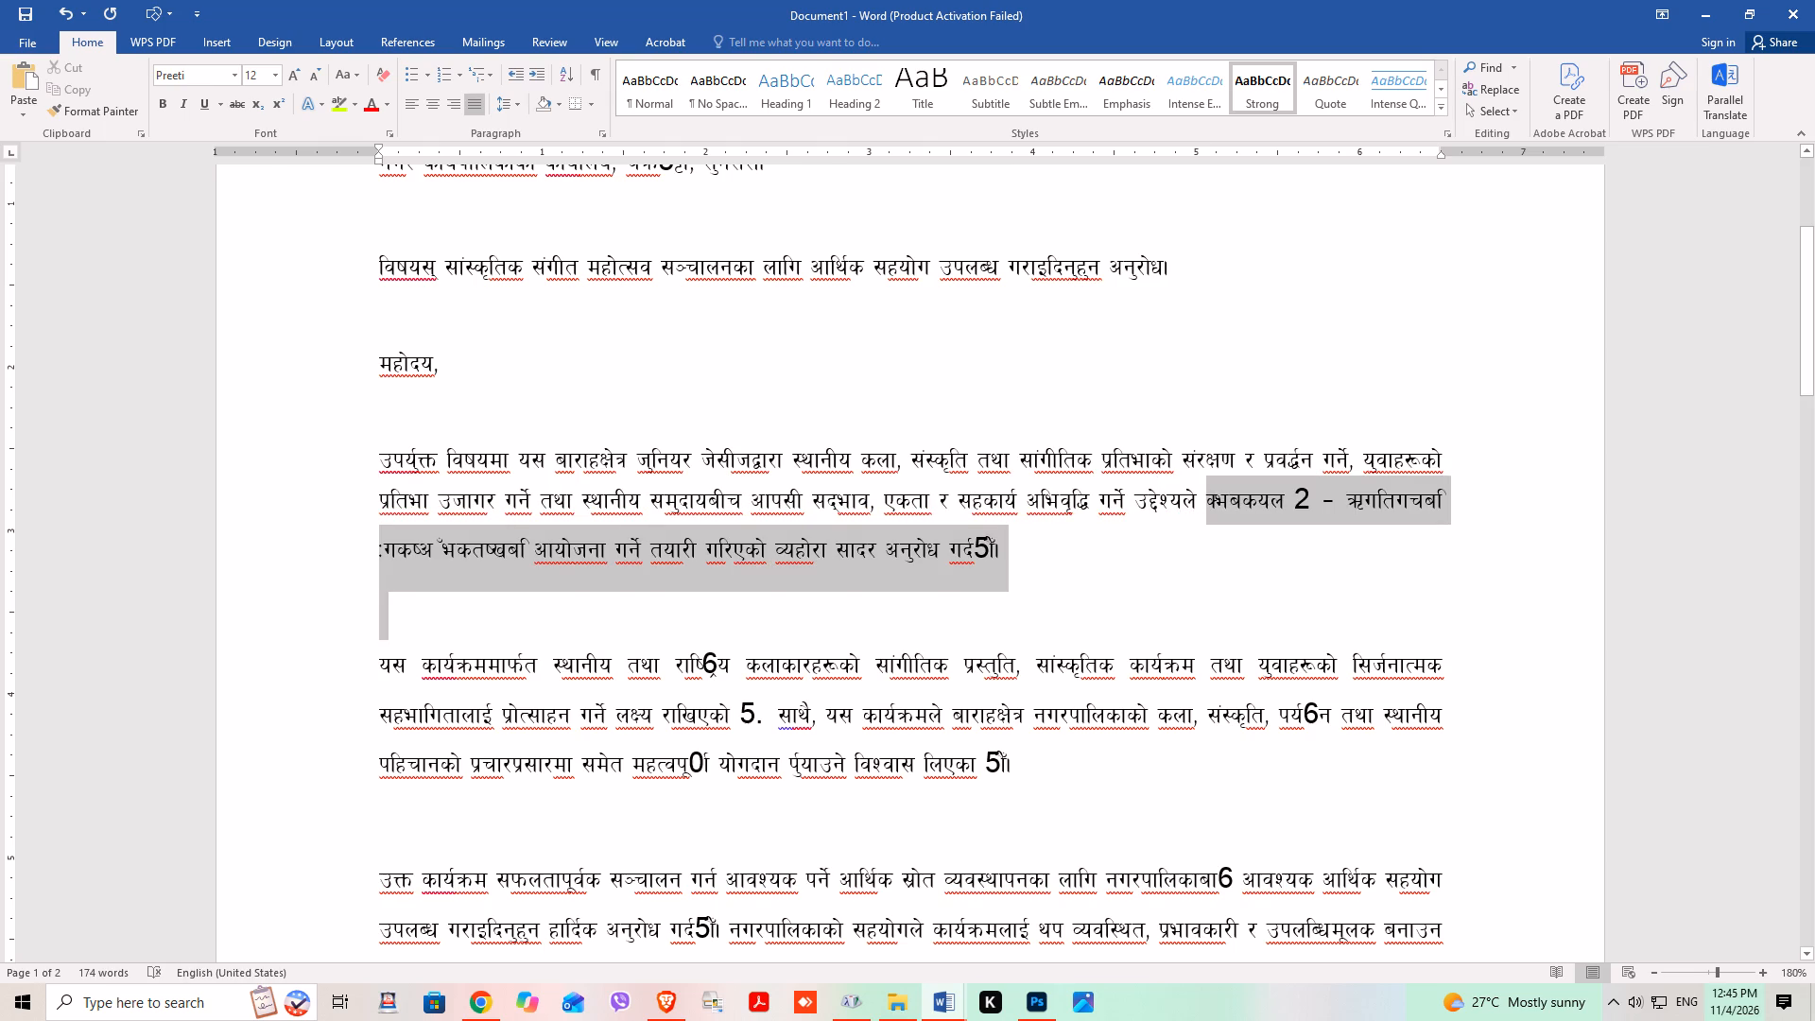
pyautogui.moveTo(704, 630); pyautogui.dragTo(524, 555)
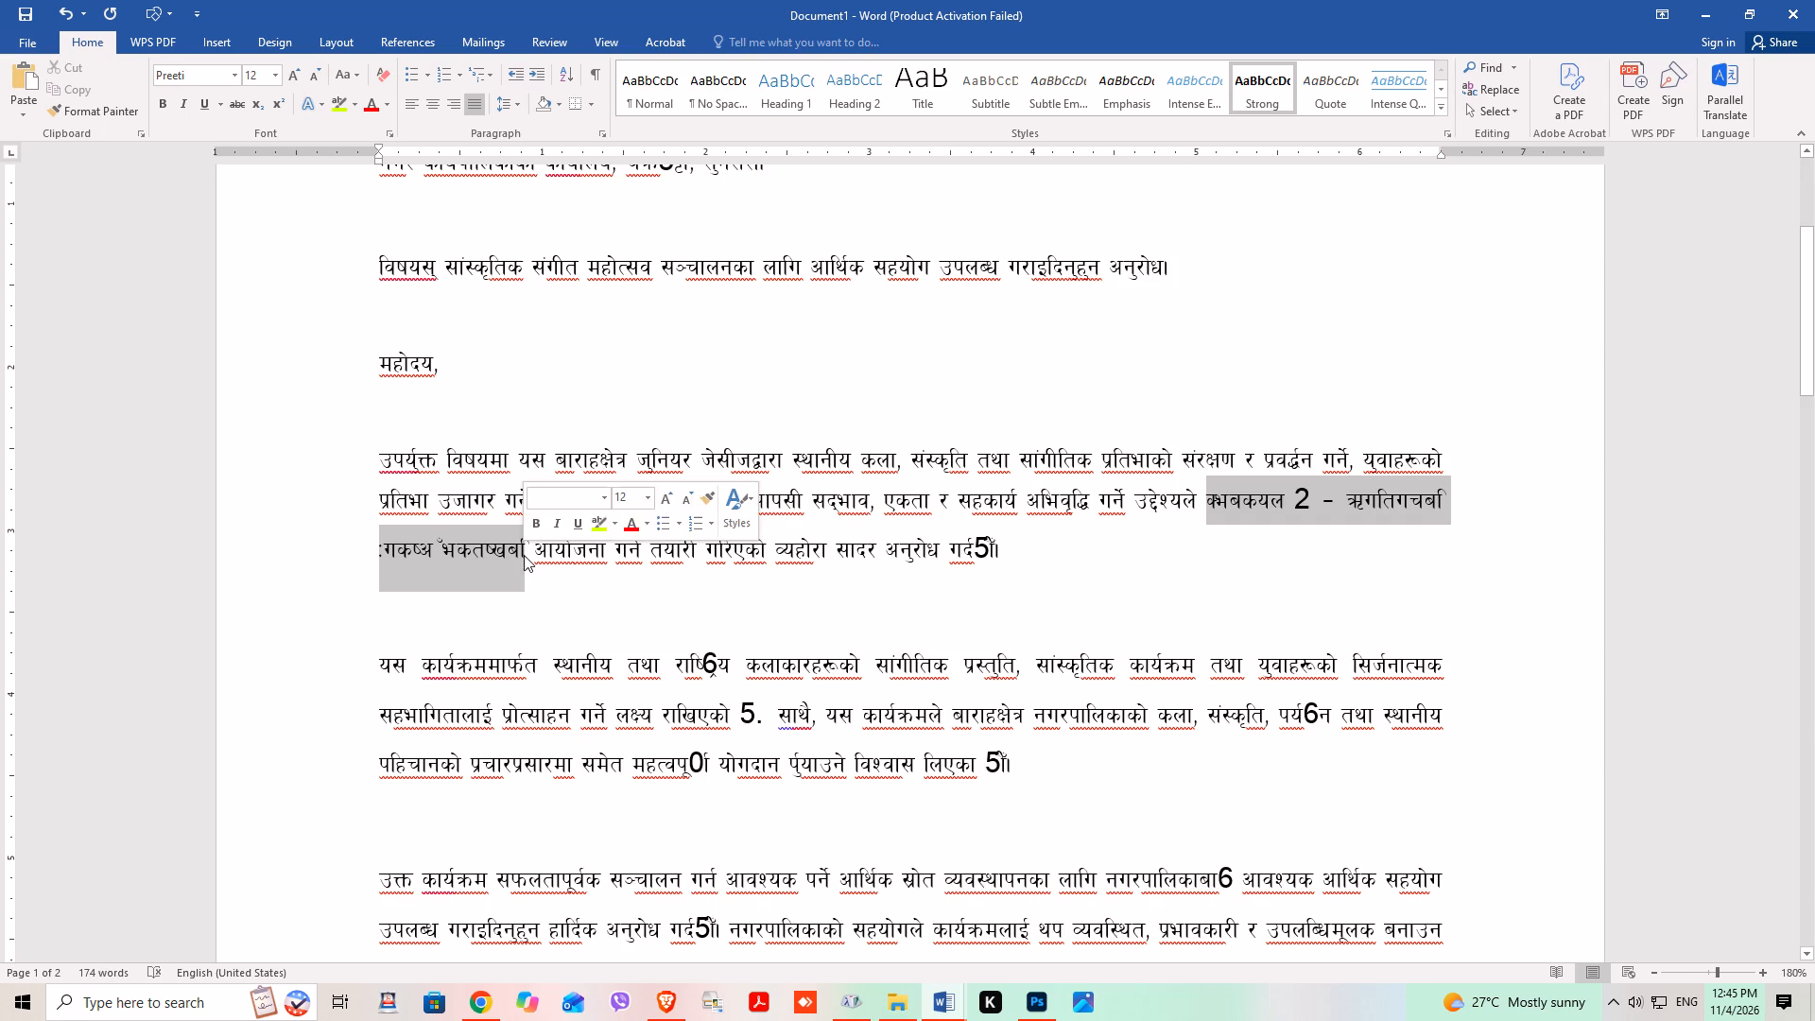
pyautogui.click(584, 493)
pyautogui.write('ar')
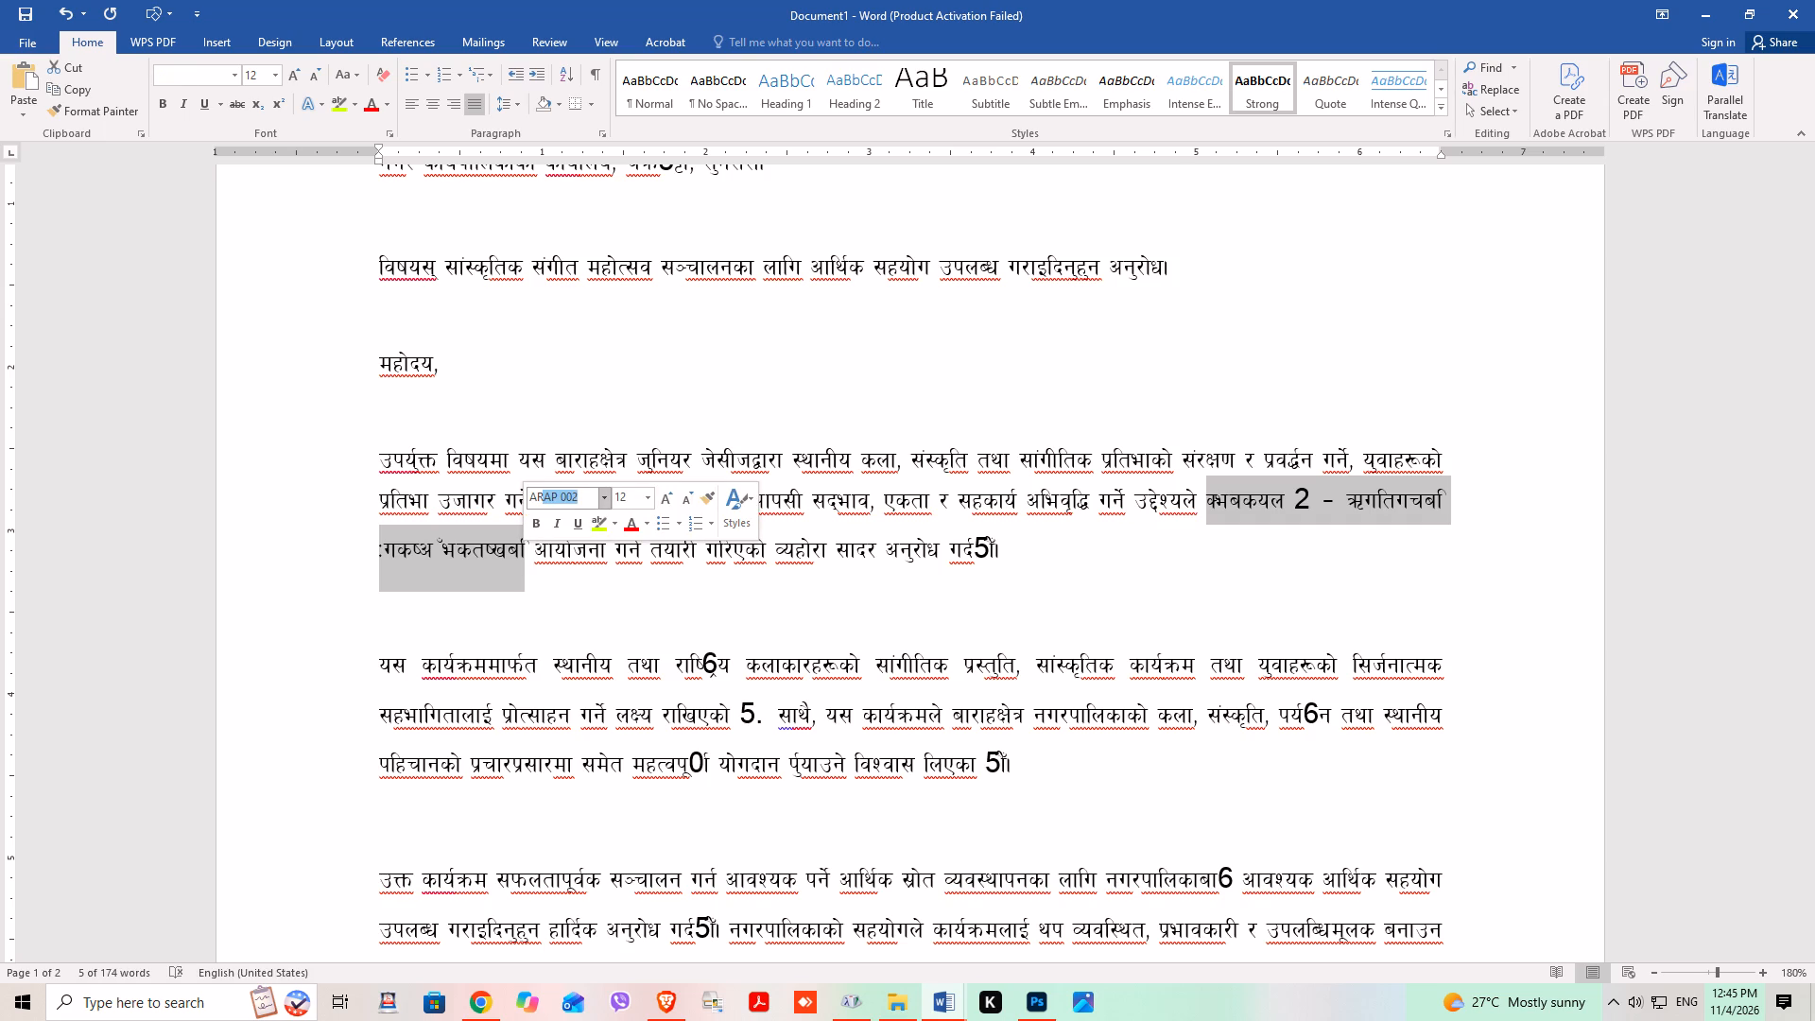
pyautogui.press('i')
pyautogui.press('Return')
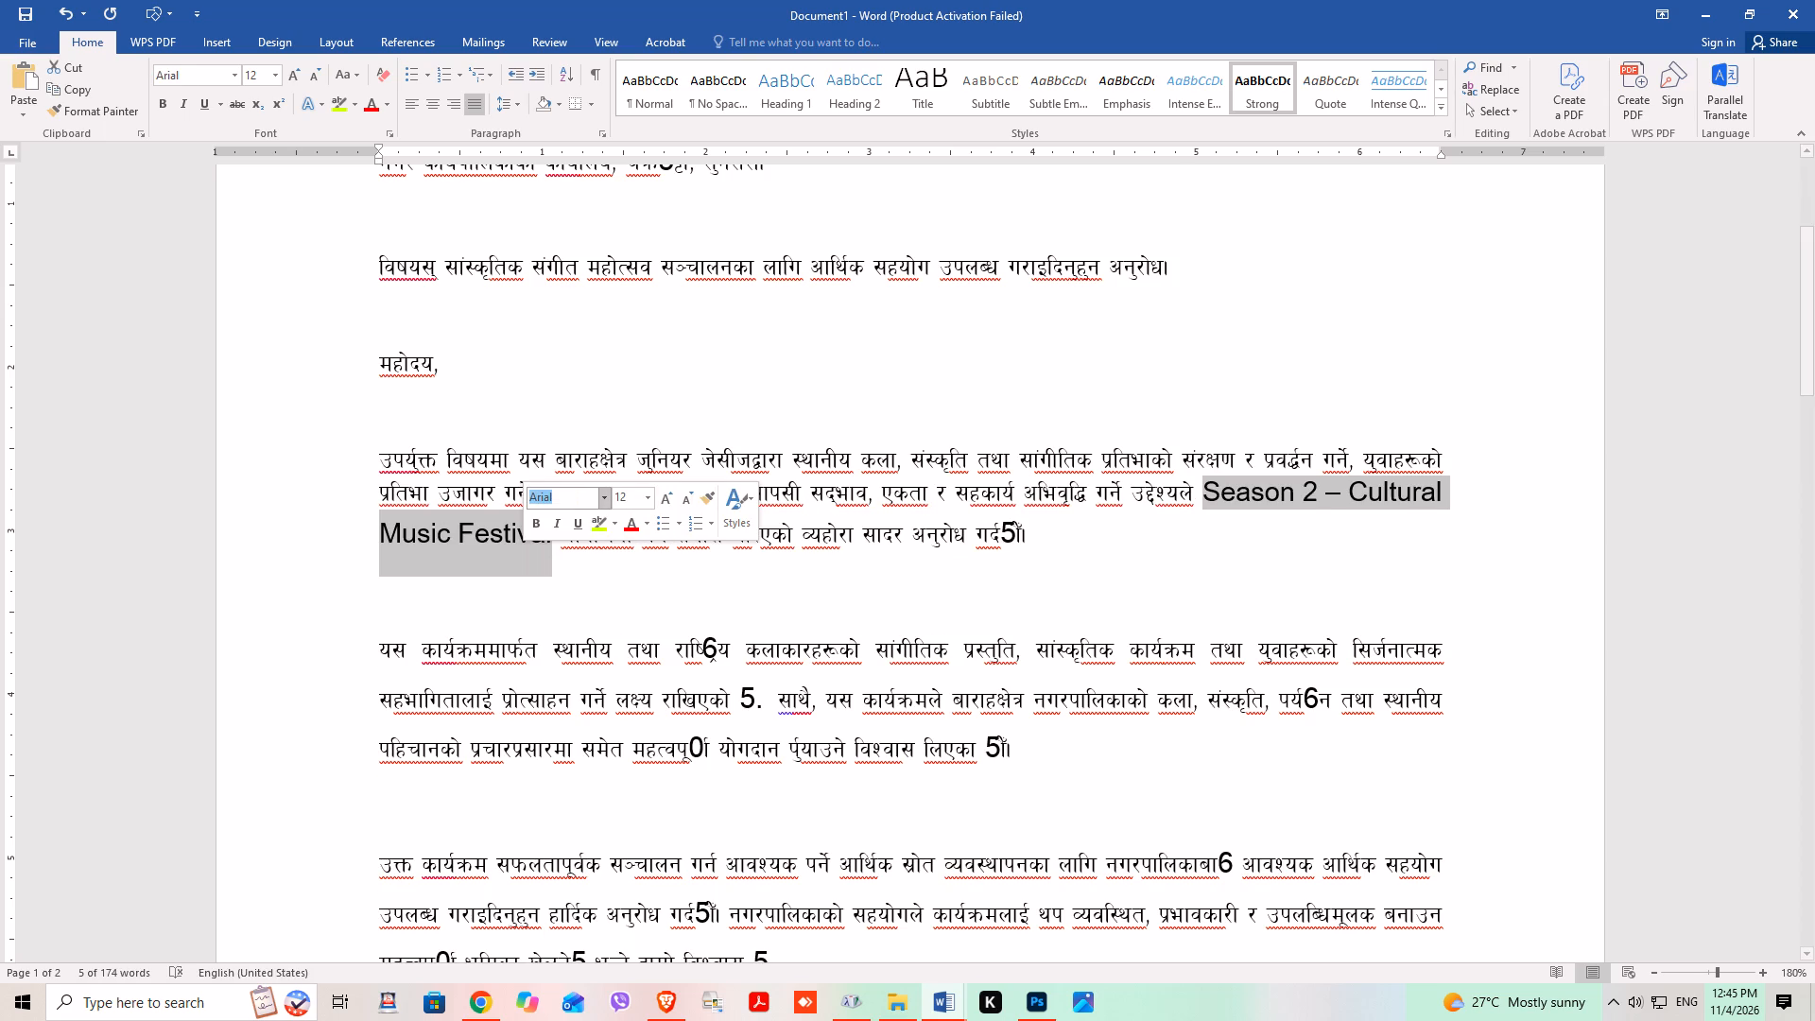
pyautogui.hotkey('ctrl', 'shift', ',')
pyautogui.click(1273, 573)
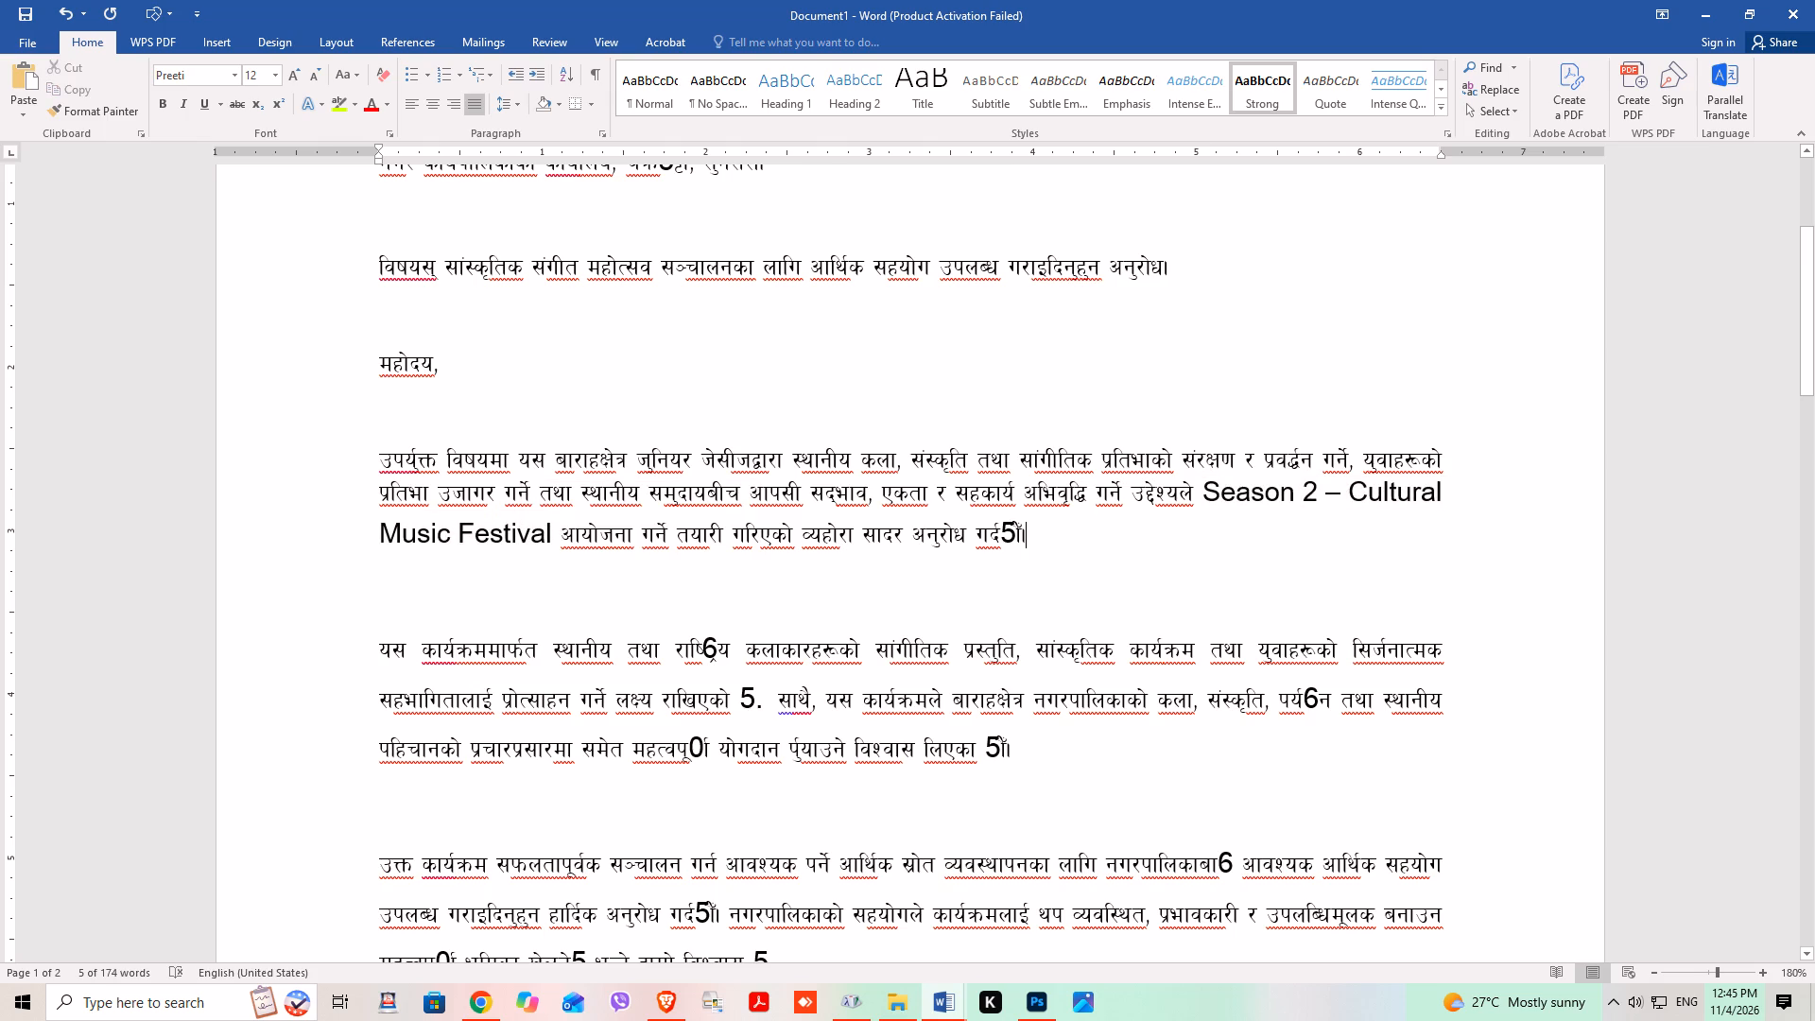
# Set the font size of the event name Season 2 – Cultural Music Festival to 11.
pyautogui.moveTo(1206, 486); pyautogui.dragTo(1208, 520)
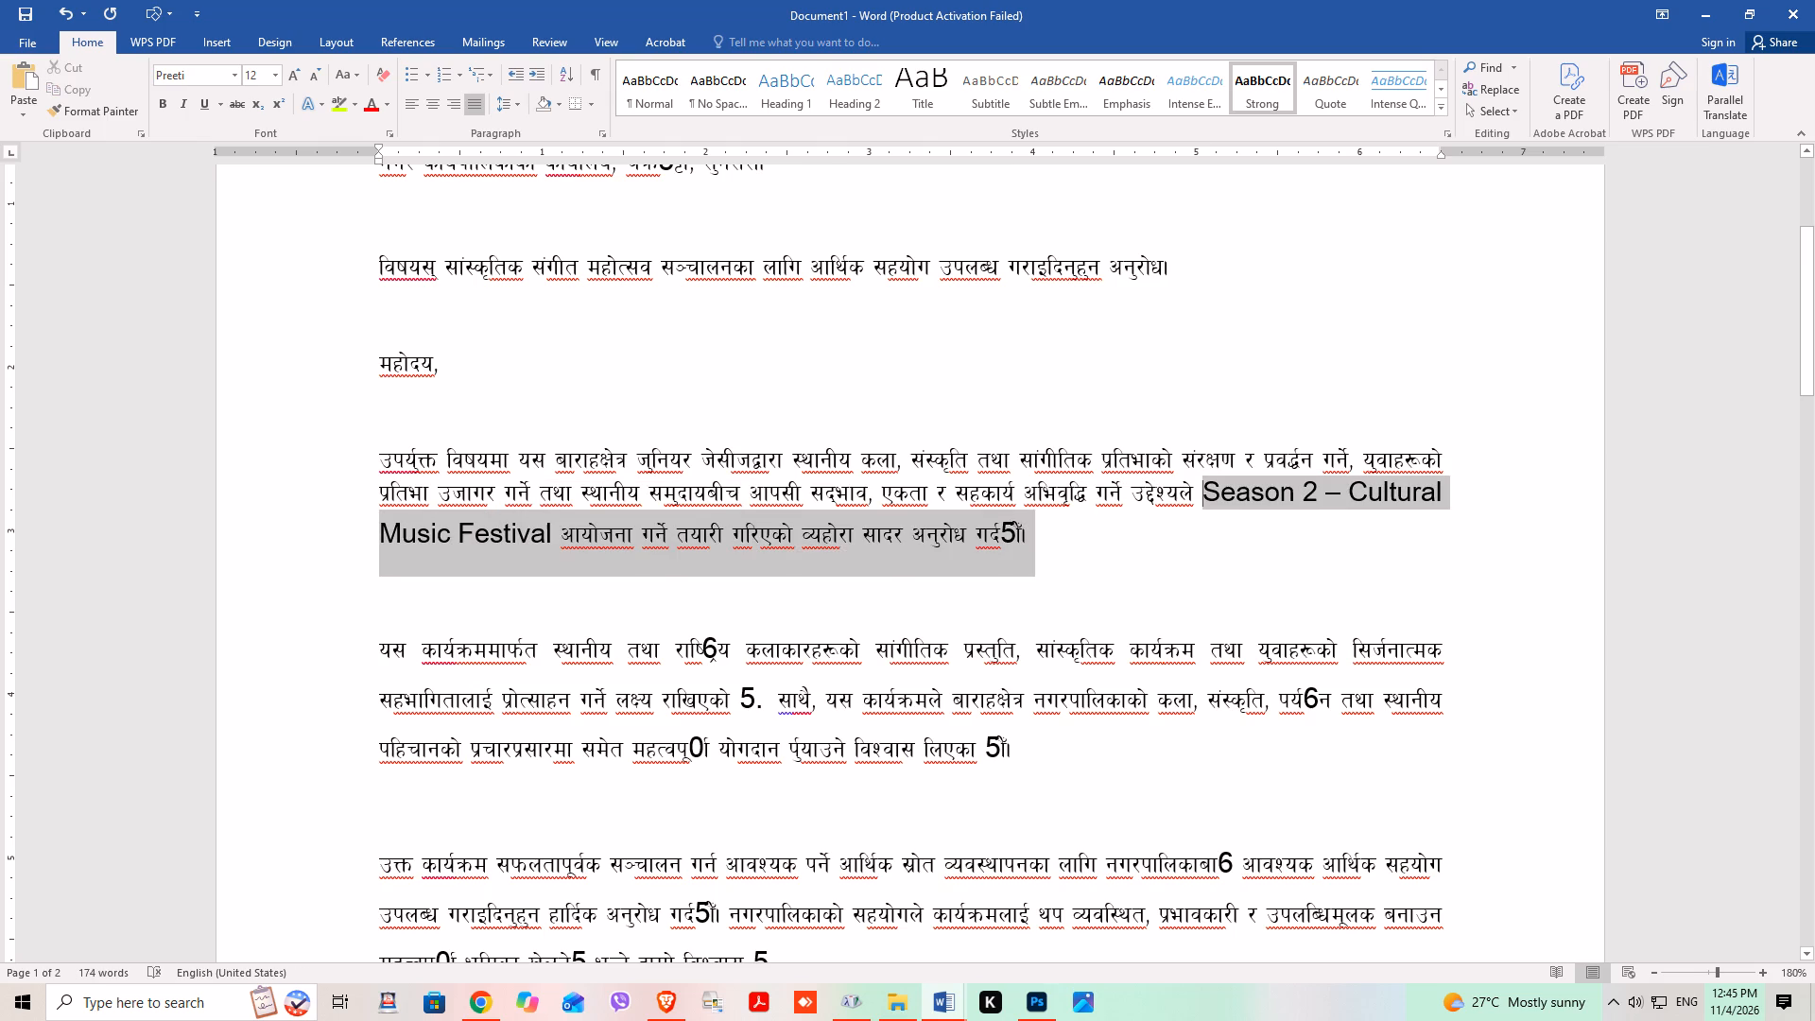
pyautogui.moveTo(1208, 520); pyautogui.dragTo(550, 551)
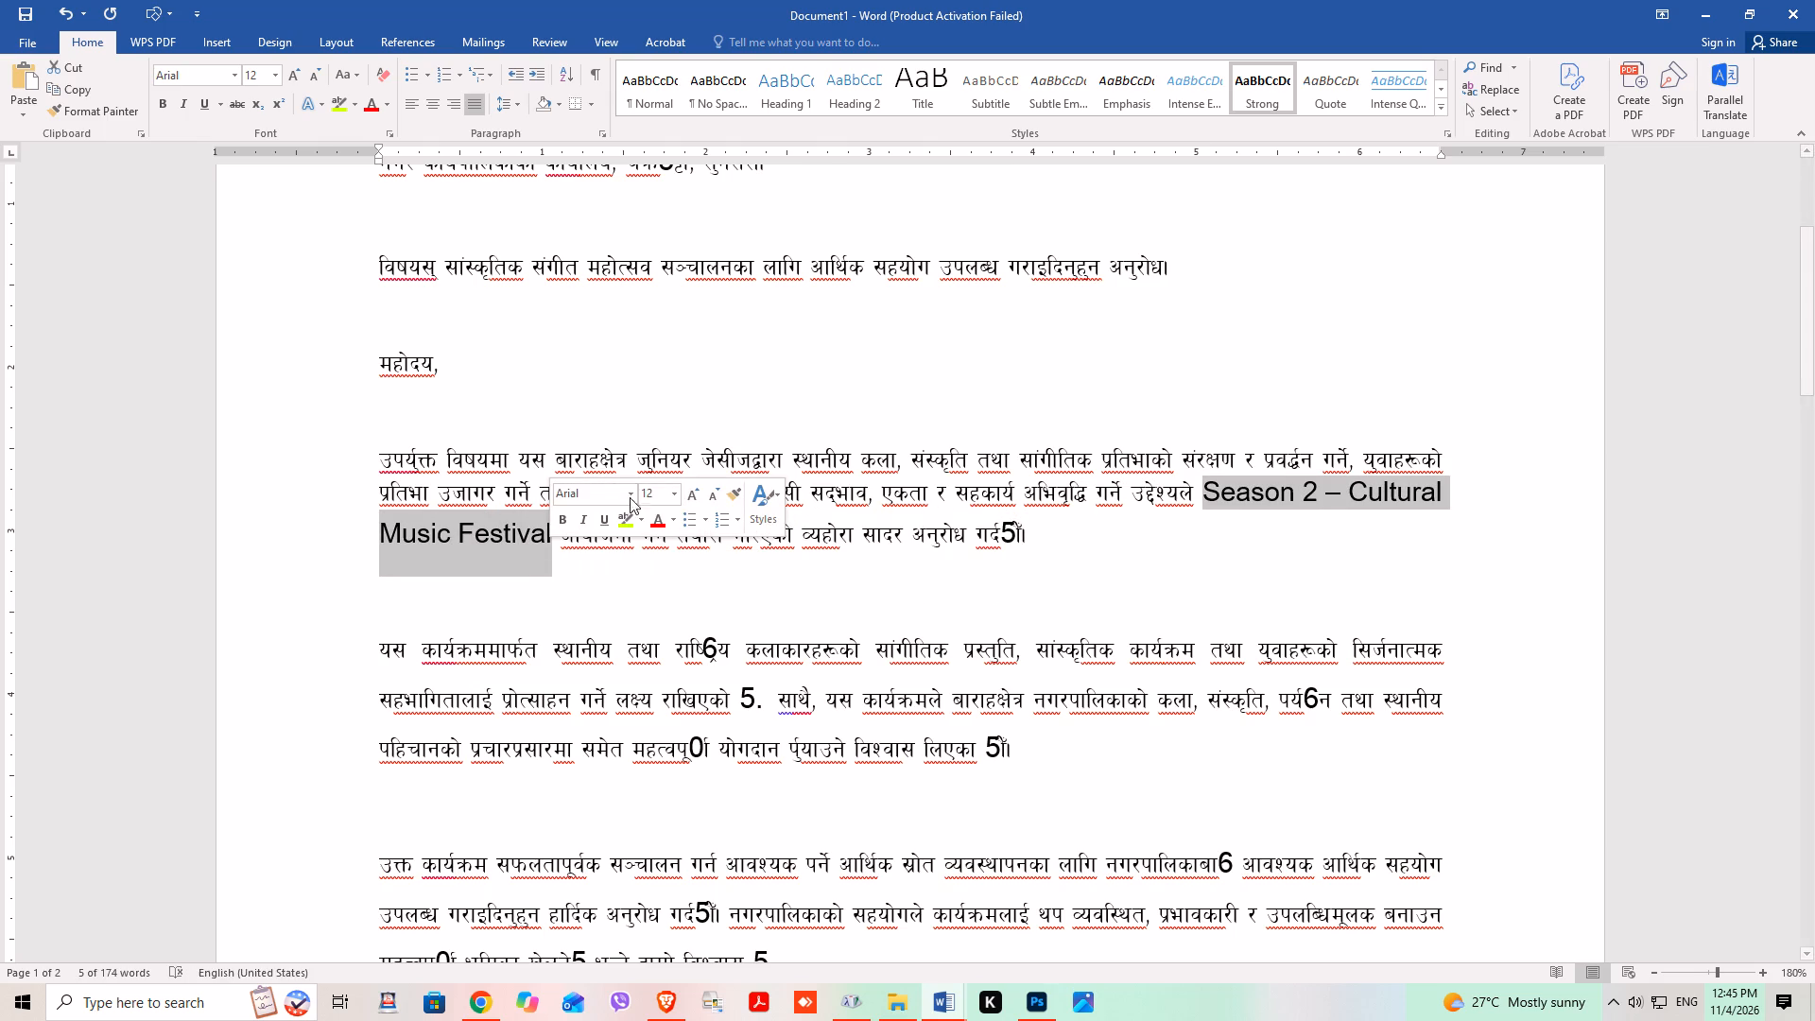
pyautogui.click(653, 488)
pyautogui.press('1')
pyautogui.press('1')
pyautogui.press('Return')
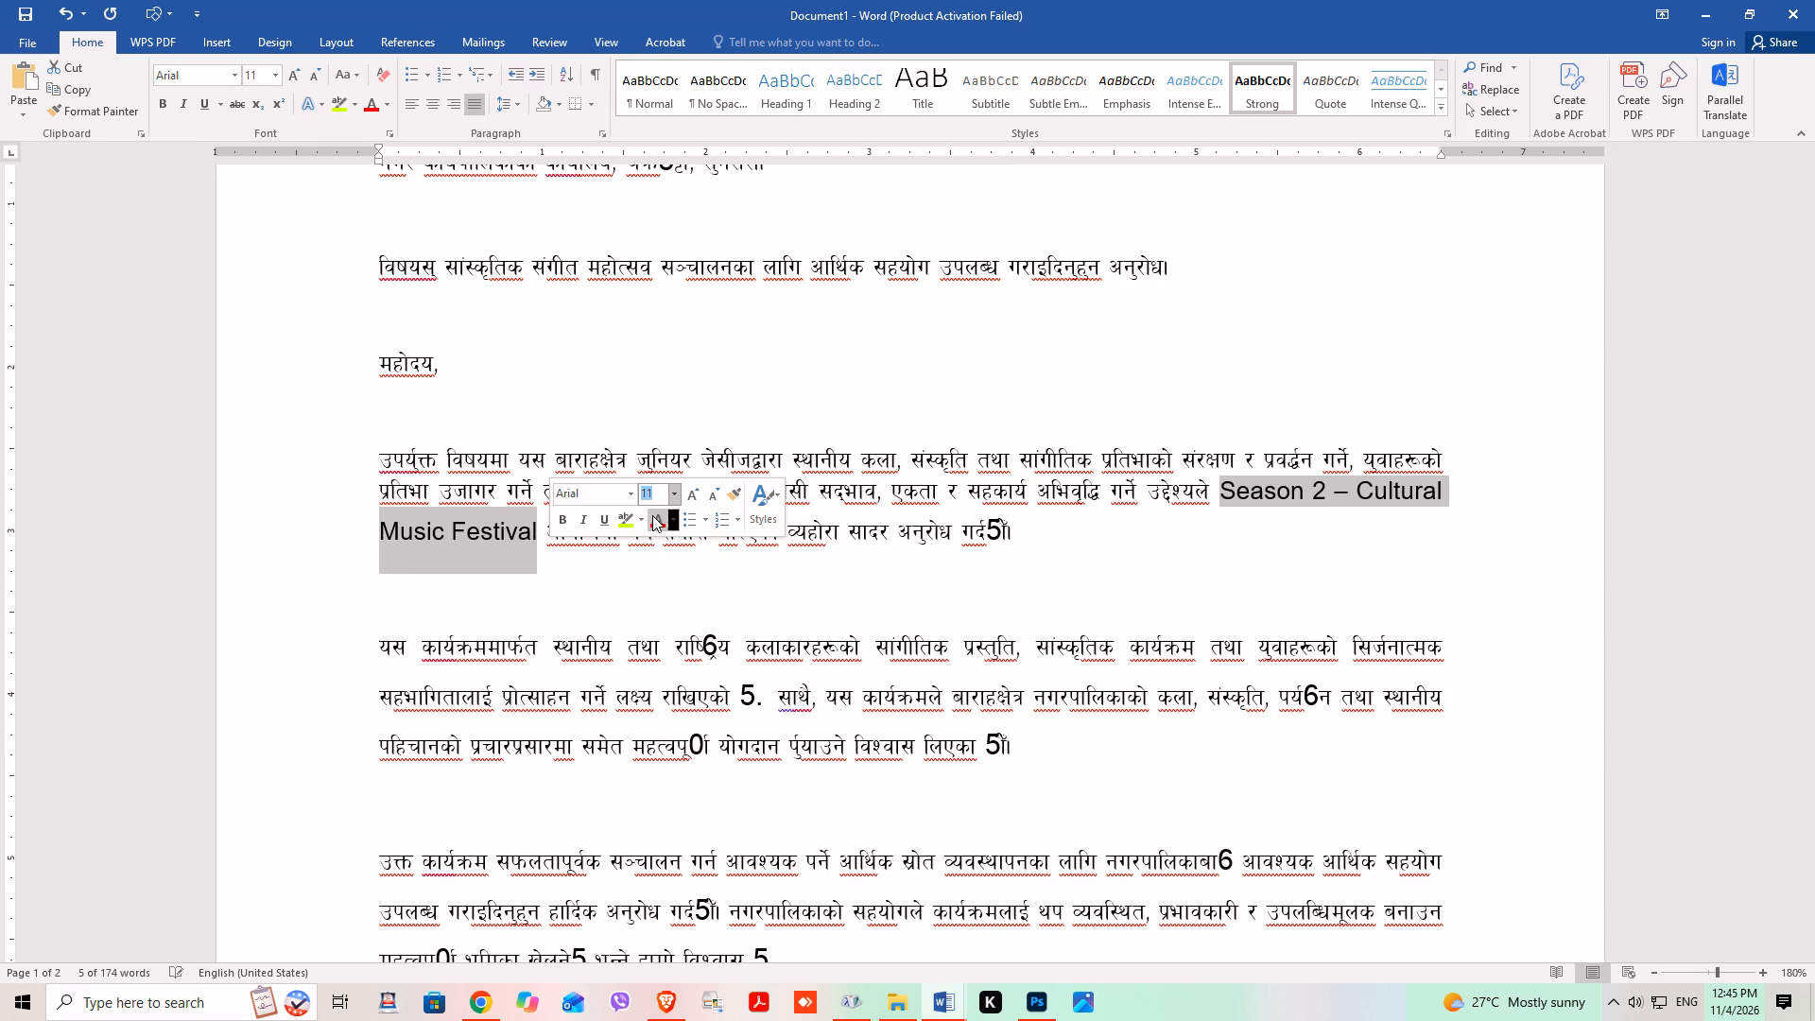
pyautogui.click(1065, 565)
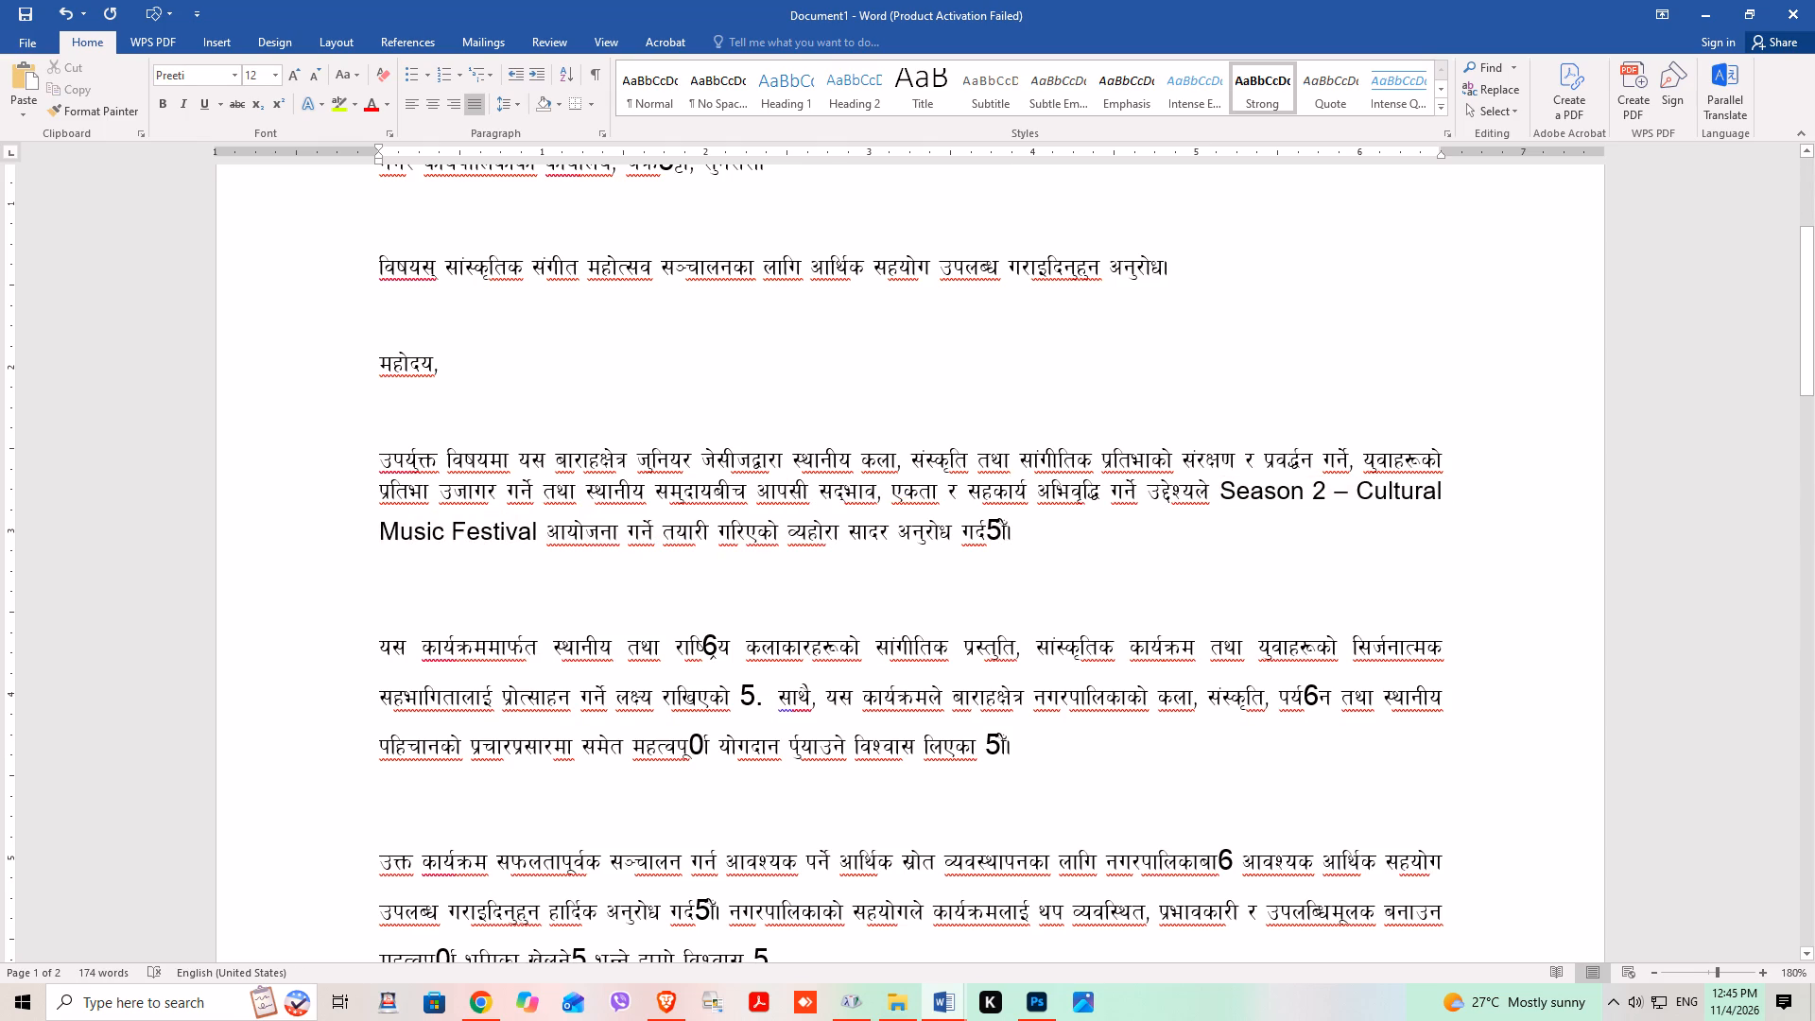
# Retype the wrongly rendered ending of the first body paragraph so it closes with गर्दछौं ।.
pyautogui.moveTo(1017, 527); pyautogui.dragTo(992, 526)
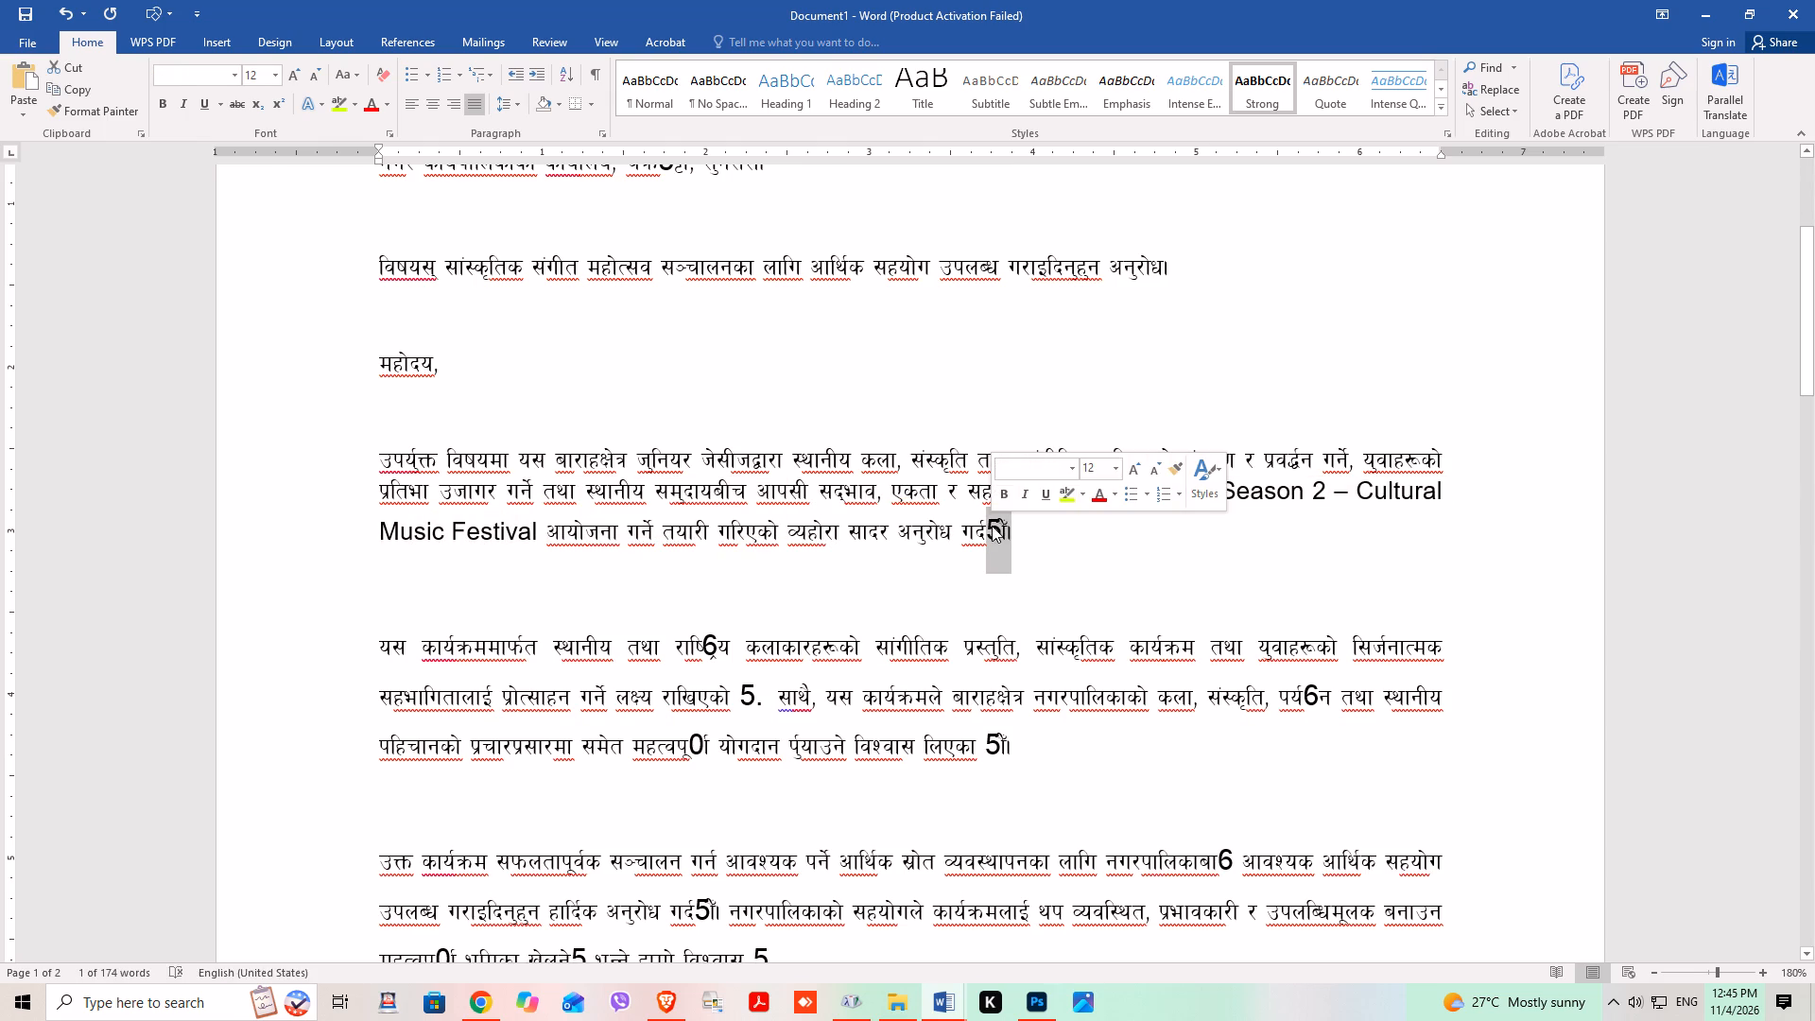
pyautogui.press('5')
pyautogui.press('f')
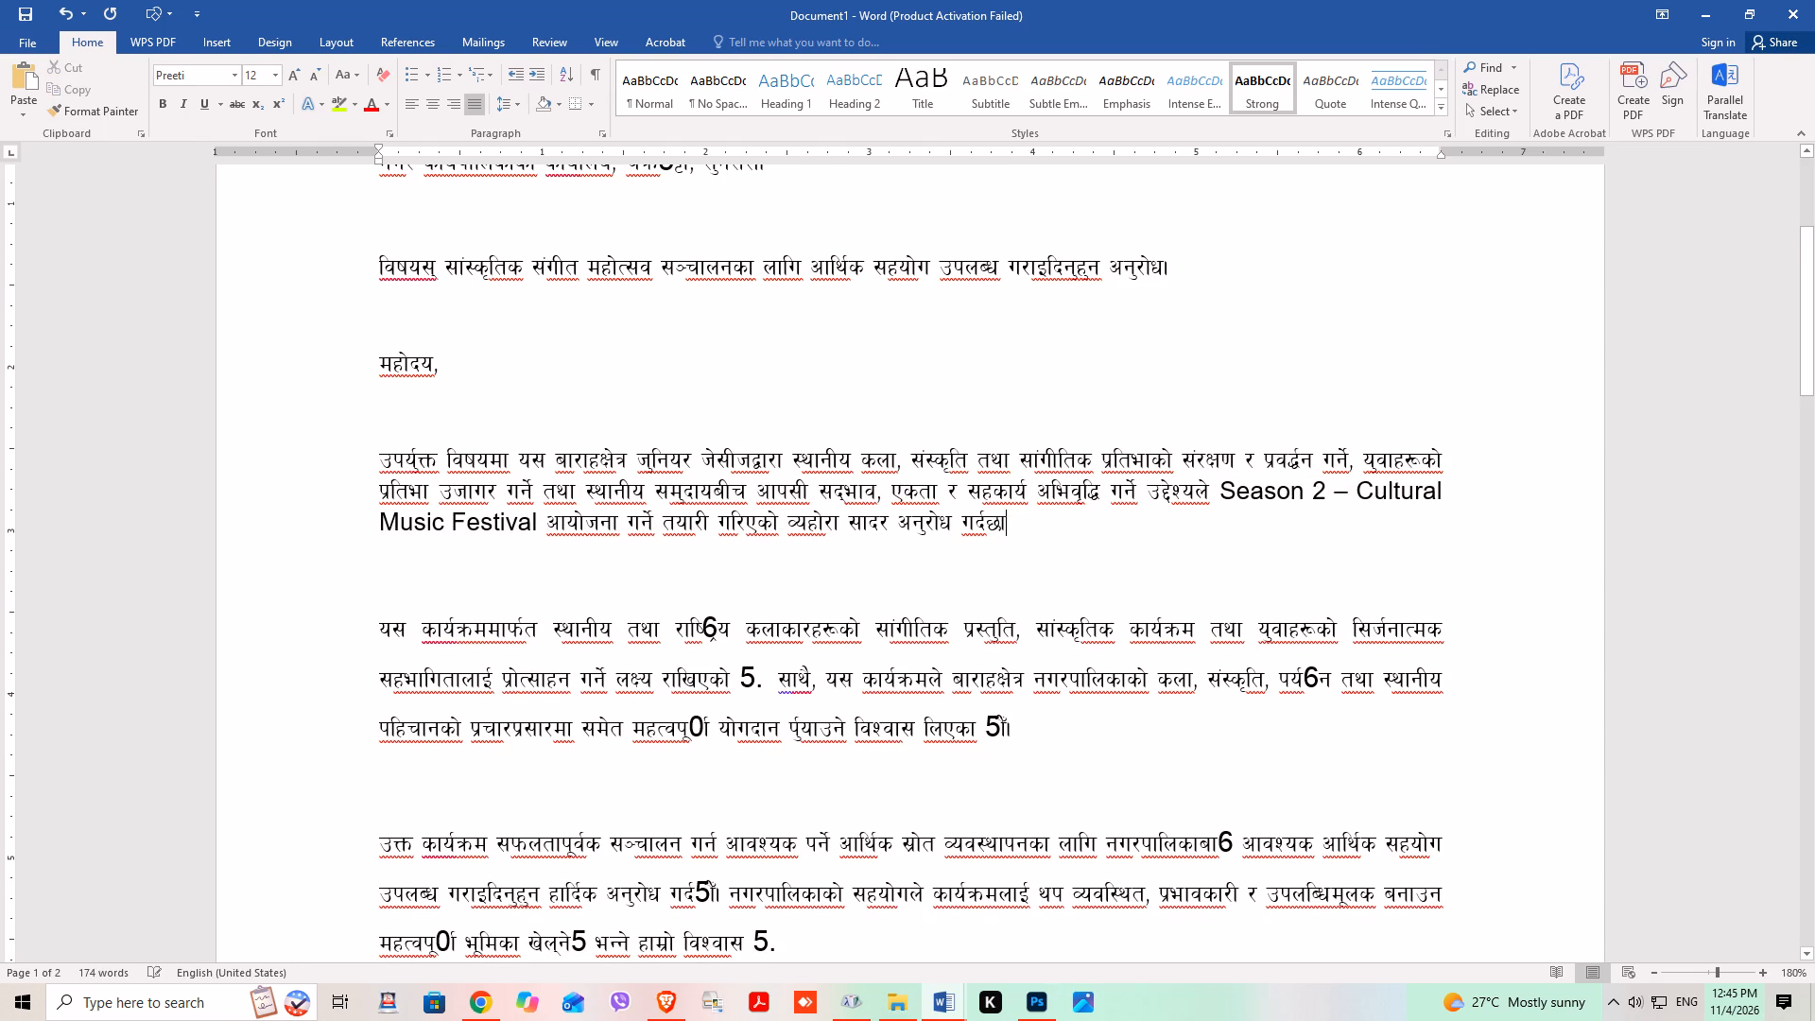
pyautogui.hotkey('shift', '}')
pyautogui.write('+')
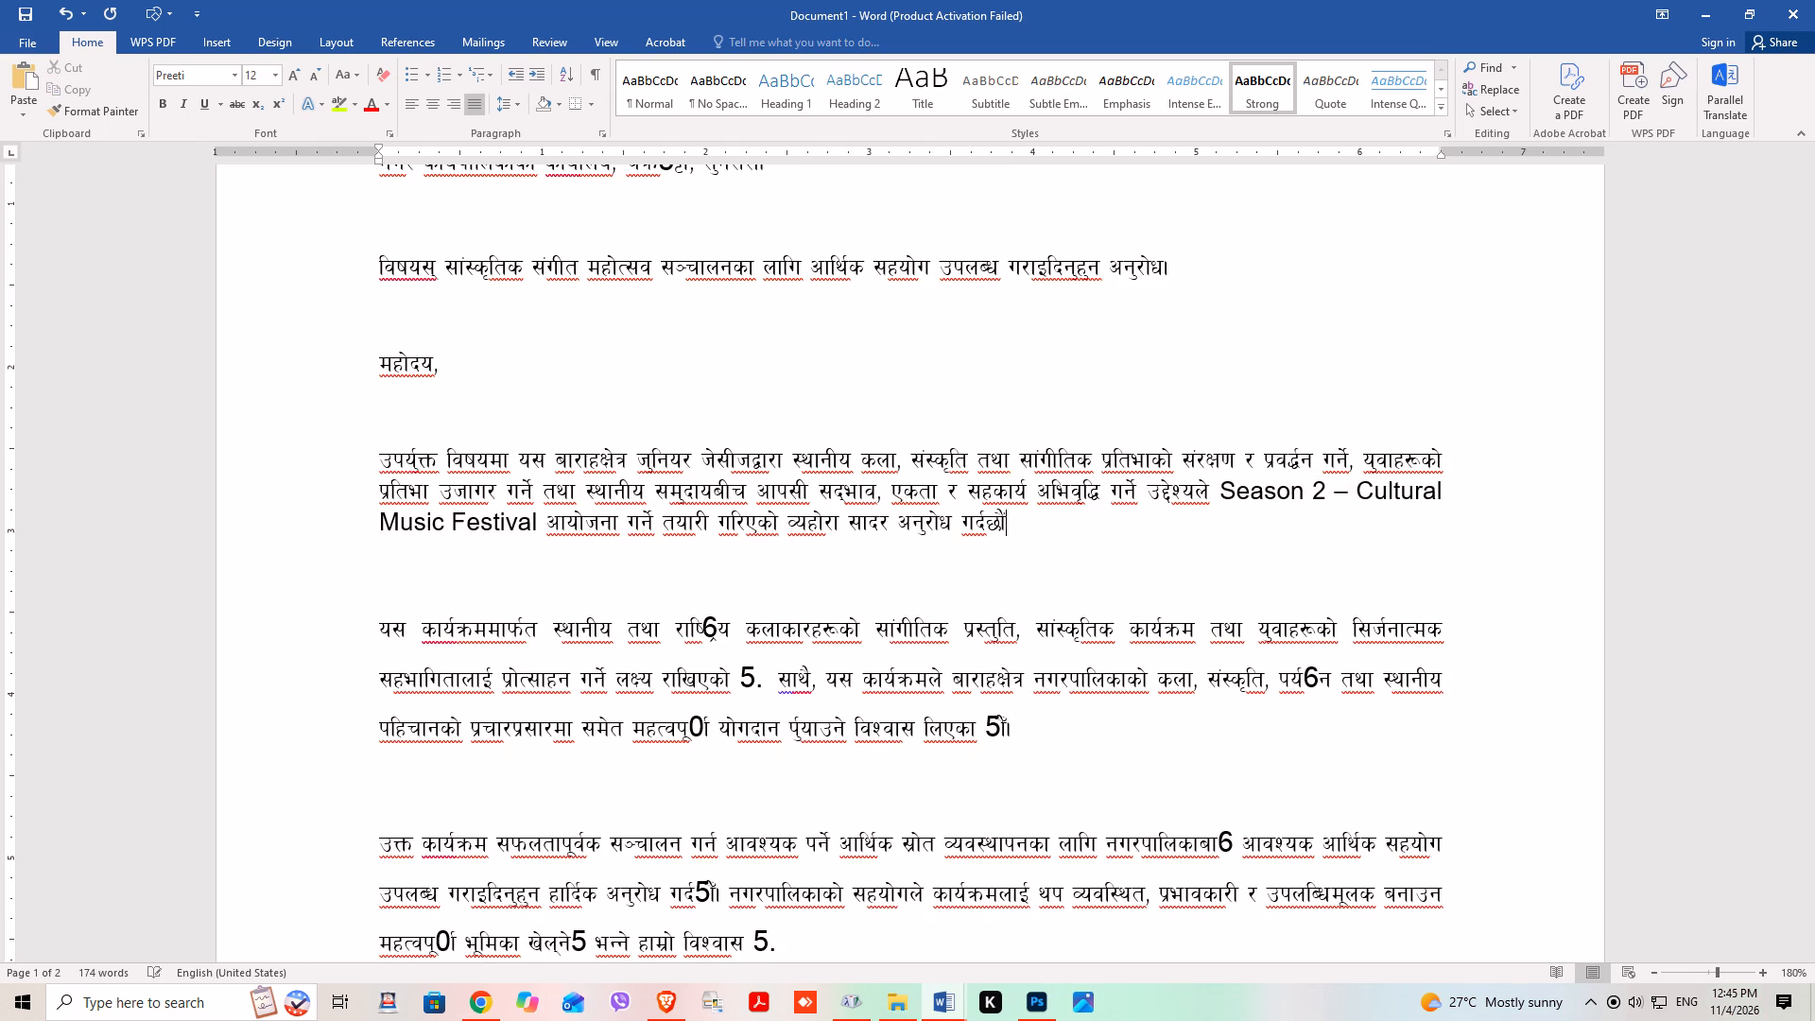
pyautogui.press('space')
pyautogui.press('.')
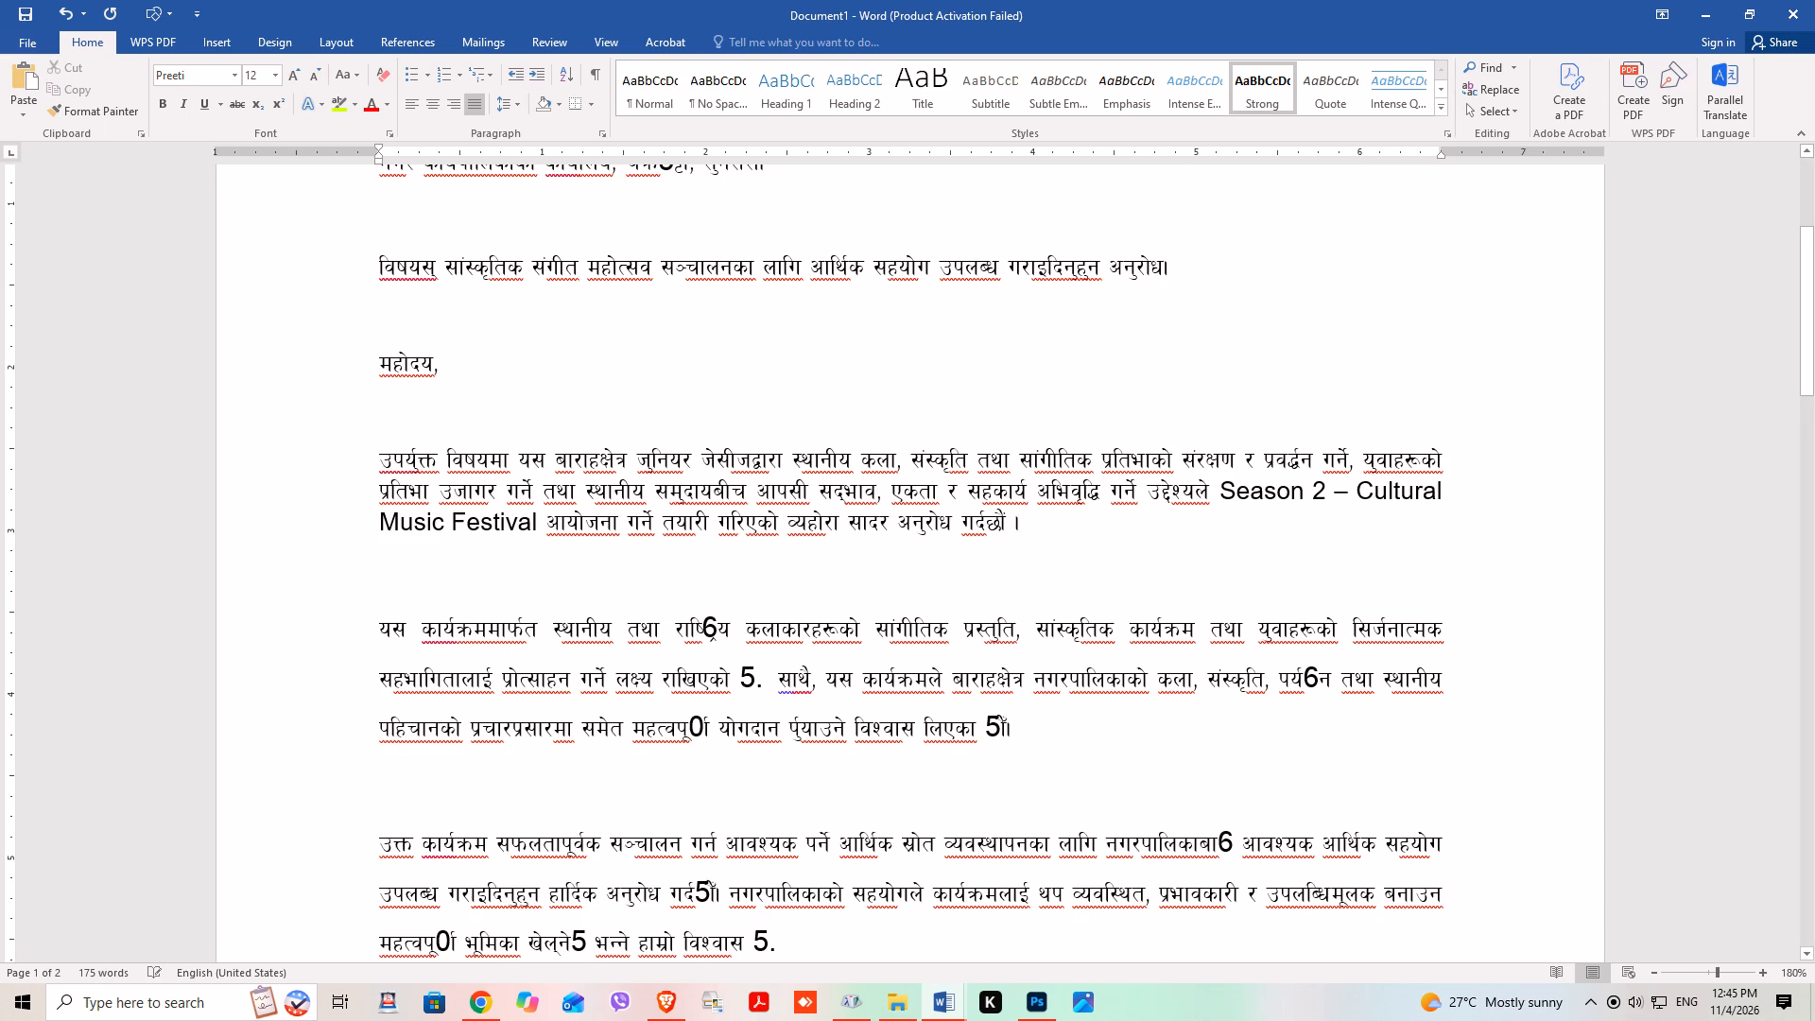
# Replace the stray 6 in two words of the second body paragraph so they read राष्ट्रिय and पर्यटन.
pyautogui.click(716, 622)
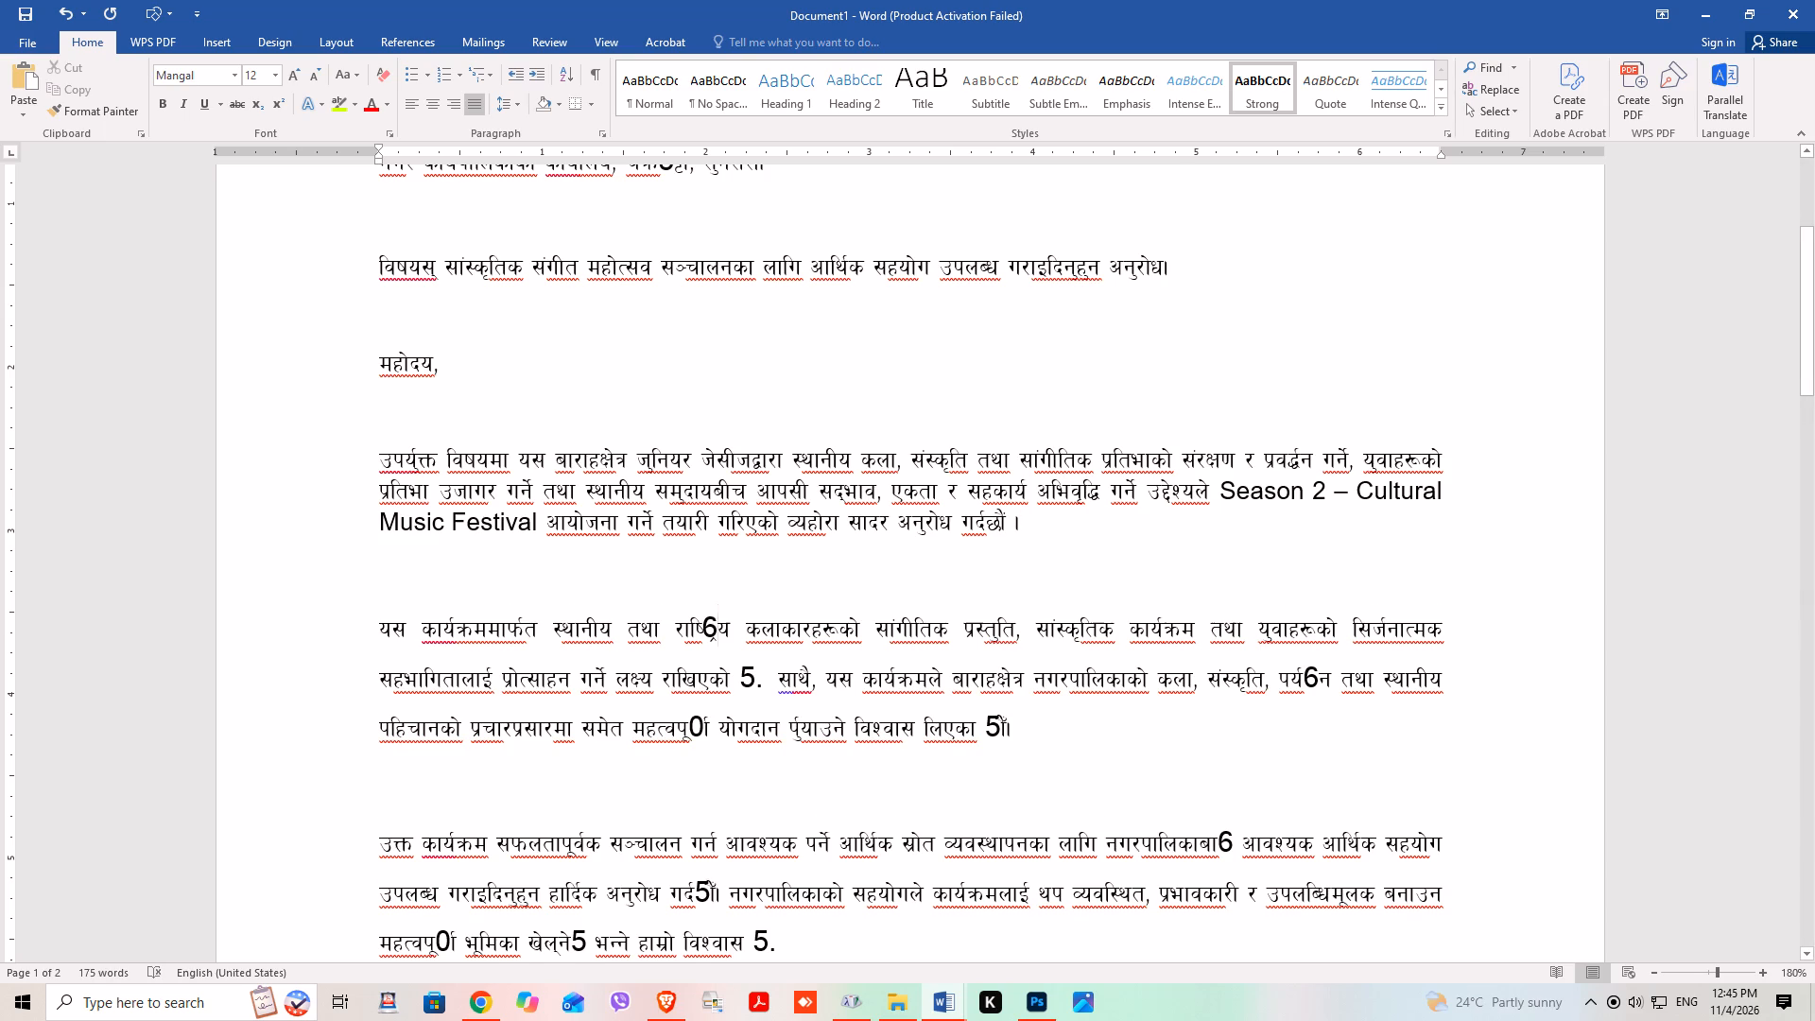
pyautogui.press('BackSpace')
pyautogui.press('6')
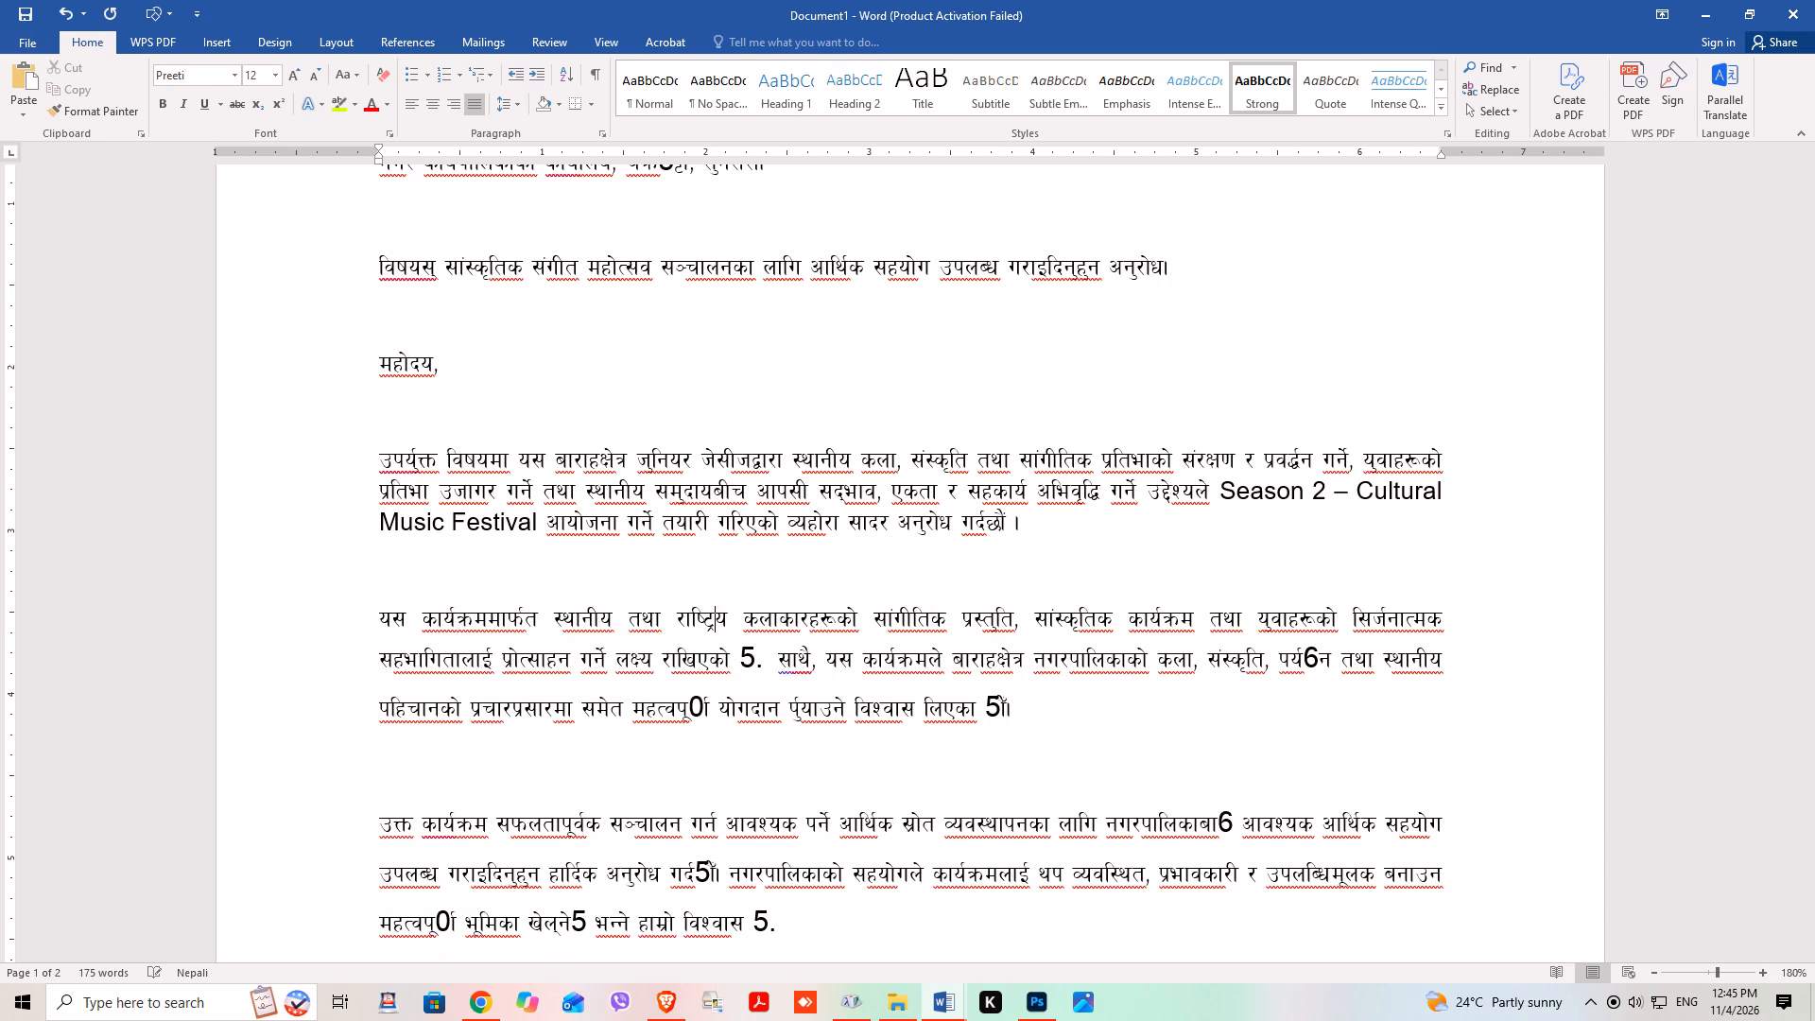
pyautogui.click(1321, 661)
pyautogui.press('BackSpace')
pyautogui.press('6')
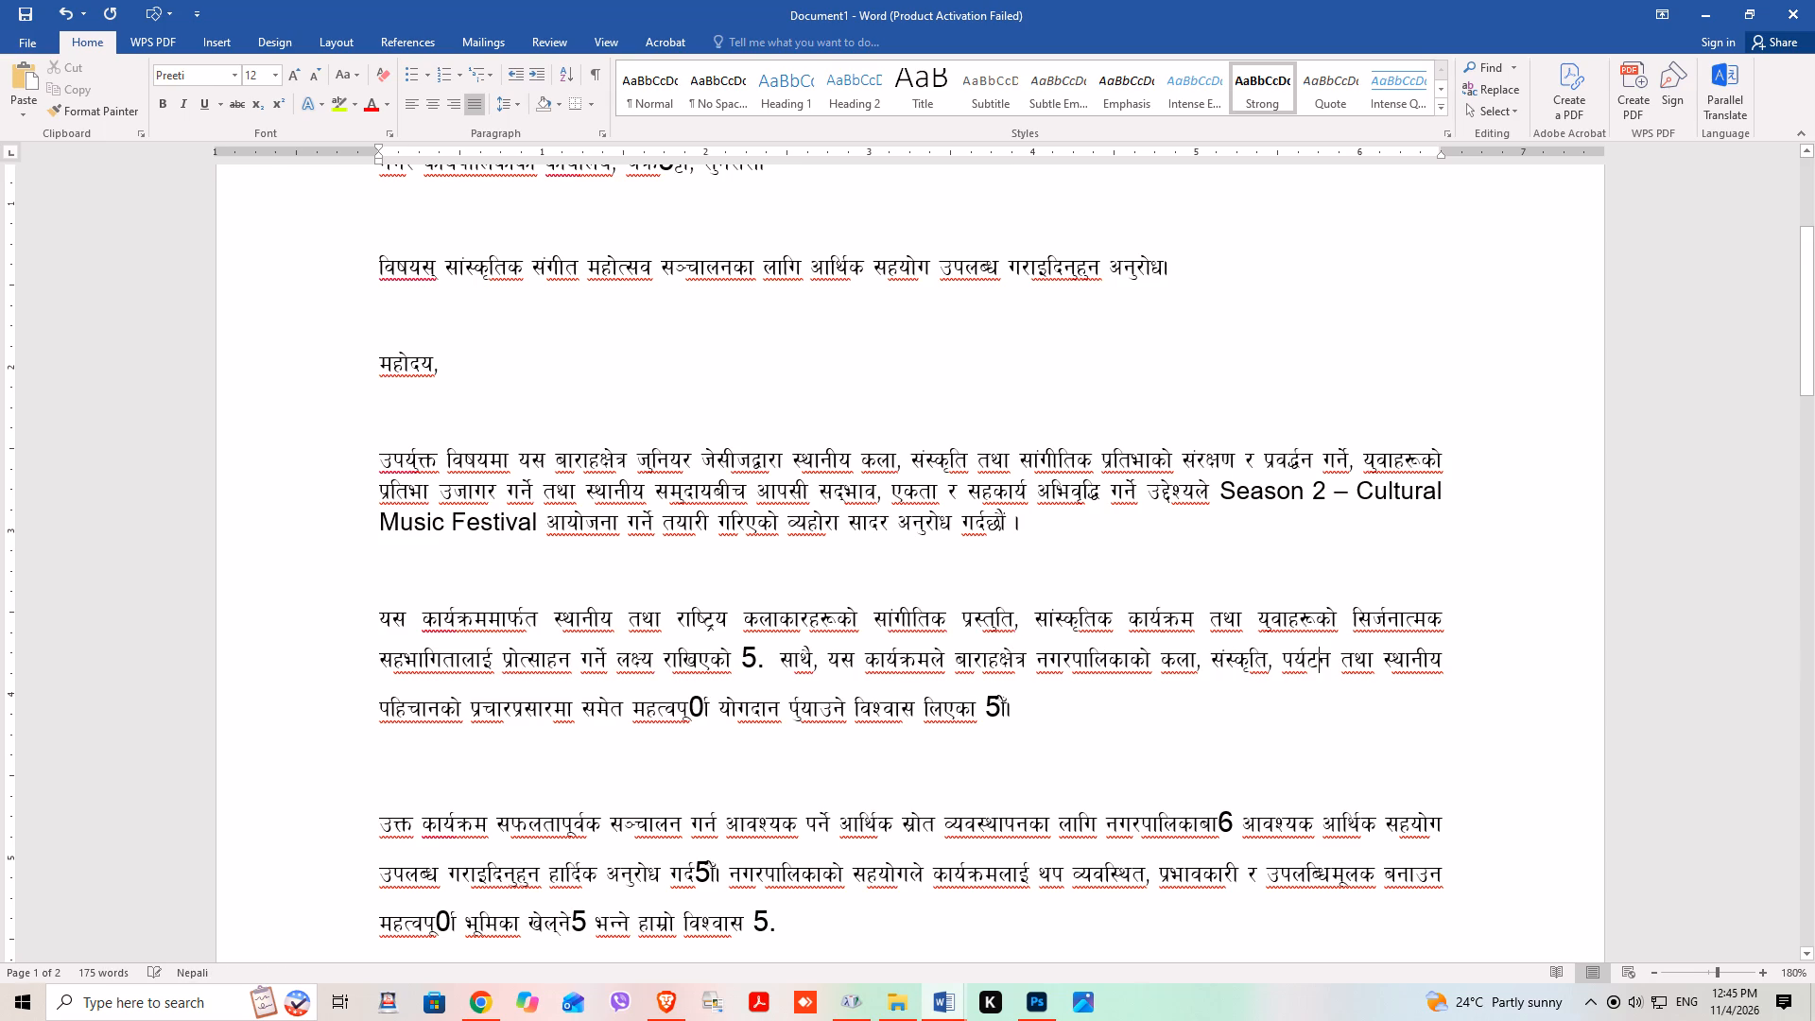
# Replace the stray 5 and period after राखिएको in the second body paragraph with छ ।.
pyautogui.moveTo(738, 657); pyautogui.dragTo(762, 659)
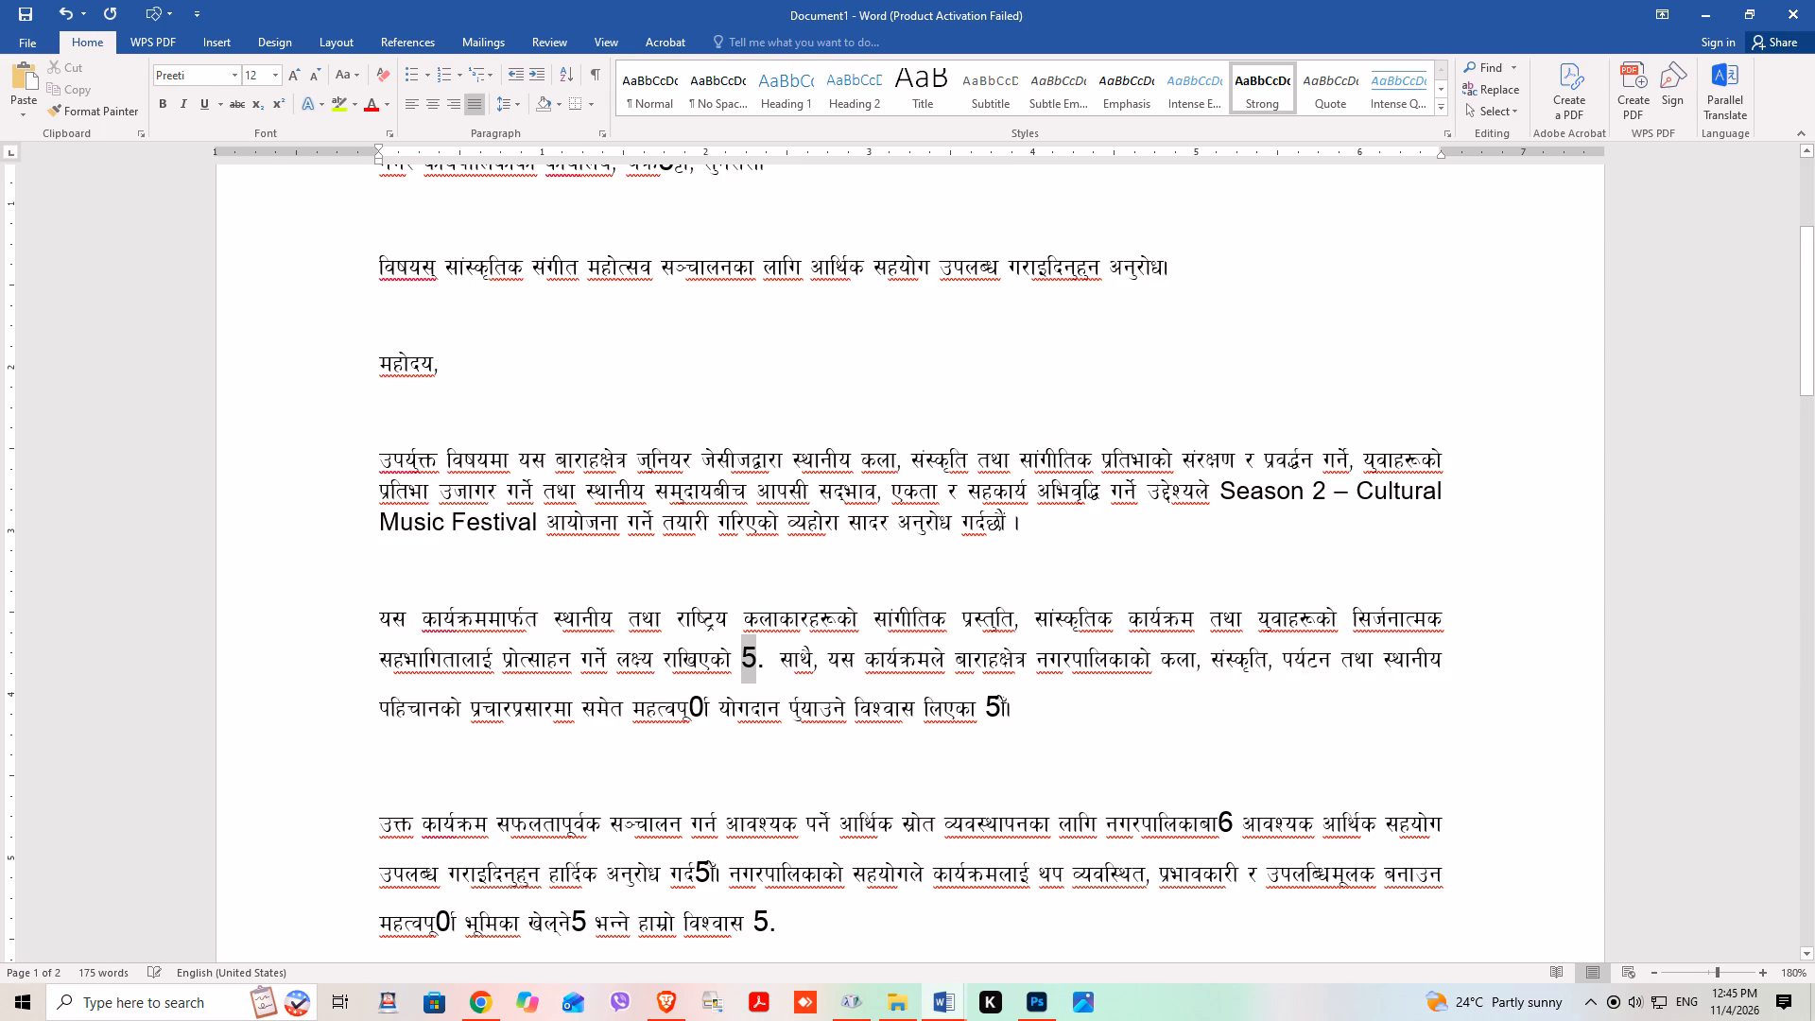
pyautogui.moveTo(762, 659); pyautogui.dragTo(764, 659)
pyautogui.press('5')
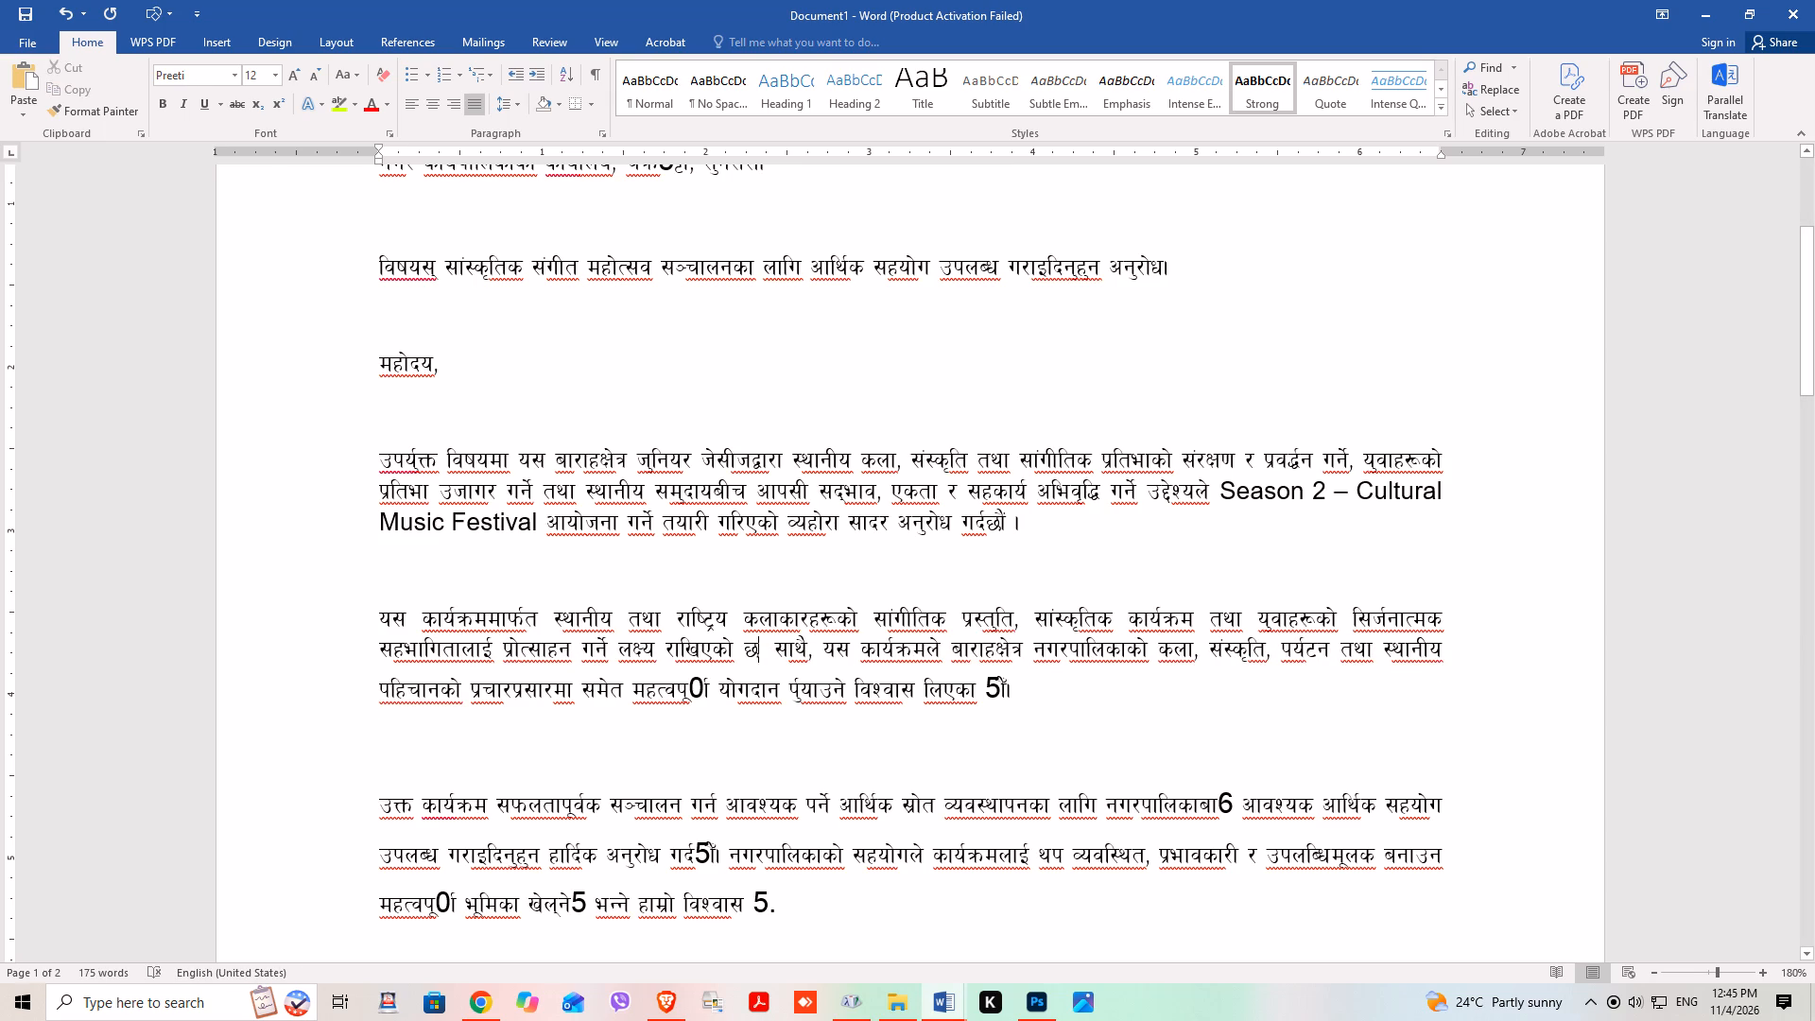
pyautogui.press('space')
pyautogui.press('.')
# Replace the stray 0 in the last line of the second body paragraph so the word reads महत्वपूर्ण.
pyautogui.click(701, 692)
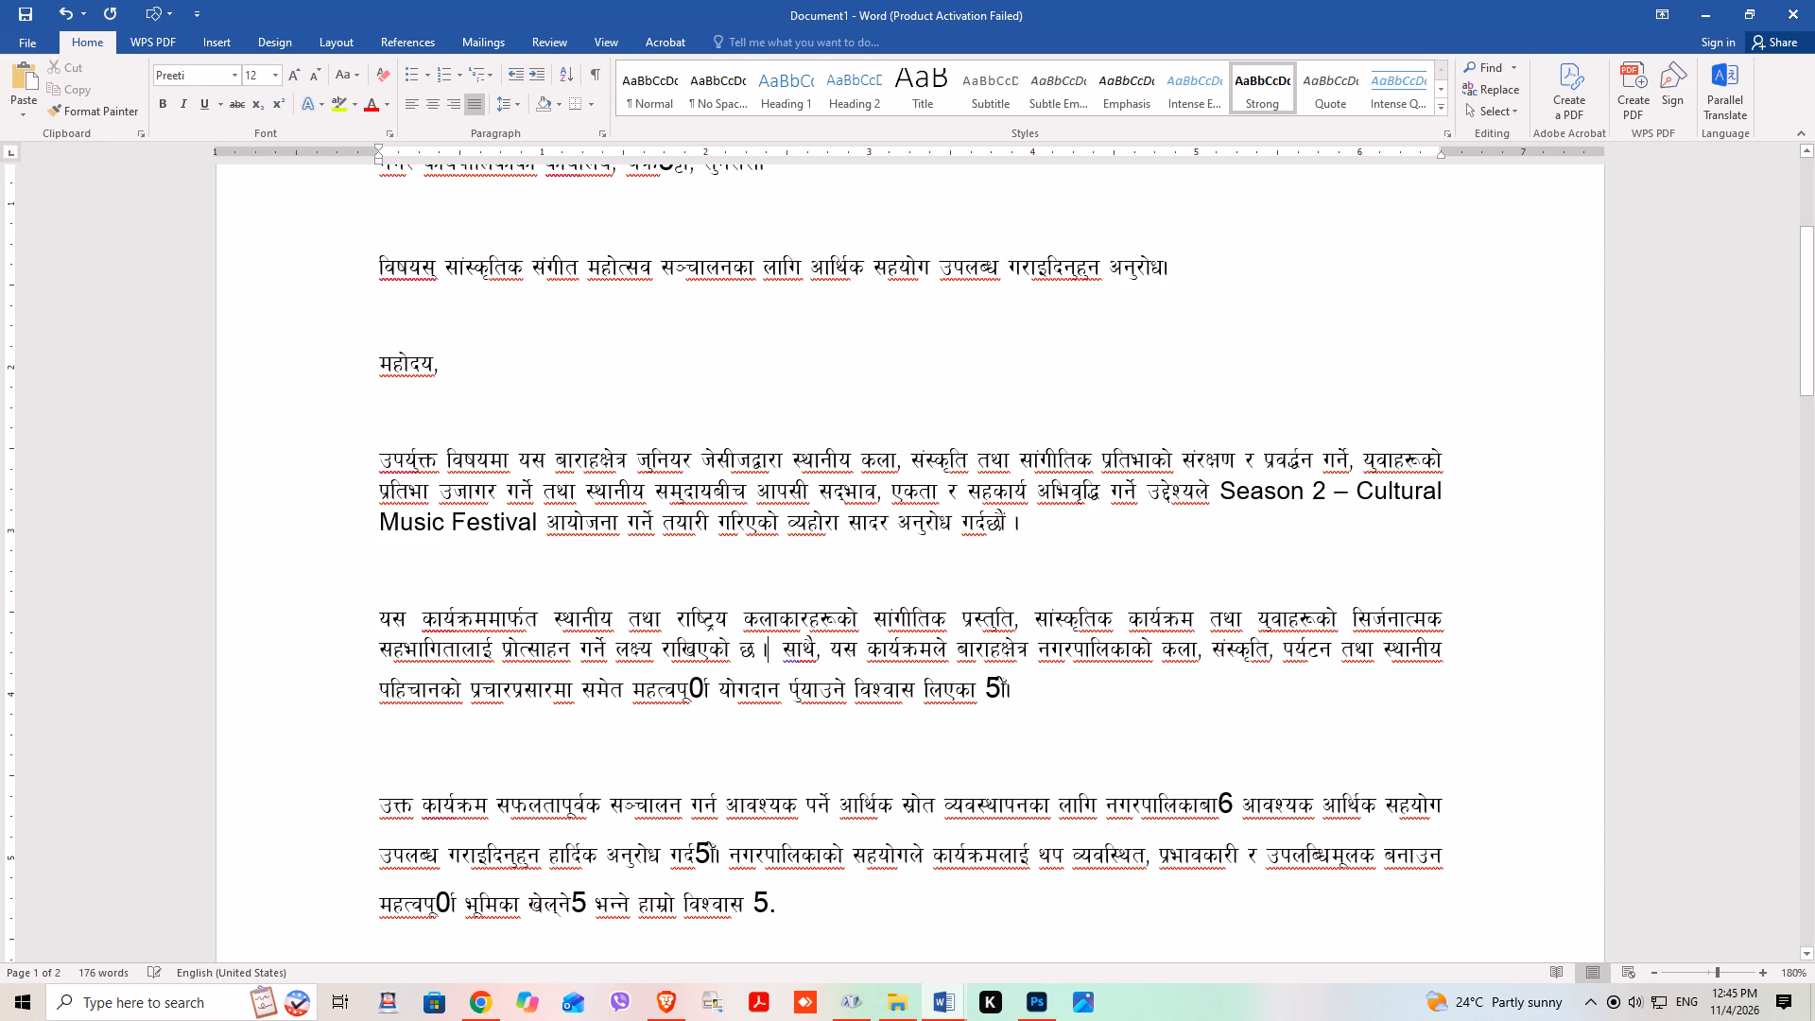
pyautogui.press('BackSpace')
pyautogui.press('0')
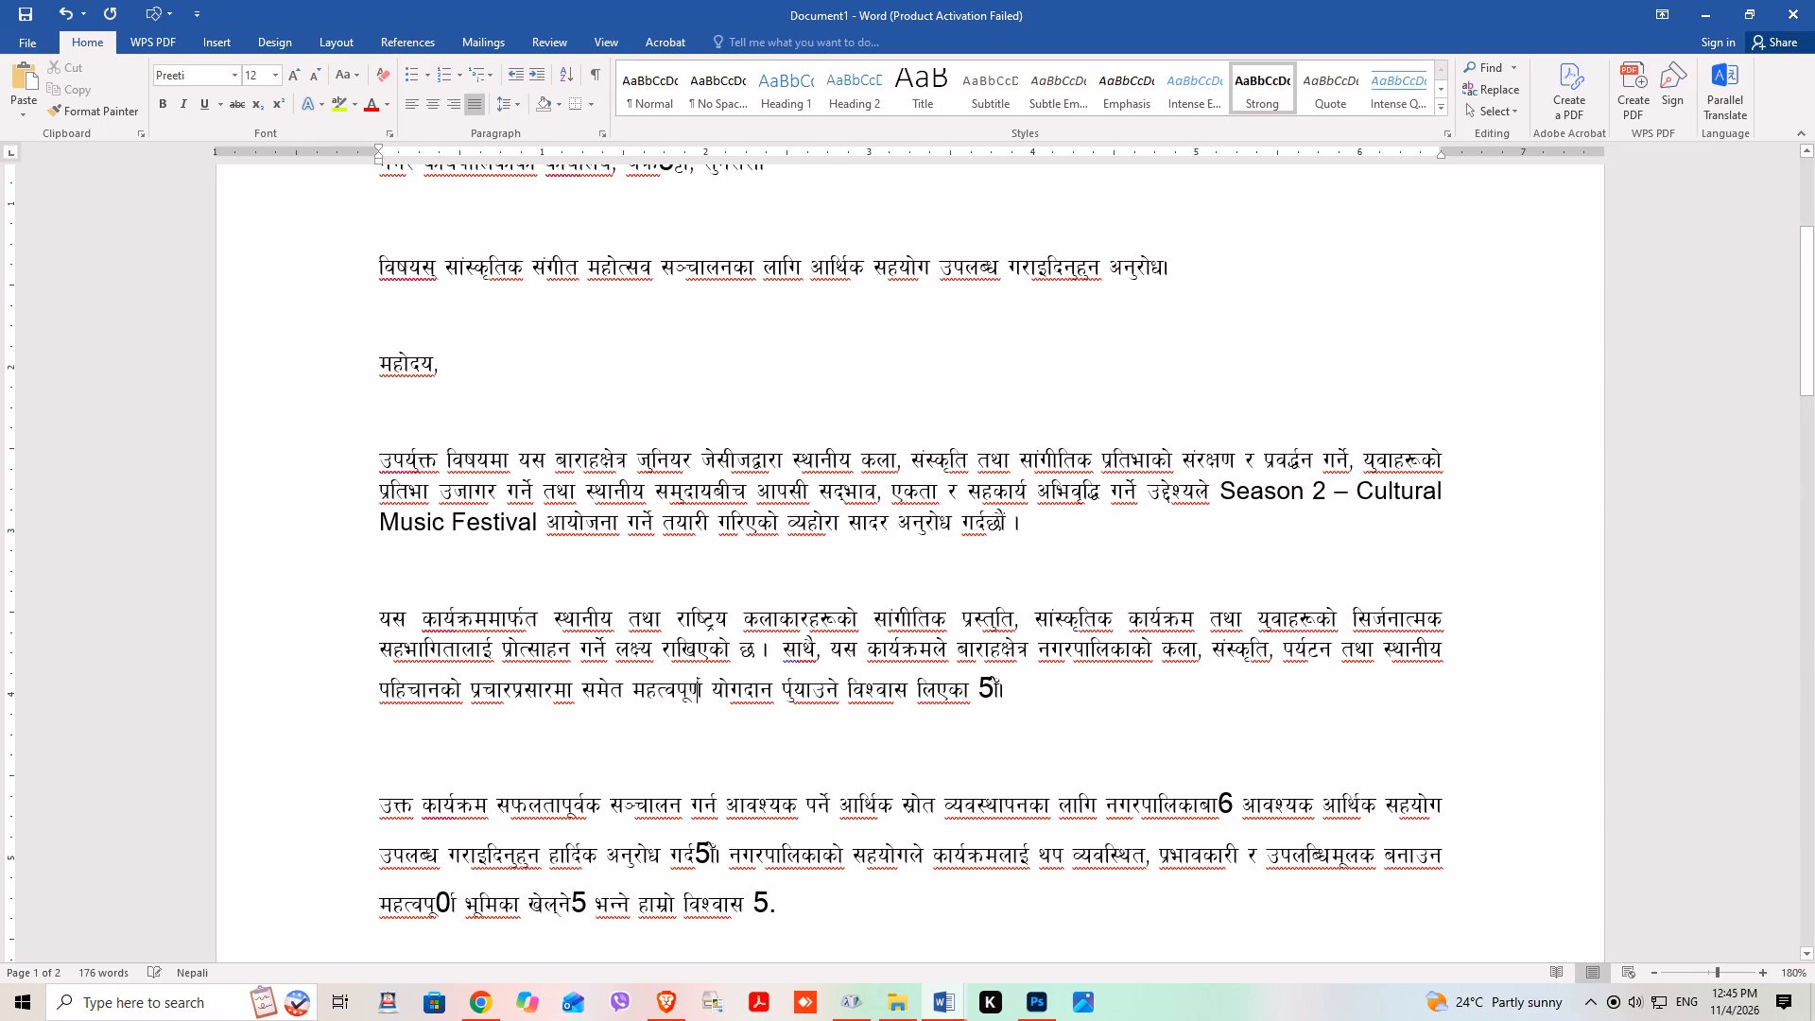
# Retype the wrongly rendered ending of the second body paragraph after लिएका so it closes with छौं ।.
pyautogui.moveTo(975, 687); pyautogui.dragTo(1005, 690)
pyautogui.press('5')
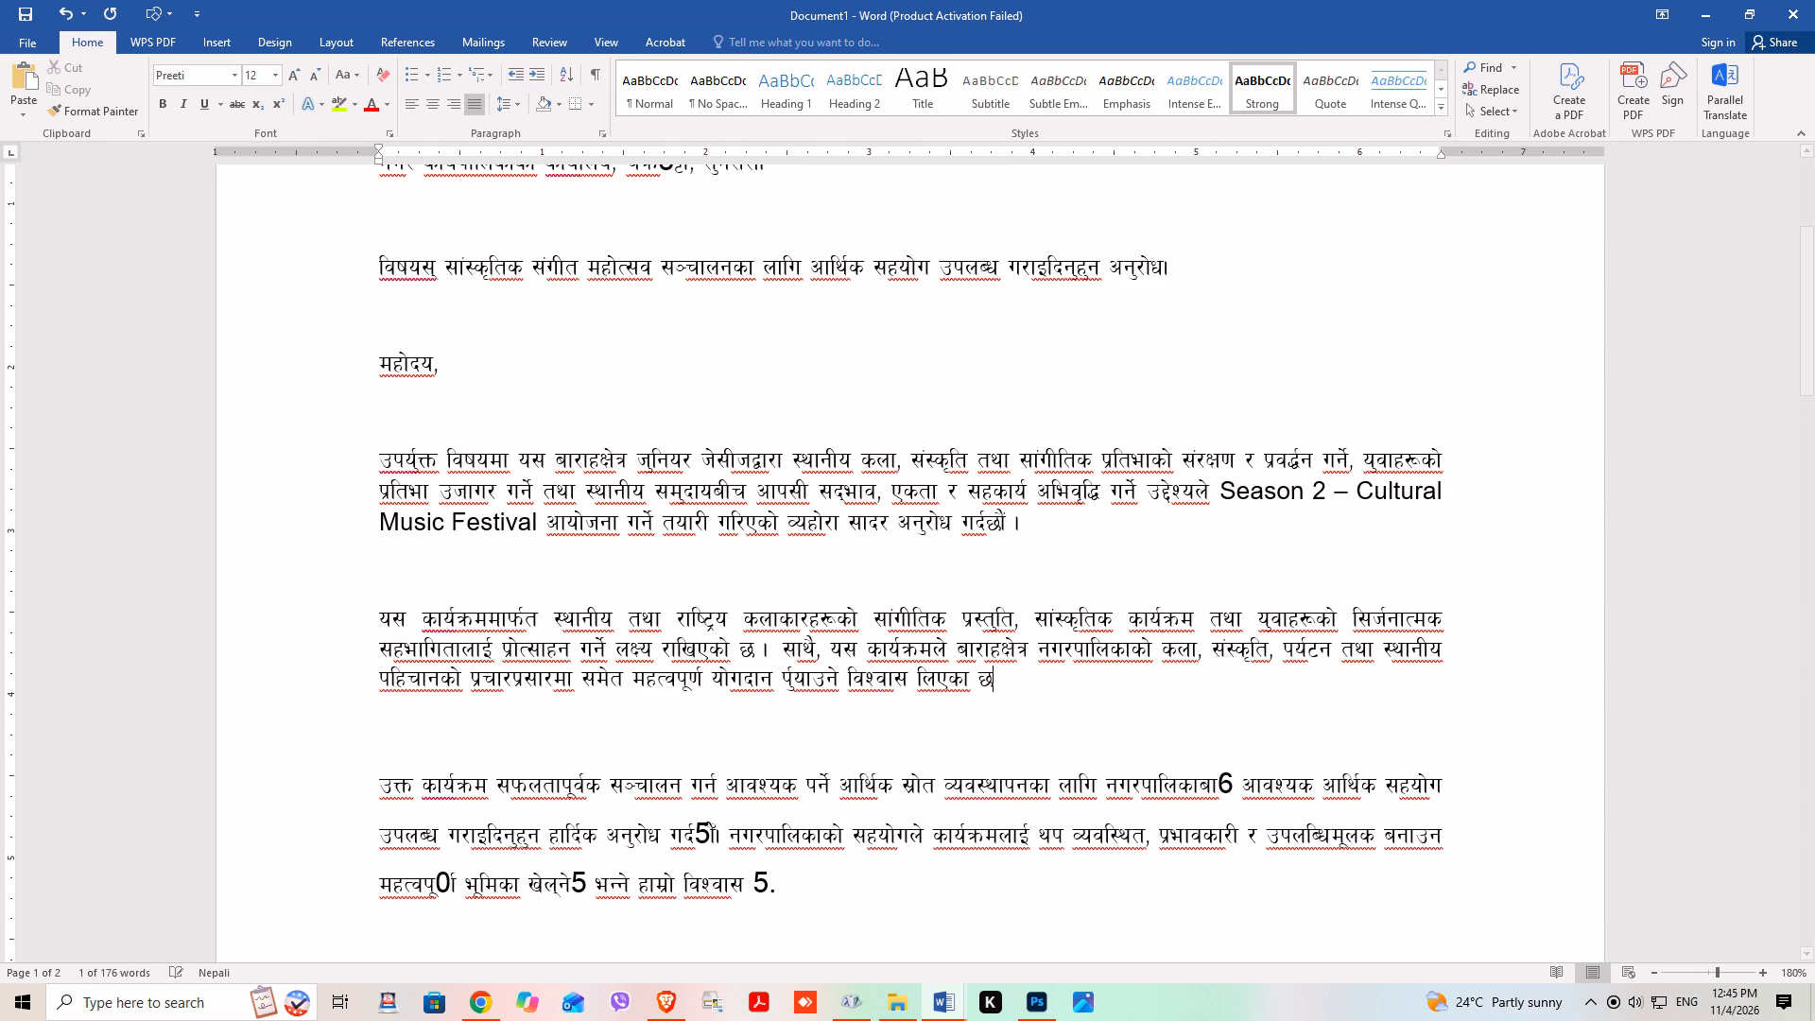
pyautogui.press('f')
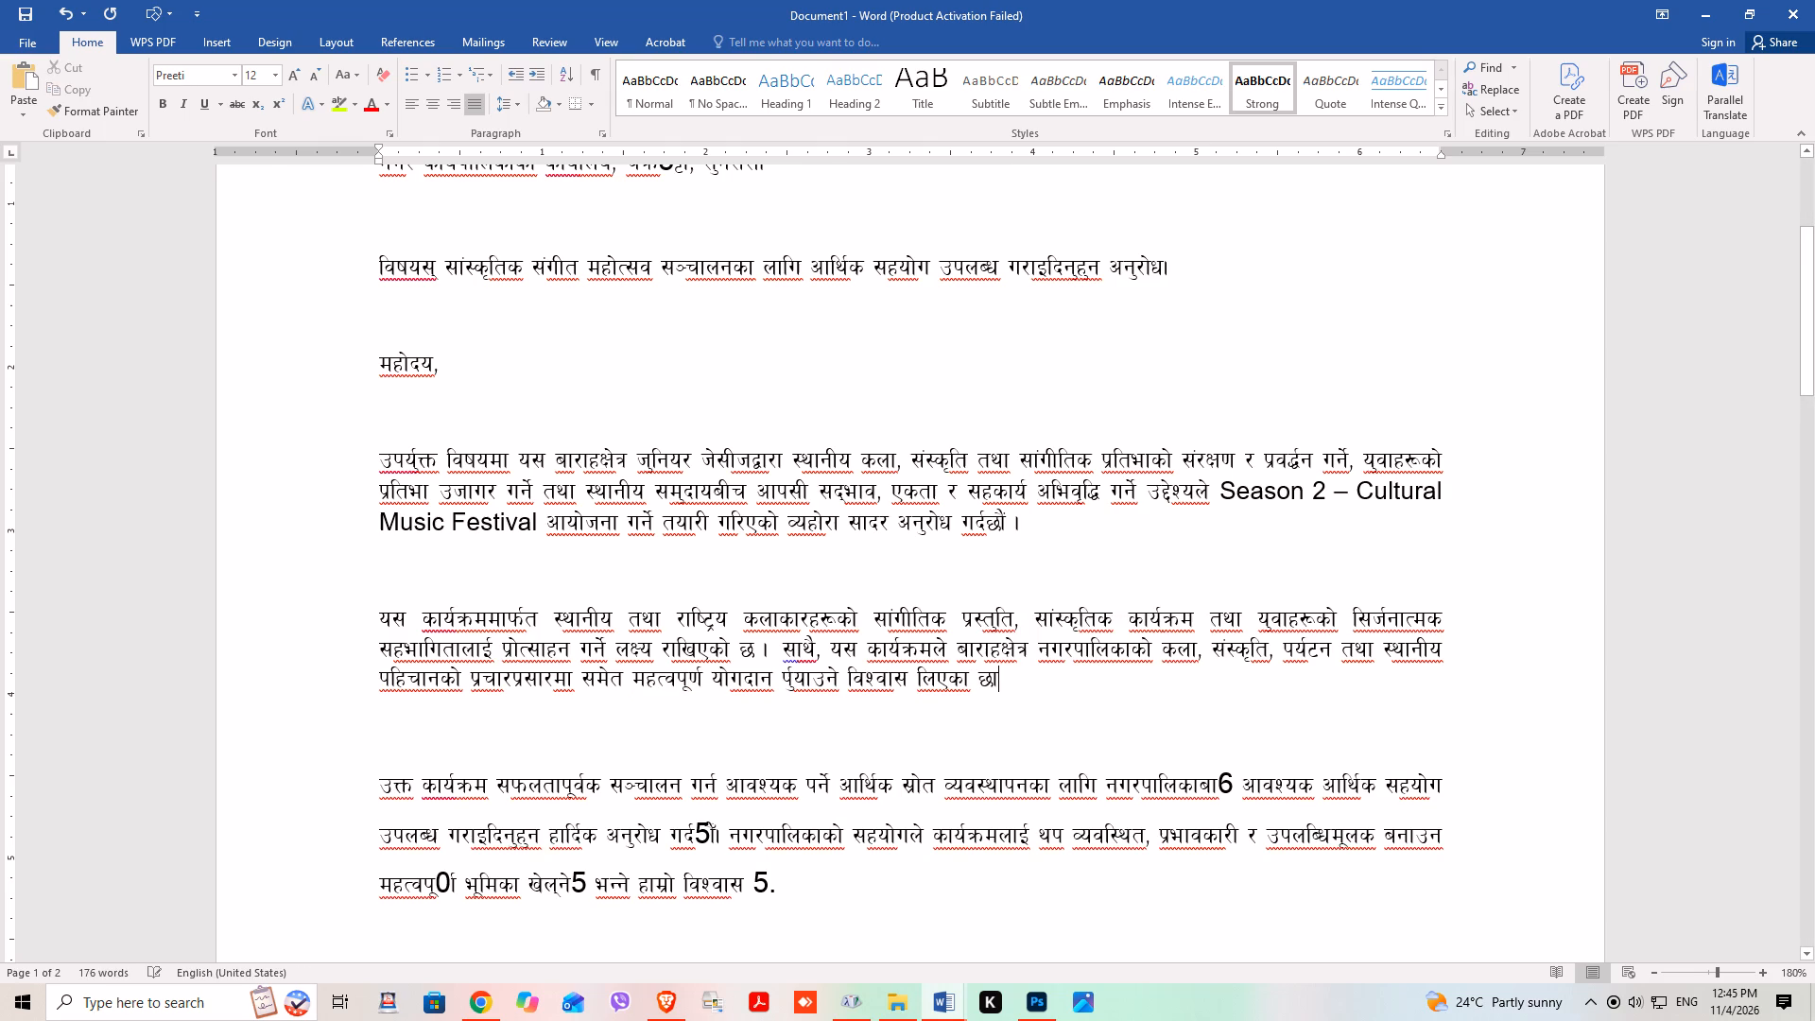
pyautogui.hotkey('shift', '}')
pyautogui.write('+ .')
pyautogui.click(1056, 730)
# Replace the stray 6 and 5 in the third body paragraph so the words read नगरपालिकाबाट and गर्दछौं.
pyautogui.scroll(-2, 1177, 779)
pyautogui.click(1219, 627)
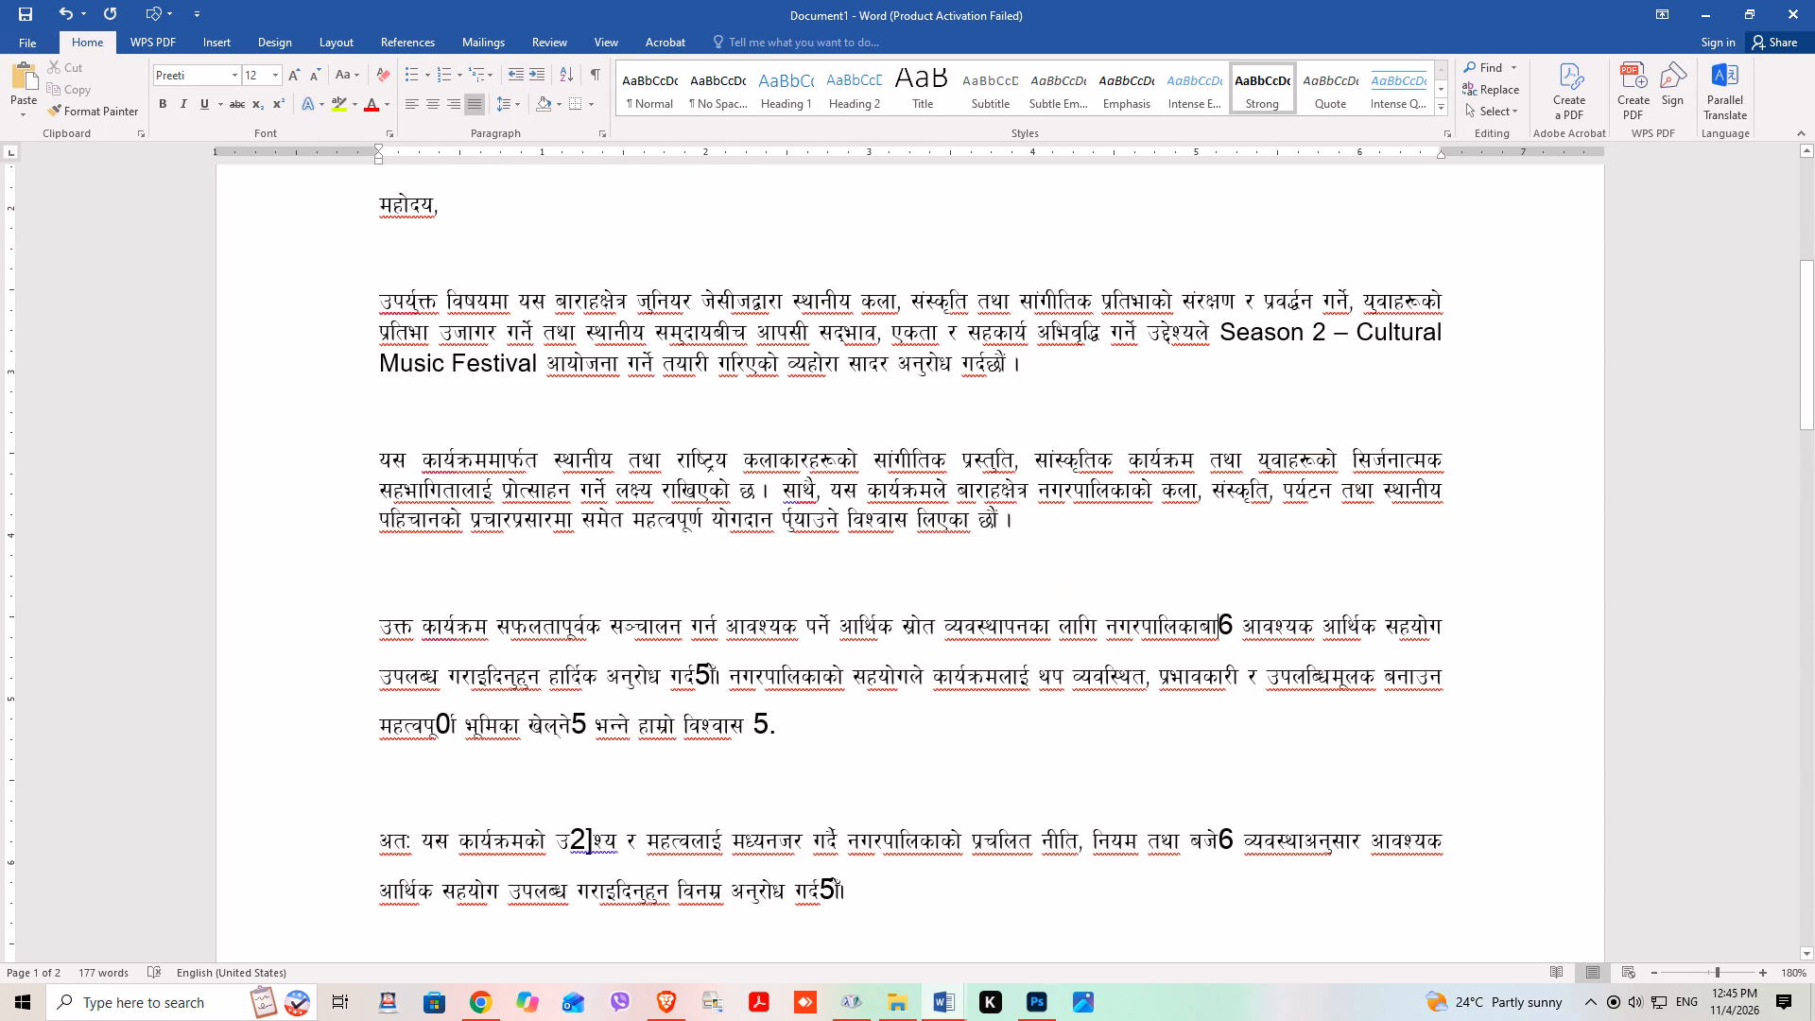
pyautogui.press('Delete')
pyautogui.press('6')
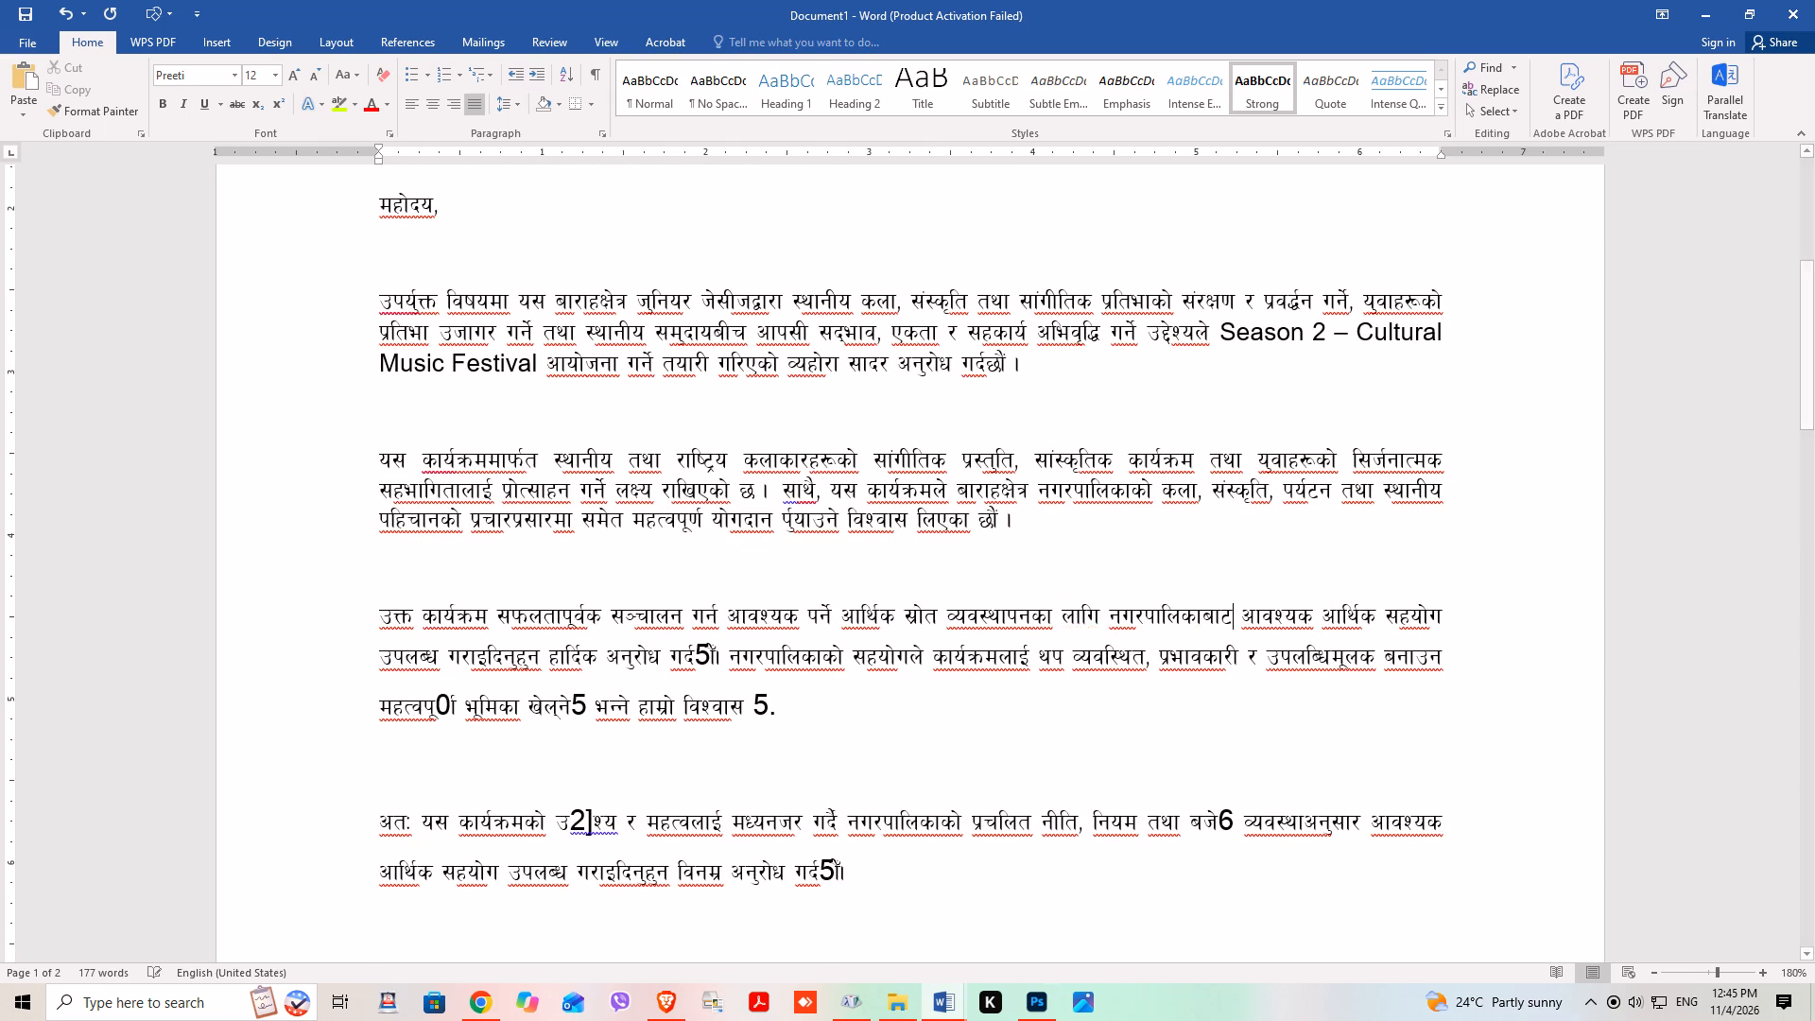
pyautogui.moveTo(697, 651); pyautogui.dragTo(714, 652)
pyautogui.moveTo(714, 652); pyautogui.dragTo(712, 653)
pyautogui.press('5')
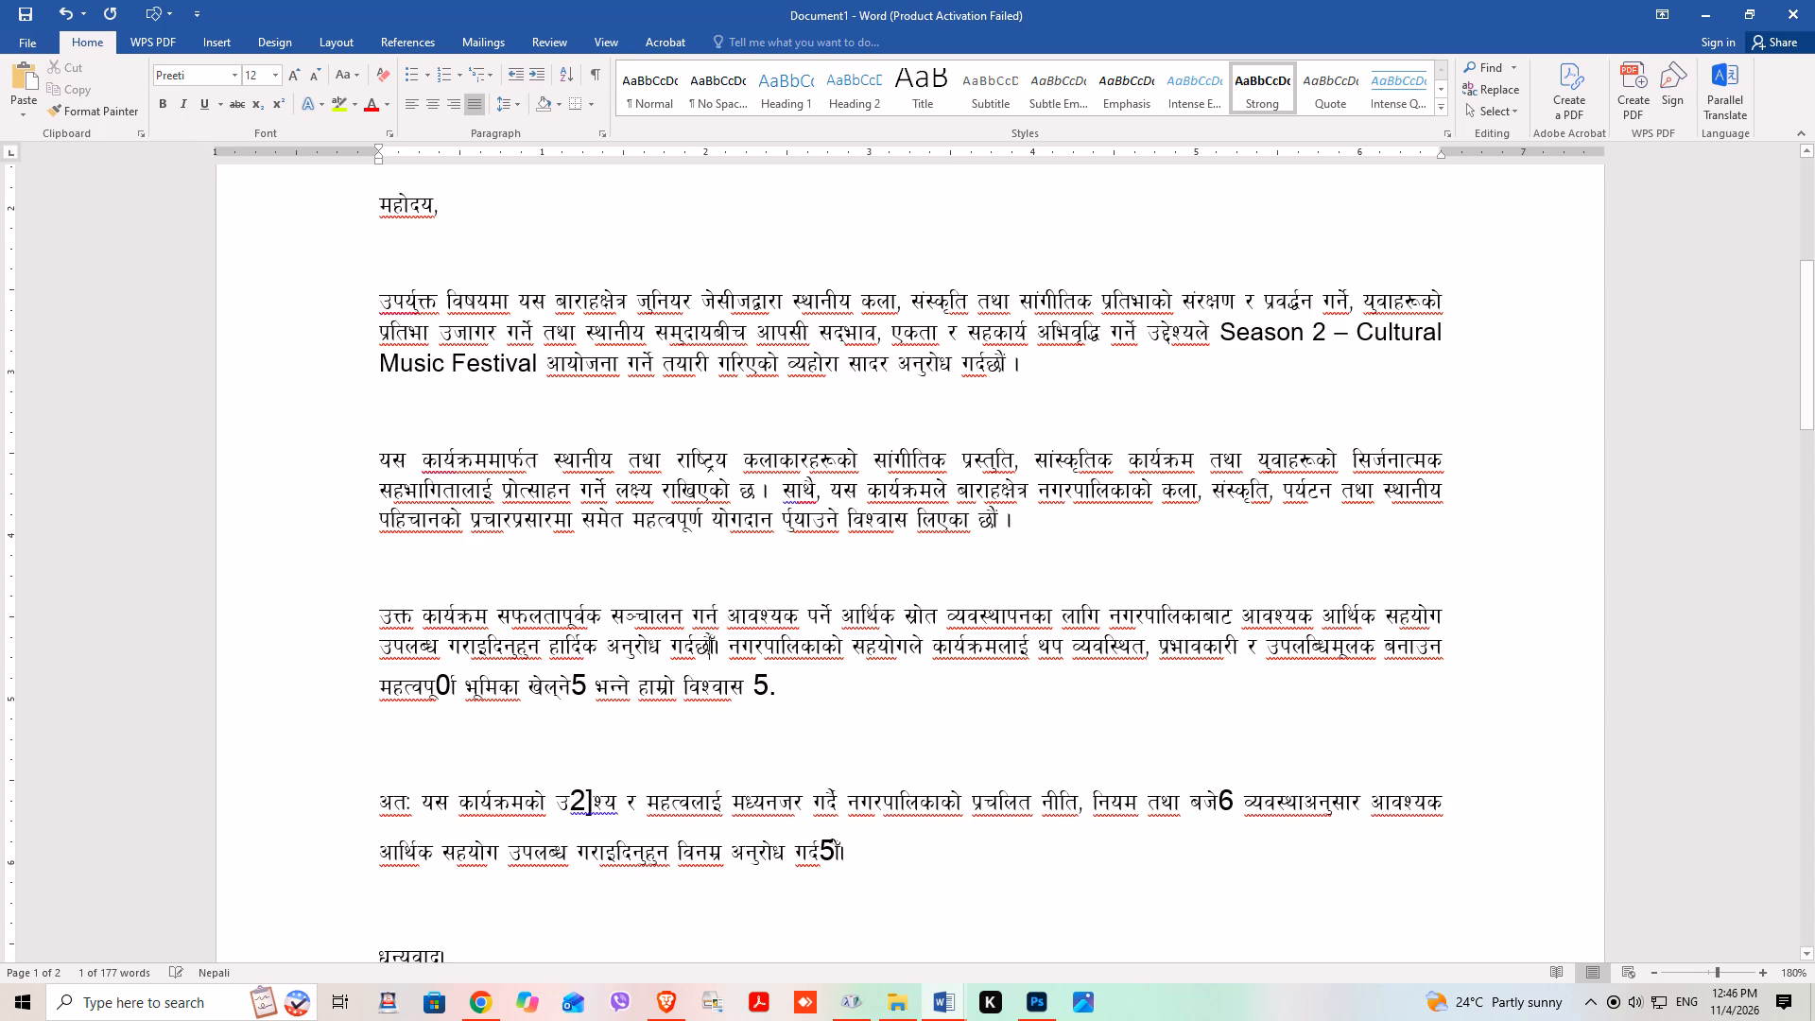
# Replace the stray 0 in the last line of the third body paragraph so the word reads महत्वपूर्ण.
pyautogui.click(439, 682)
pyautogui.press('Delete')
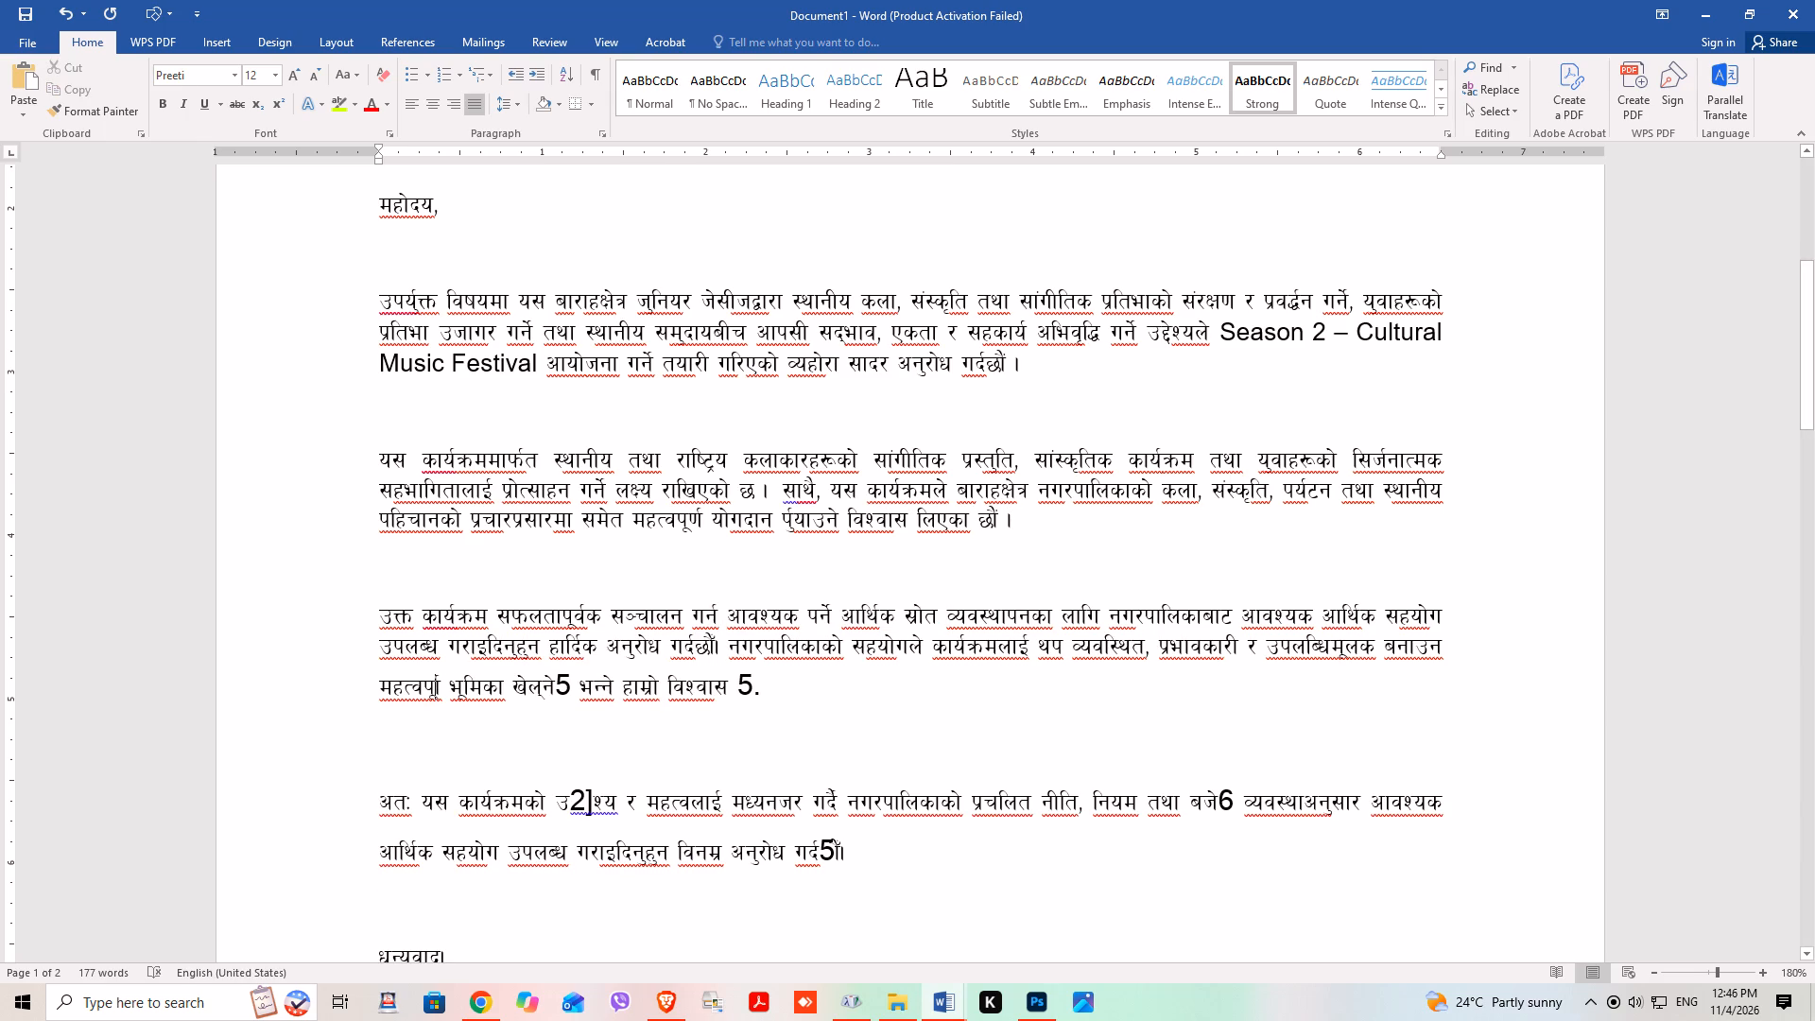
pyautogui.press('0')
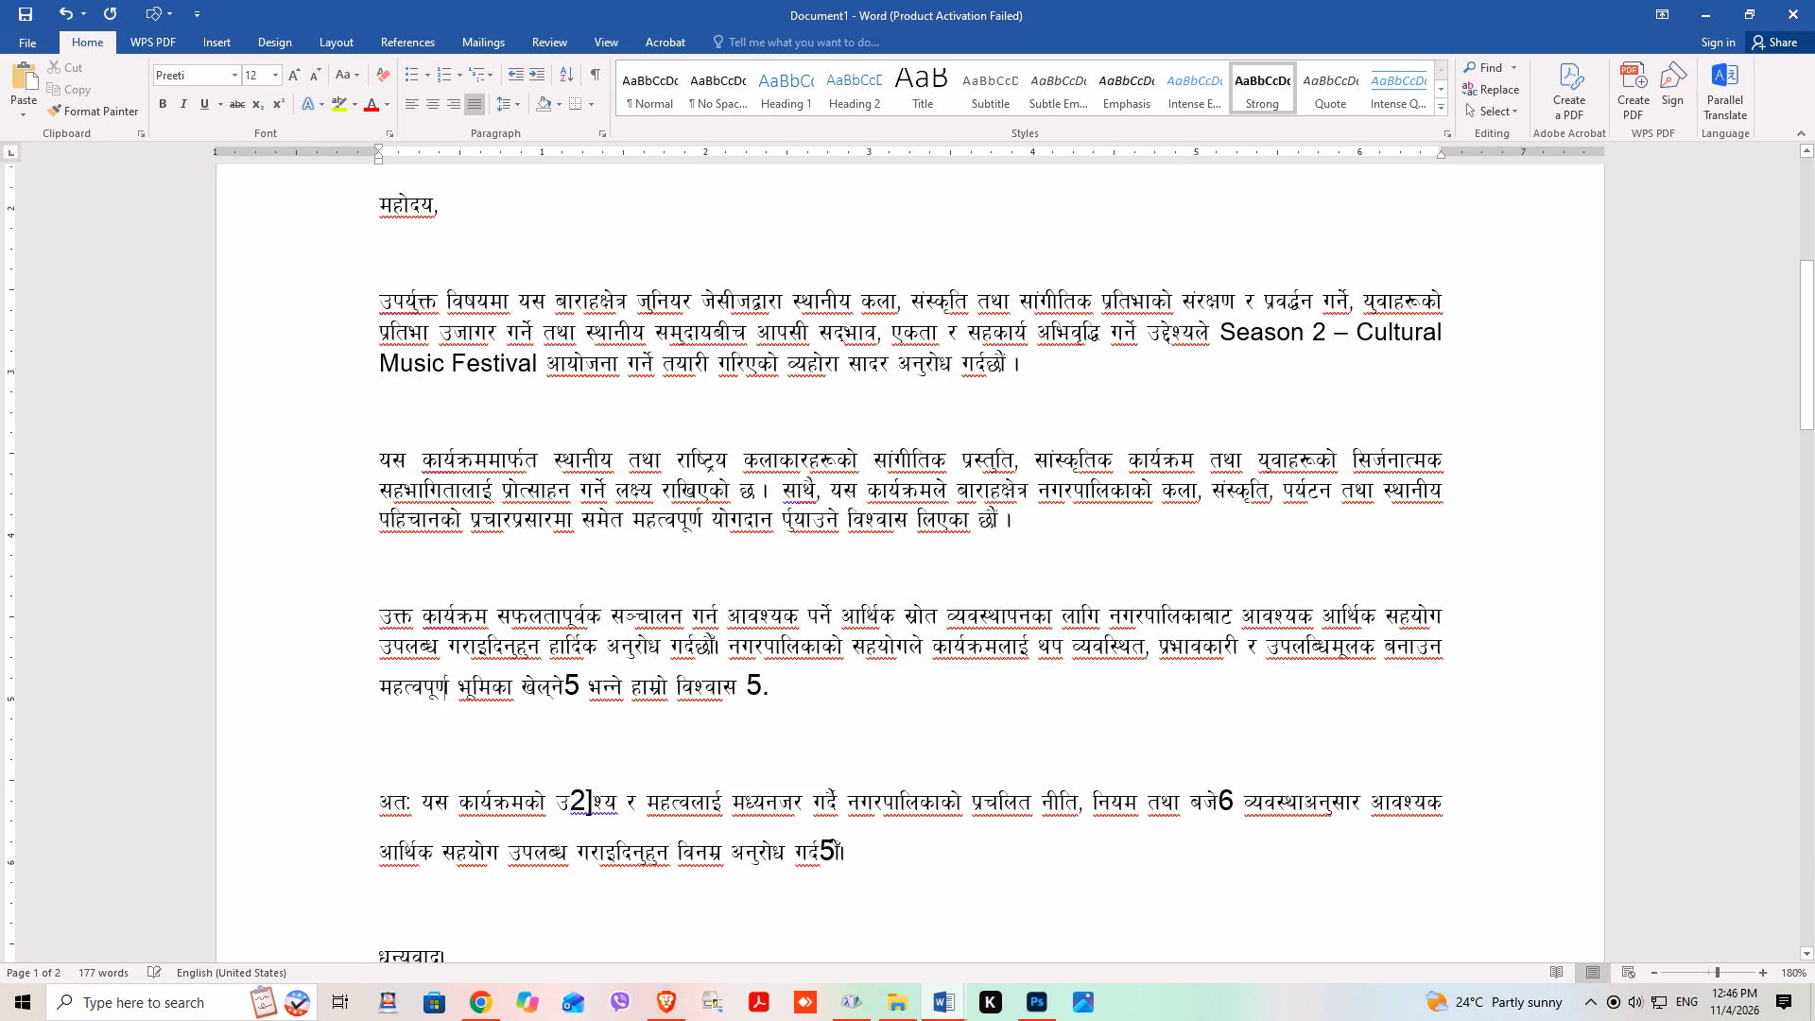
# Retype the wrongly rendered word after भूमिका in the third body paragraph as खेल्ने.
pyautogui.click(579, 688)
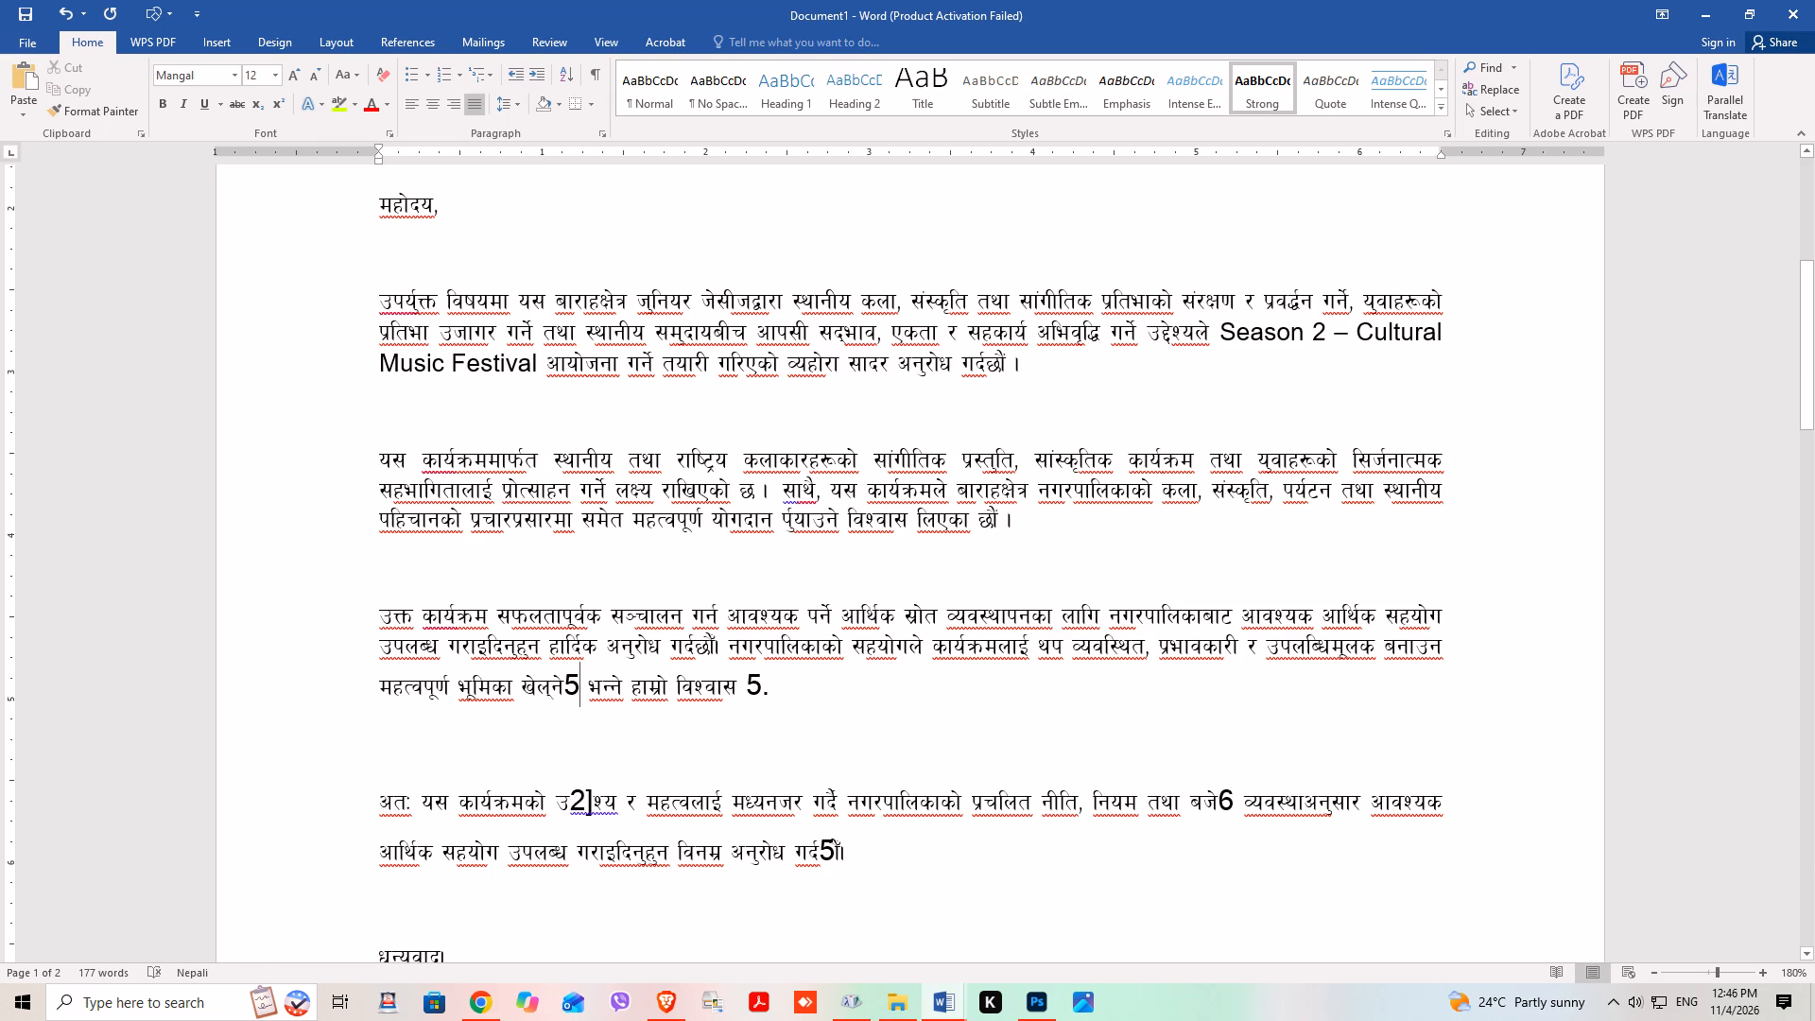
pyautogui.press('BackSpace')
pyautogui.press('BackSpace')
pyautogui.press('BackSpace')
pyautogui.press('BackSpace')
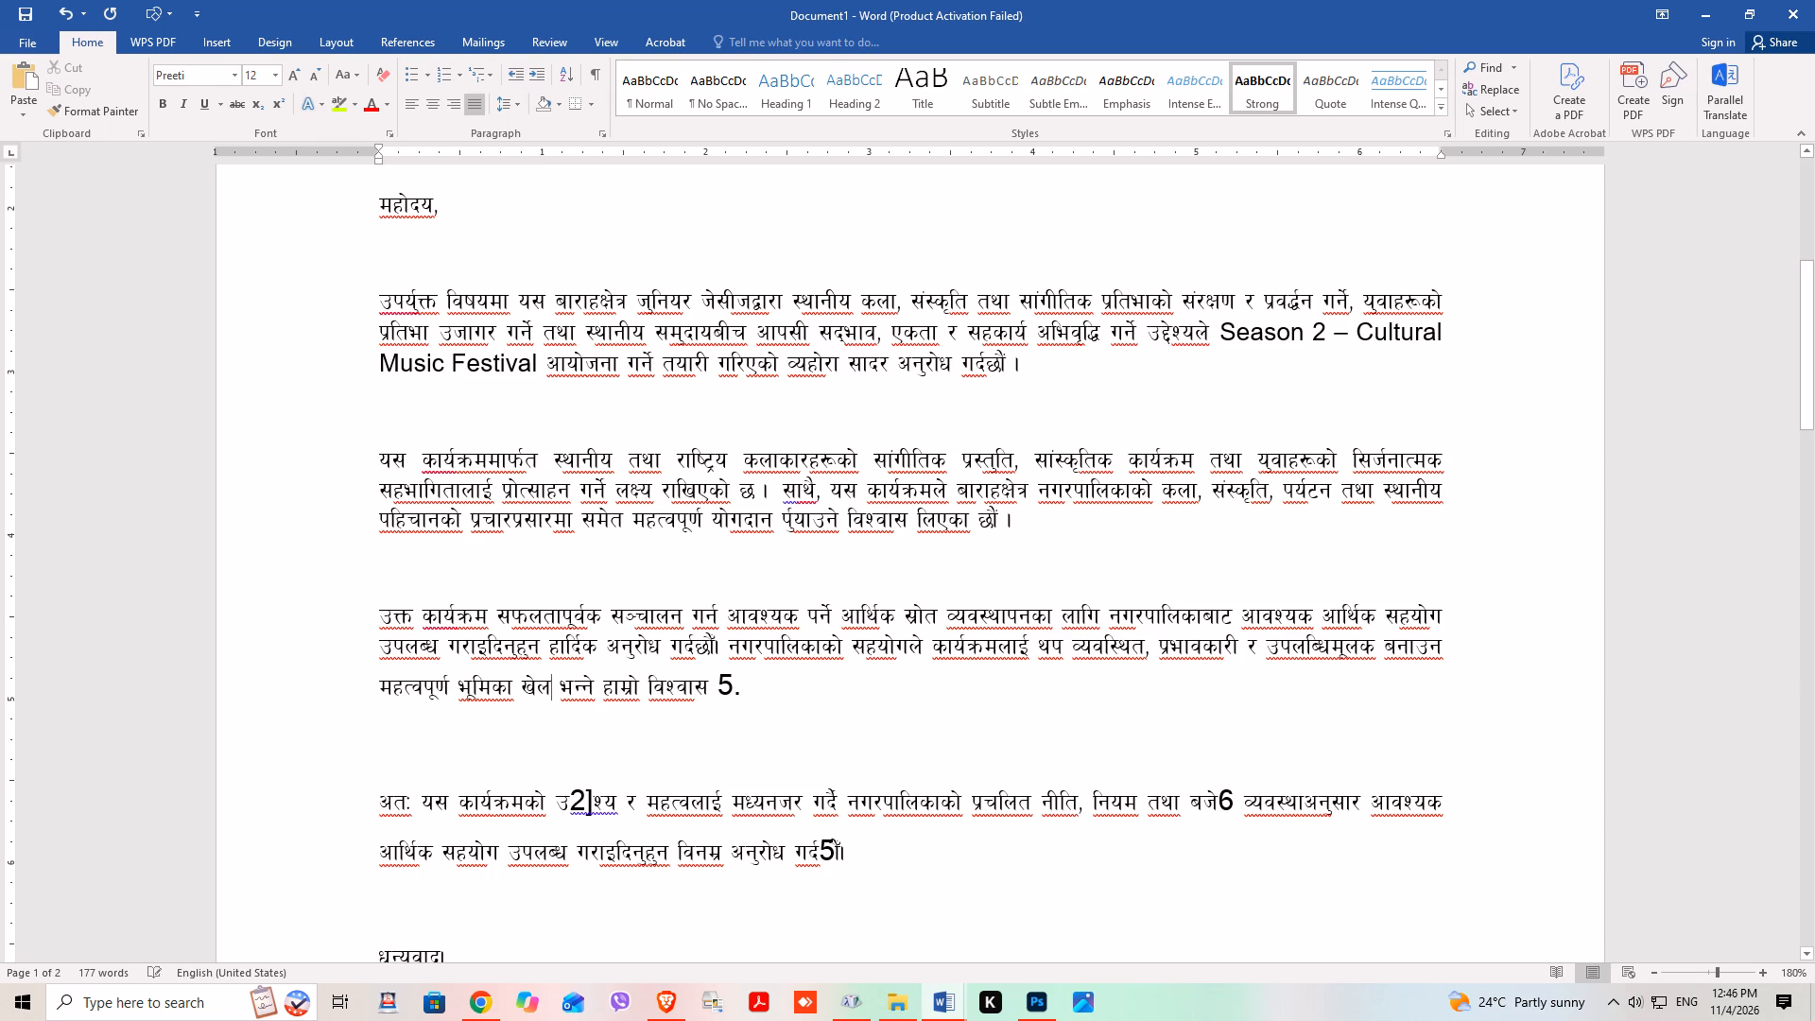
pyautogui.press('BackSpace')
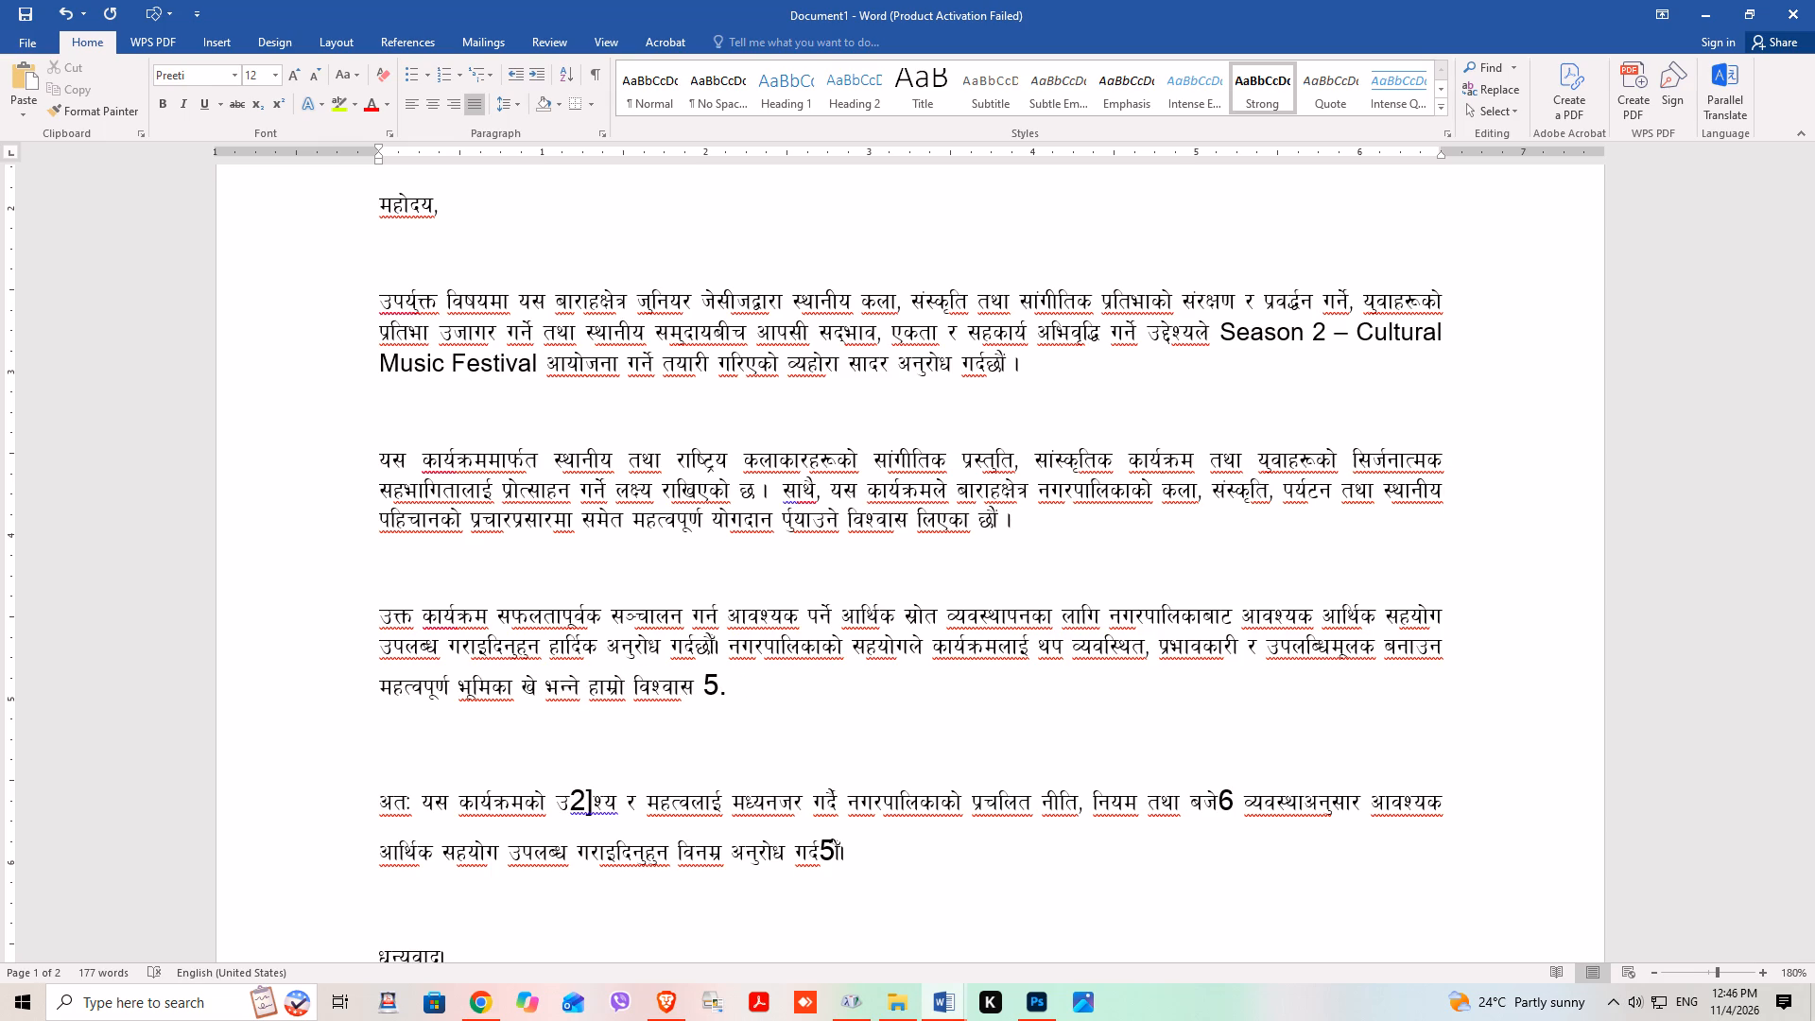
pyautogui.hotkey('shift', 'n')
pyautogui.write('g]')
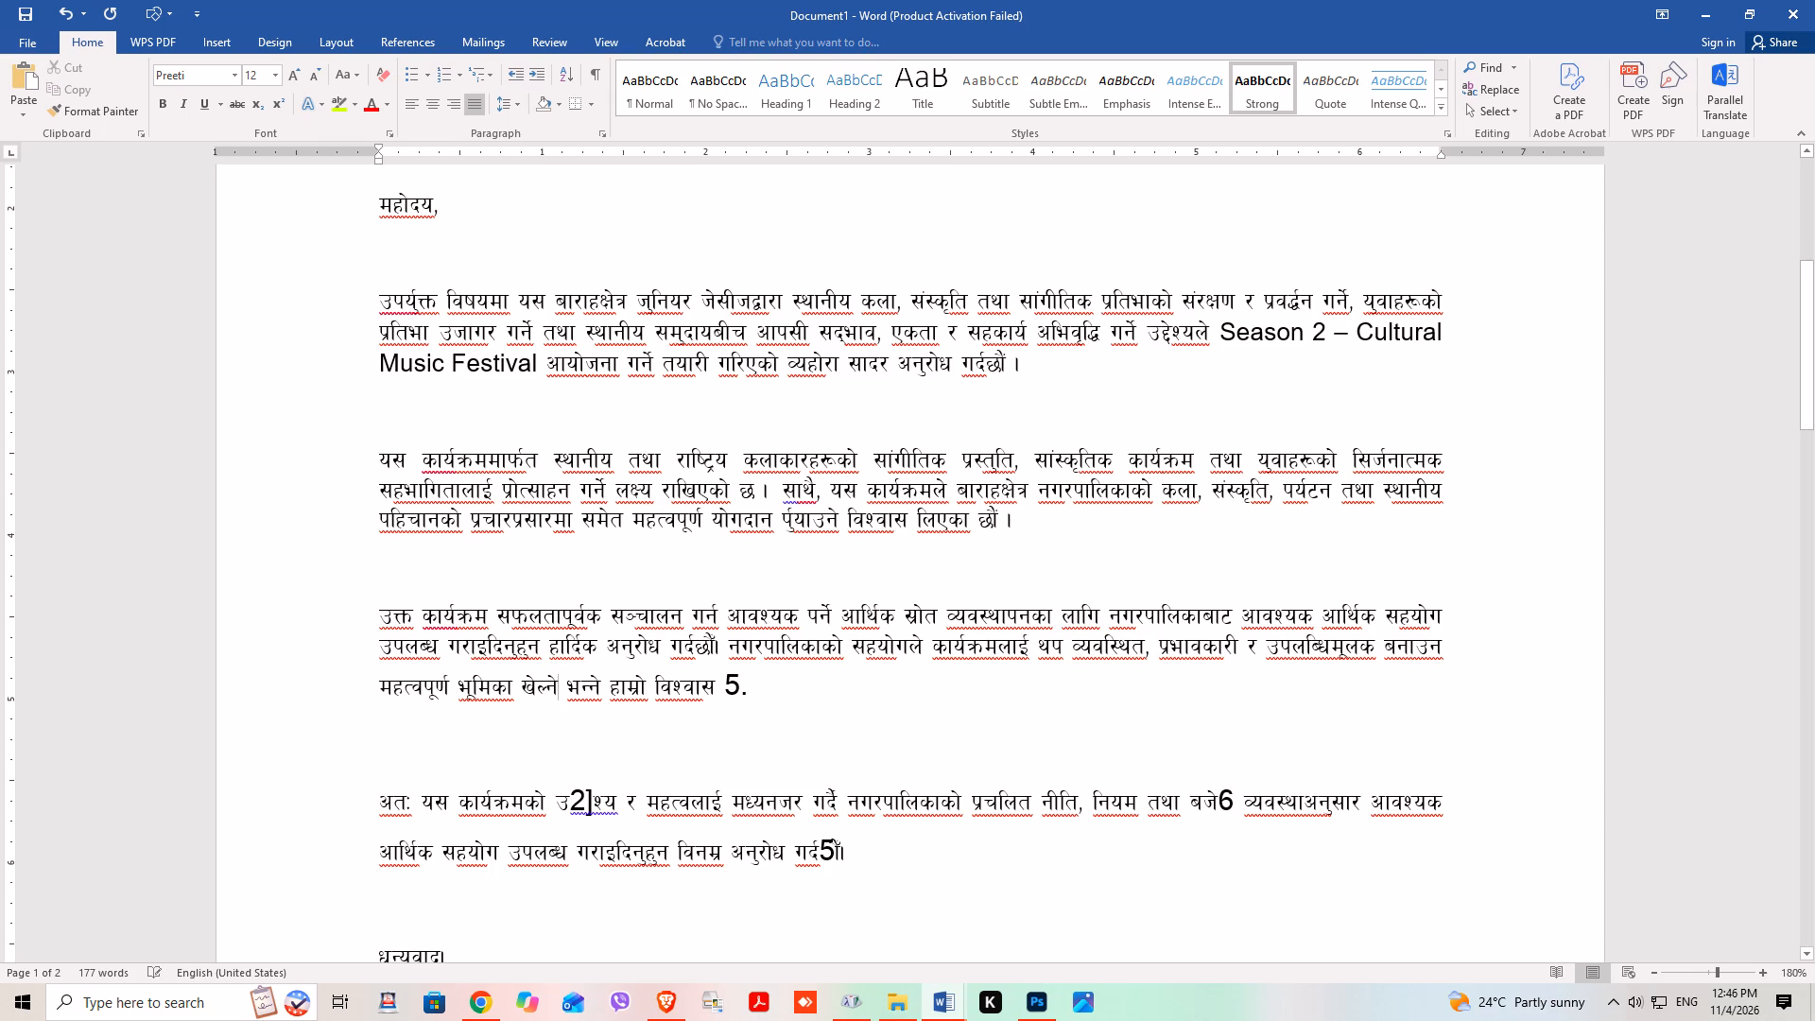
# Replace the stray 5 and period after विश्वास at the end of the third body paragraph with छ ।.
pyautogui.moveTo(748, 683); pyautogui.dragTo(724, 682)
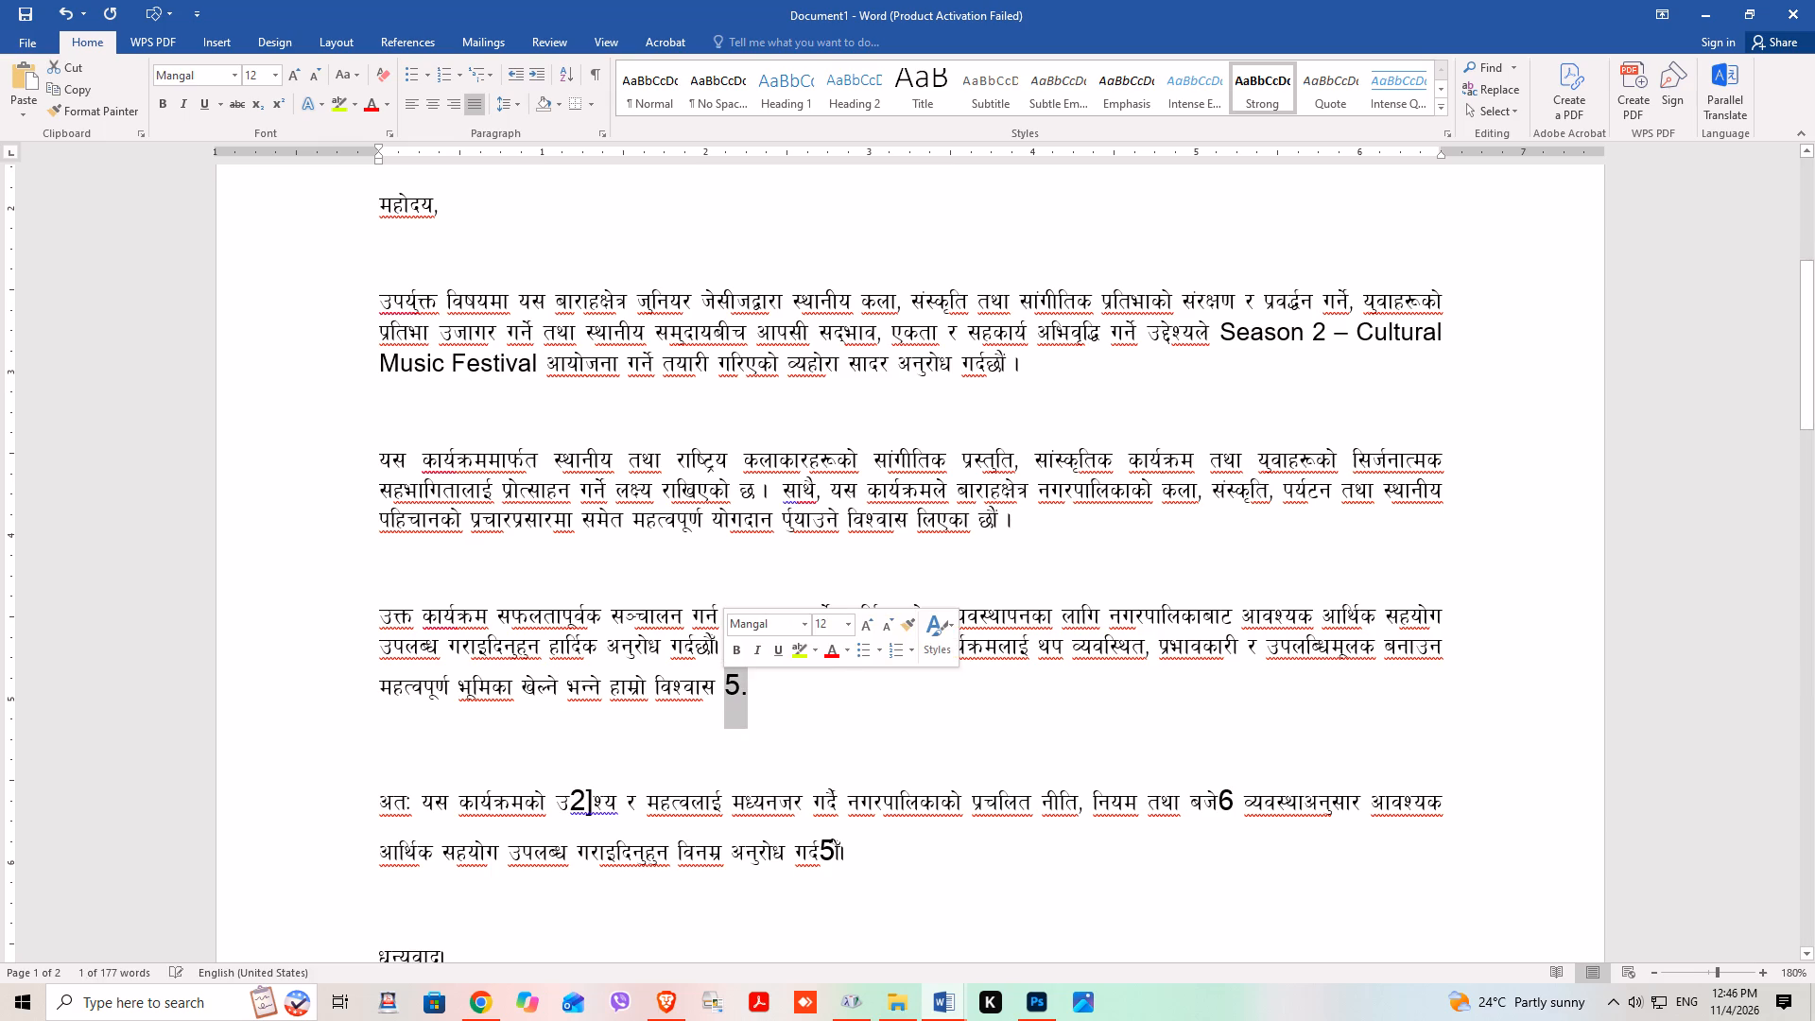
pyautogui.press('5')
pyautogui.press('space')
pyautogui.press('.')
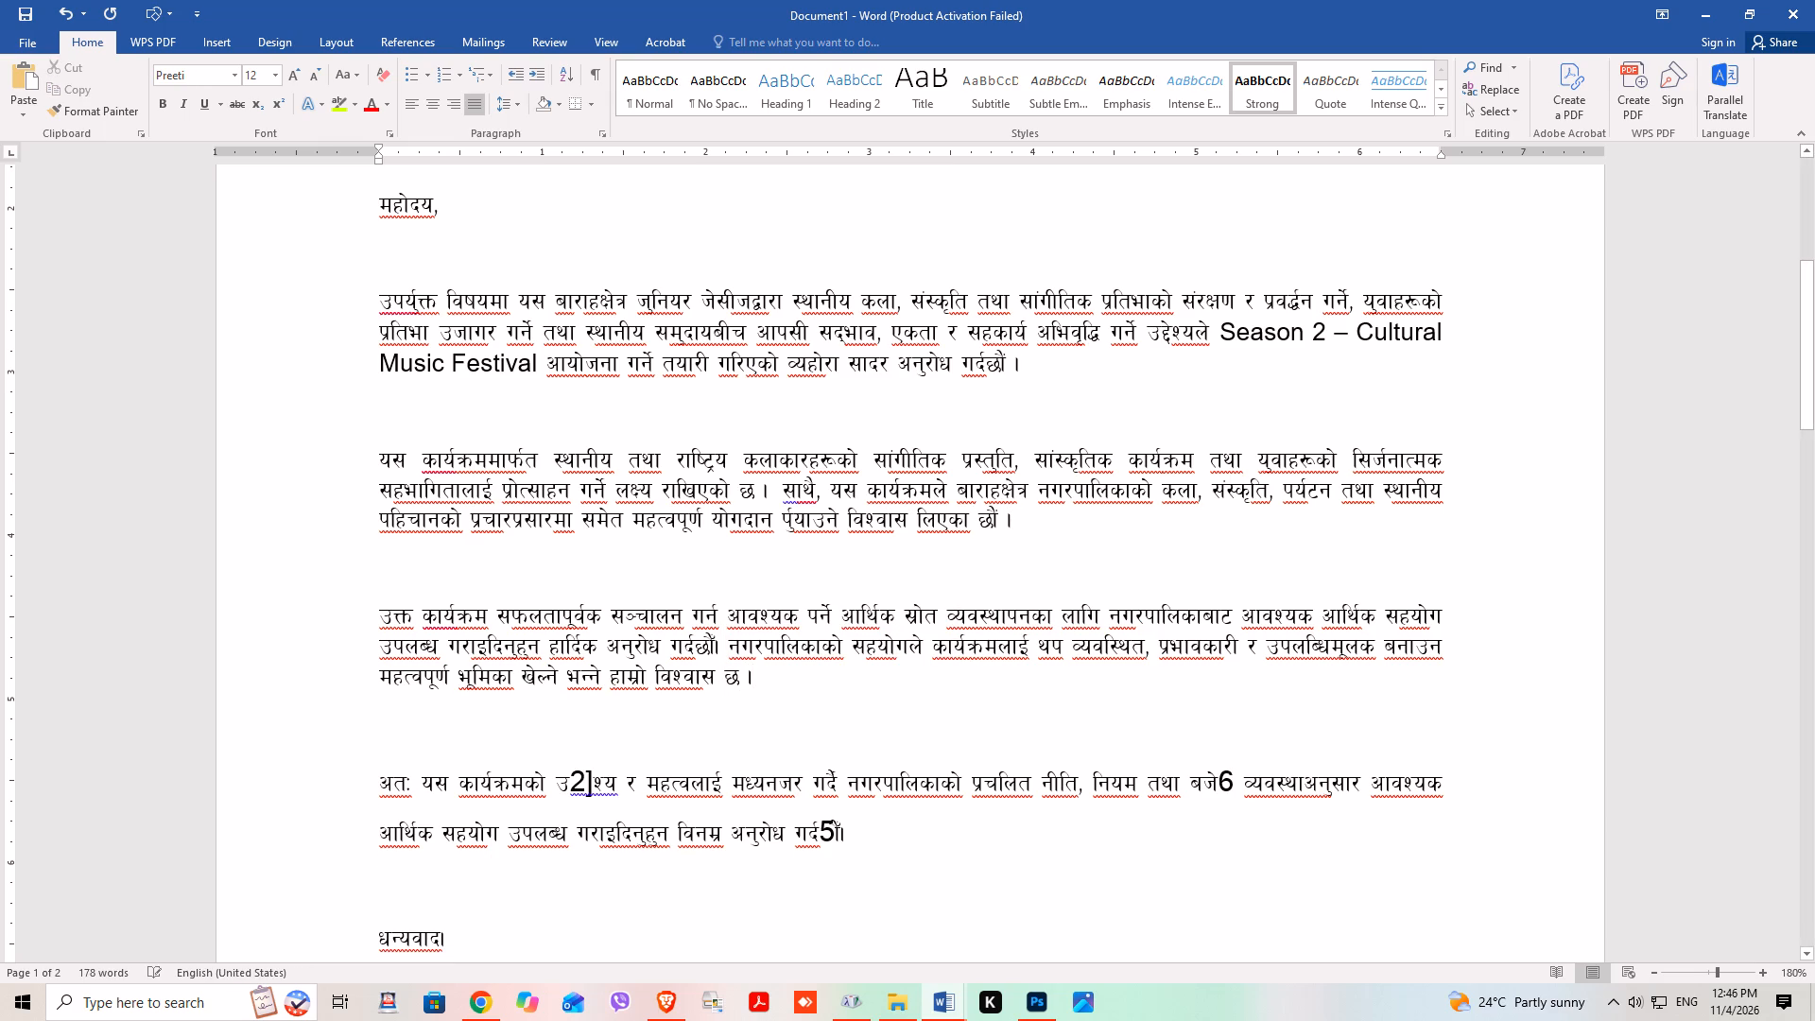
# Replace the stray characters in the first line of the fourth body paragraph so the words read उद्देश्य and बजेट.
pyautogui.moveTo(592, 780); pyautogui.dragTo(573, 781)
pyautogui.press('2')
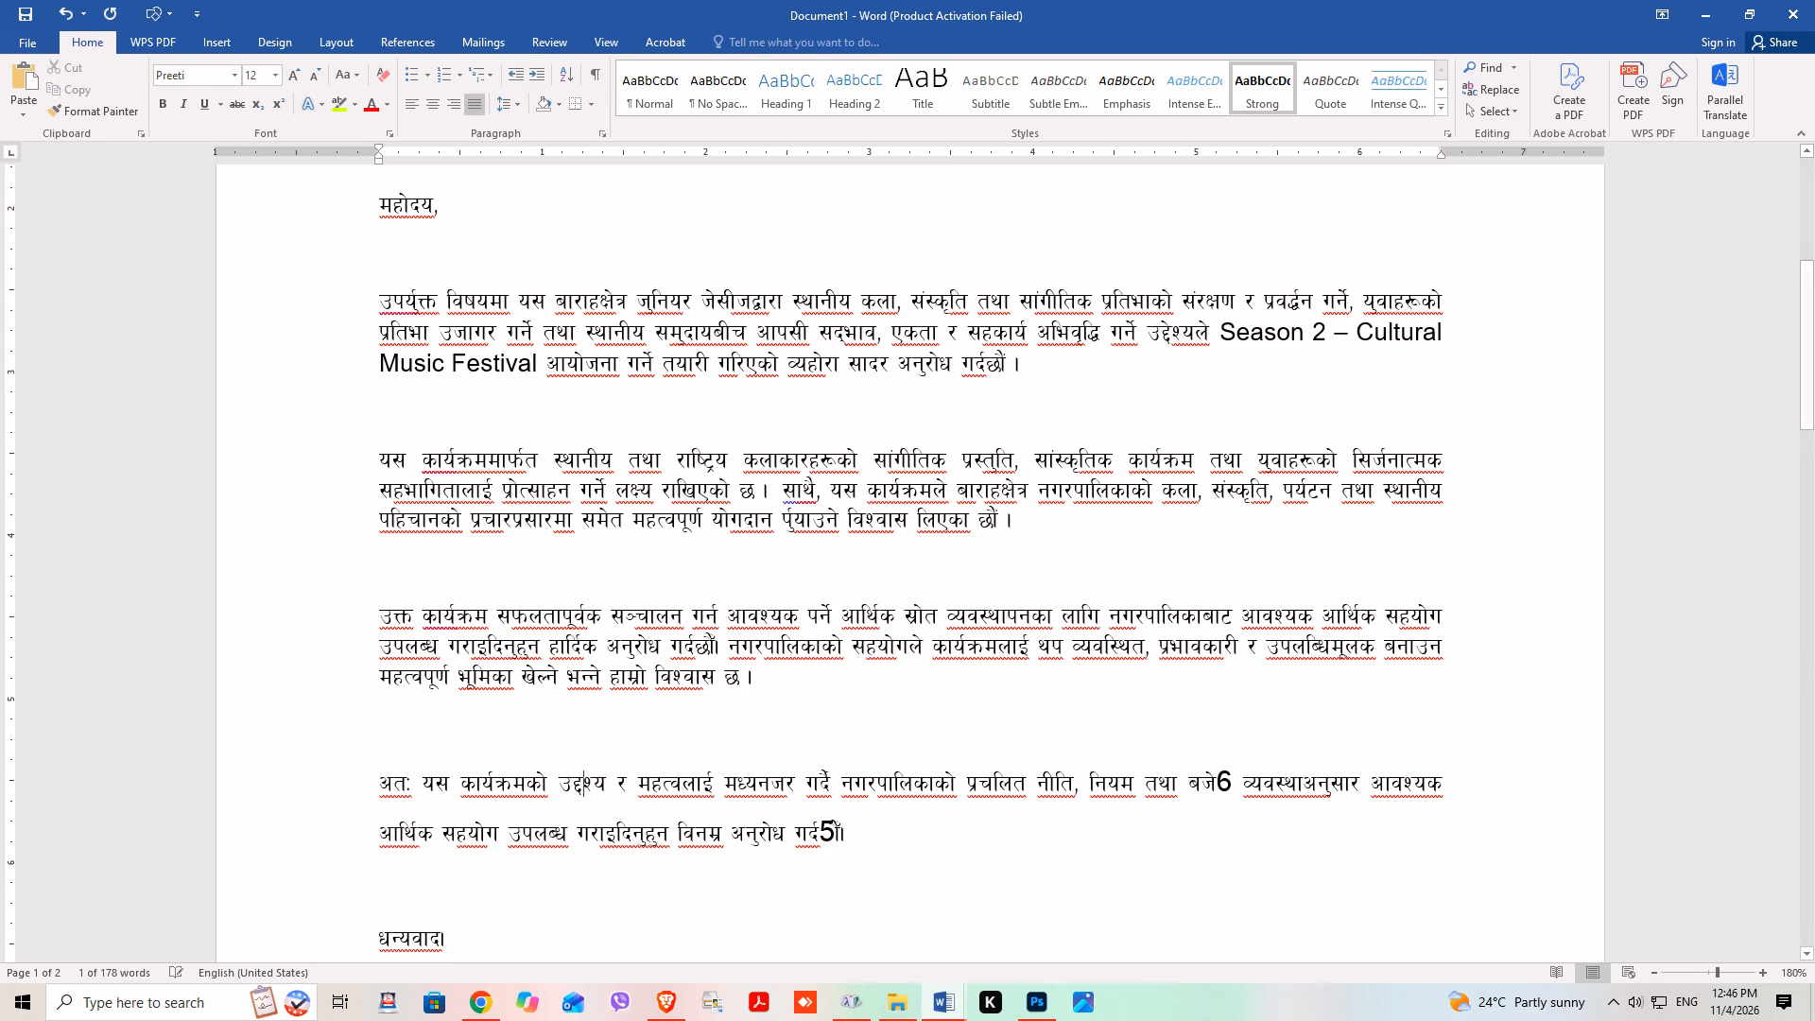
pyautogui.press(']')
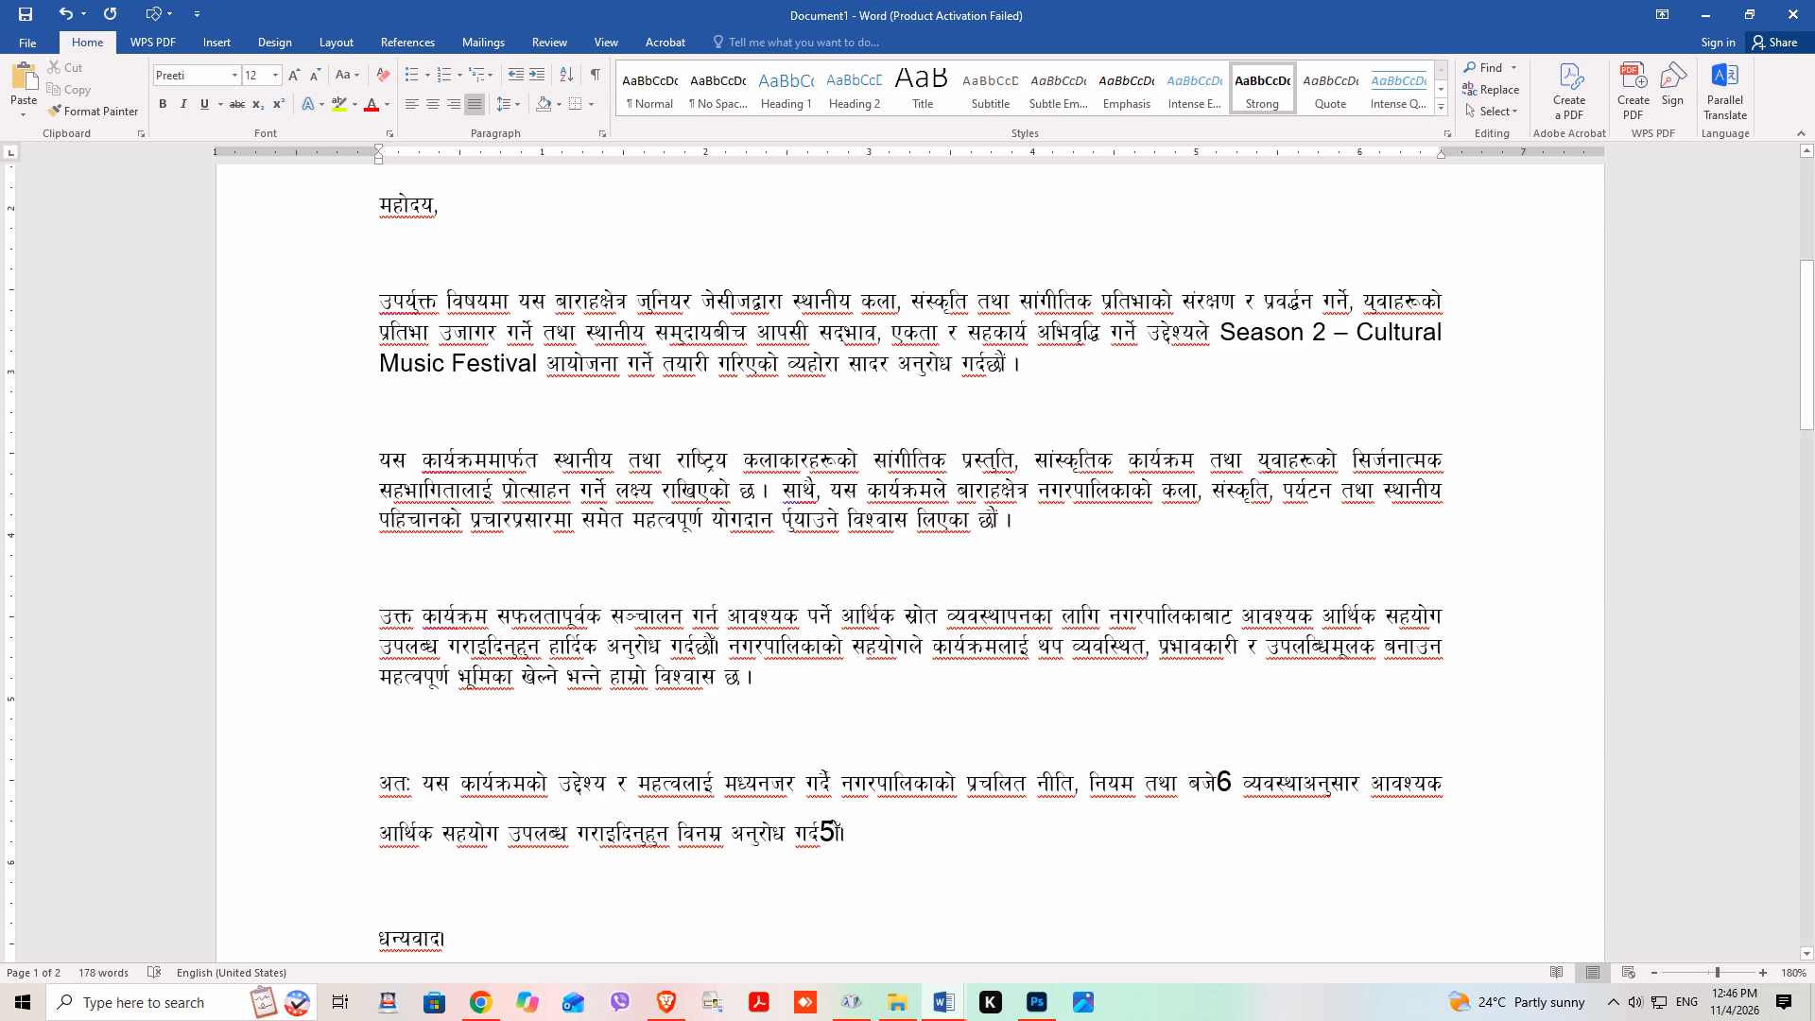
pyautogui.moveTo(1236, 786); pyautogui.dragTo(1221, 786)
pyautogui.press('space')
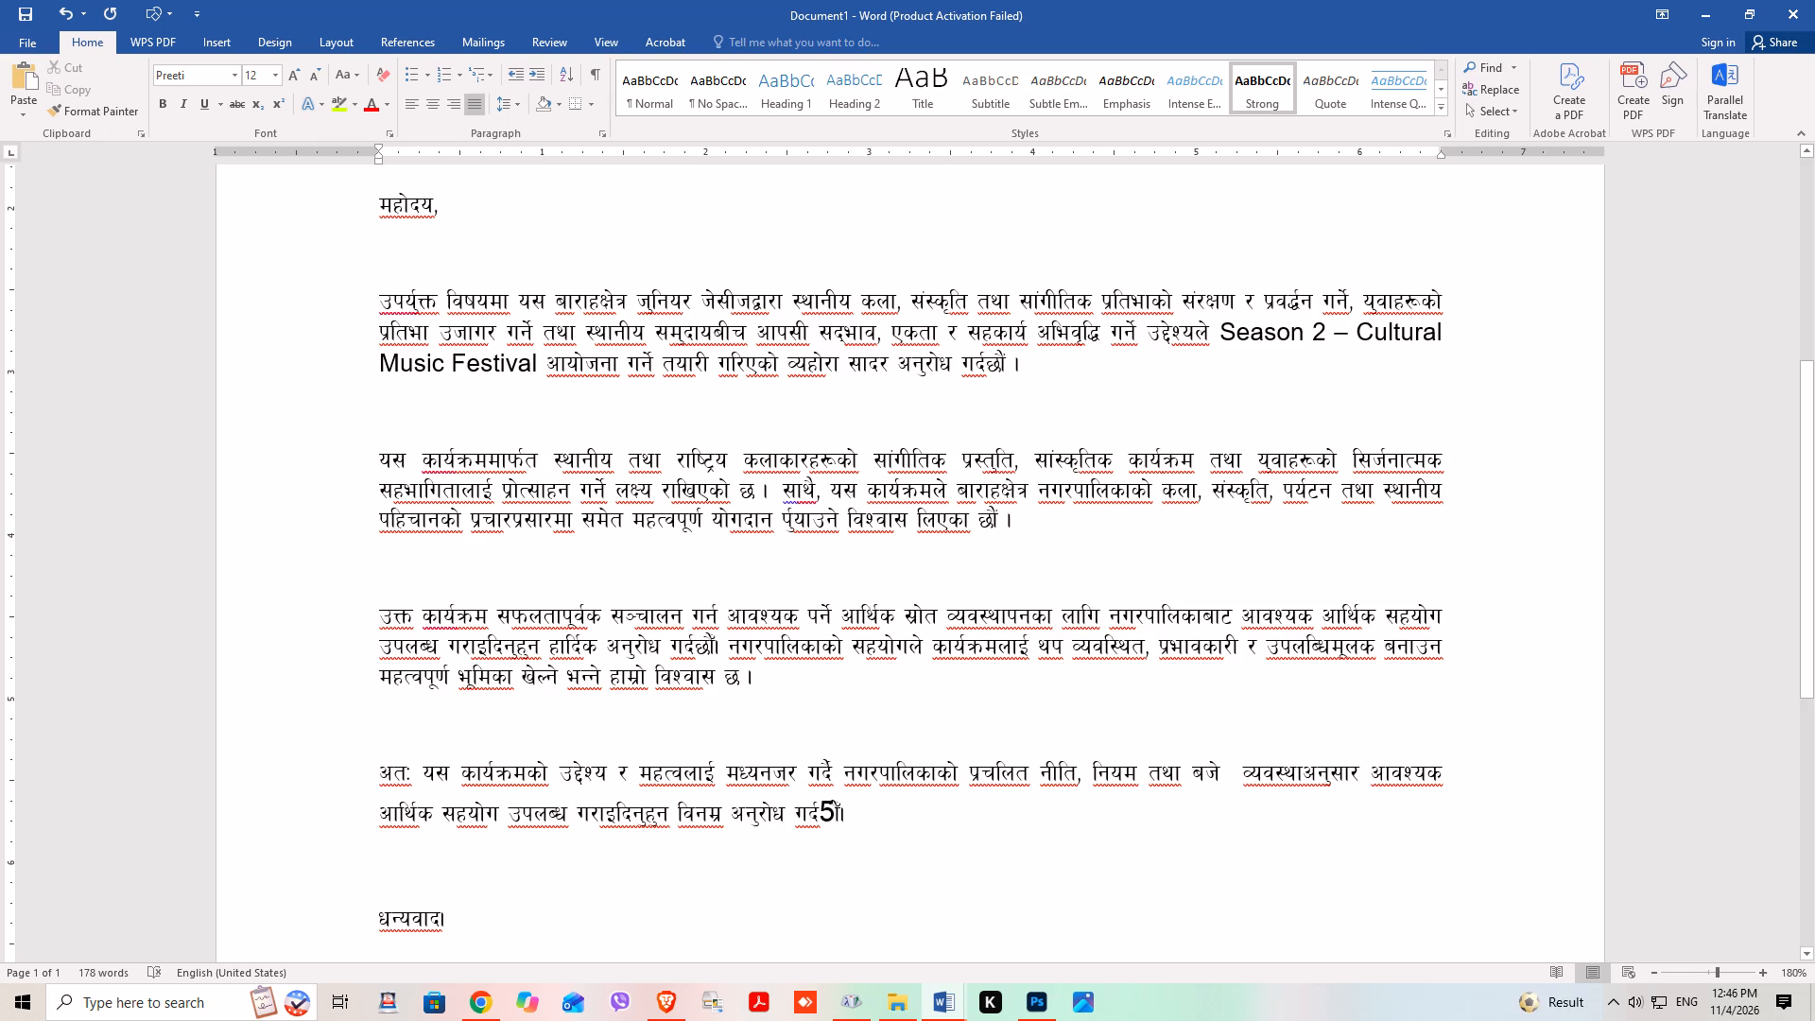
pyautogui.press('BackSpace')
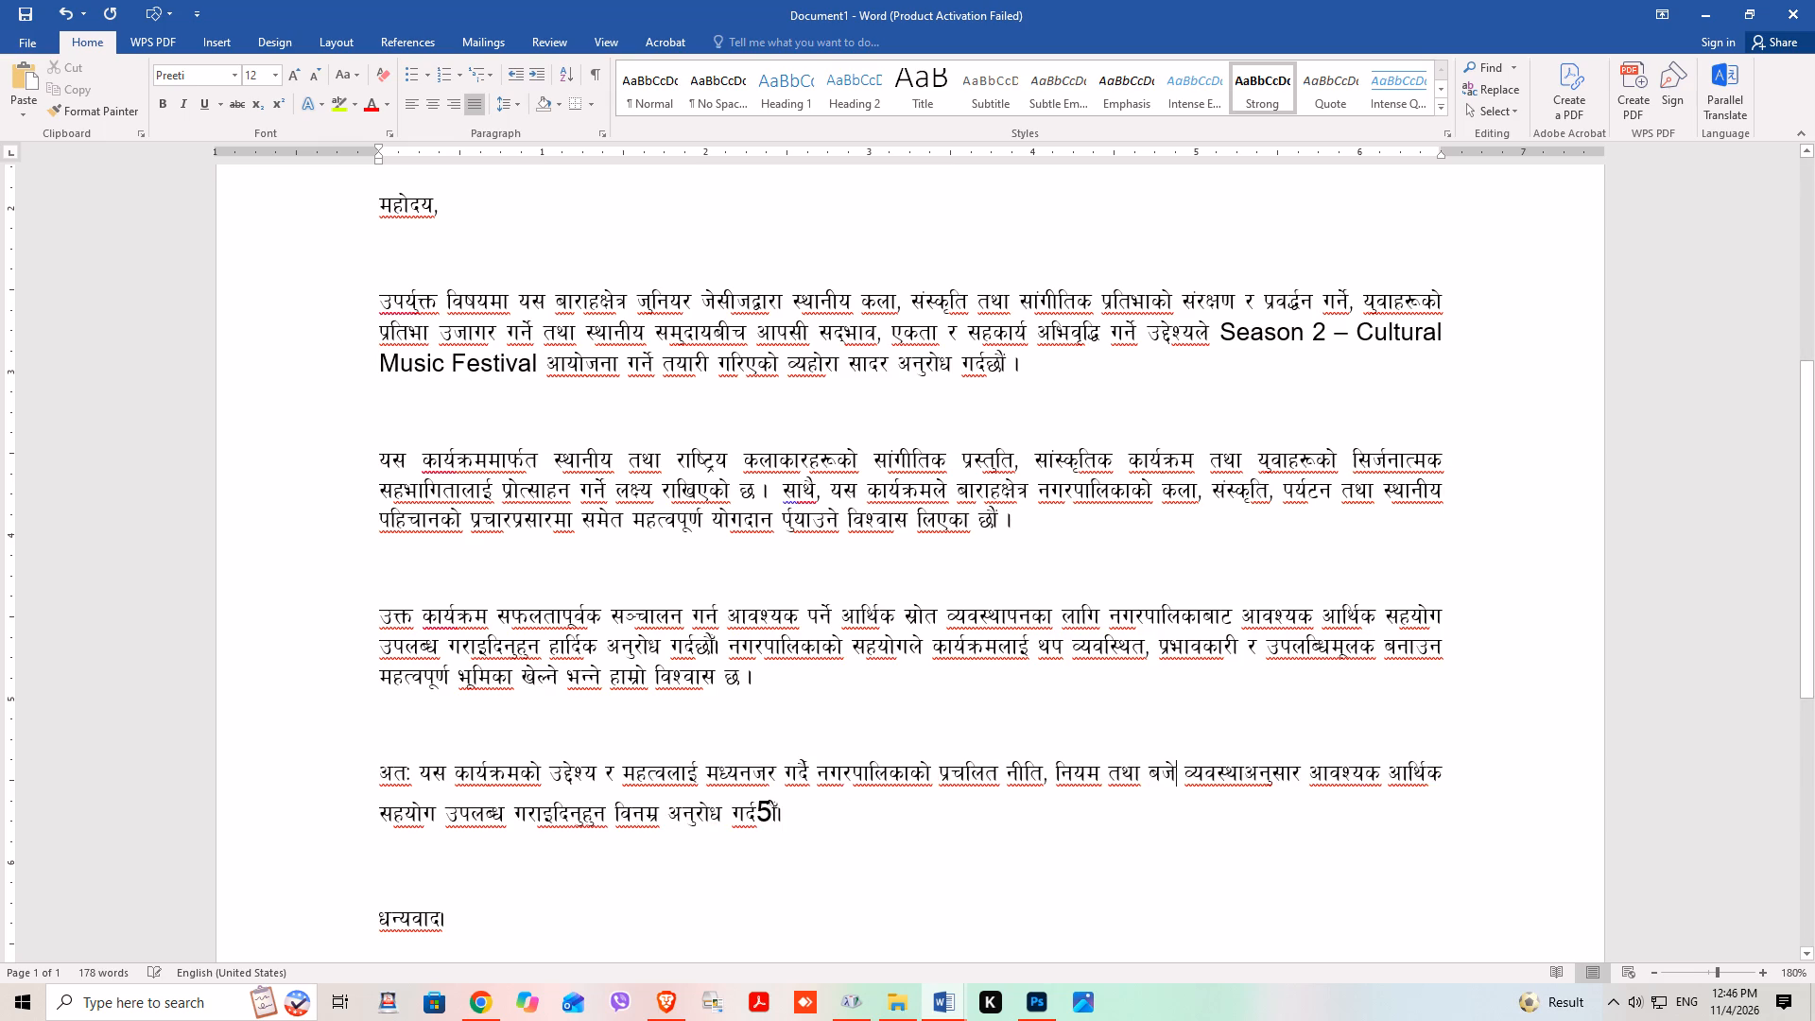
pyautogui.press('6')
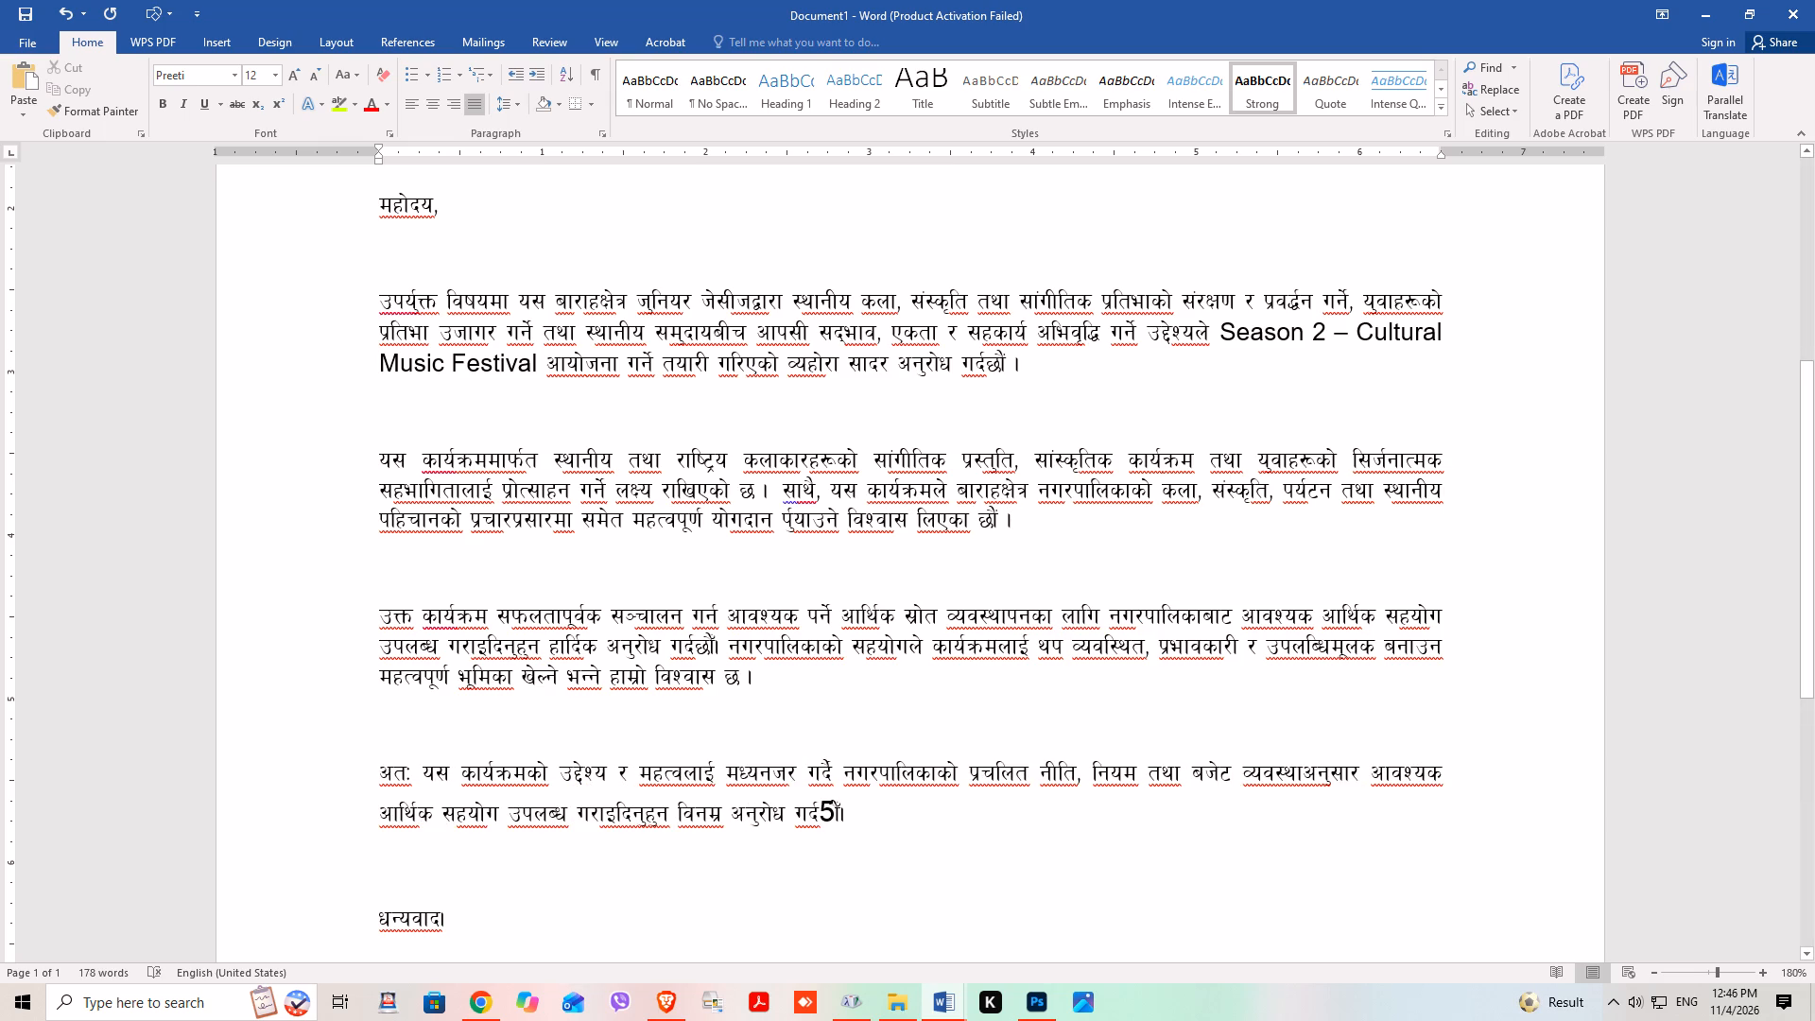
# Insert a space between व्यवस्था and अनुसार in the fourth body paragraph.
pyautogui.click(1301, 770)
pyautogui.press('space')
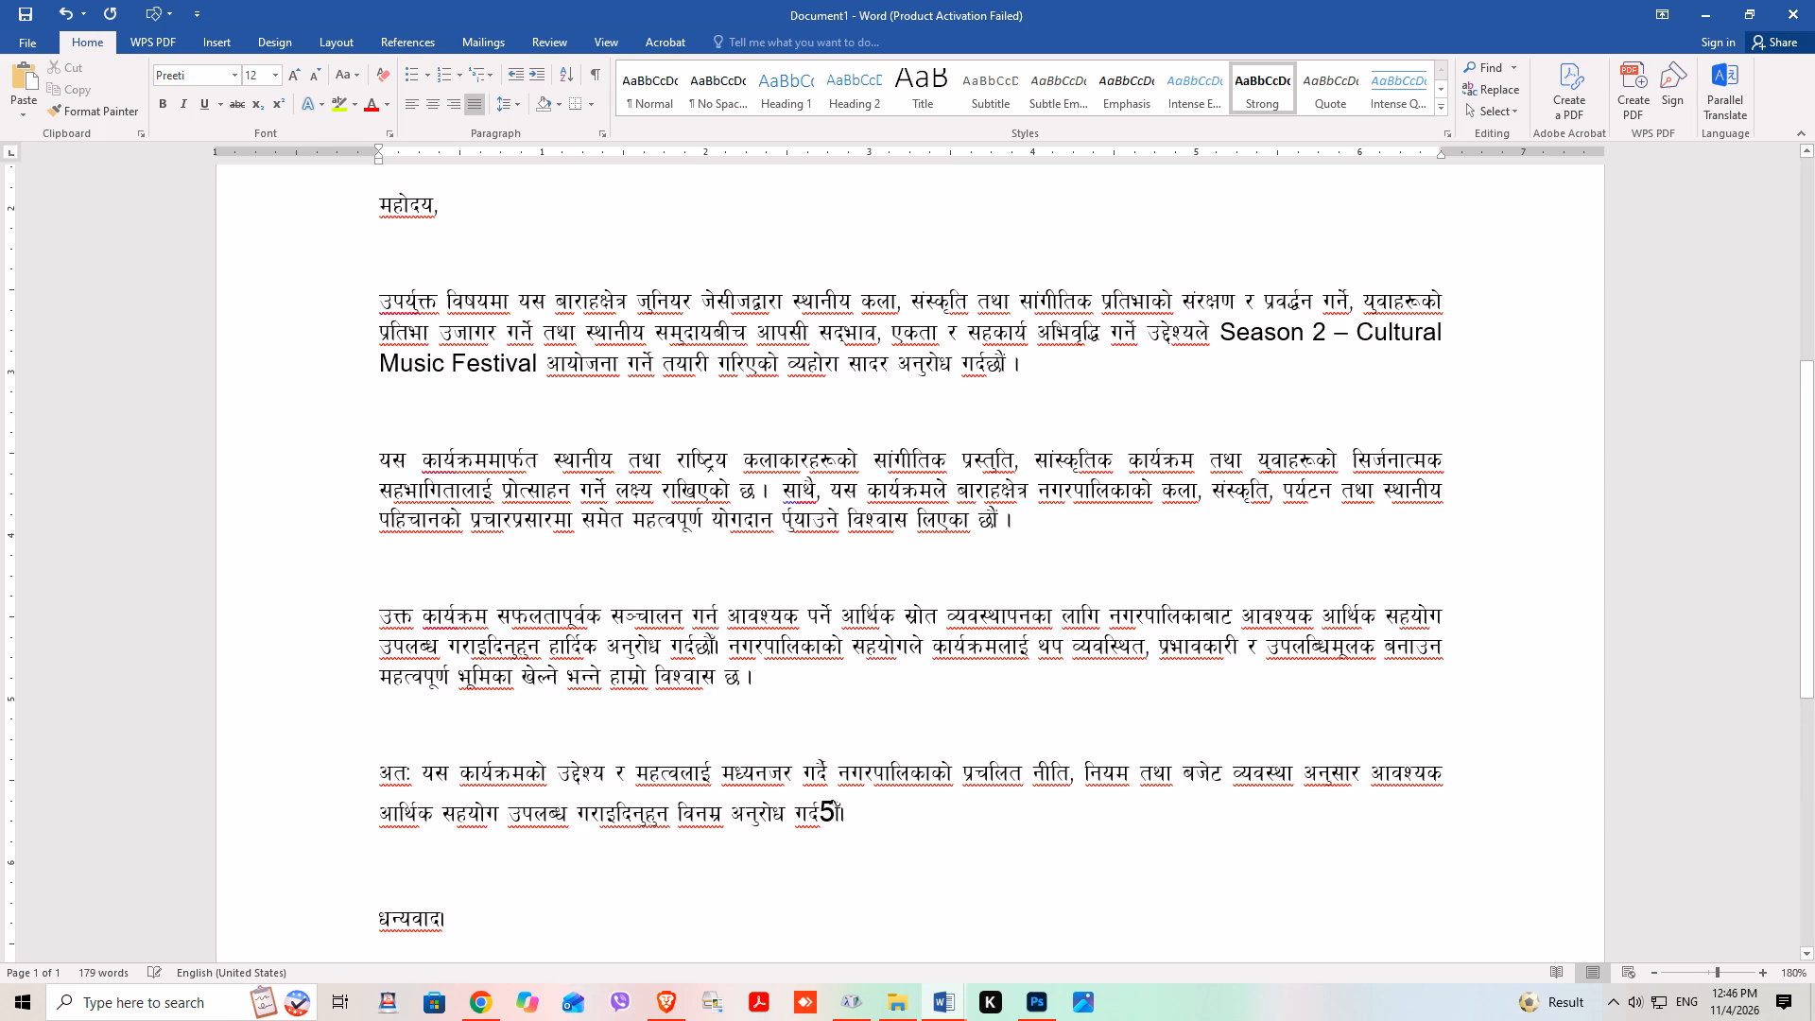
# Retype the wrongly rendered ending of the fourth body paragraph so it closes with गर्दछौं ।.
pyautogui.moveTo(821, 809); pyautogui.dragTo(841, 809)
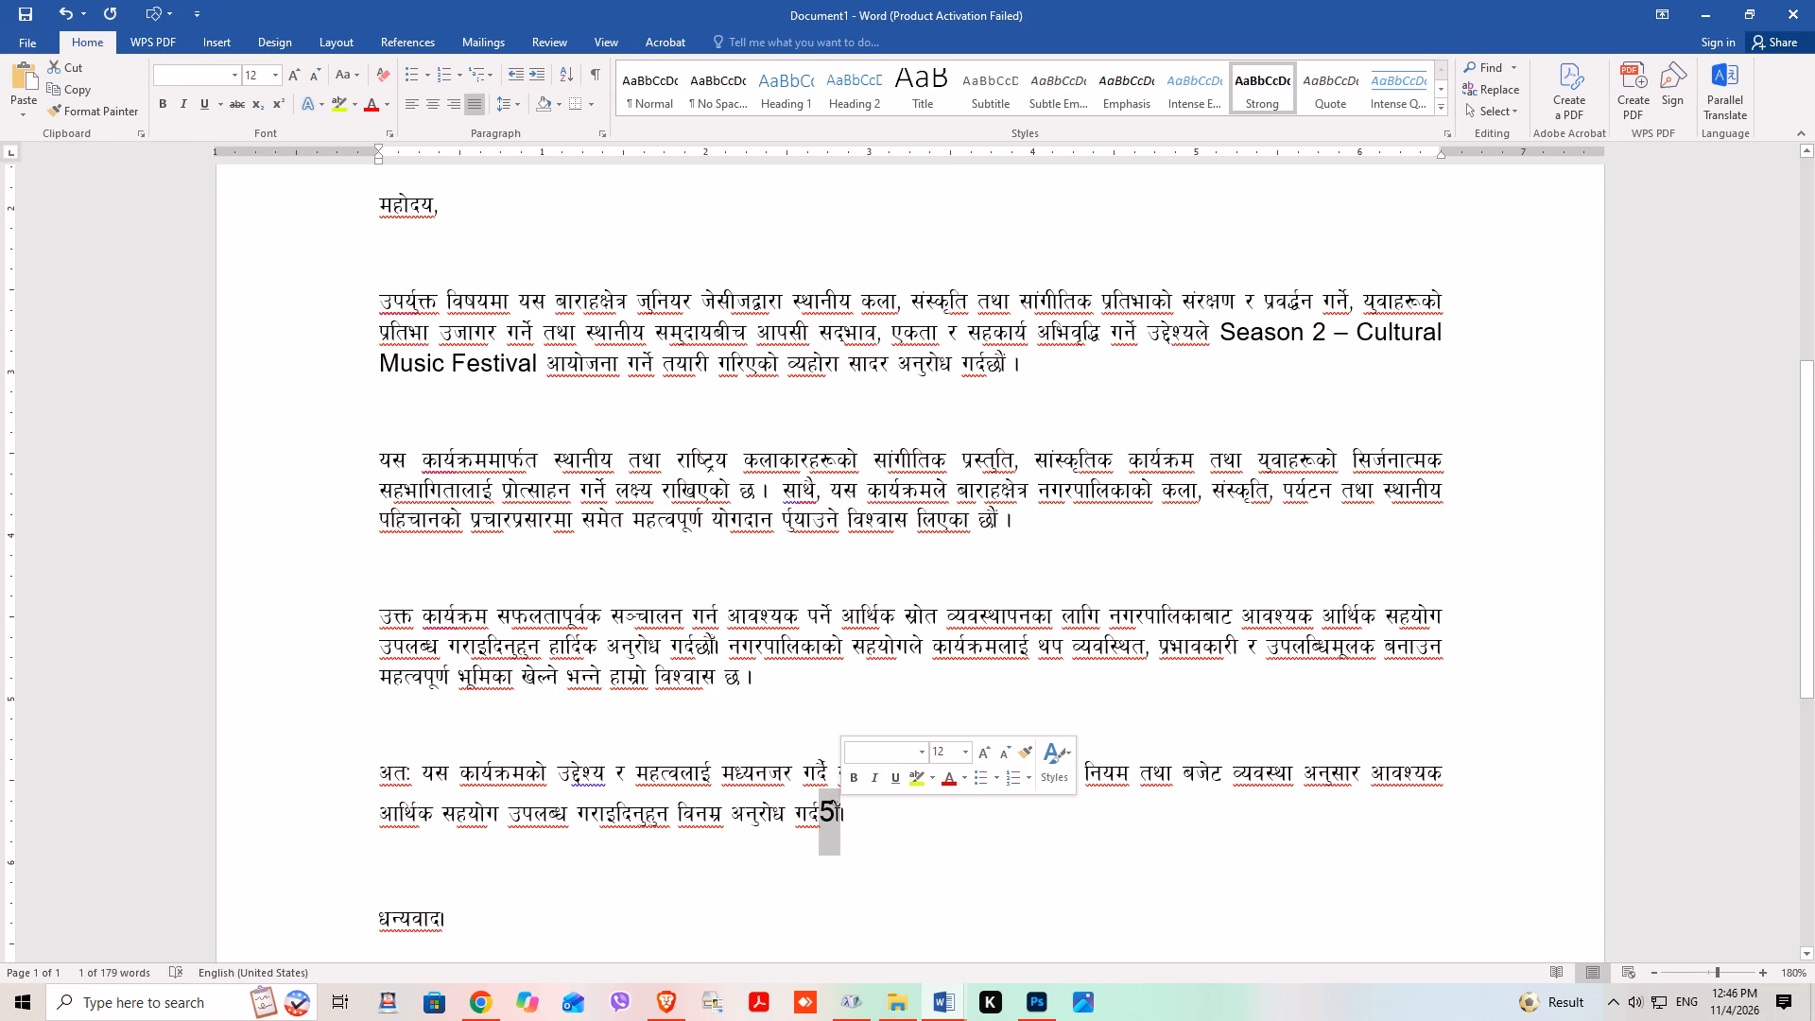
pyautogui.press('5')
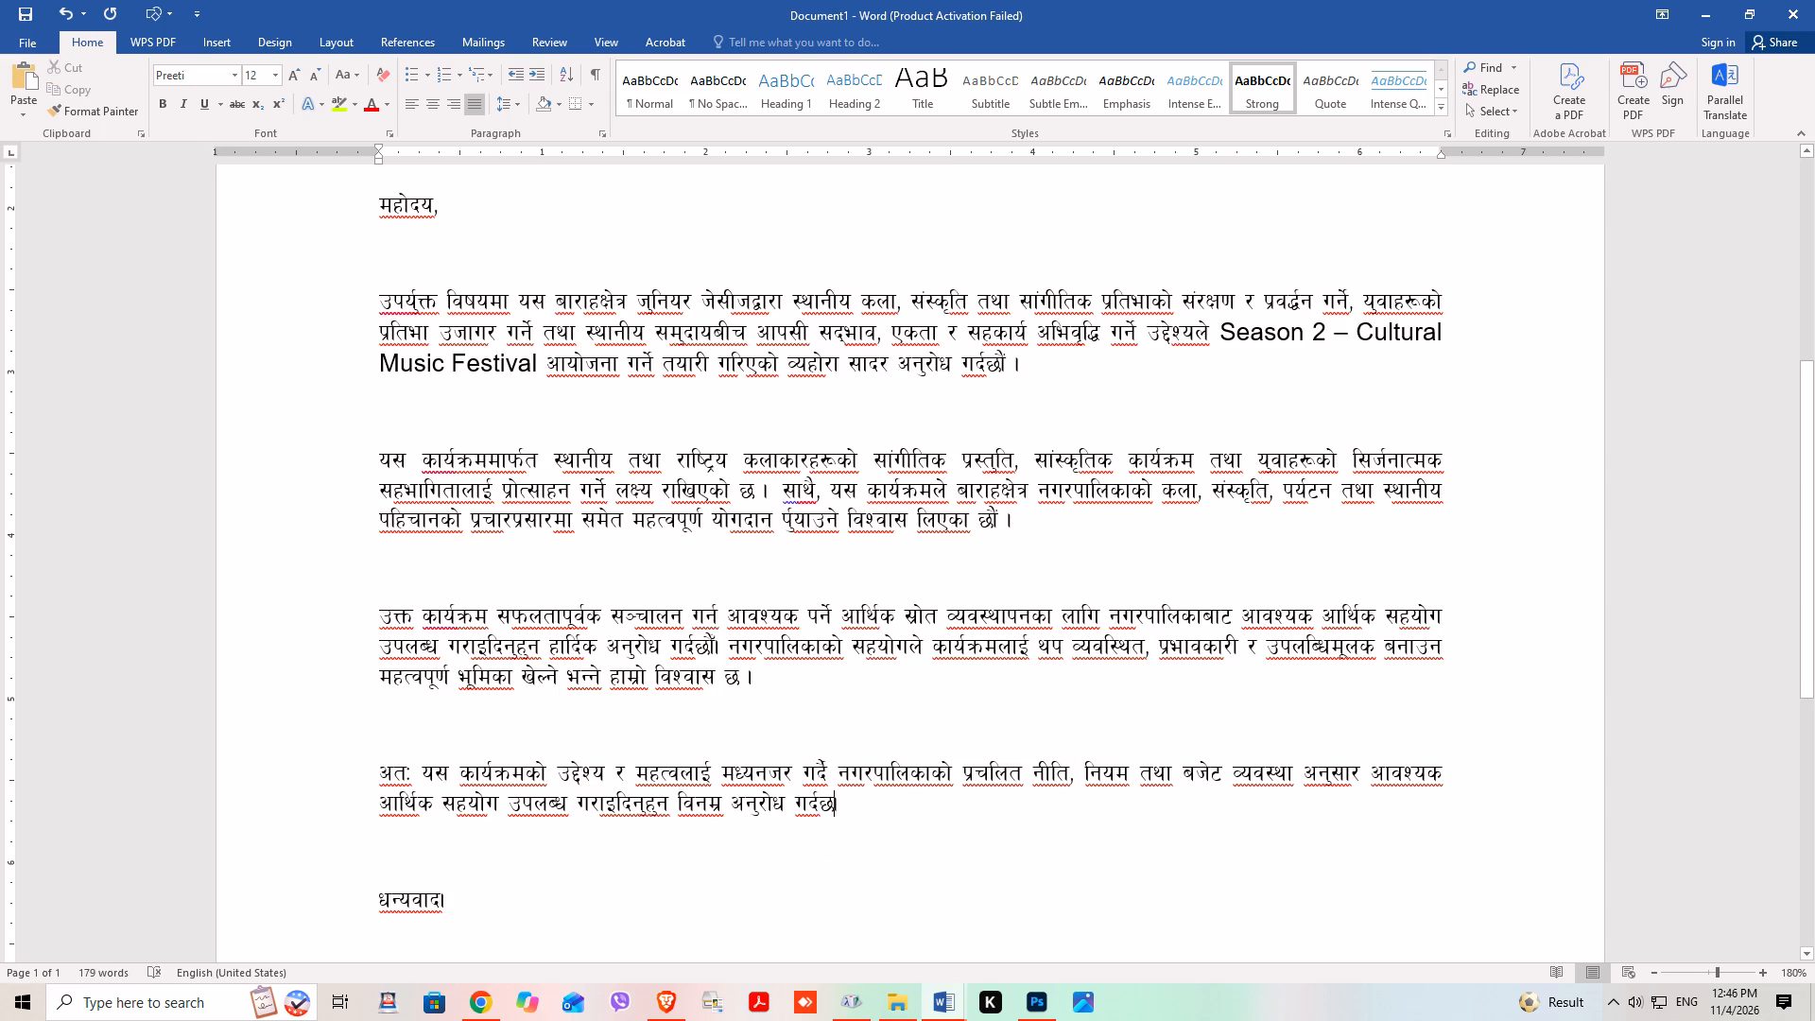
pyautogui.press('f')
pyautogui.hotkey('shift', '}')
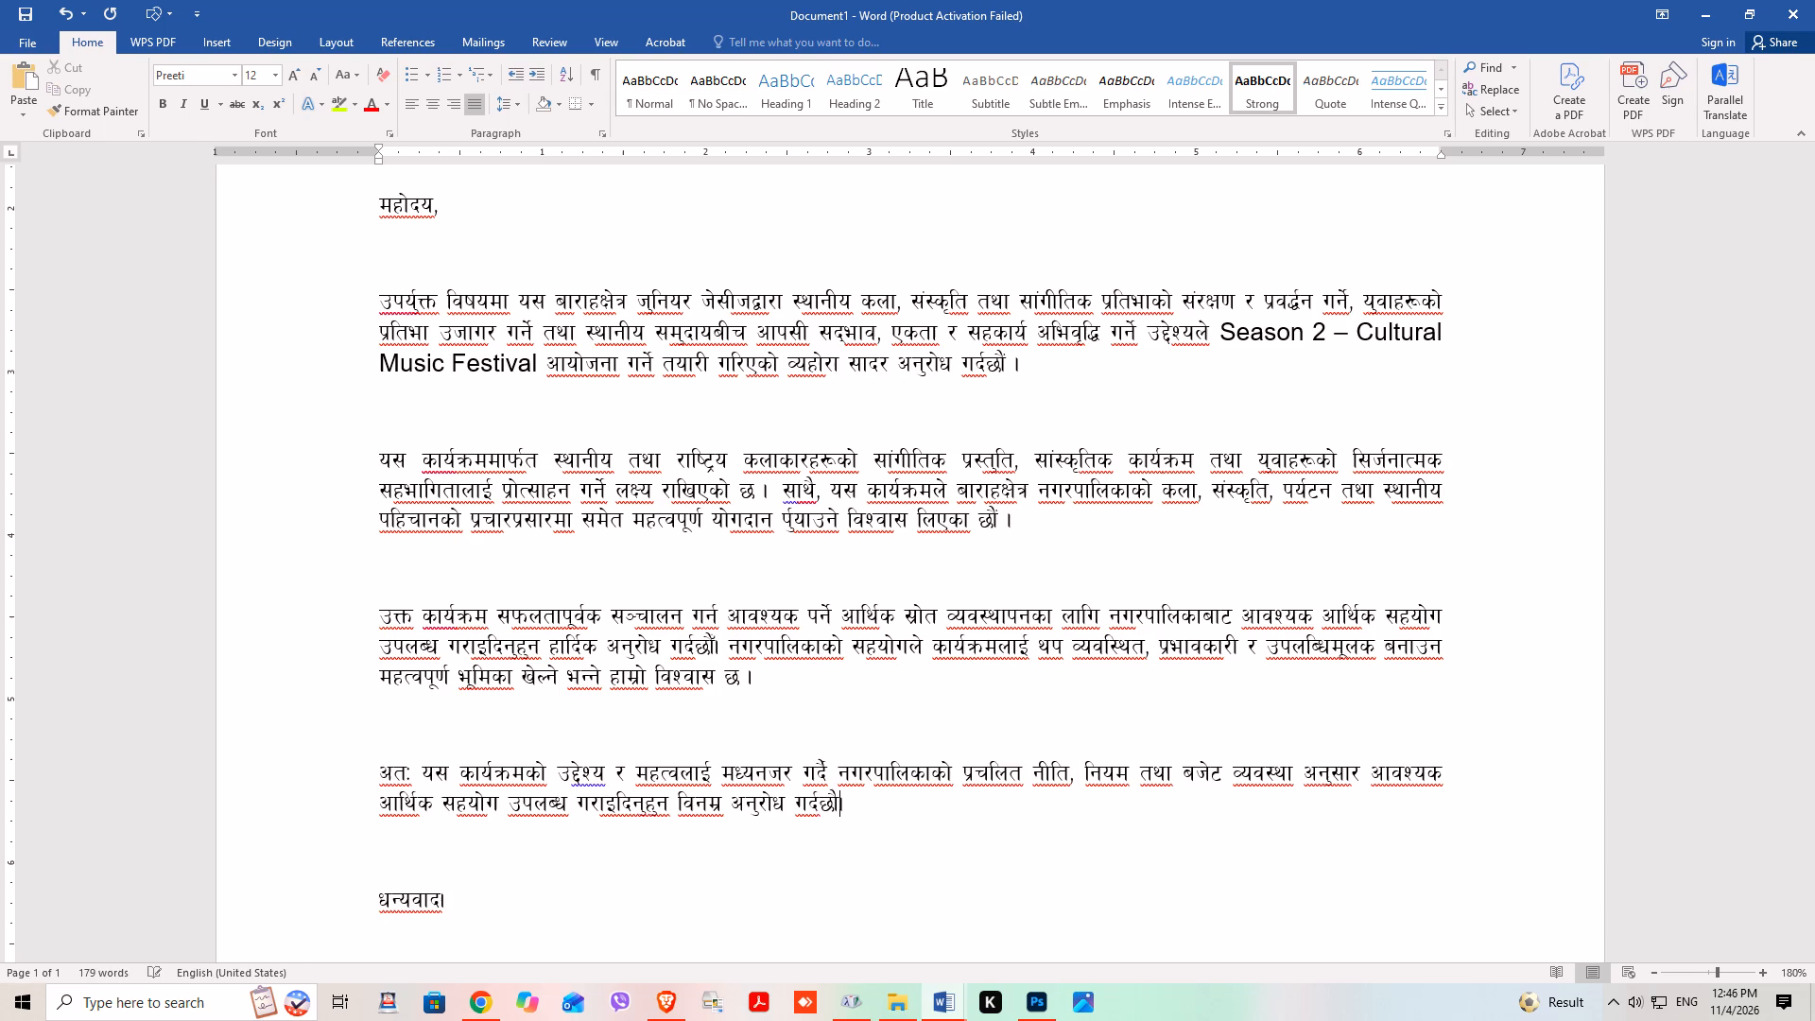
pyautogui.hotkey('shift', '+')
pyautogui.press('space')
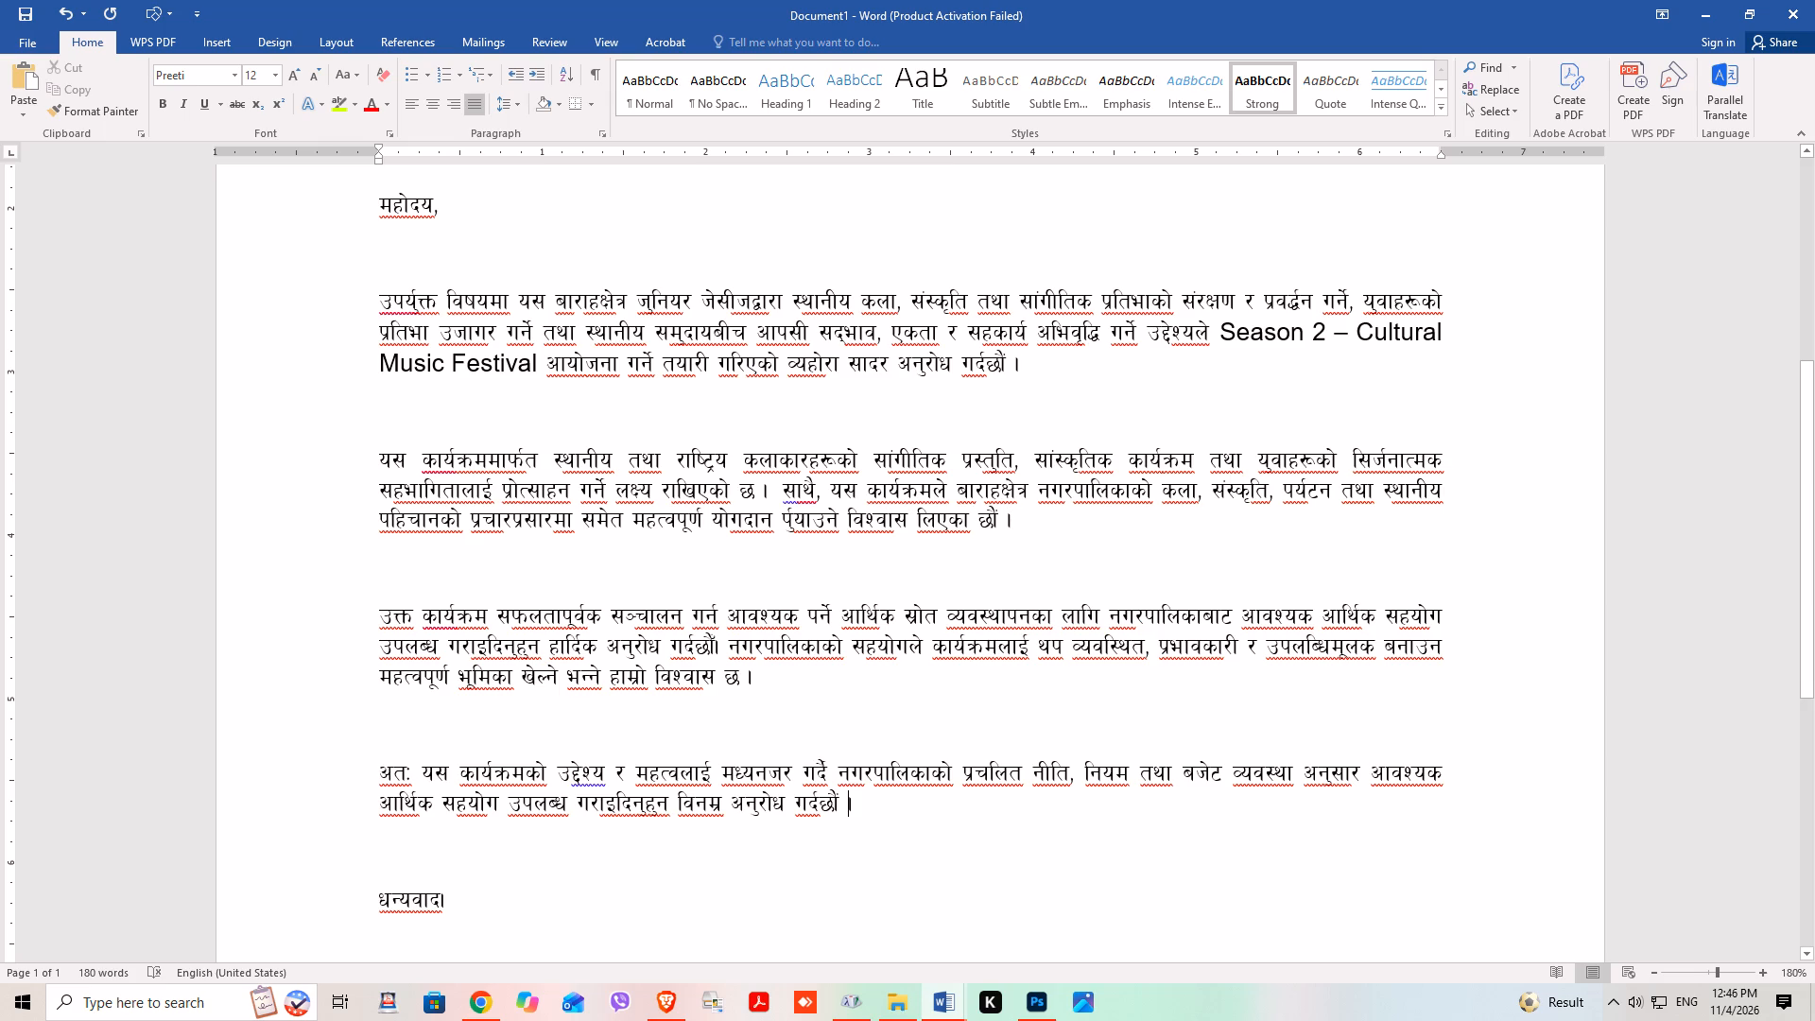
pyautogui.press('Delete')
pyautogui.press('.')
# Delete the धन्यवाद। line between the last body paragraph and भवदीय,.
pyautogui.click(454, 898)
pyautogui.press('BackSpace')
pyautogui.press('BackSpace')
pyautogui.press('BackSpace')
pyautogui.press('BackSpace')
pyautogui.press('BackSpace')
pyautogui.press('BackSpace')
pyautogui.press('BackSpace')
pyautogui.press('BackSpace')
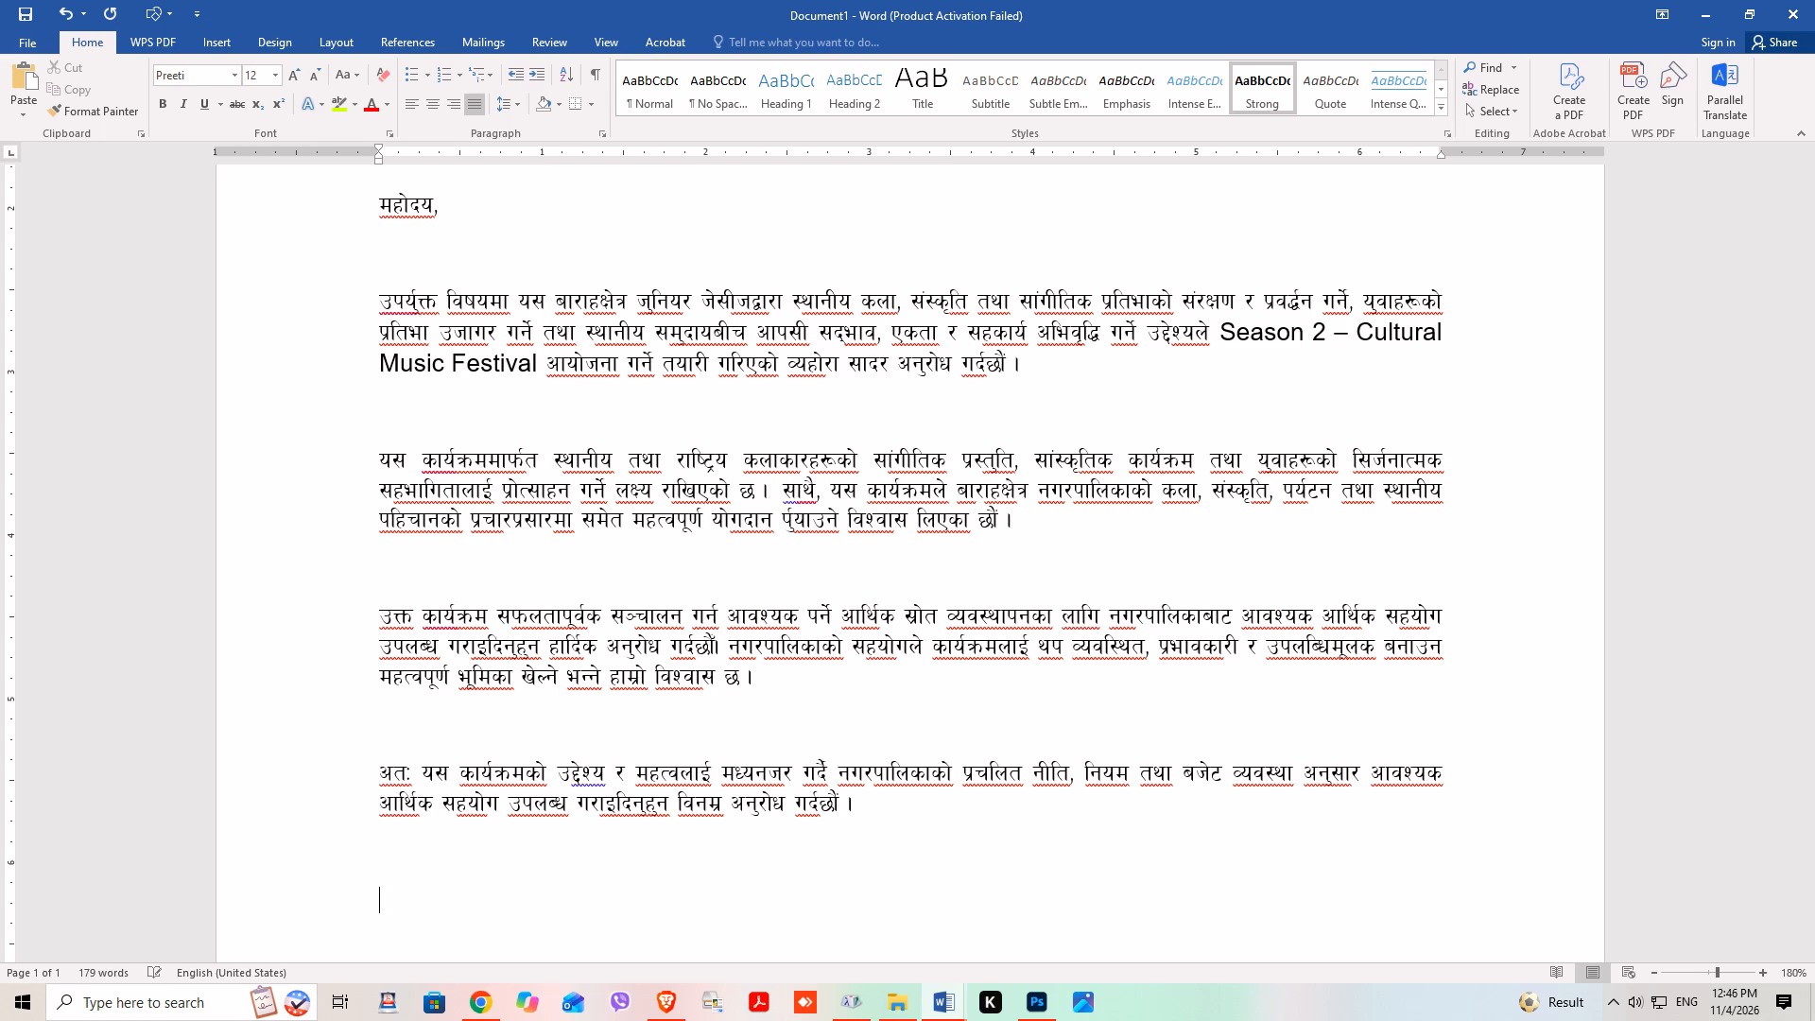
pyautogui.press('BackSpace')
# Remove the empty lines separating the four body paragraphs.
pyautogui.scroll(-1, 602, 885)
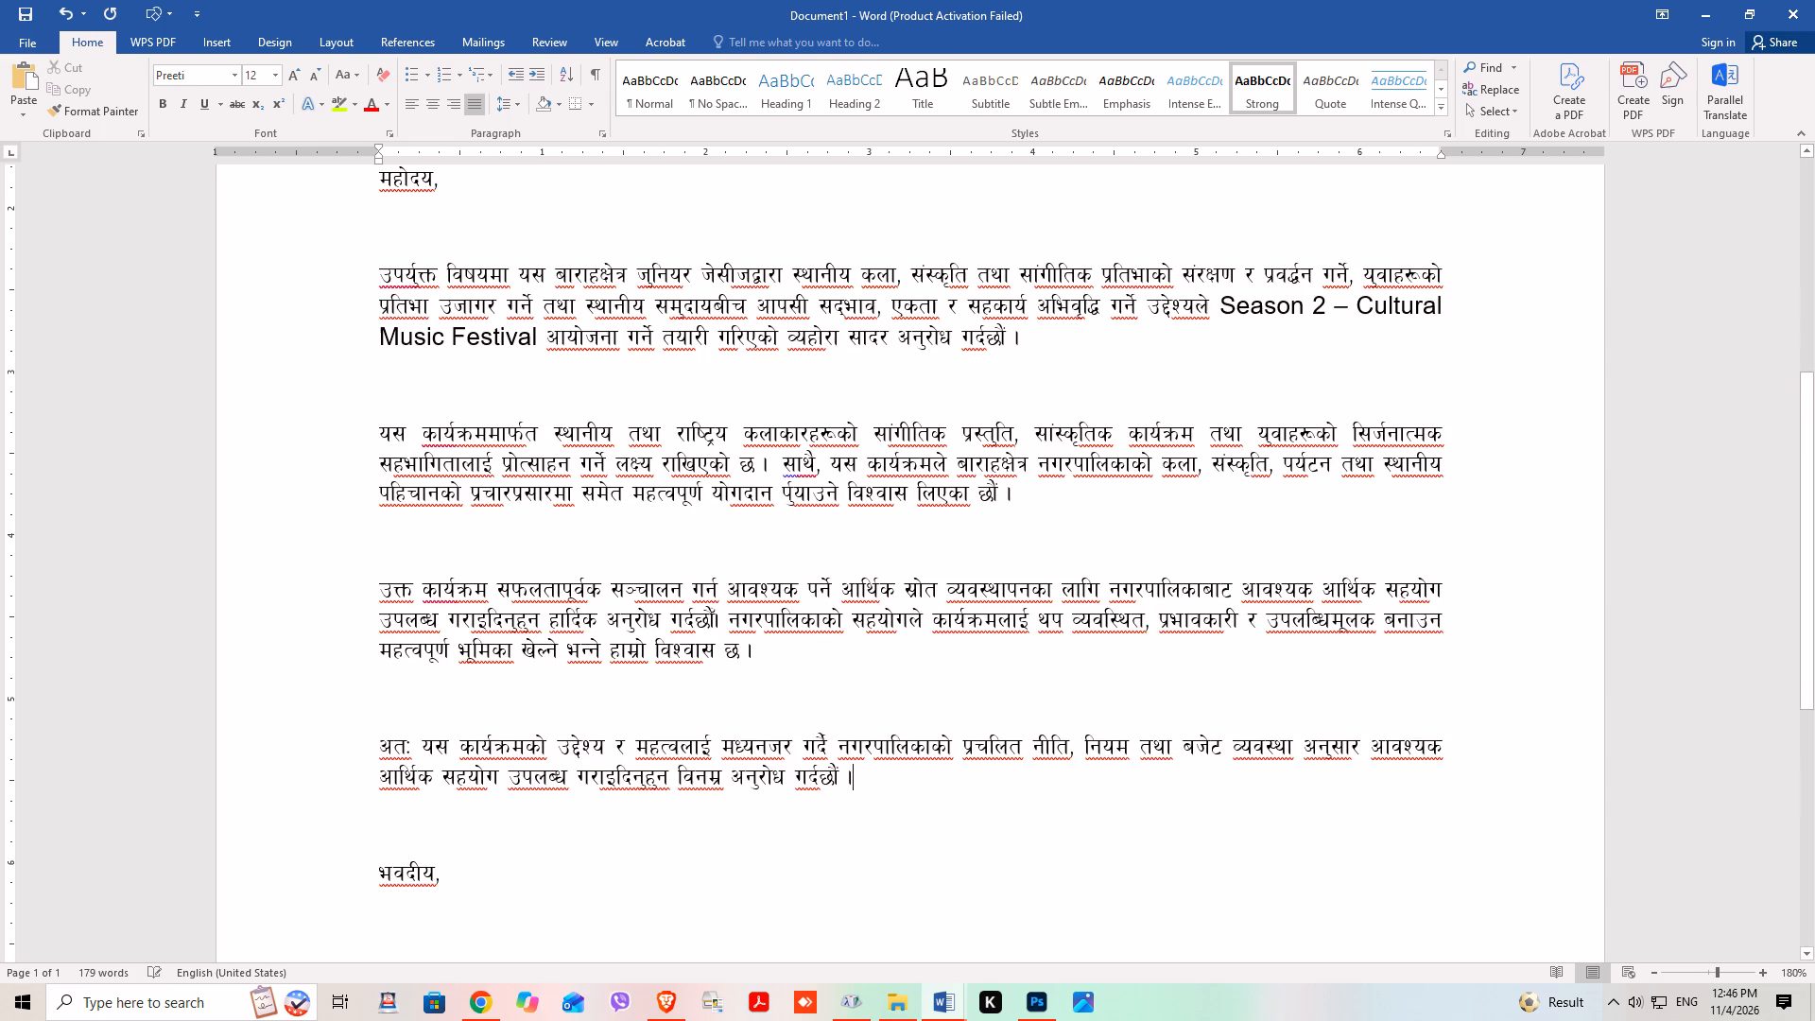
pyautogui.click(767, 599)
pyautogui.press('Delete')
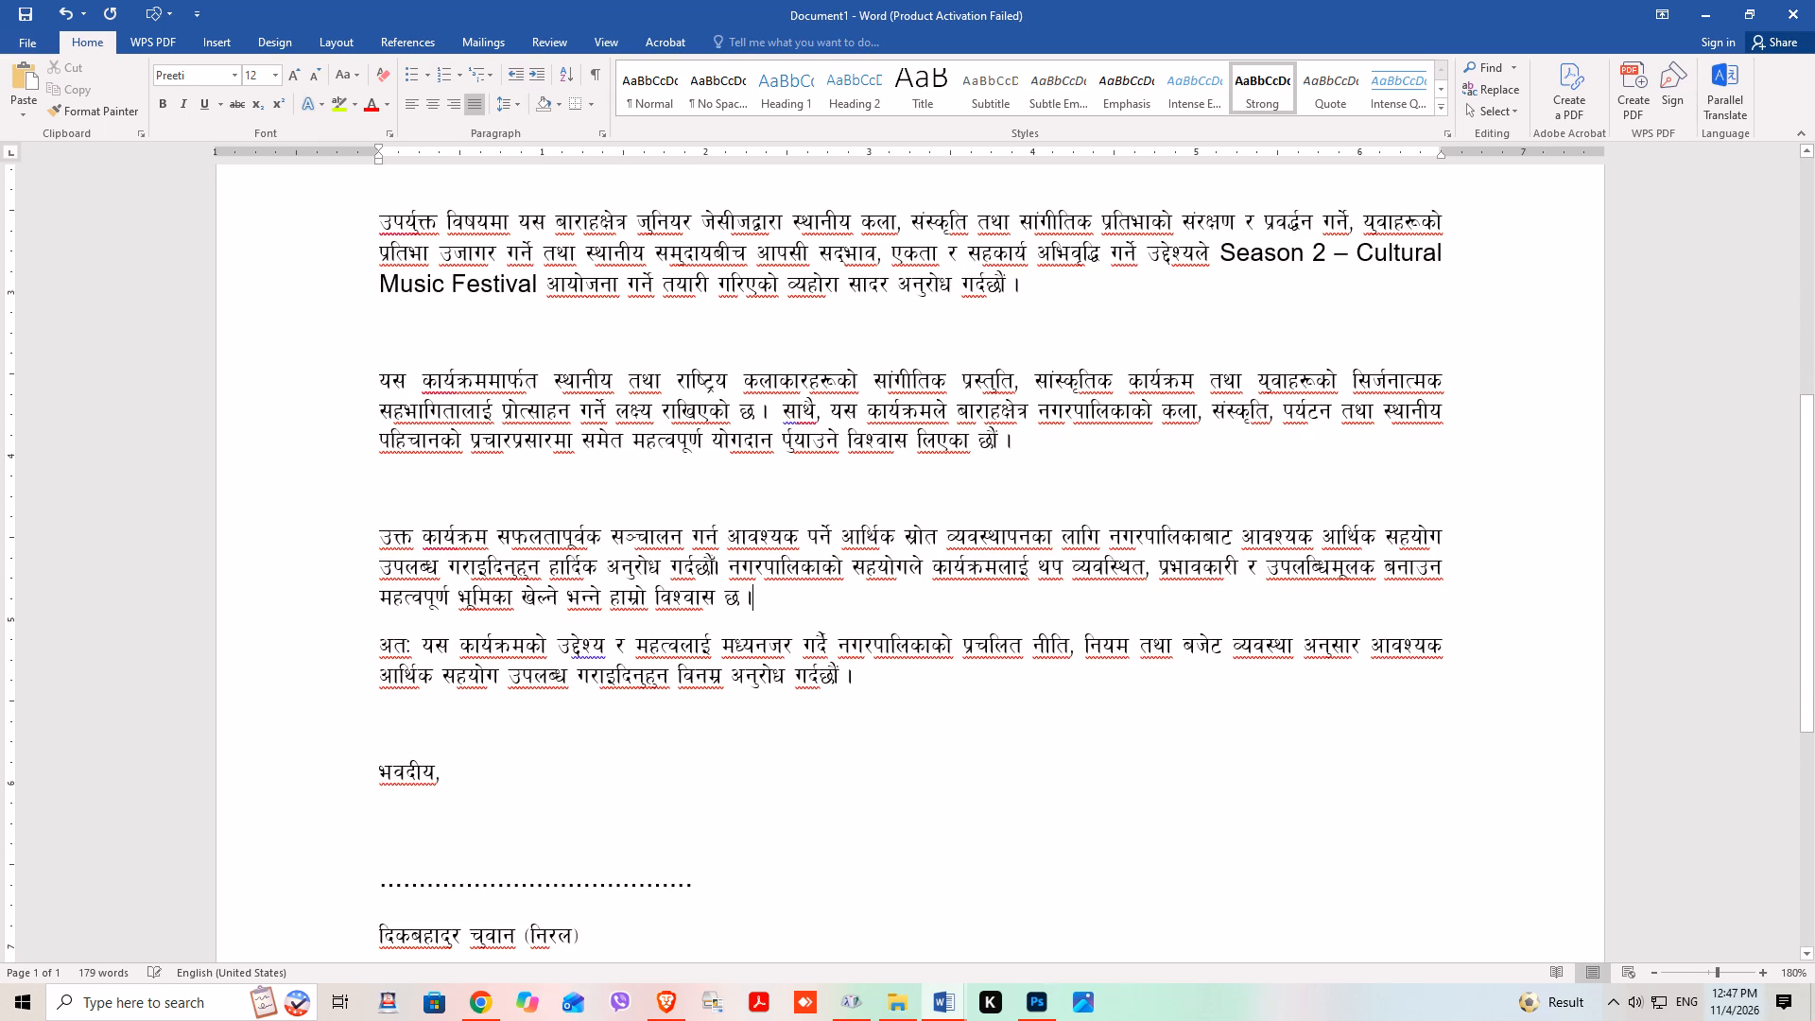
pyautogui.click(1016, 440)
pyautogui.press('Delete')
pyautogui.click(1038, 279)
pyautogui.press('Delete')
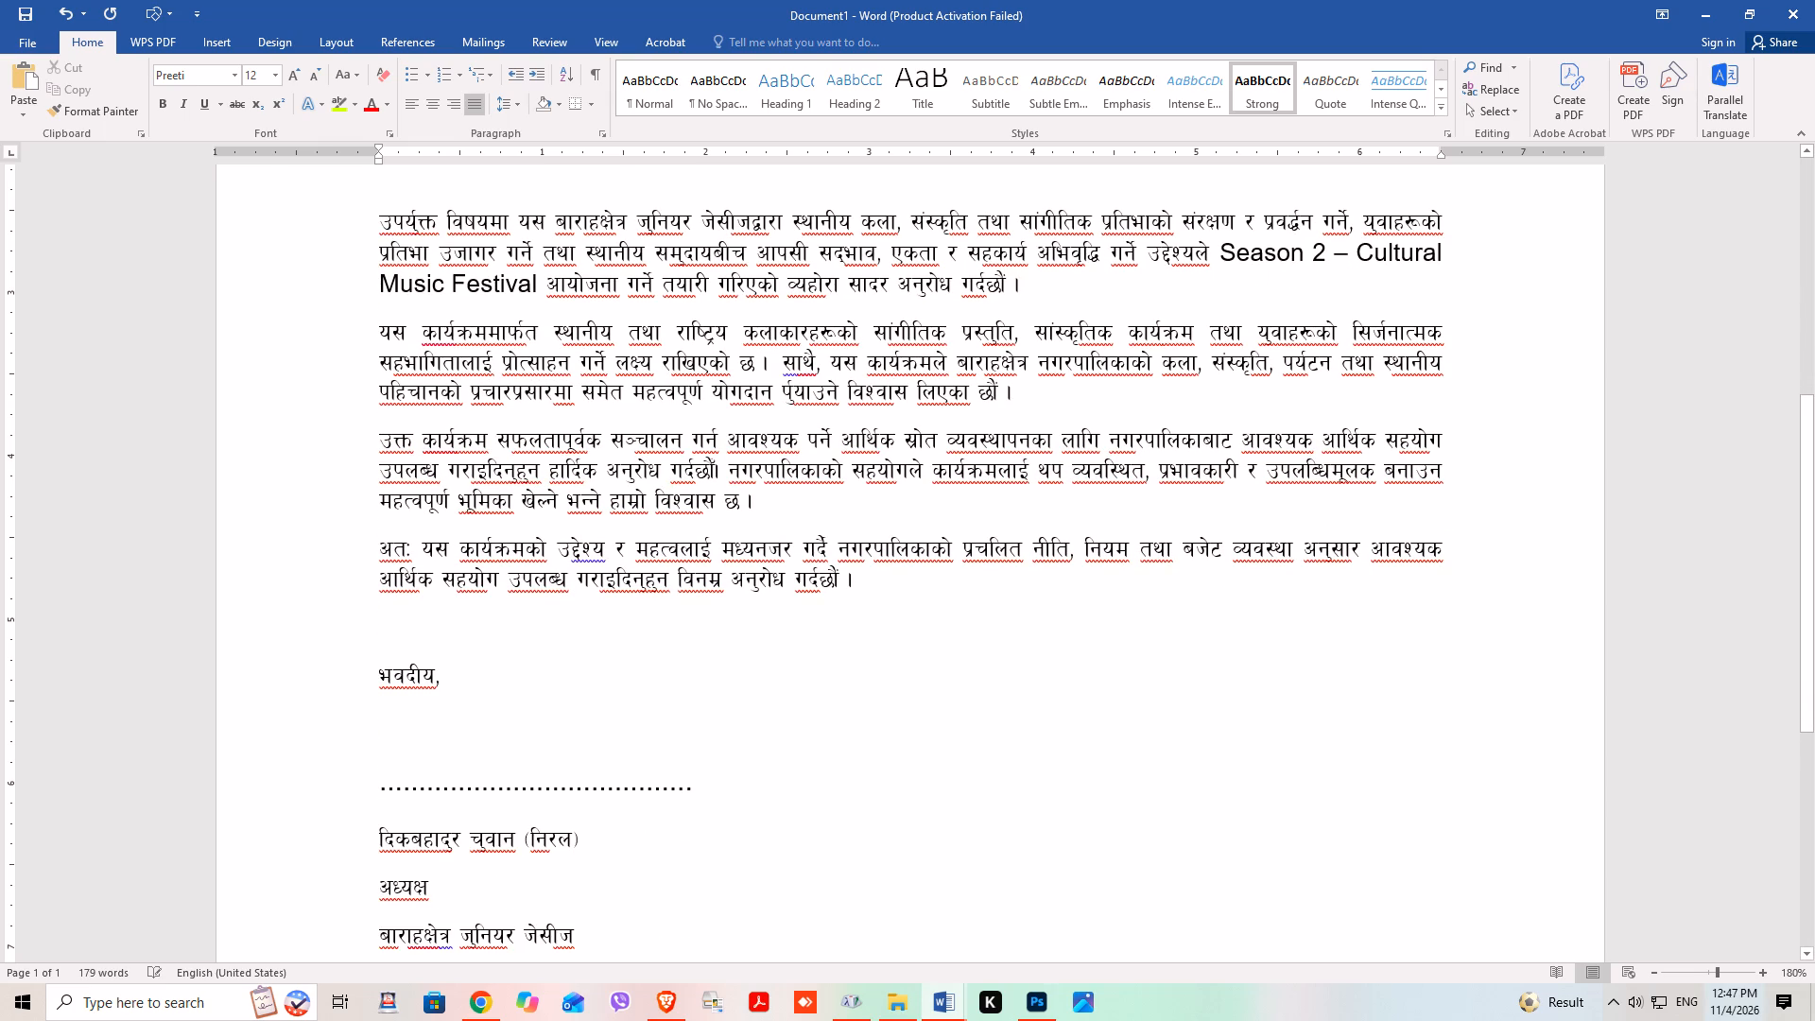
# Increase the line spacing of the four body paragraphs, from उपर्युक्त विषयमा through the closing request.
pyautogui.moveTo(885, 588); pyautogui.dragTo(381, 218)
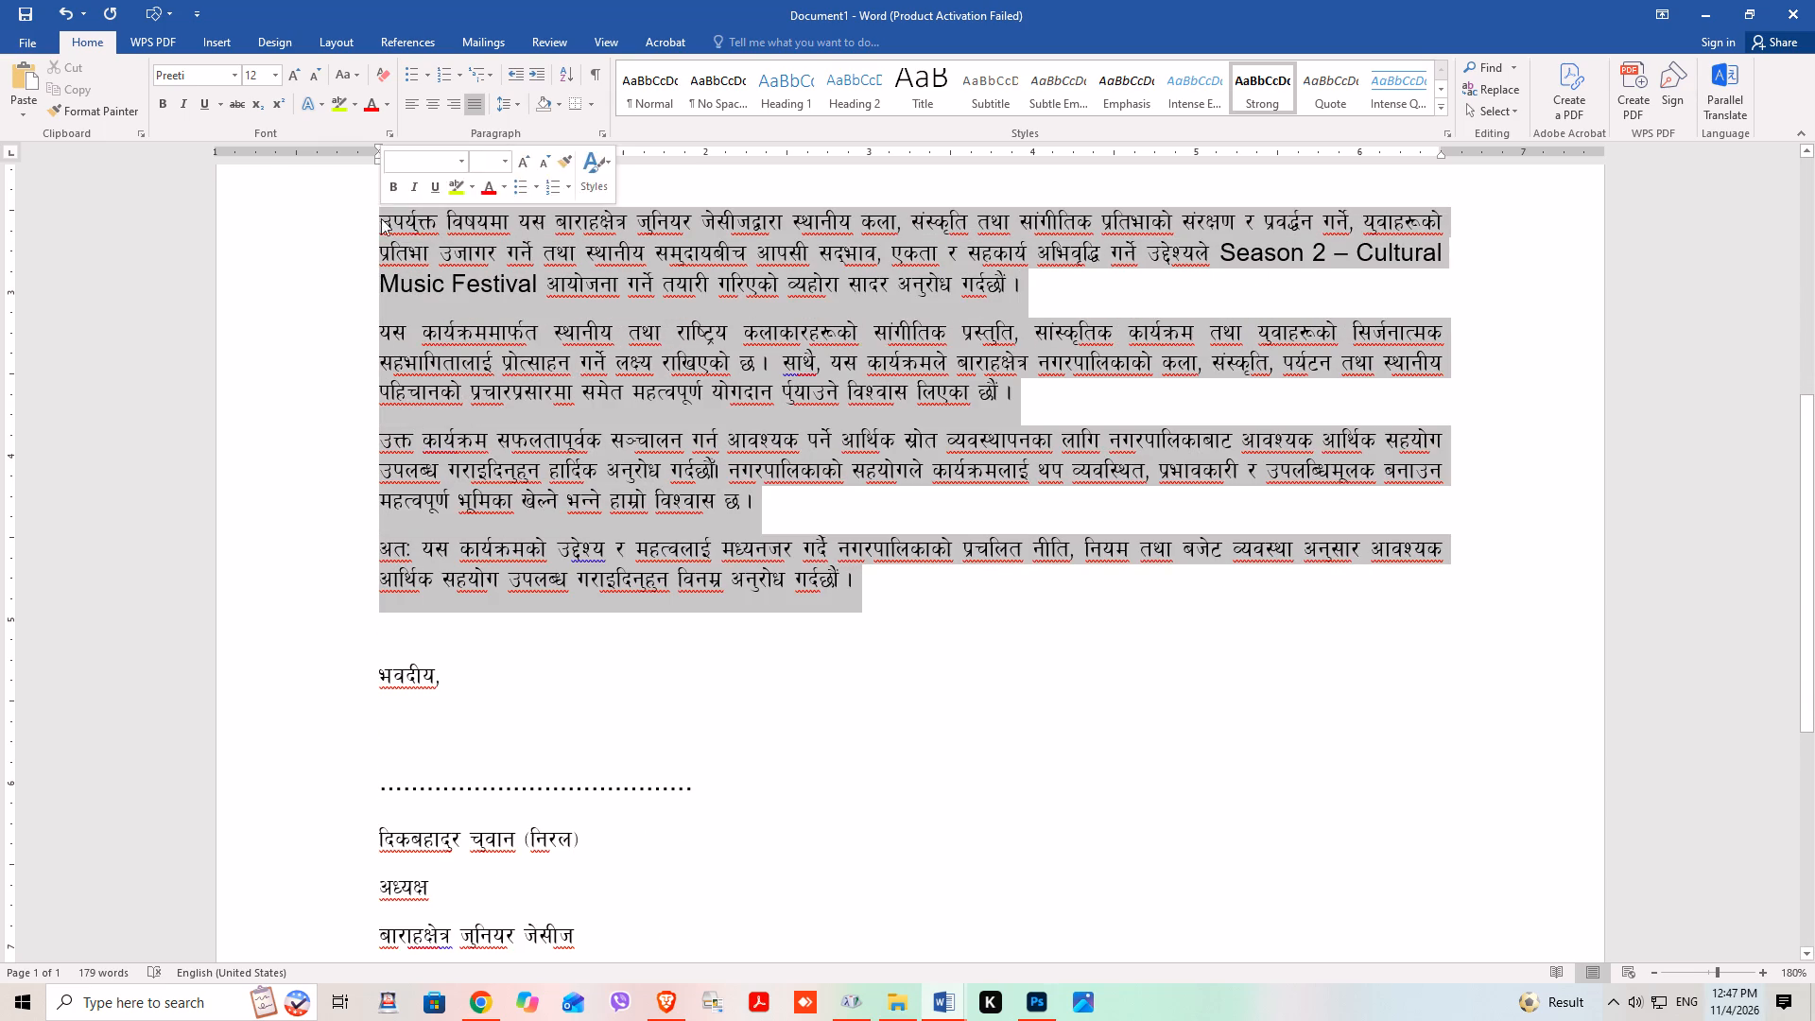
pyautogui.scroll(4, 605, 565)
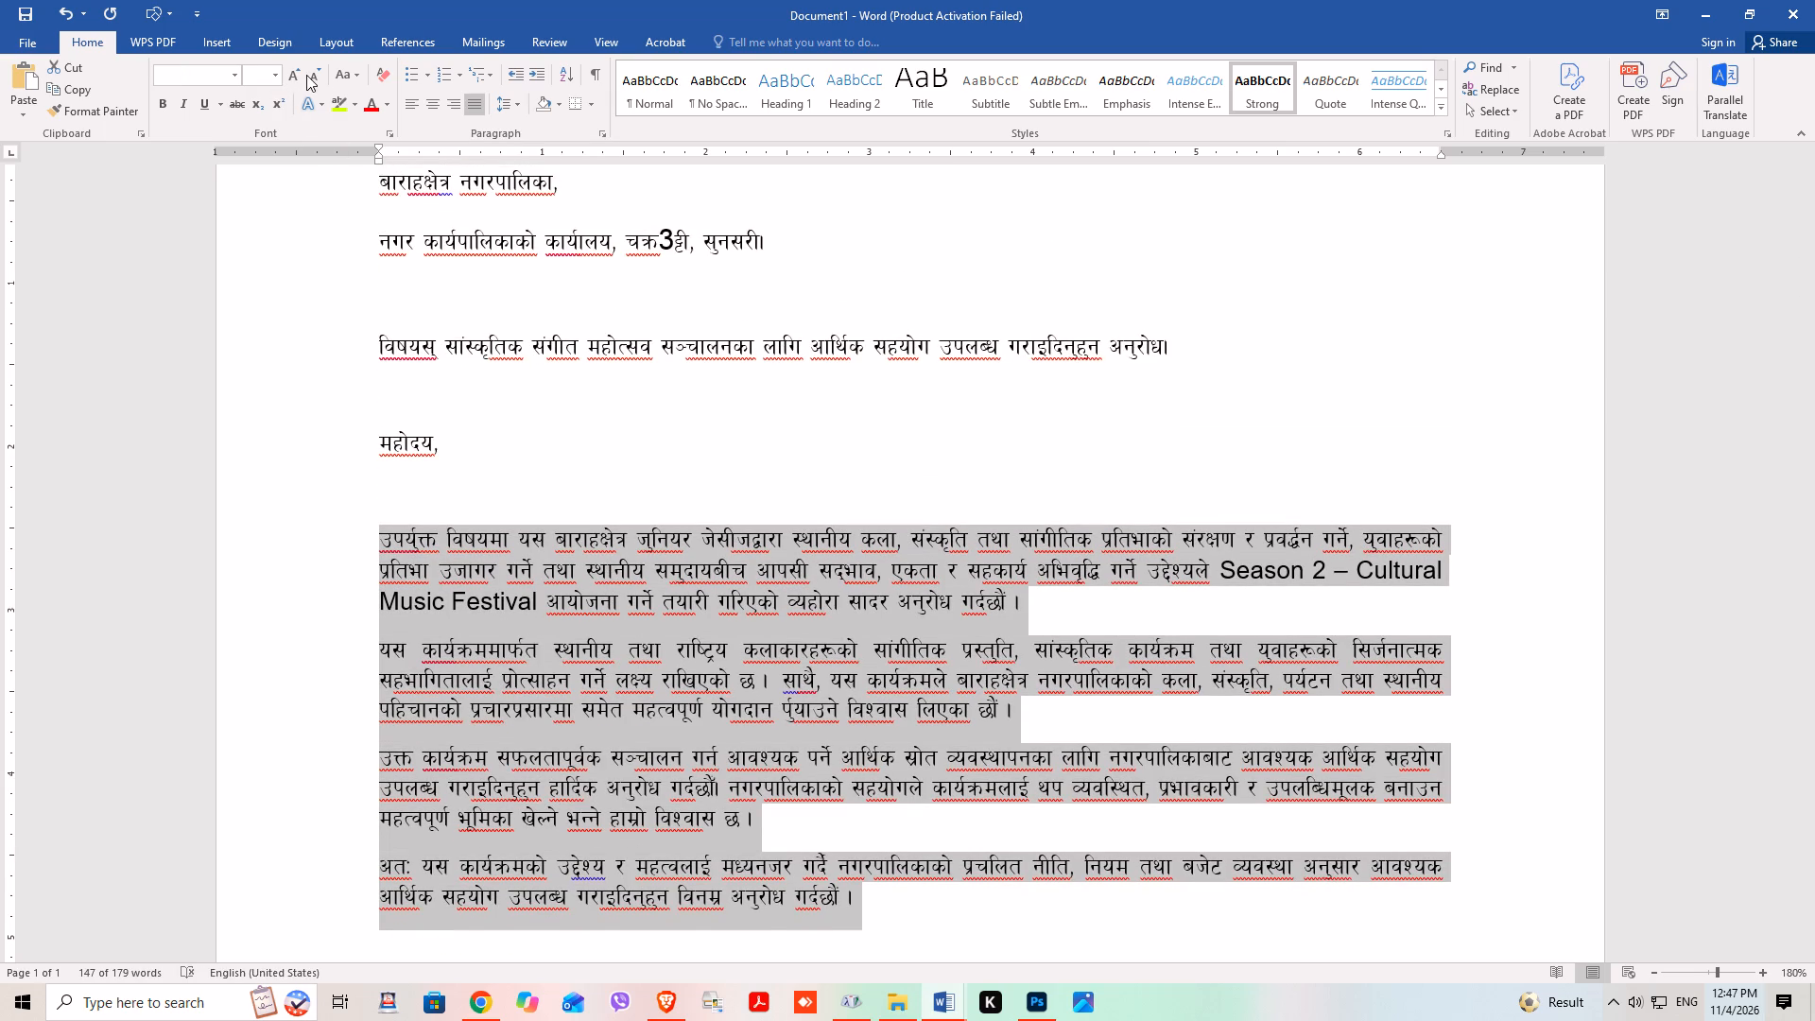
pyautogui.click(499, 108)
pyautogui.click(518, 165)
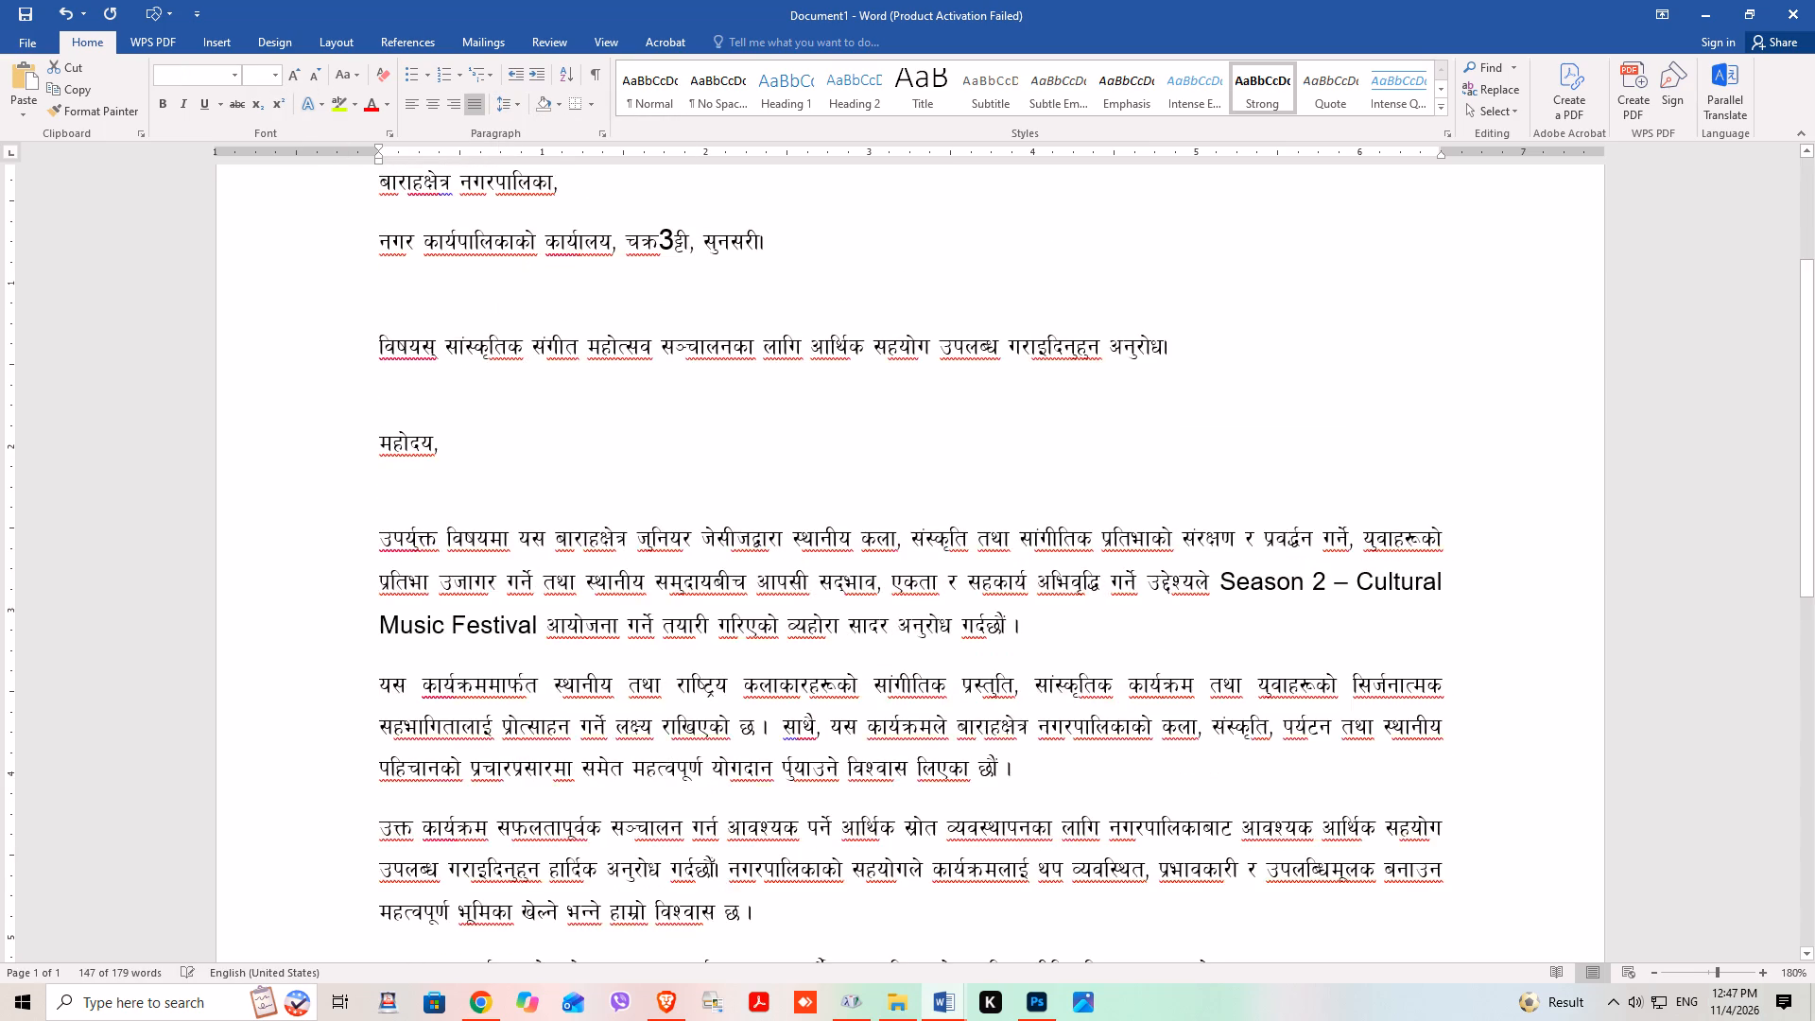
pyautogui.scroll(-8, 596, 443)
pyautogui.click(843, 550)
pyautogui.scroll(5, 838, 551)
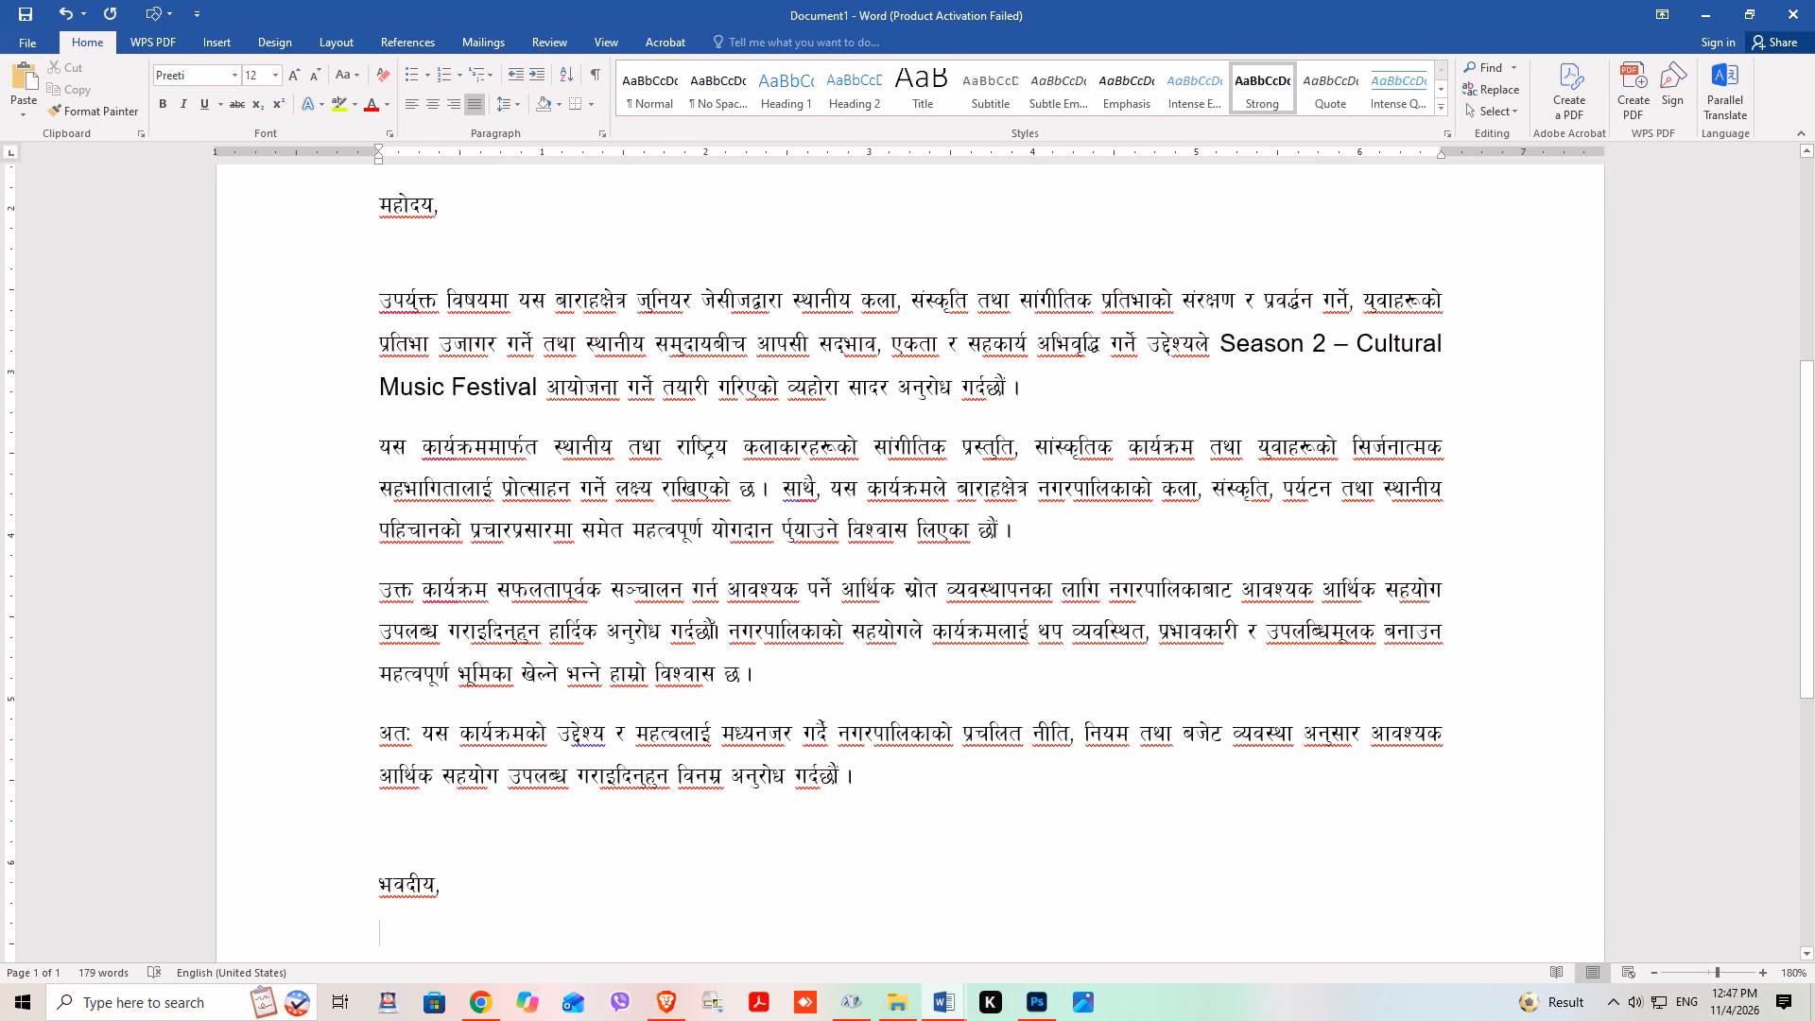
# Replace प्रमुख प्रशासकीय अधिकृत in the addressee line with गाँउपालिका अध्यक्ष, followed by a space before ज्यू.
pyautogui.scroll(5, 724, 718)
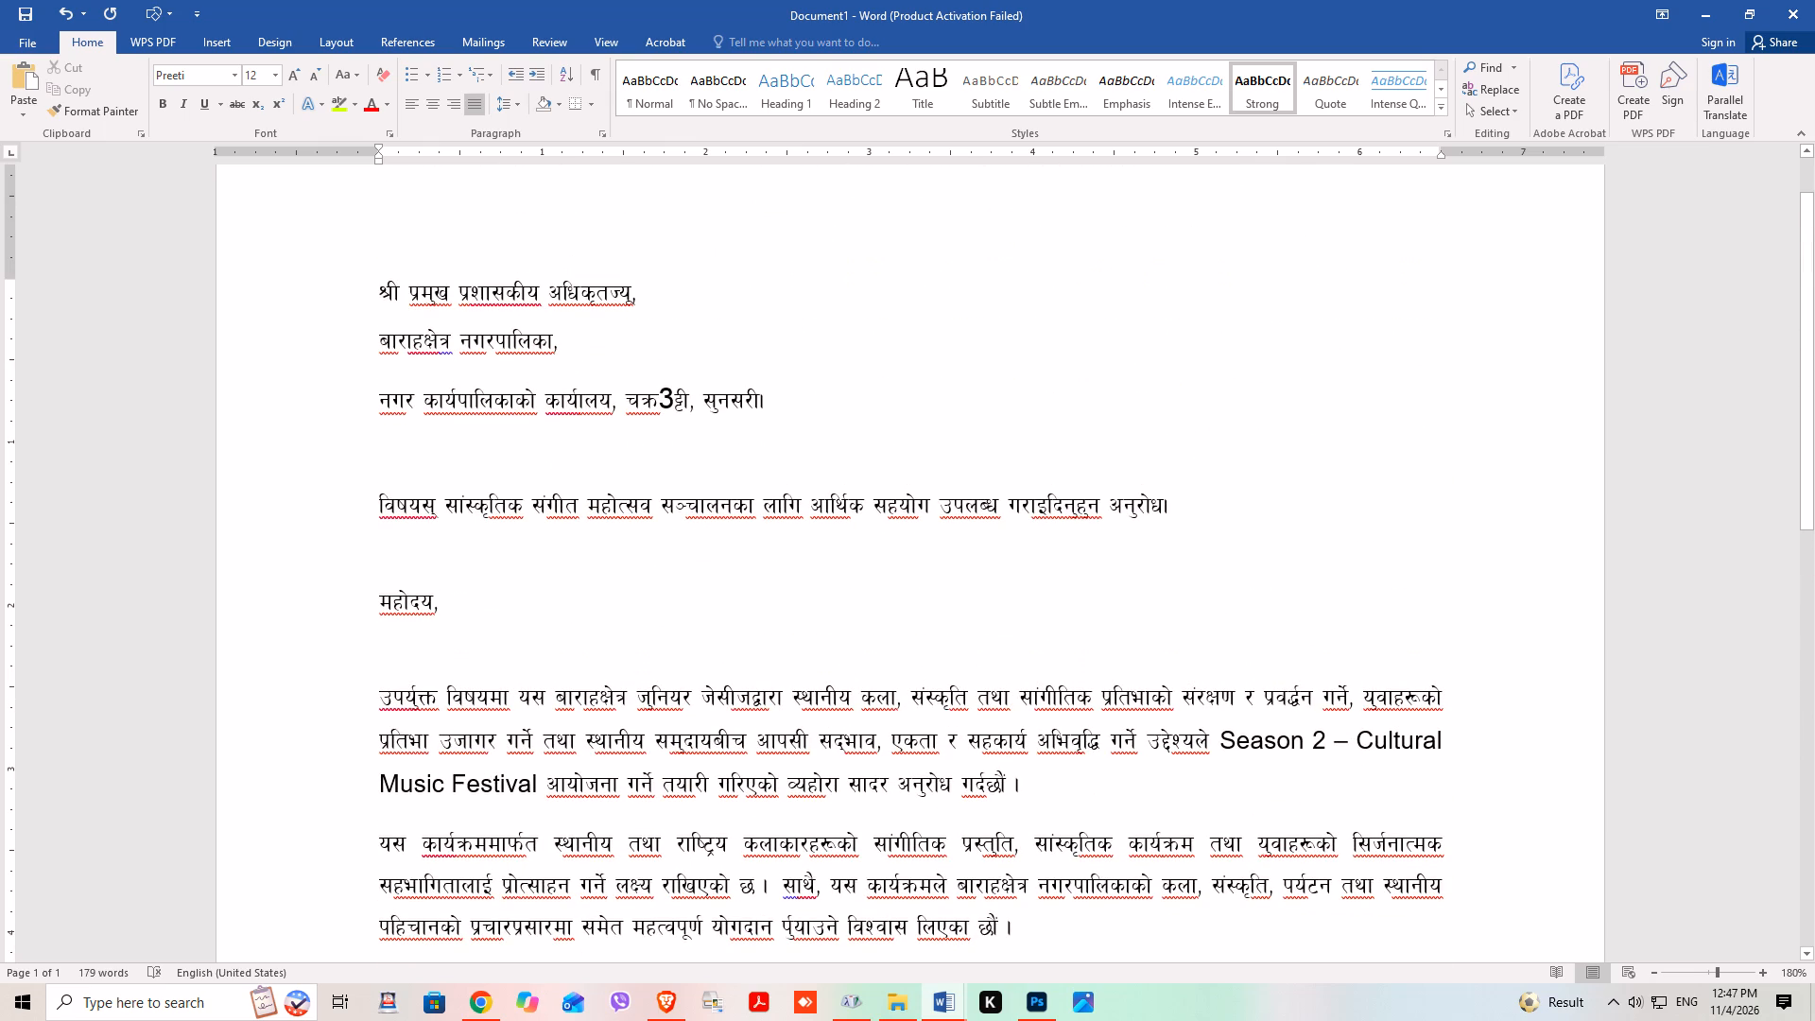
pyautogui.moveTo(409, 294); pyautogui.dragTo(510, 287)
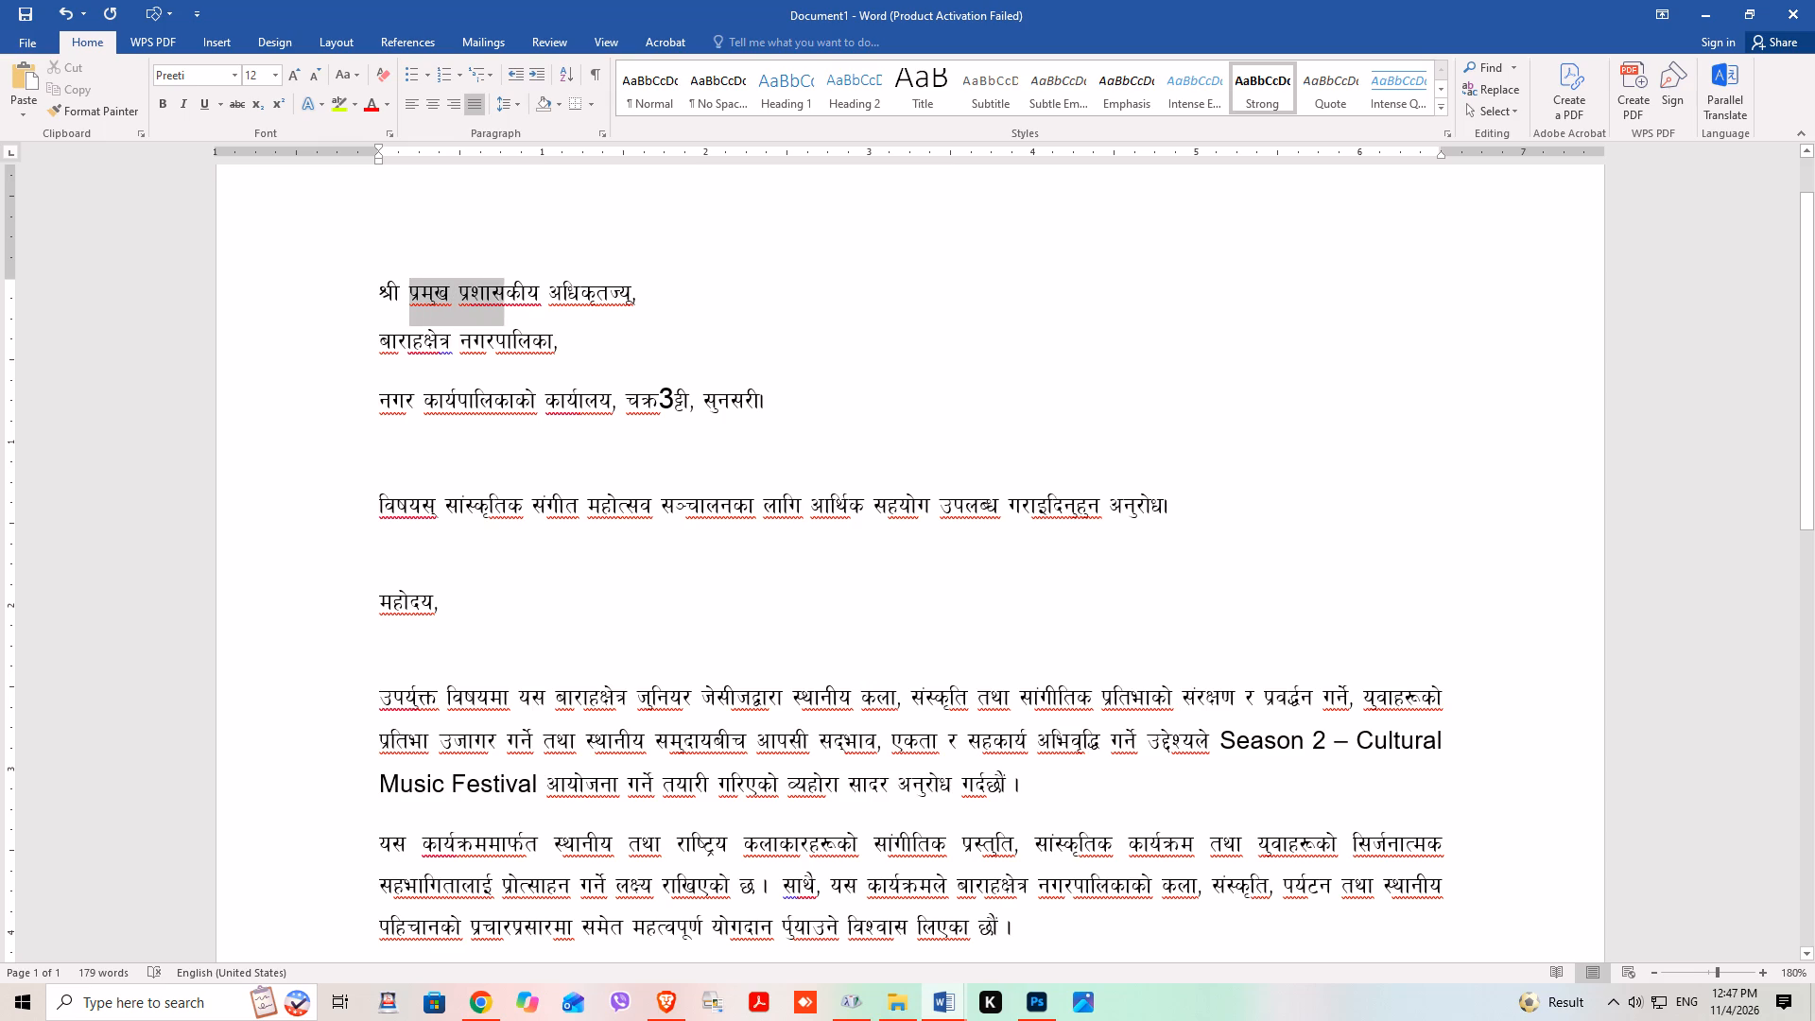
pyautogui.moveTo(510, 287); pyautogui.dragTo(631, 287)
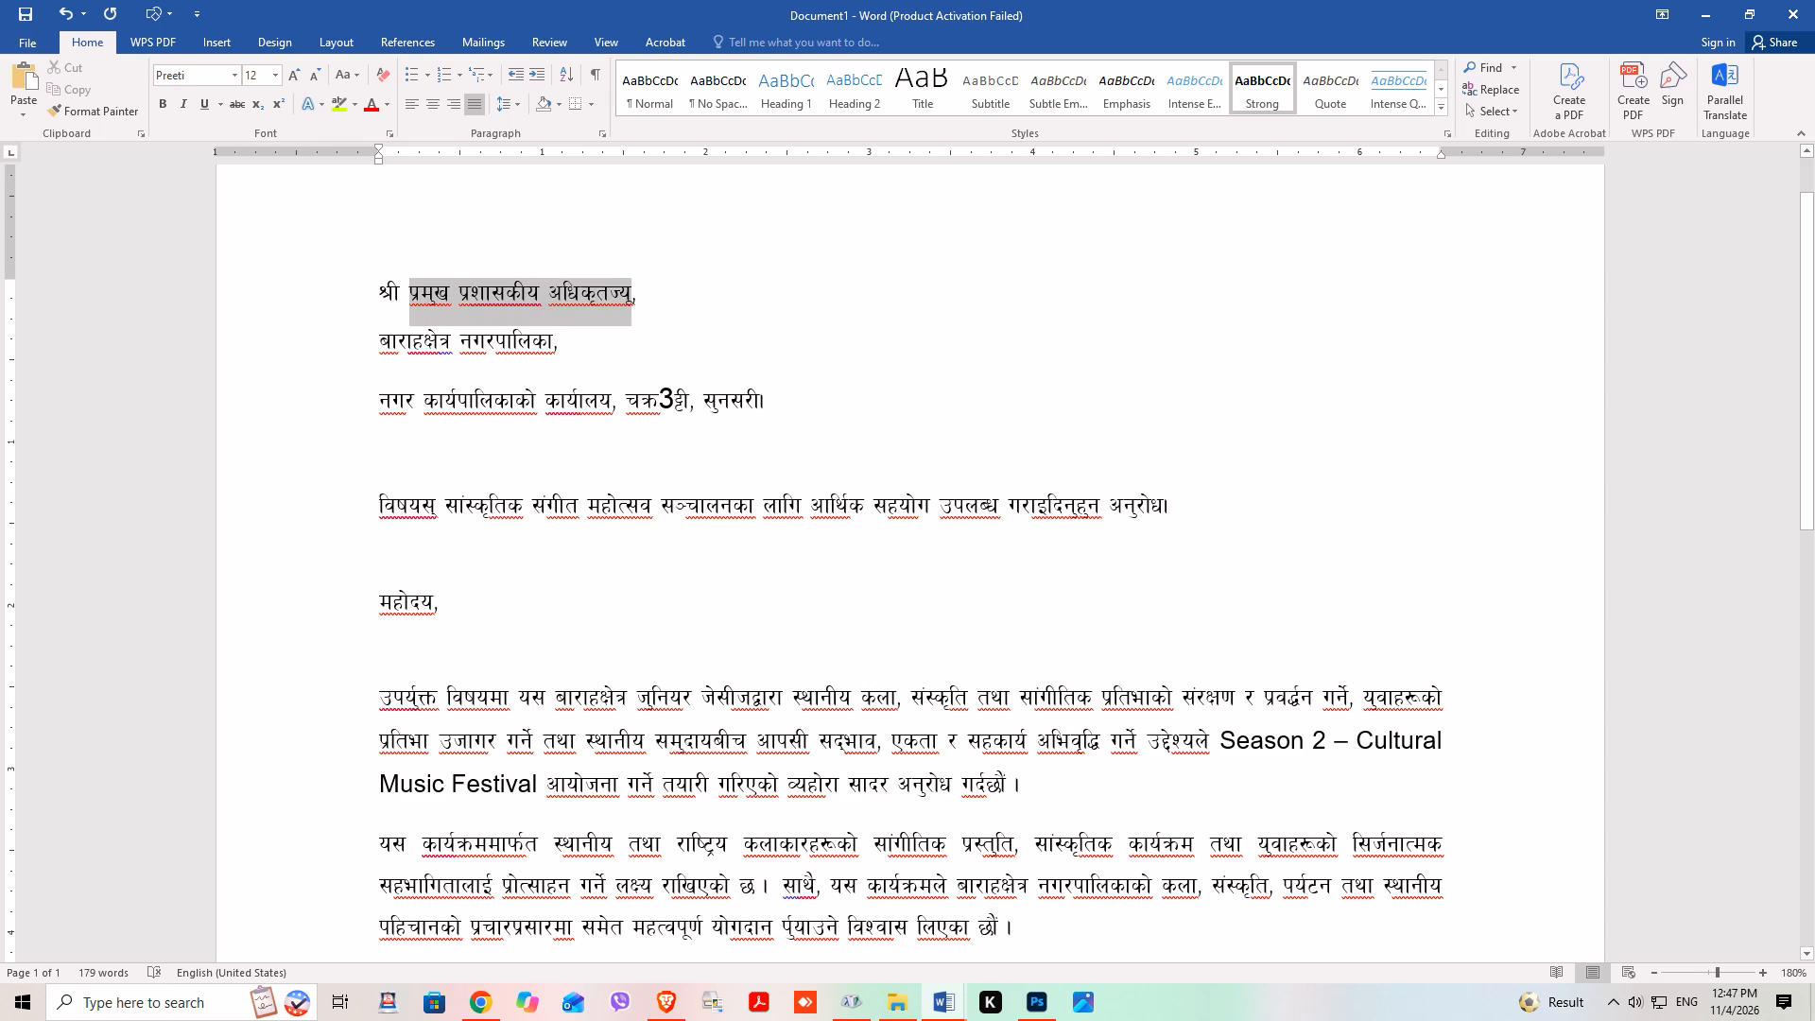
pyautogui.moveTo(631, 287); pyautogui.dragTo(611, 294)
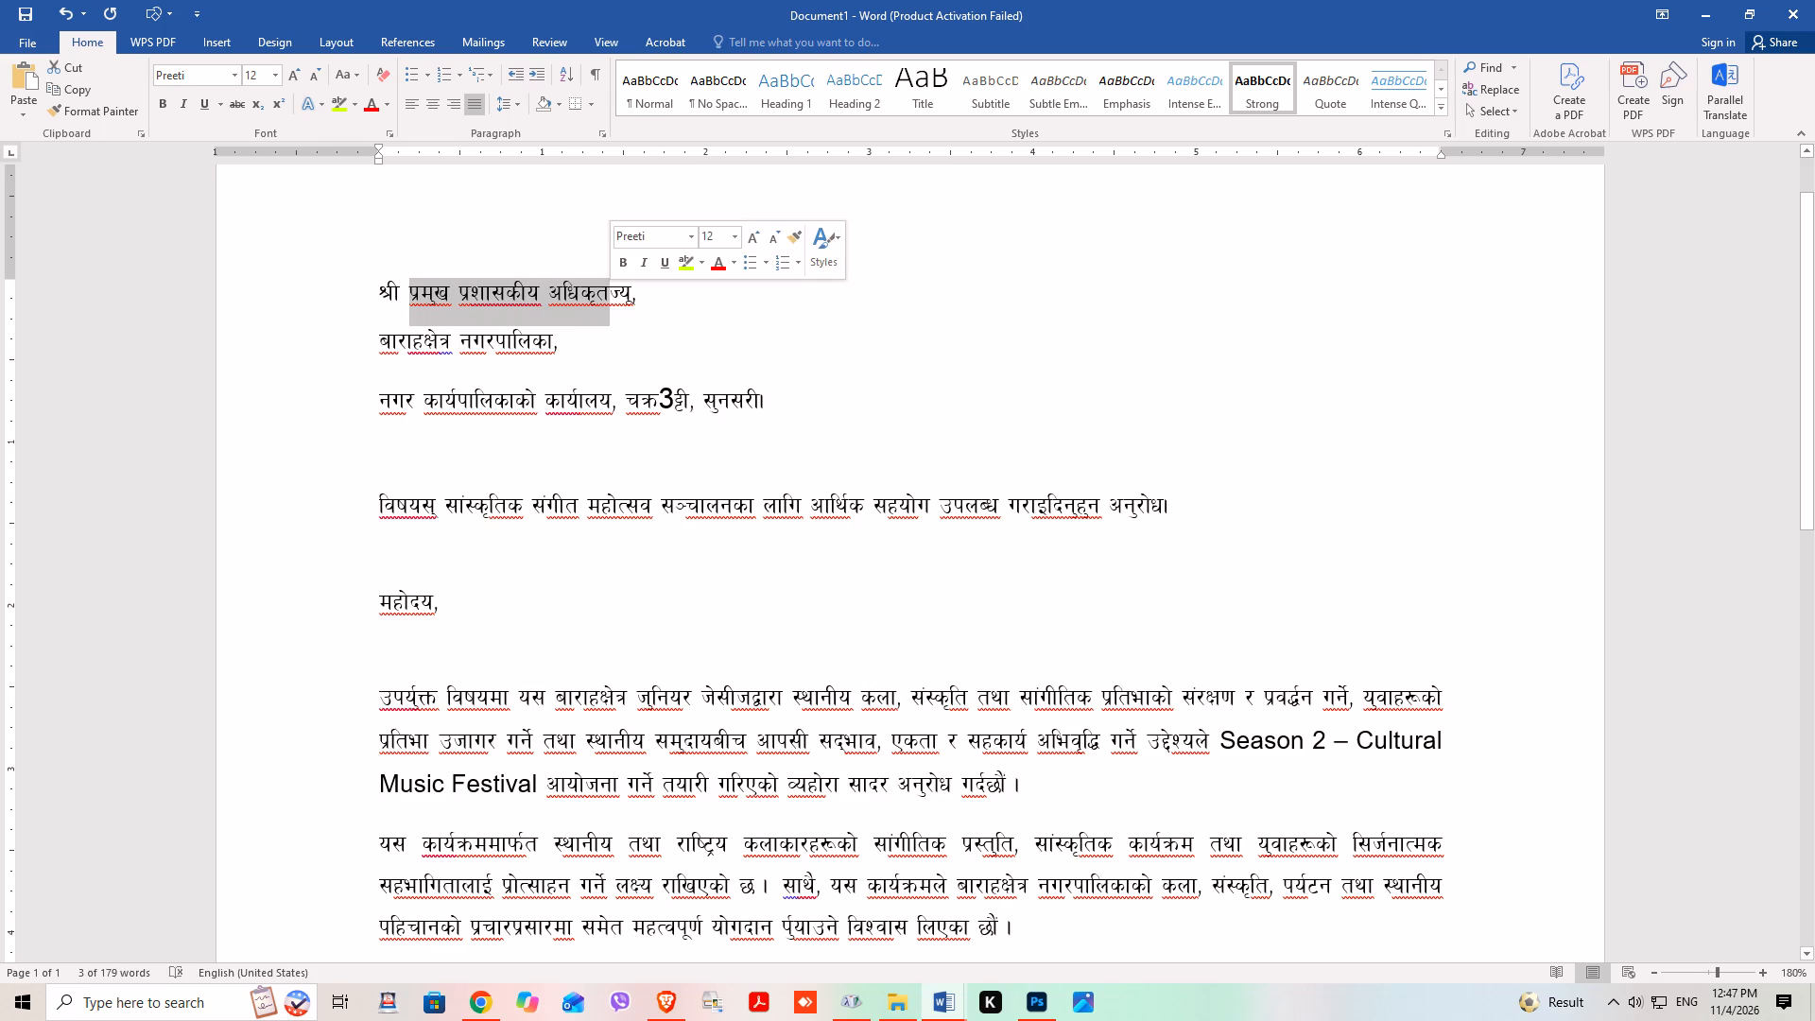
pyautogui.press('s')
pyautogui.press('f')
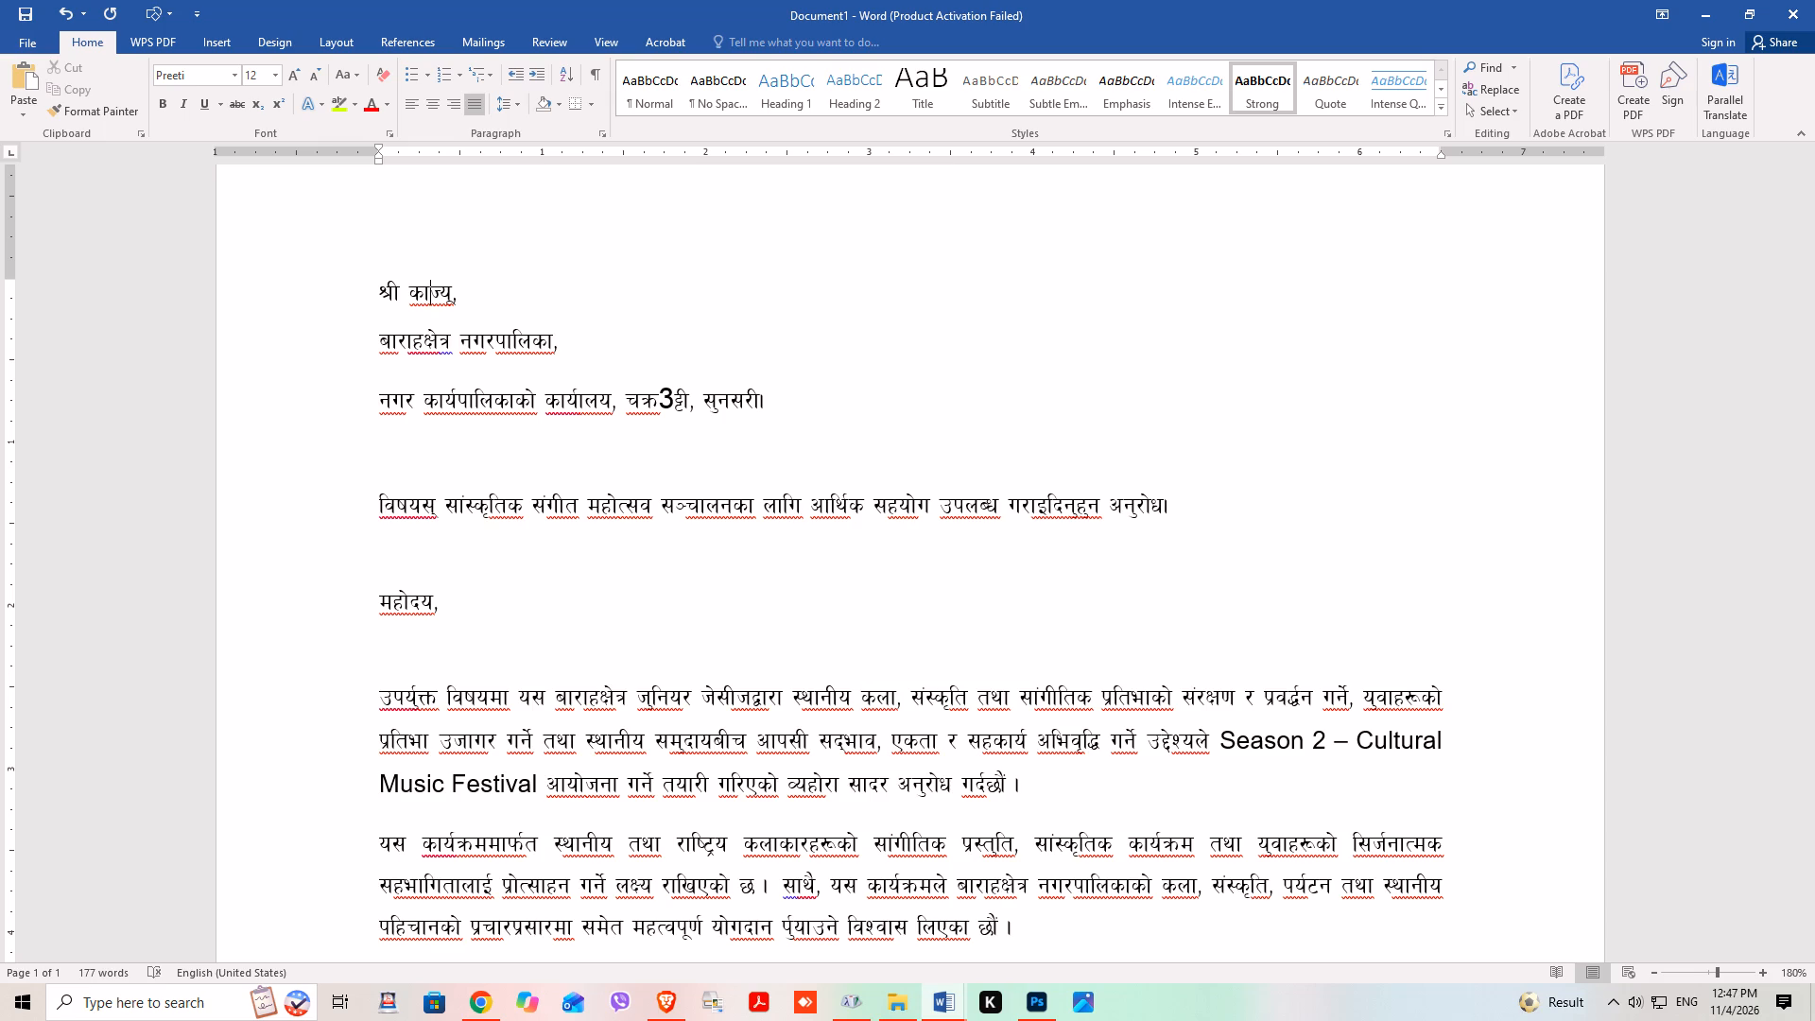
pyautogui.press('BackSpace')
pyautogui.press('BackSpace')
pyautogui.write('ufF')
pyautogui.press('p')
pyautogui.write('kf')
pyautogui.write('lh')
pyautogui.press('BackSpace')
pyautogui.write('nsf')
pyautogui.press('space')
pyautogui.press('c')
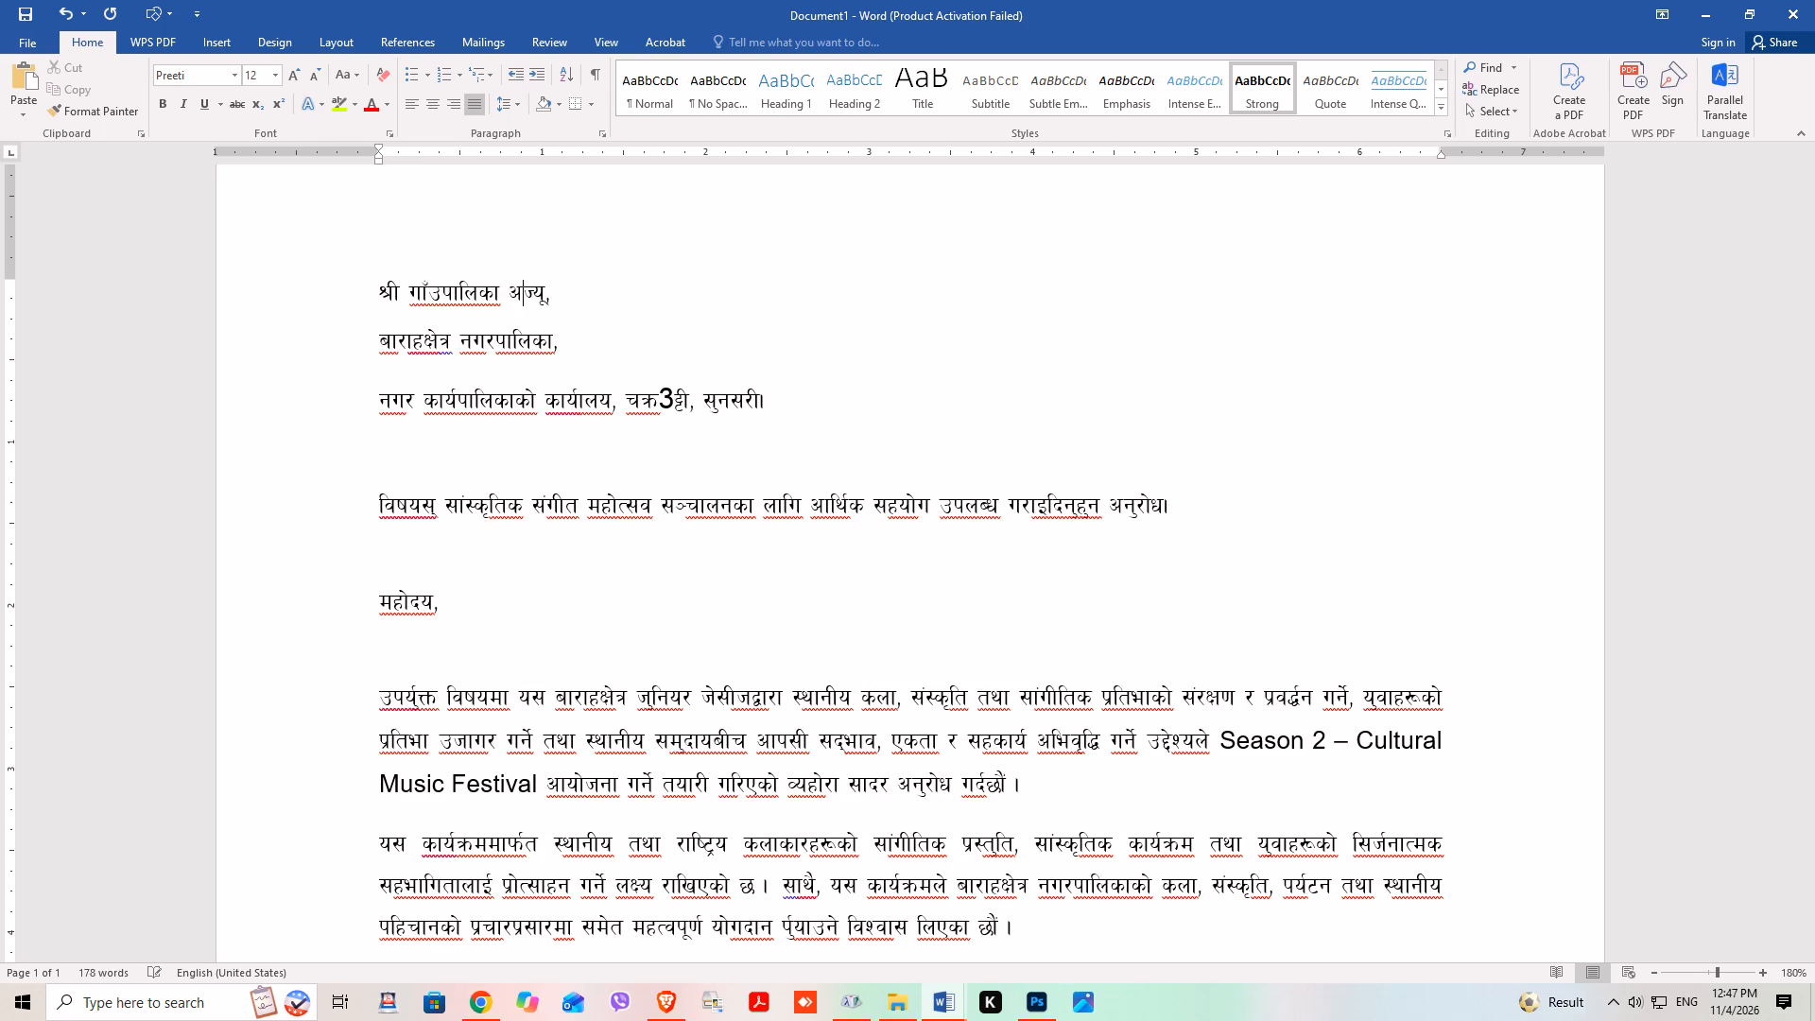
pyautogui.hotkey('shift', 'w')
pyautogui.press('o')
pyautogui.write('IF')
pyautogui.press('BackSpace')
pyautogui.write('f')
pyautogui.press('space')
# Change बाराहक्षेत्र नगरपालिका in the second address line to हरिनगरा गाँउपालिका.
pyautogui.scroll(-1, 609, 302)
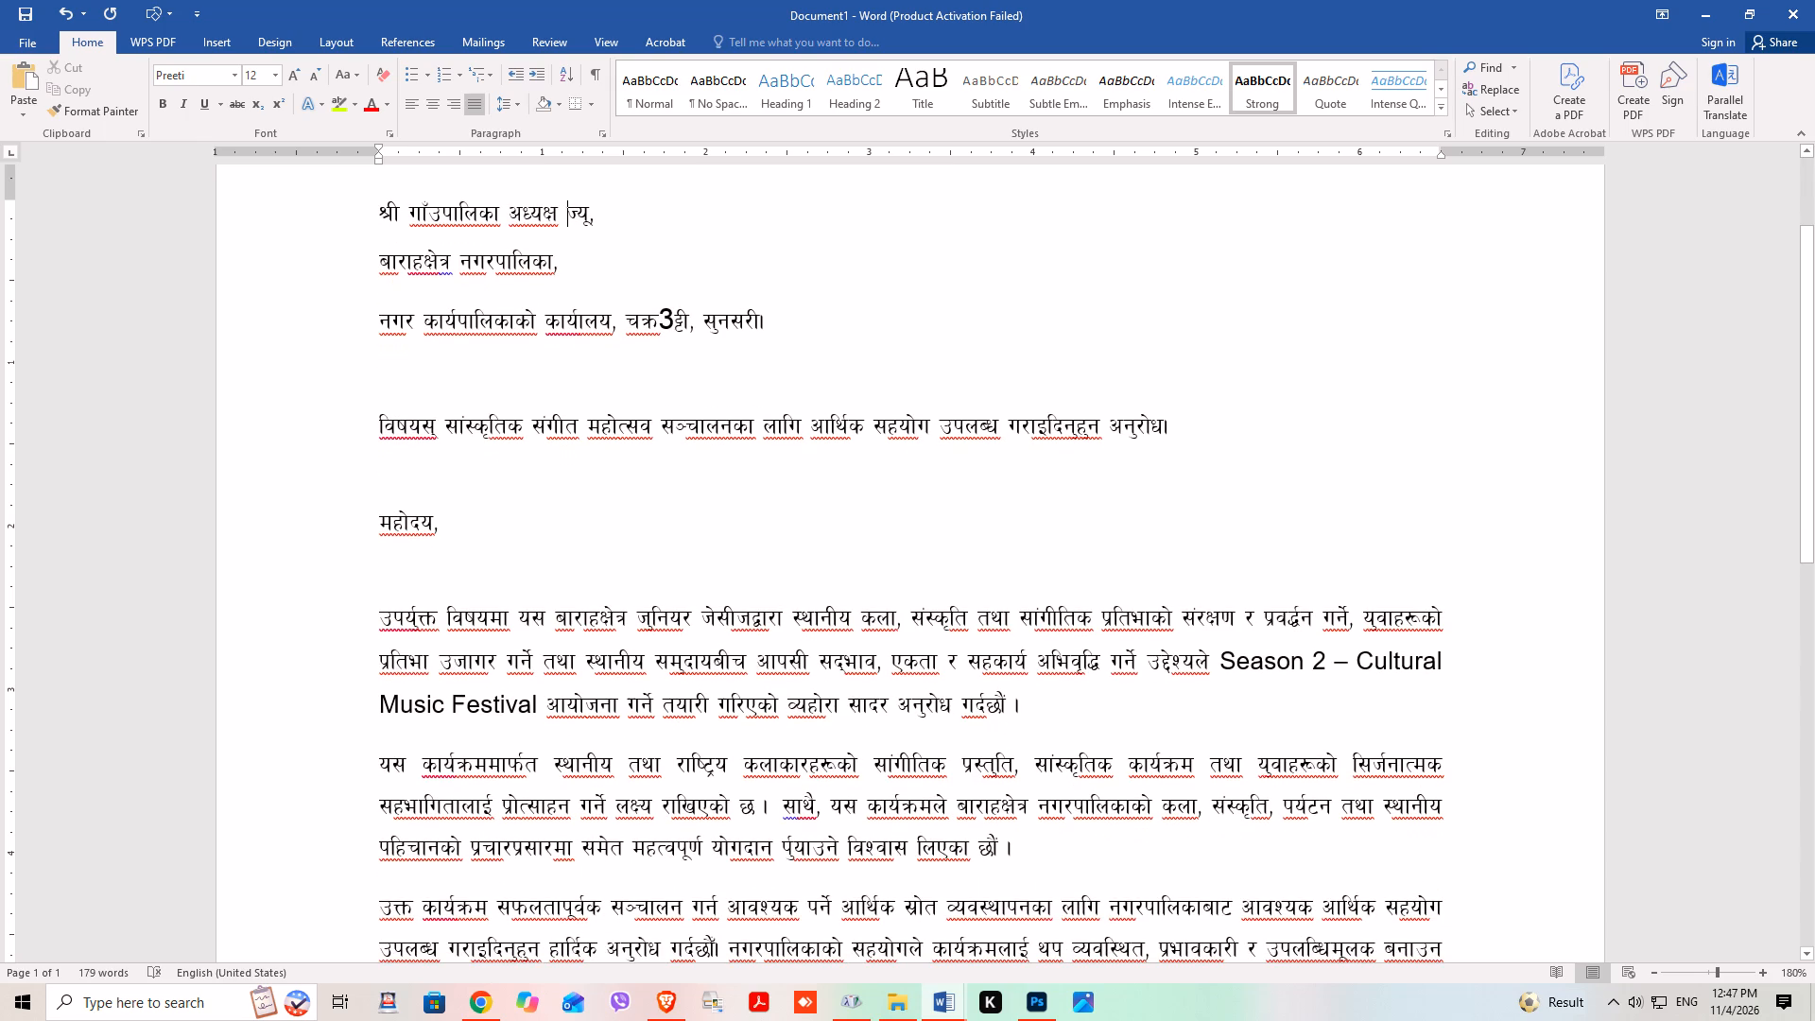
pyautogui.moveTo(376, 259); pyautogui.dragTo(499, 259)
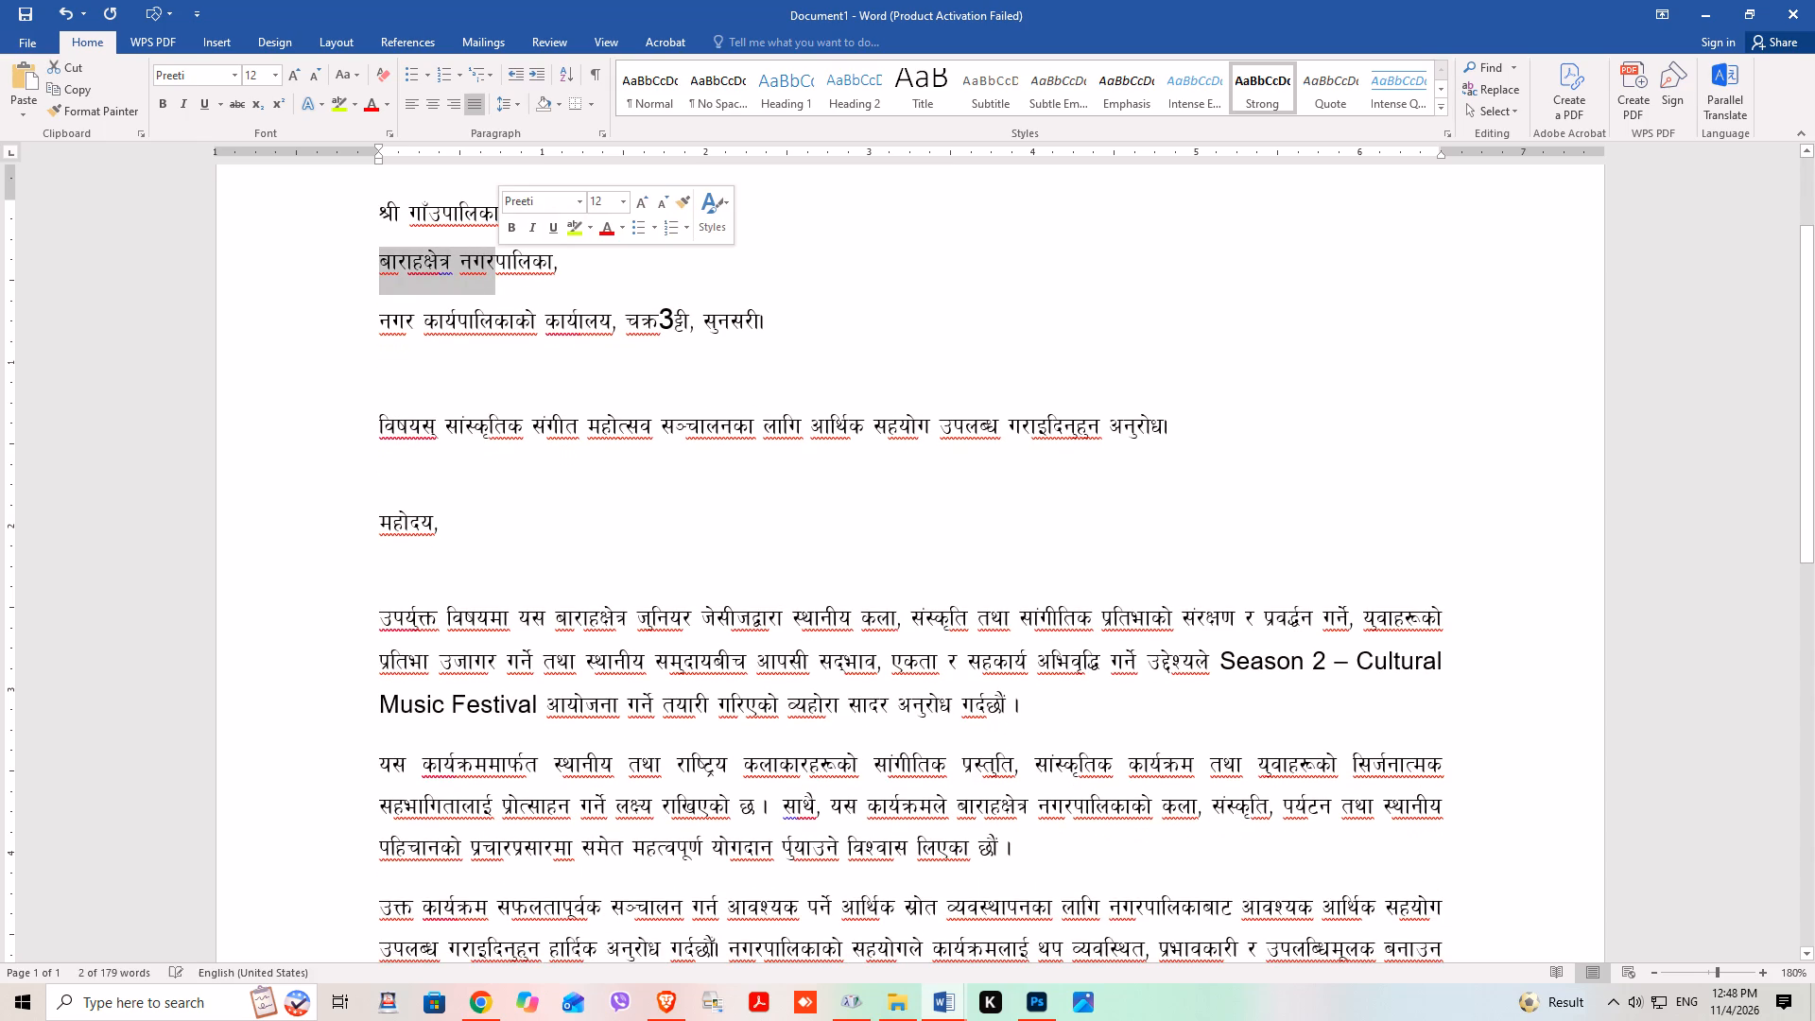
pyautogui.write('xl/')
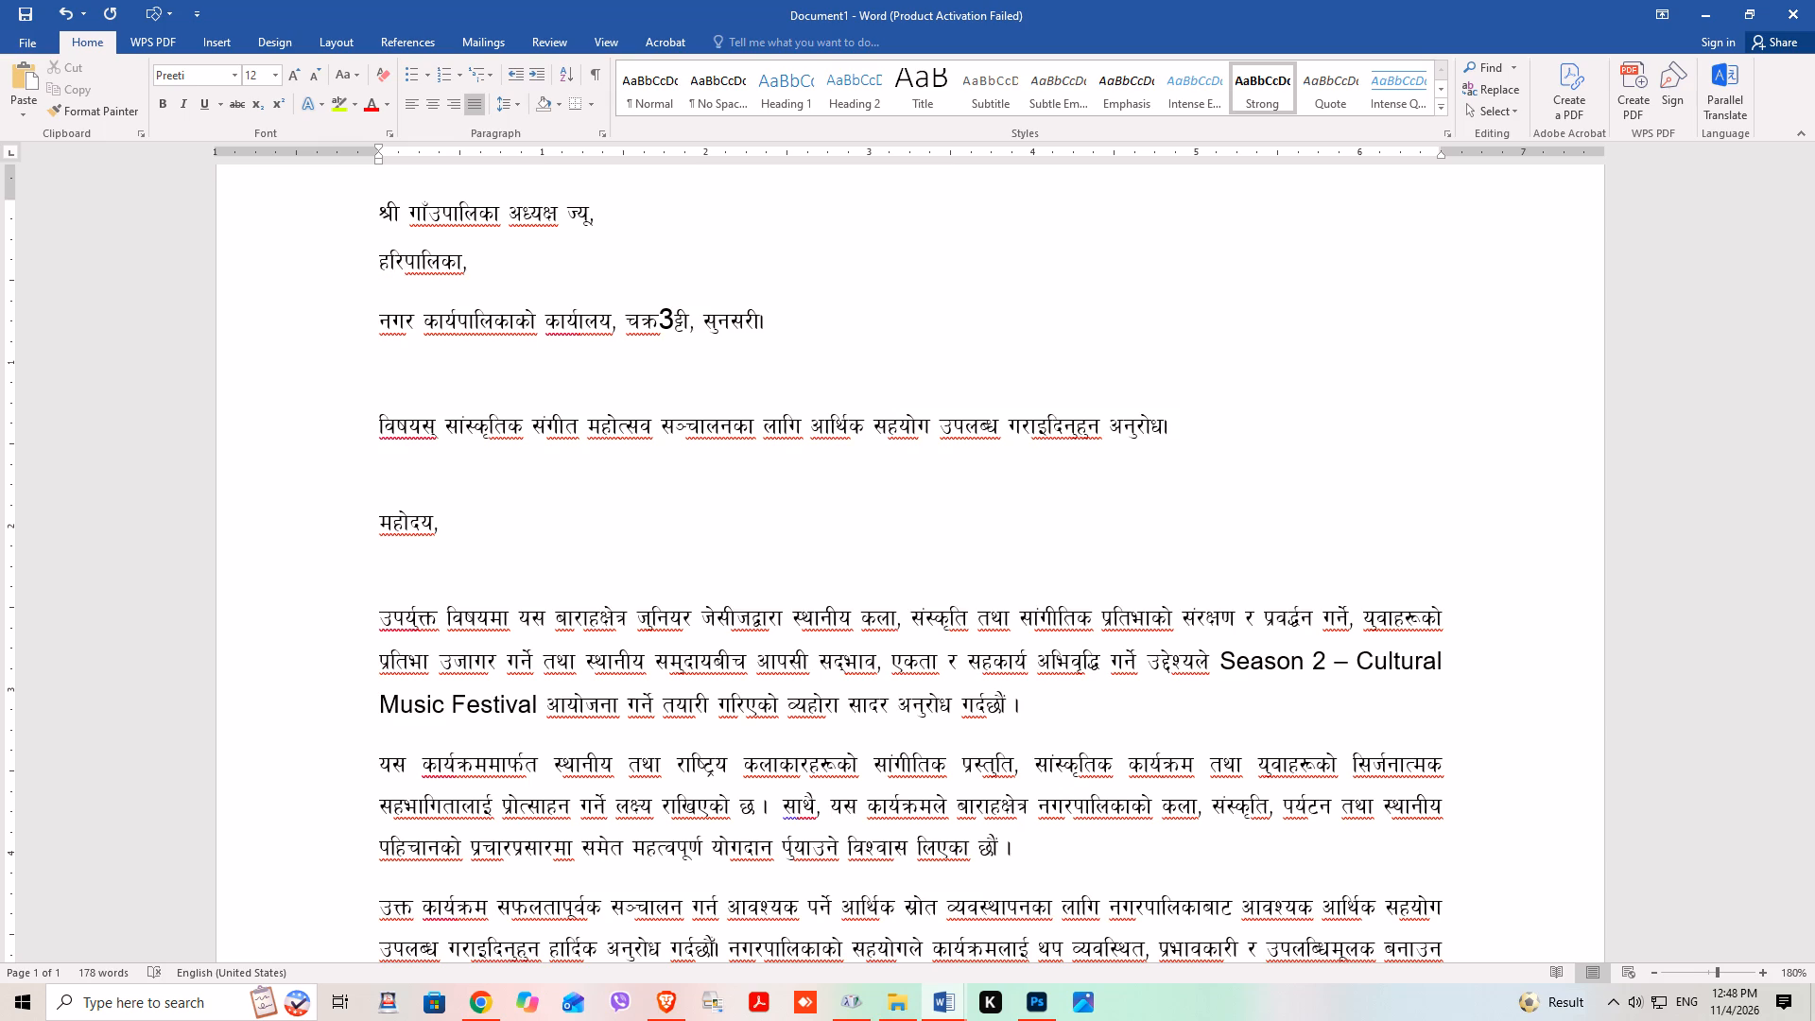
pyautogui.write('gu')
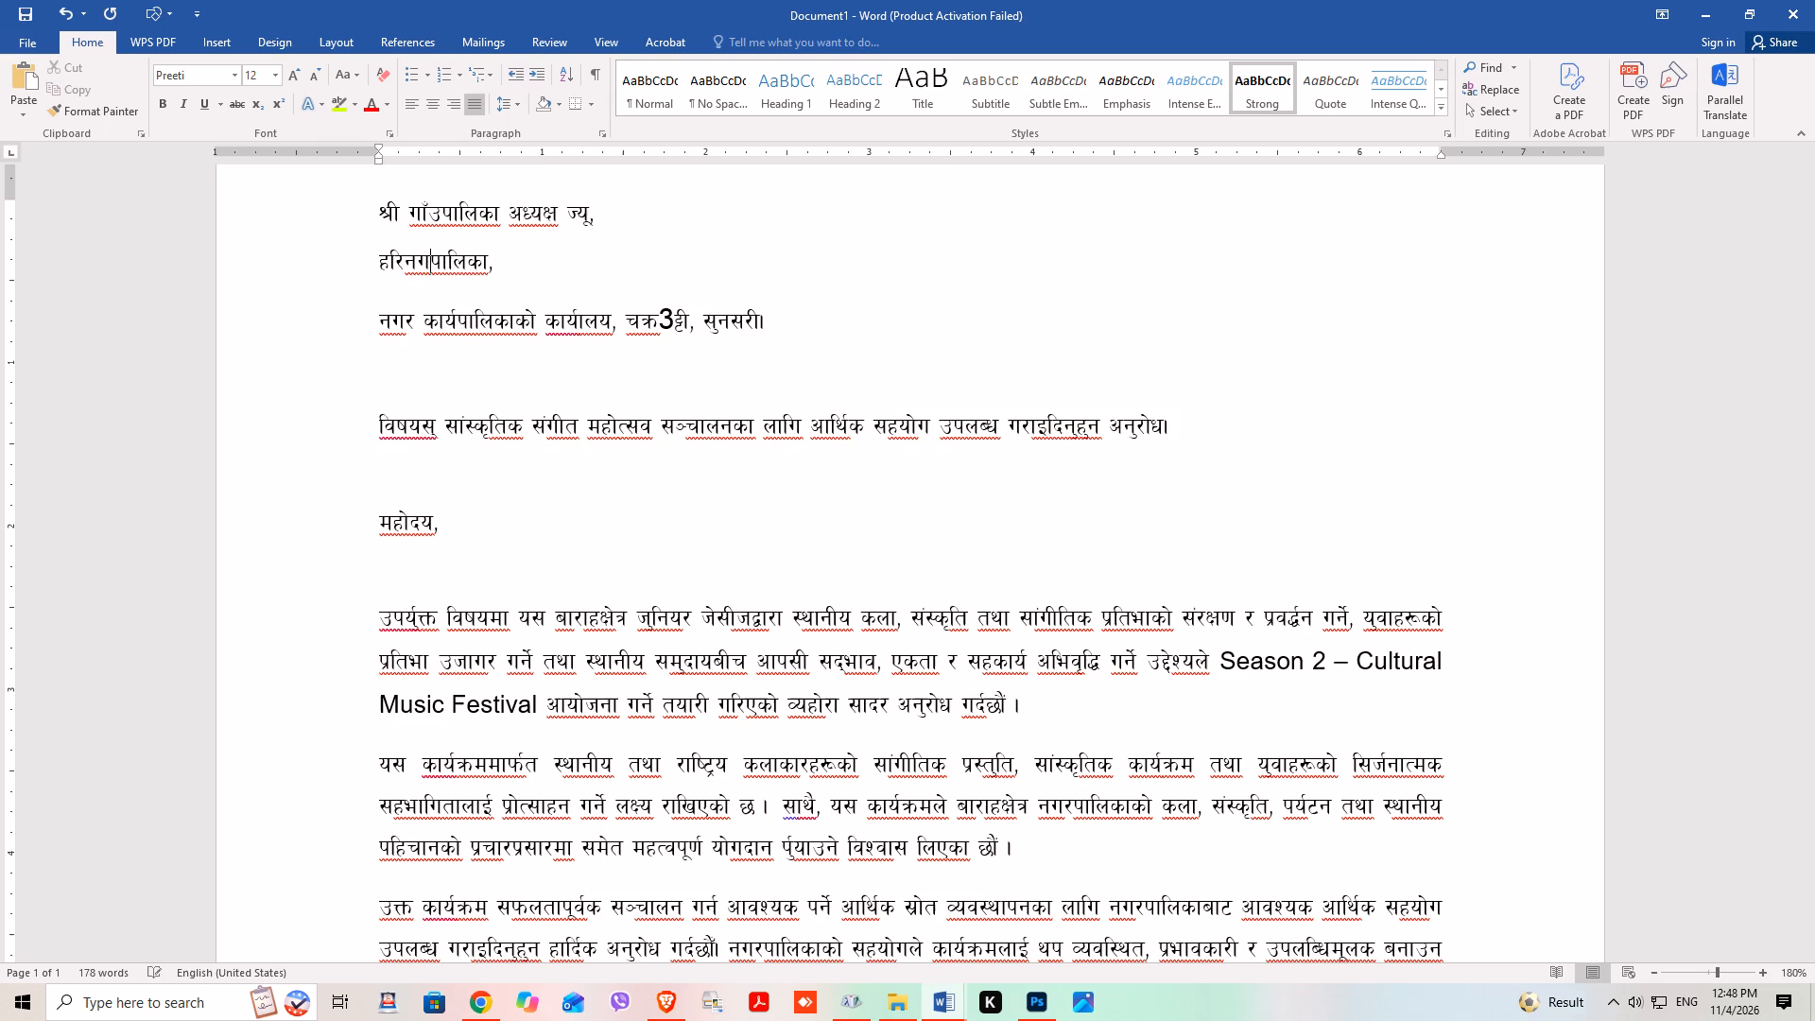
pyautogui.write('/f')
pyautogui.press('space')
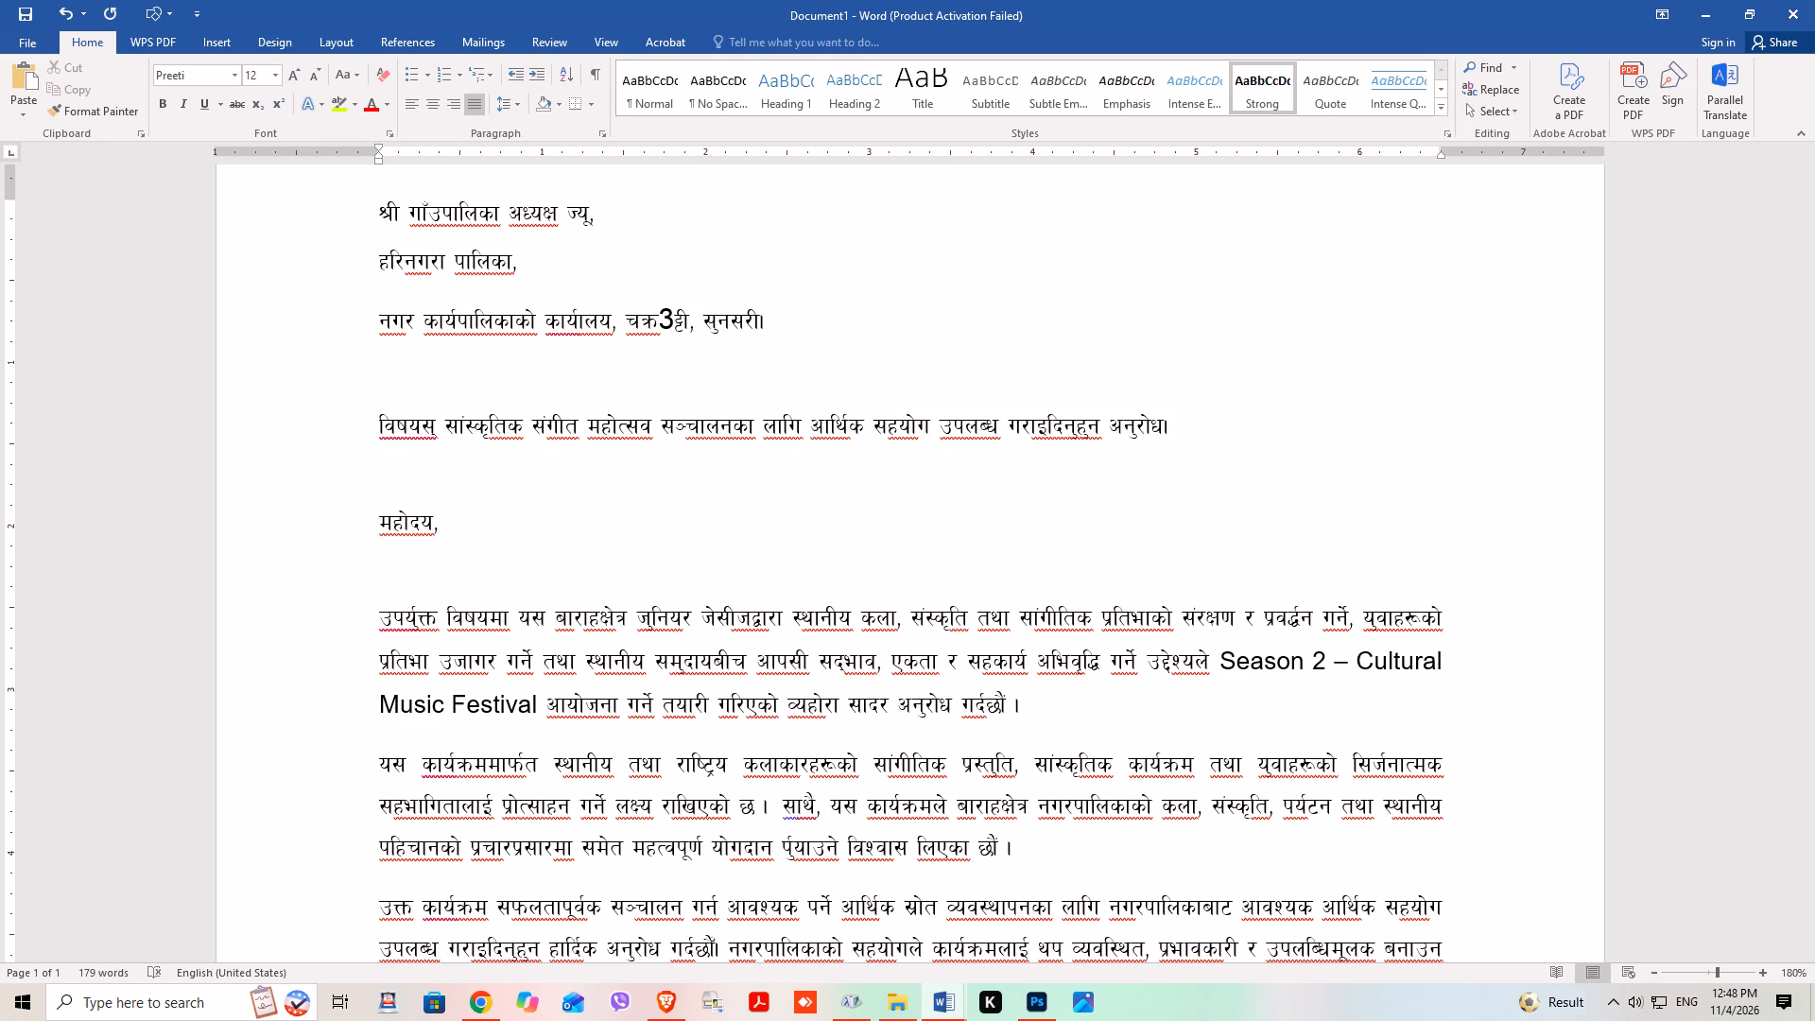
pyautogui.write('uf')
pyautogui.hotkey('shift', 'f')
pyautogui.press('p')
# Add सुनसरी after the comma at the end of the हरिनगरा गाँउपालिका address line.
pyautogui.press('Right')
pyautogui.press('Right')
pyautogui.press('Right')
pyautogui.press('Right')
pyautogui.press('Right')
pyautogui.press('Right')
pyautogui.press('Right')
pyautogui.press('space')
pyautogui.write('l')
pyautogui.press('BackSpace')
pyautogui.write(";'")
pyautogui.write('g;/L')
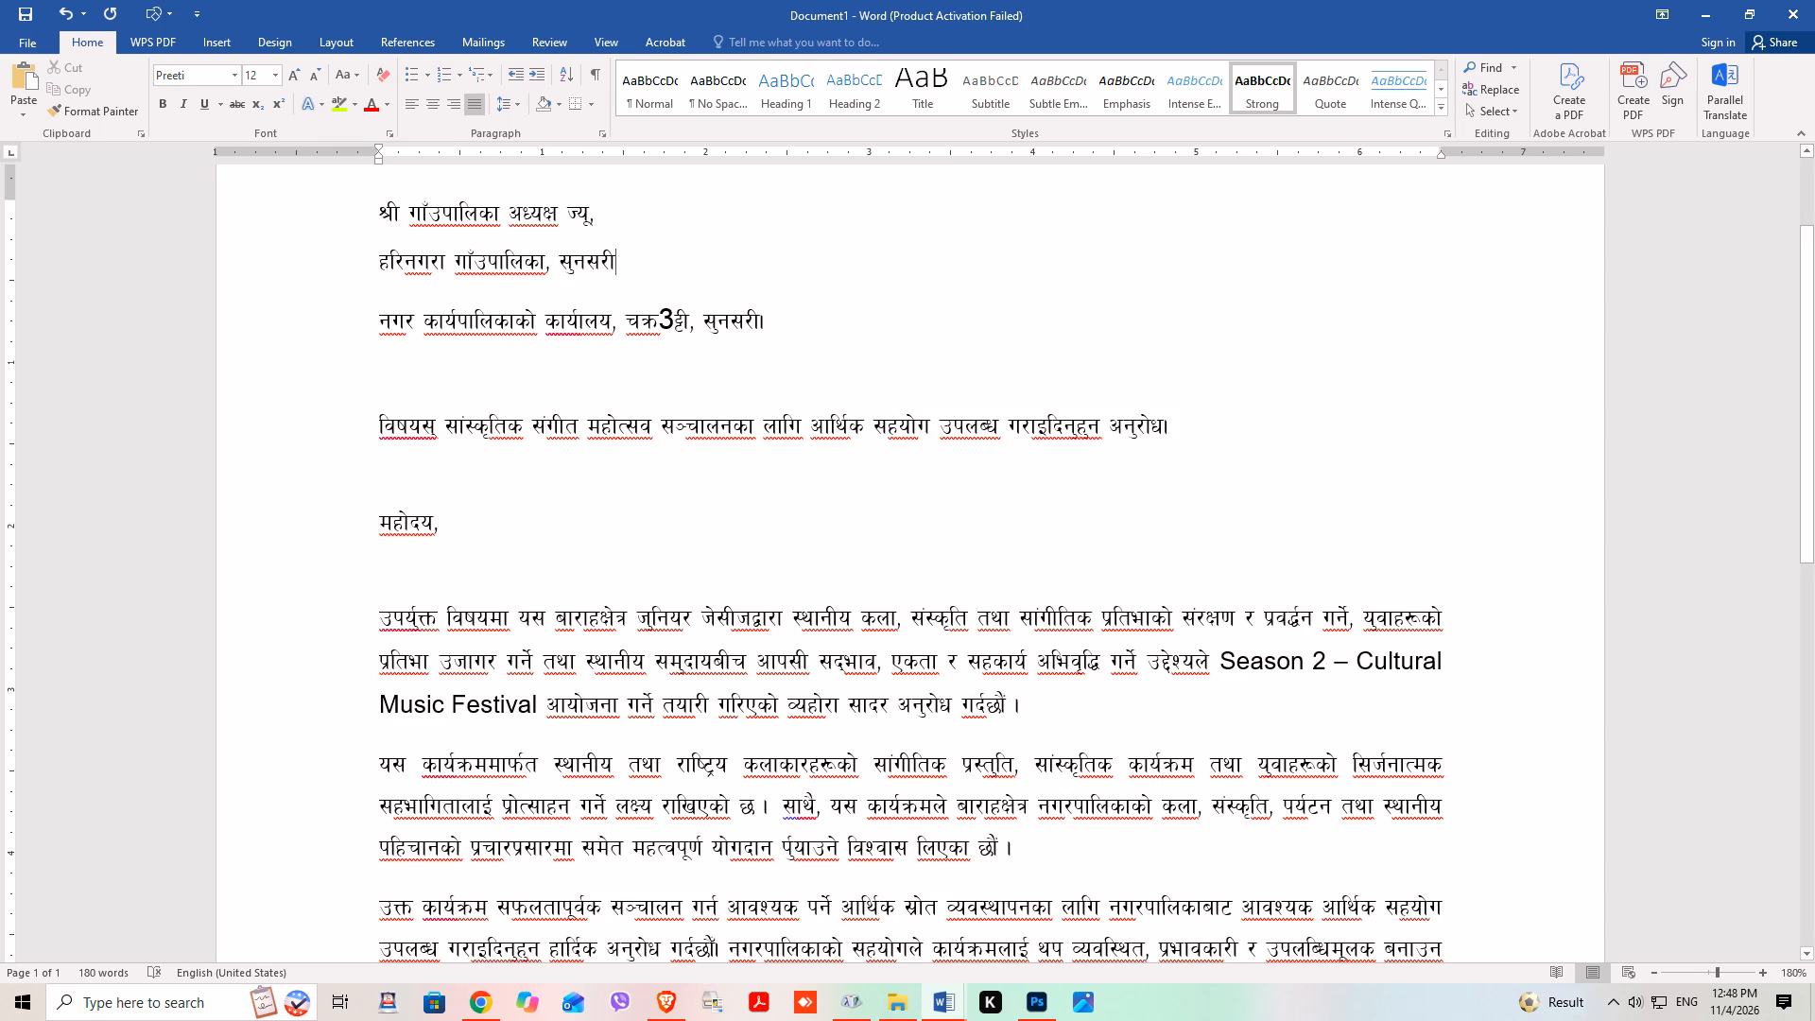
# Delete the नगर कार्यपालिकाको कार्यालय address line and the empty line above the subject.
pyautogui.moveTo(807, 327); pyautogui.dragTo(380, 320)
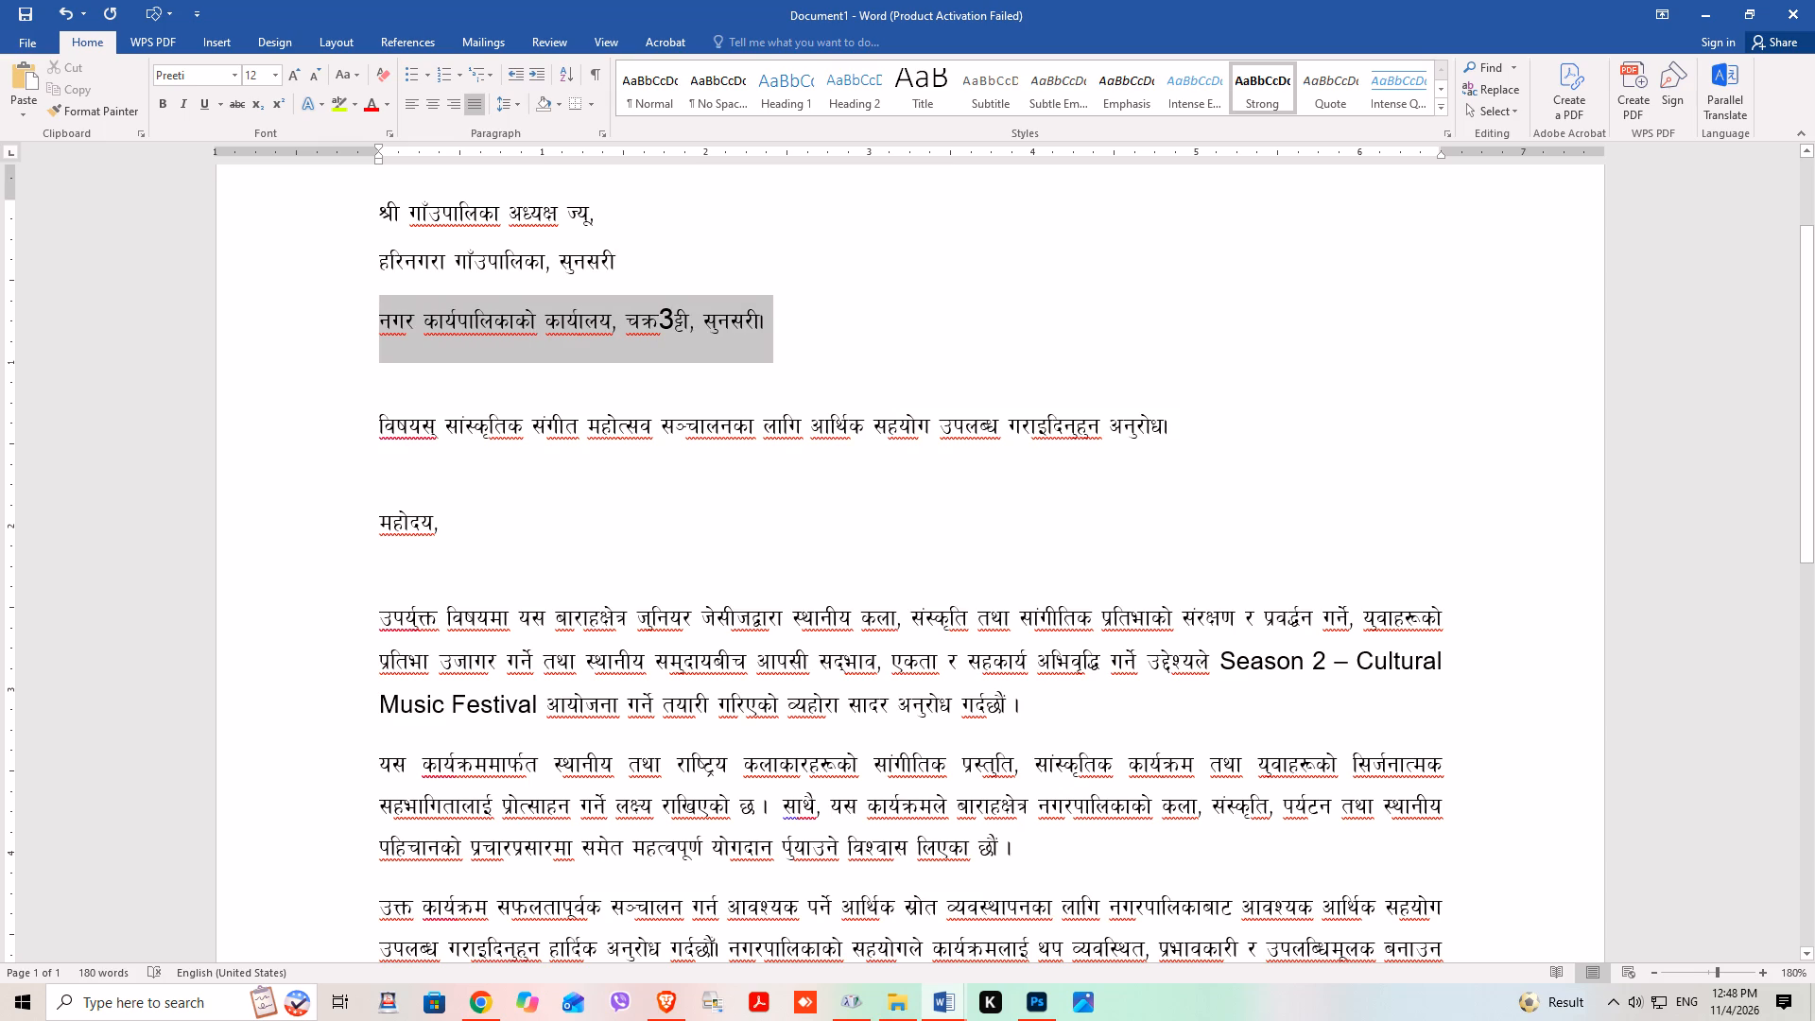
pyautogui.moveTo(380, 320); pyautogui.dragTo(377, 320)
pyautogui.press('Delete')
pyautogui.press('Delete')
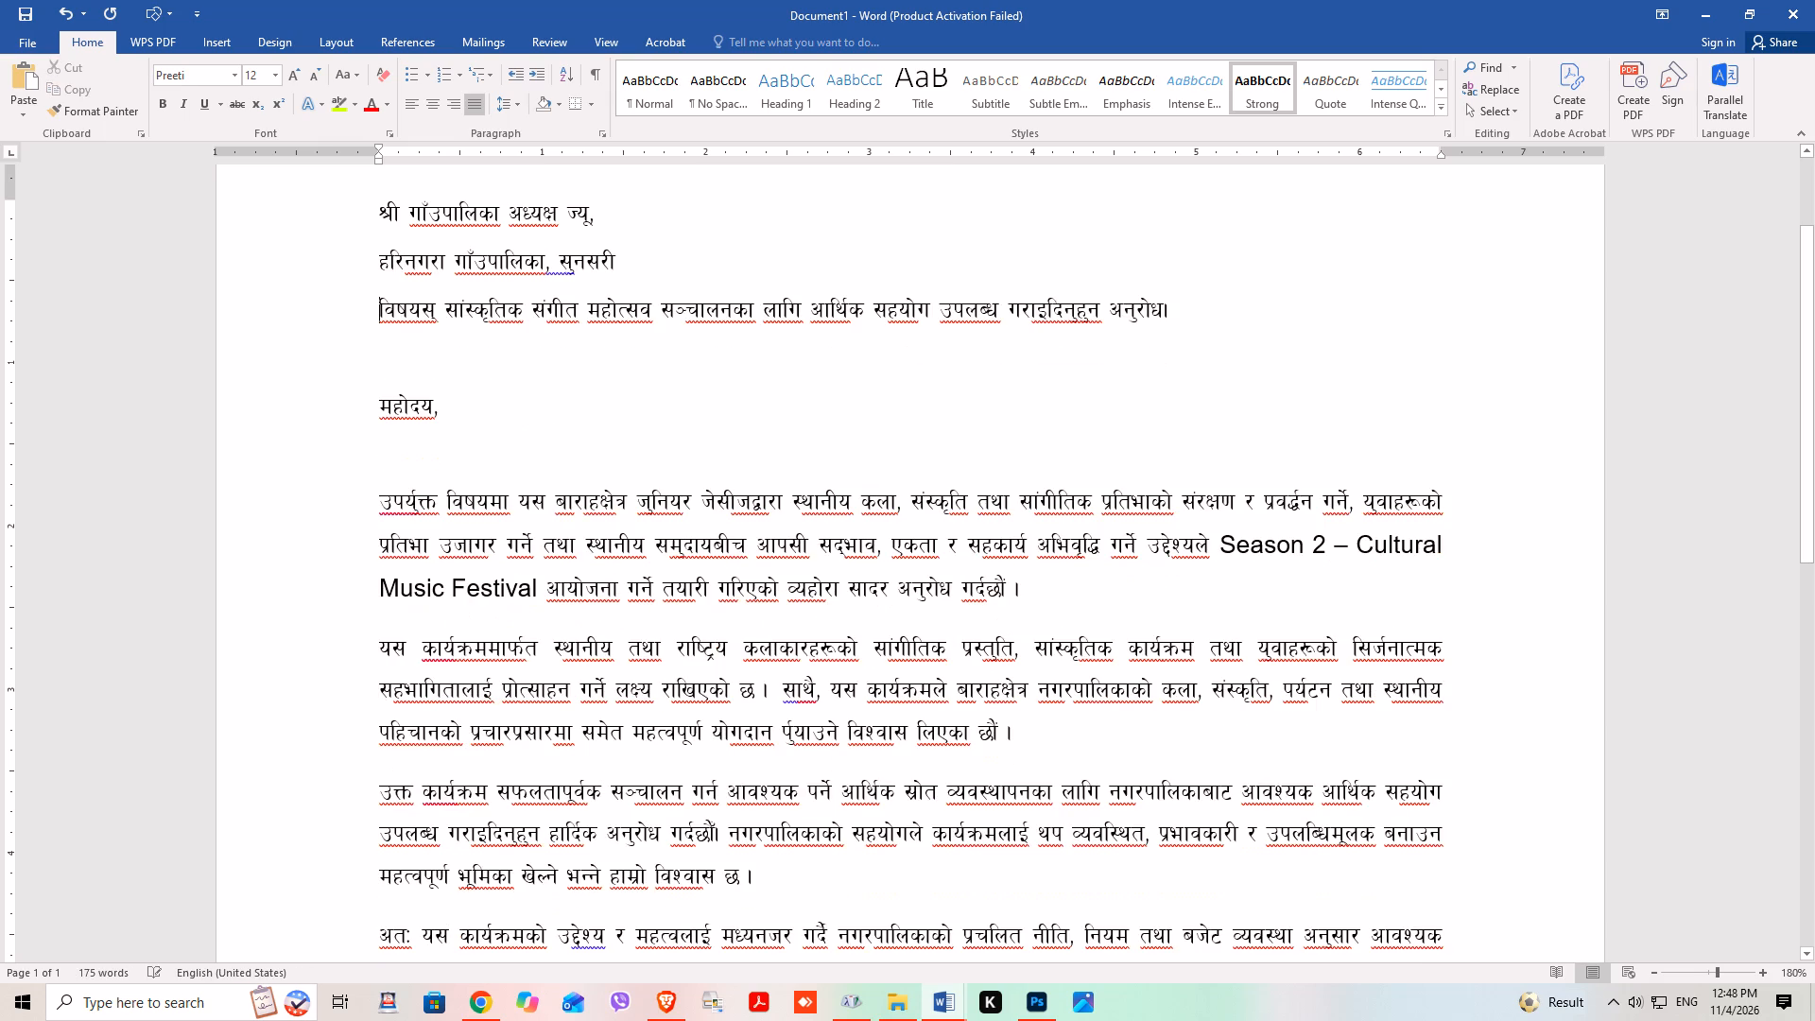
# Centre the subject line beginning with विषय.
pyautogui.moveTo(1212, 313); pyautogui.dragTo(917, 331)
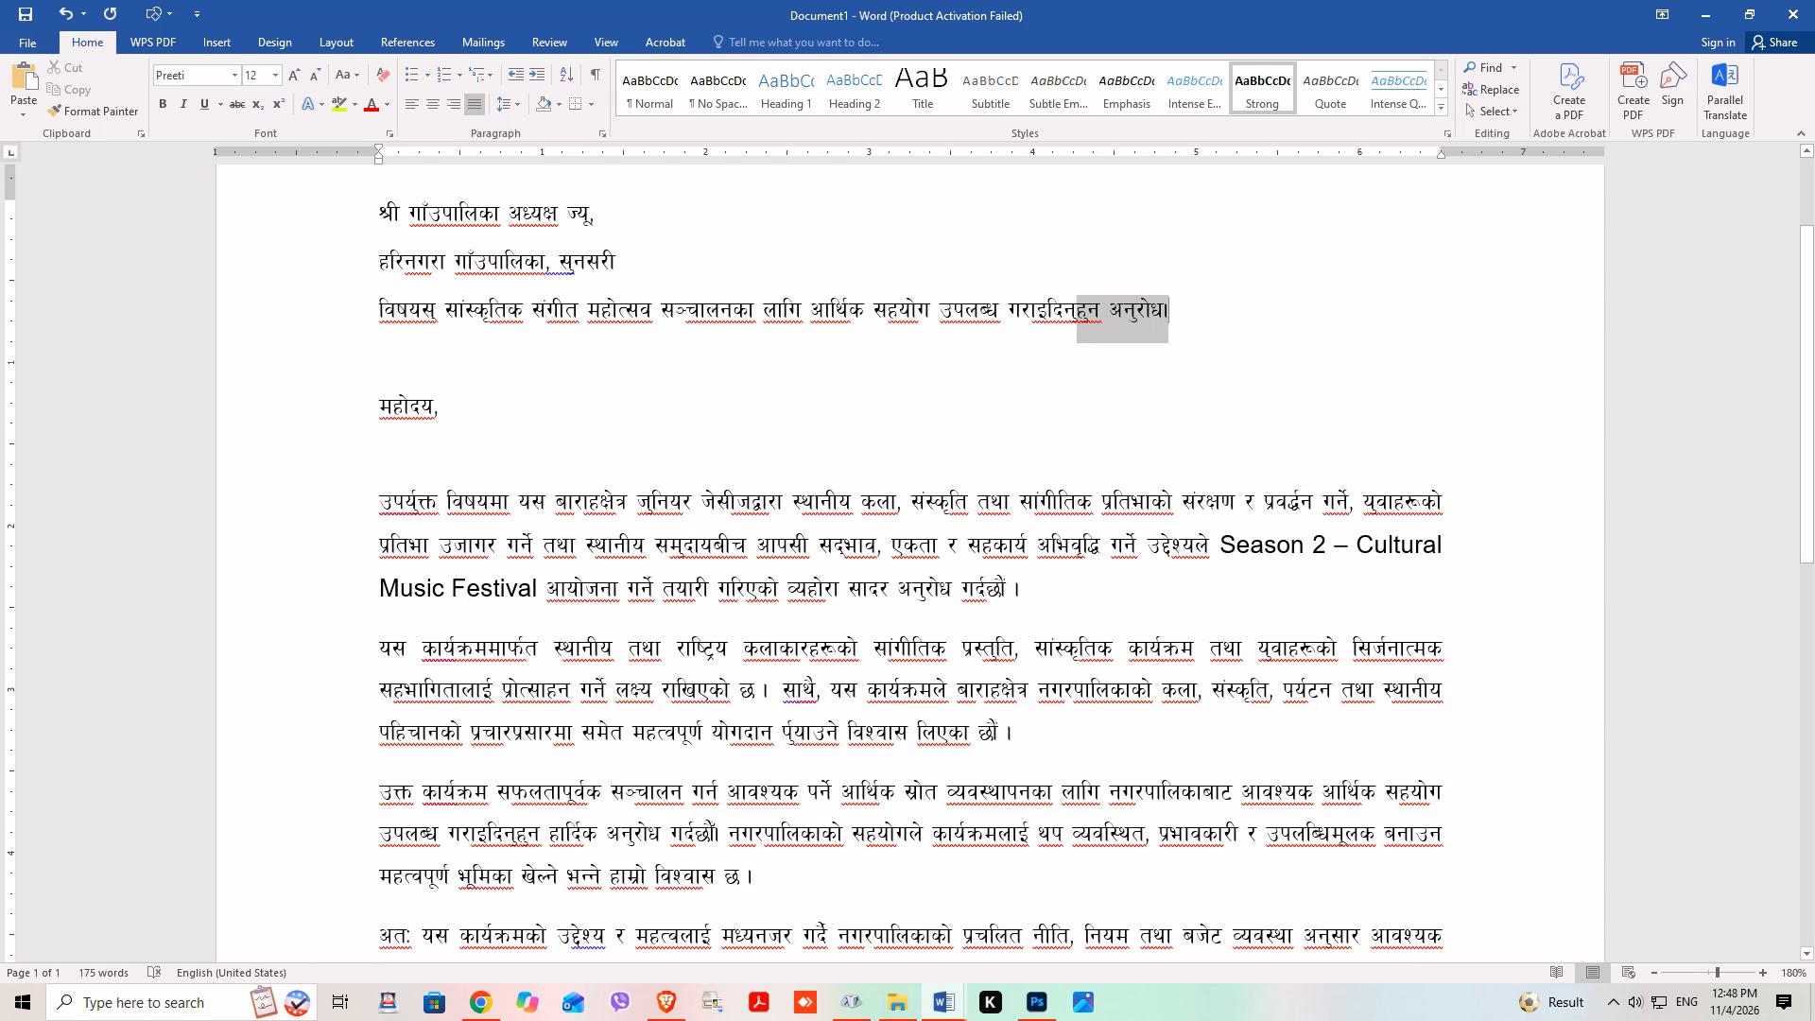
pyautogui.moveTo(917, 331); pyautogui.dragTo(367, 317)
pyautogui.click(438, 102)
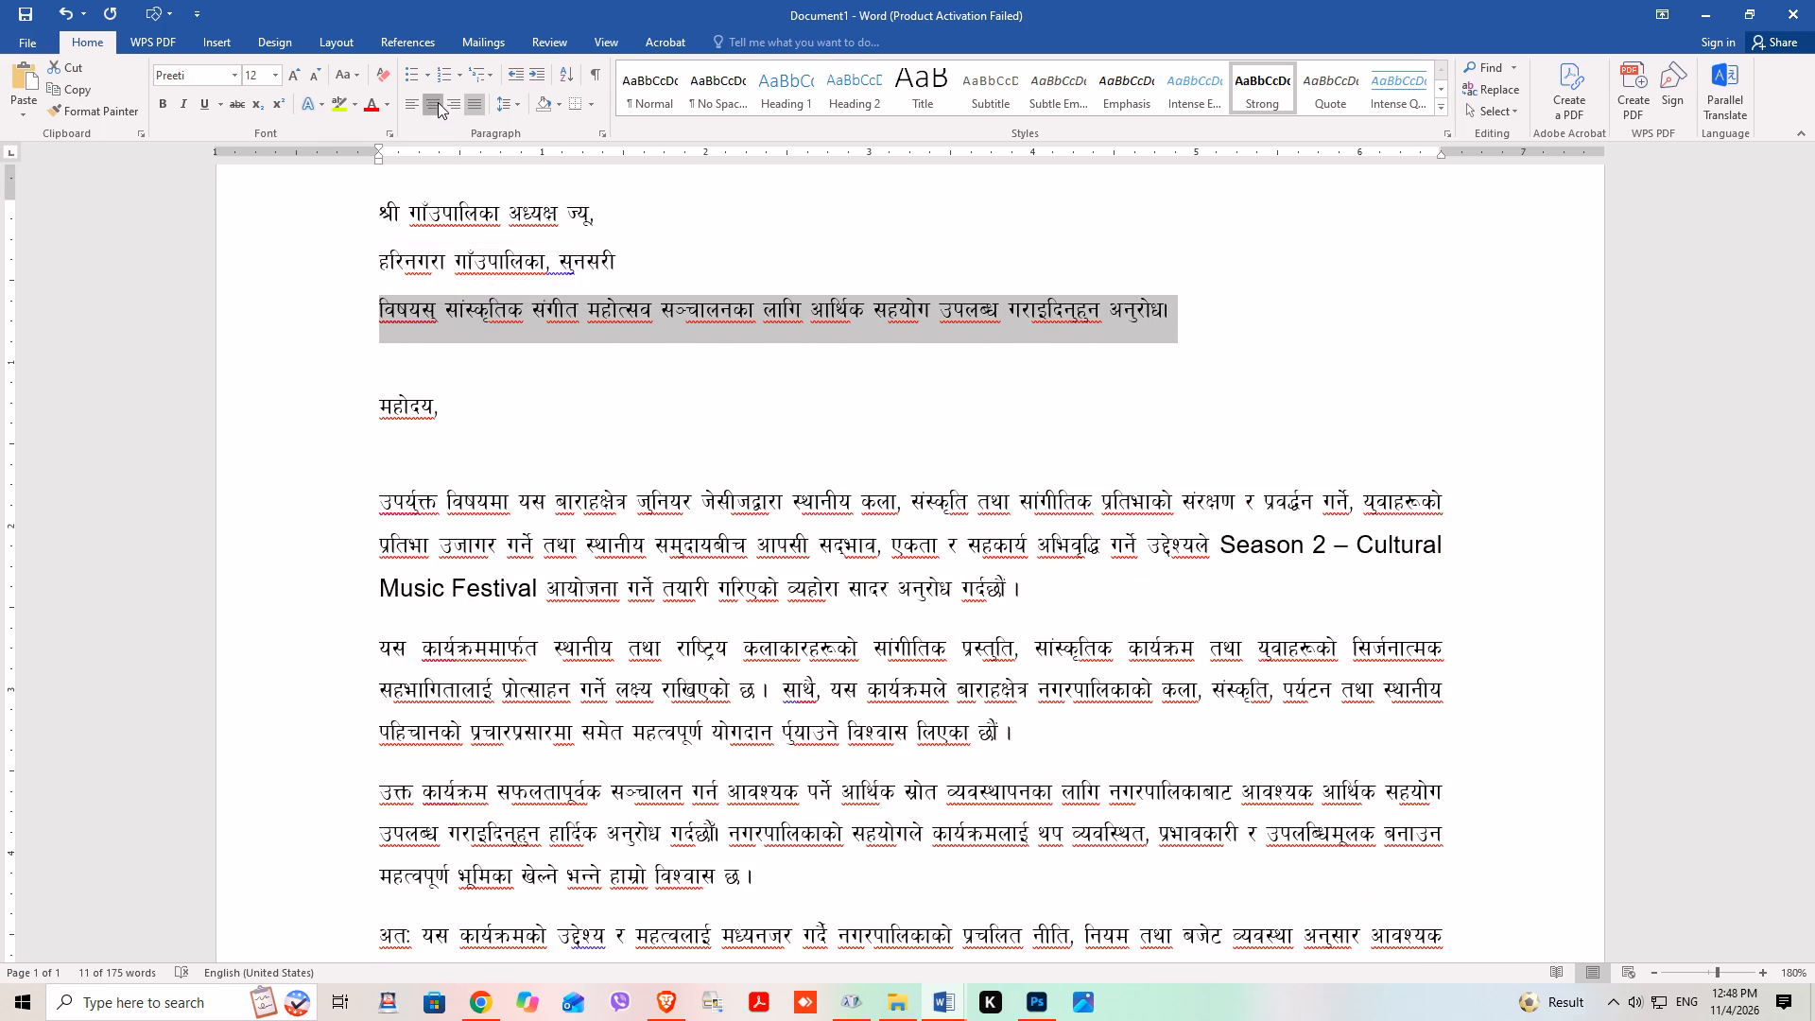
# Correct the subject label to विषय : with a space before the colon and an extra space after it.
pyautogui.click(576, 305)
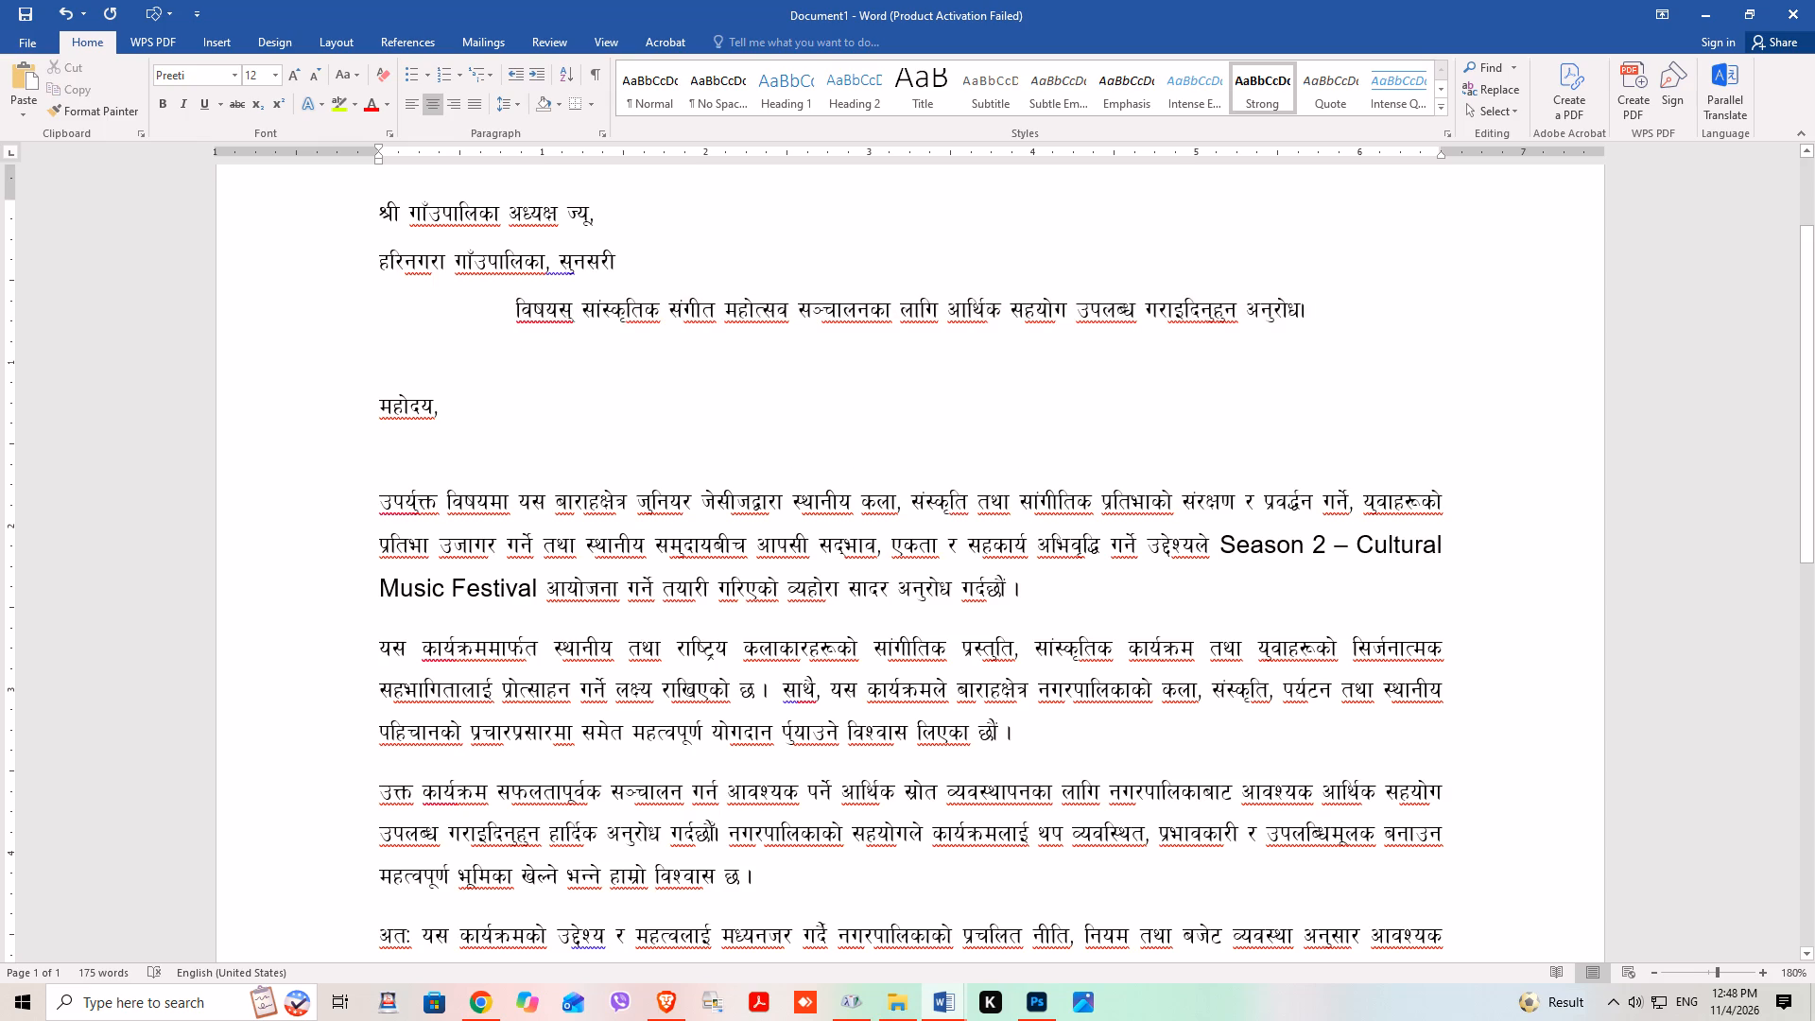
pyautogui.press('BackSpace')
pyautogui.press('BackSpace')
pyautogui.press('BackSpace')
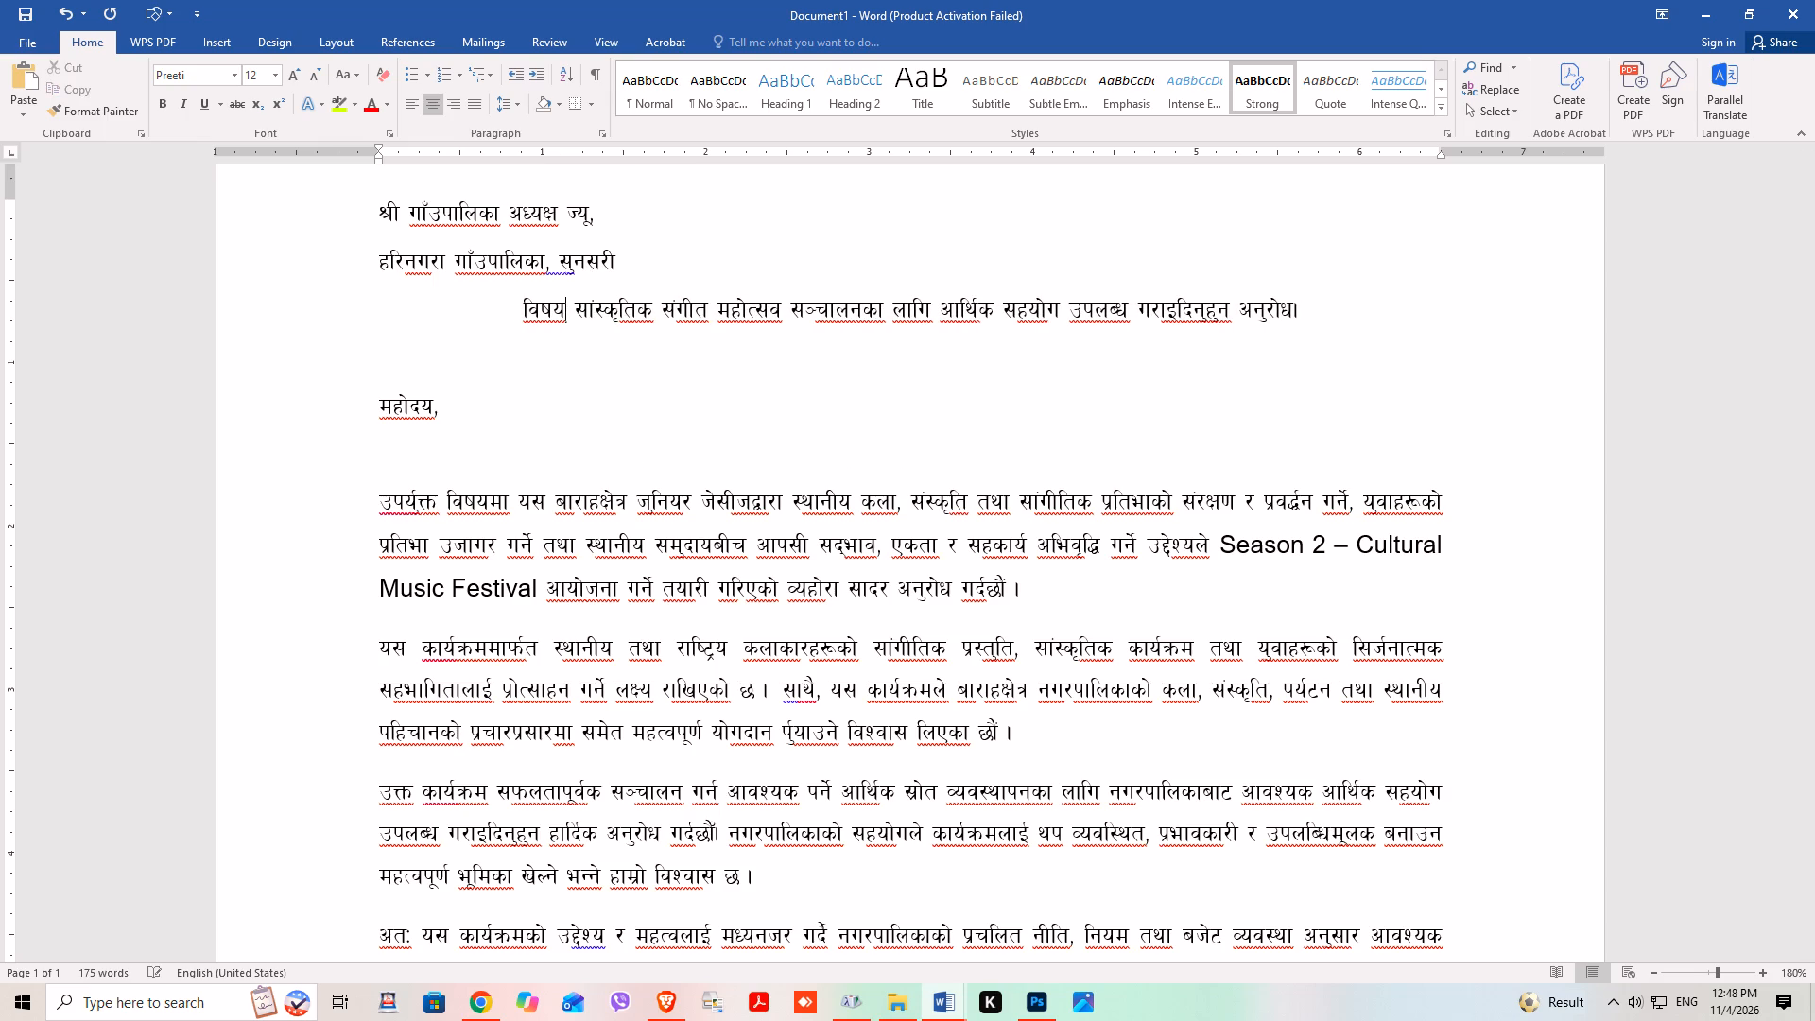
pyautogui.write('M')
pyautogui.press('space')
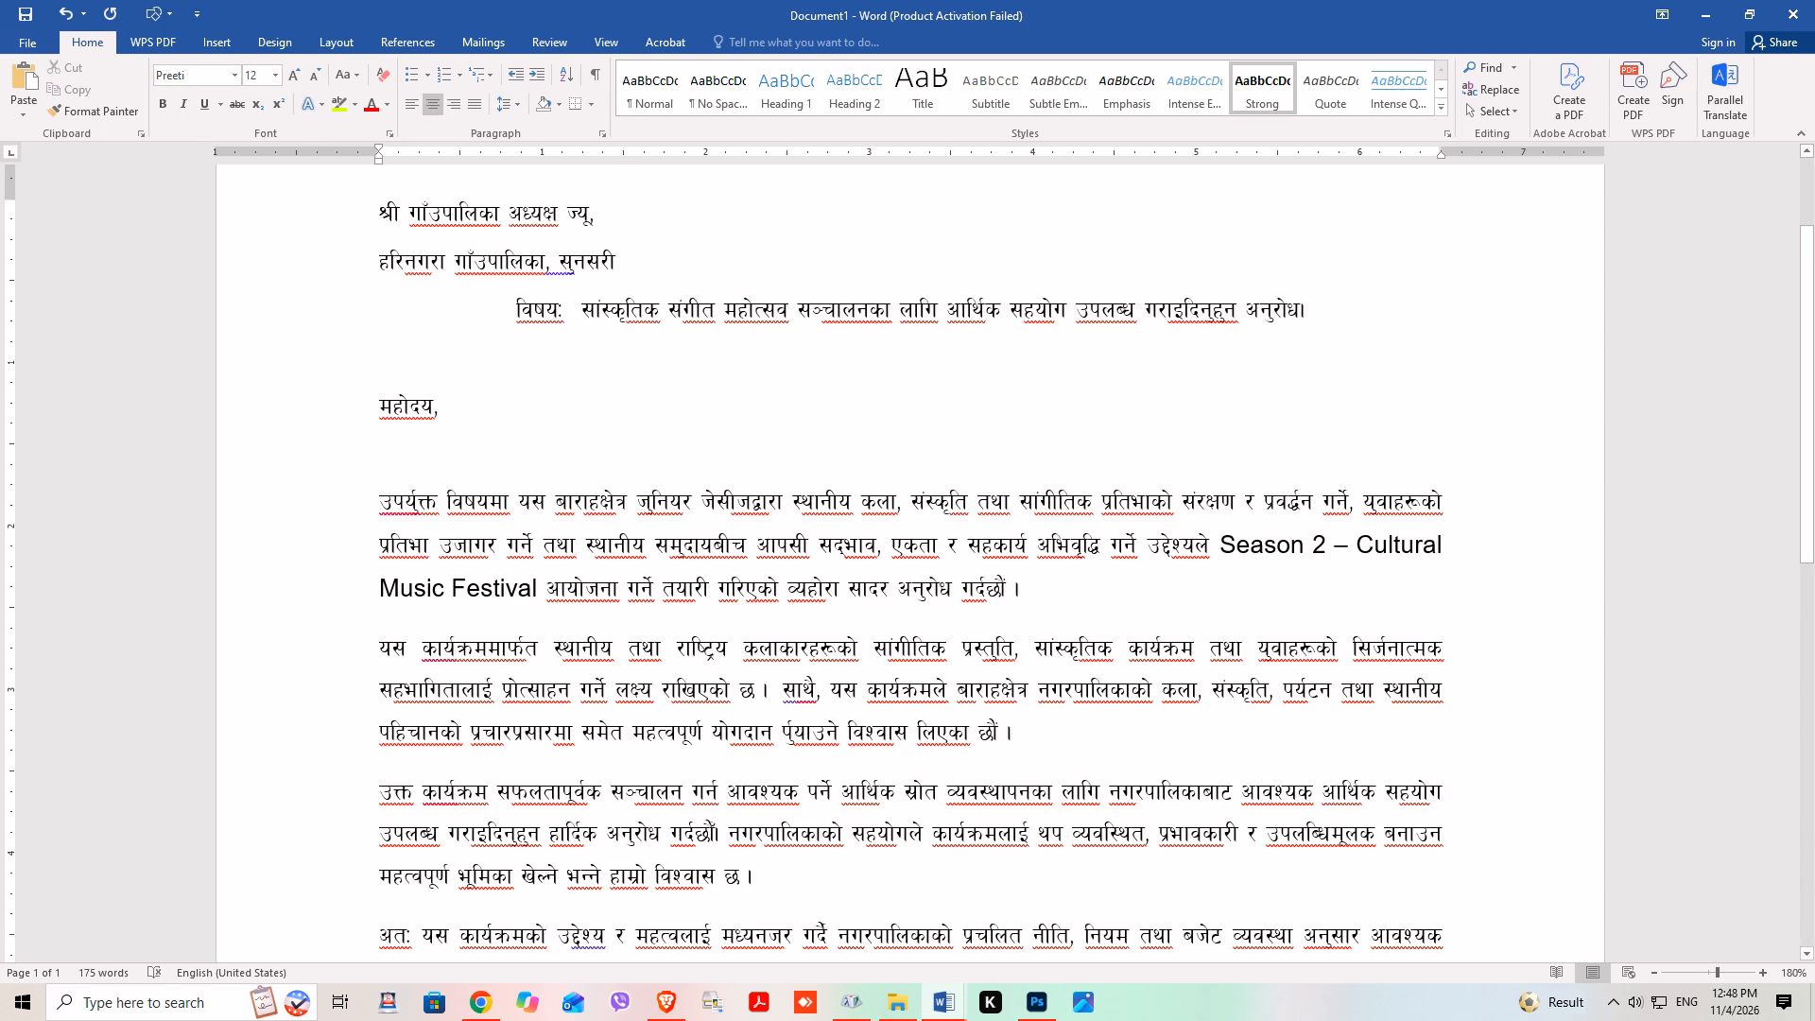
pyautogui.click(559, 309)
pyautogui.press('space')
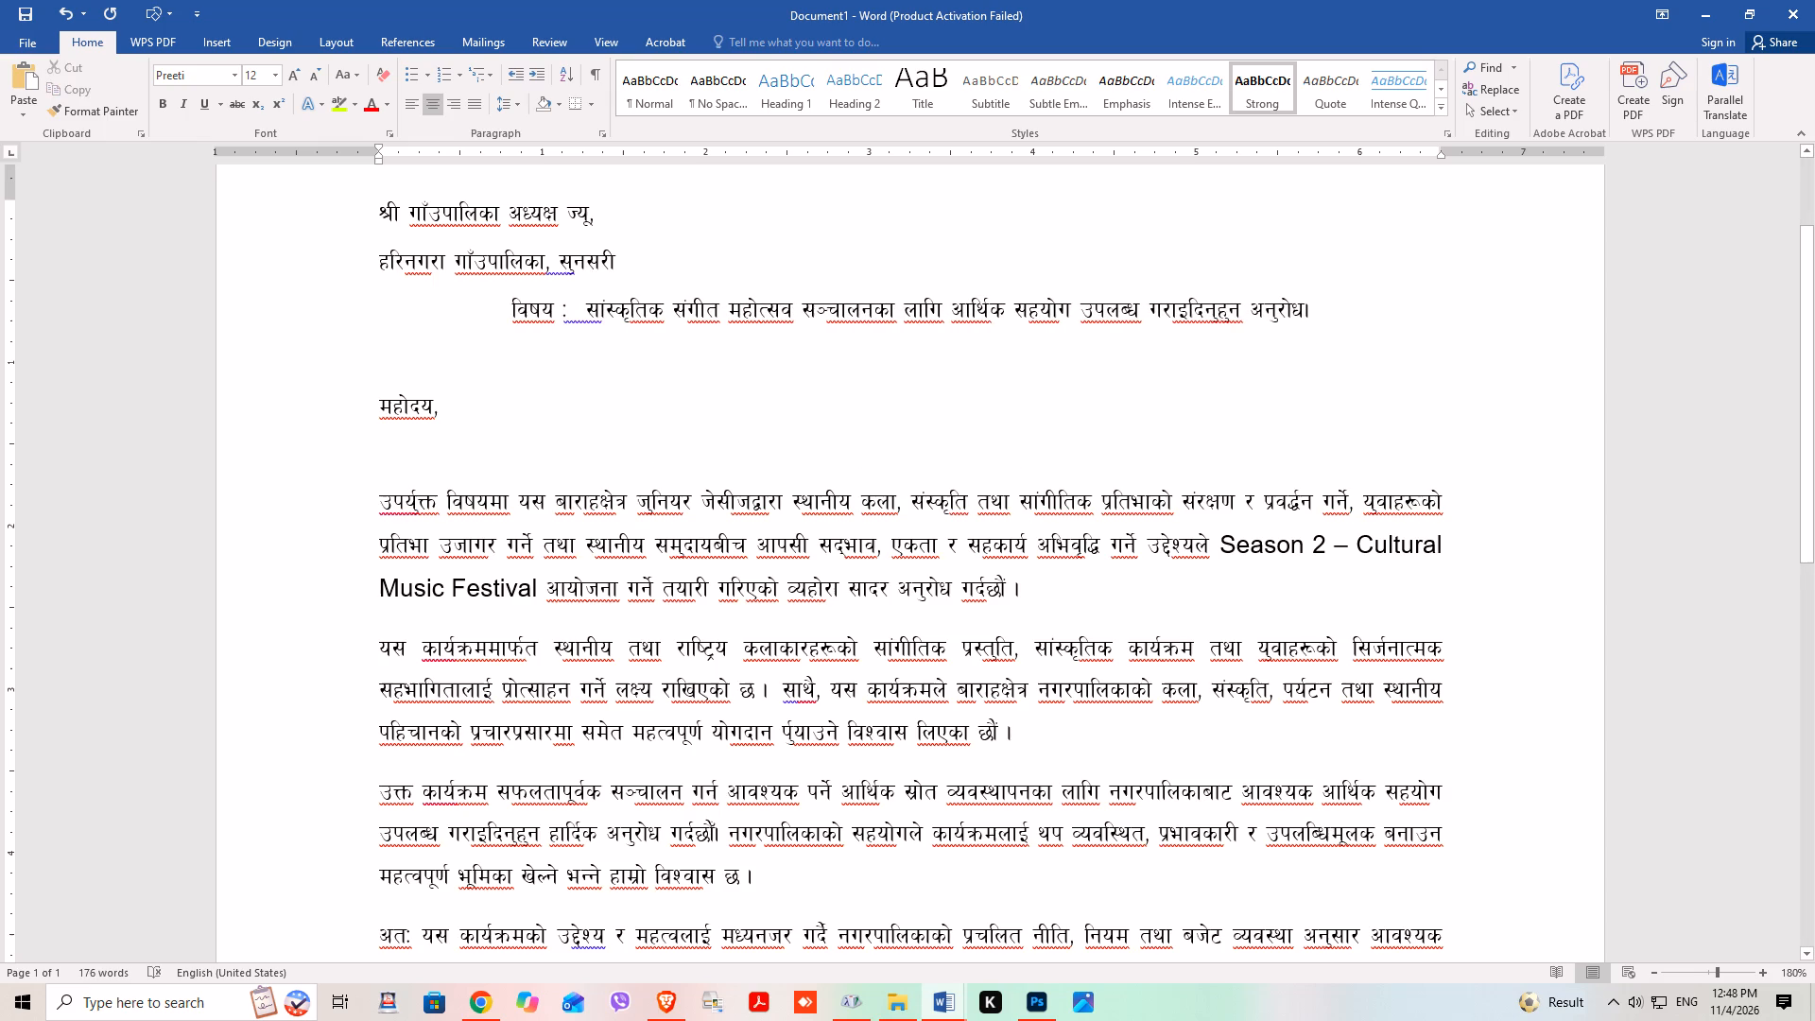
# Replace अनुरोध। at the end of the subject line with a spaced full stop । after गराइदिनुहुन.
pyautogui.click(820, 316)
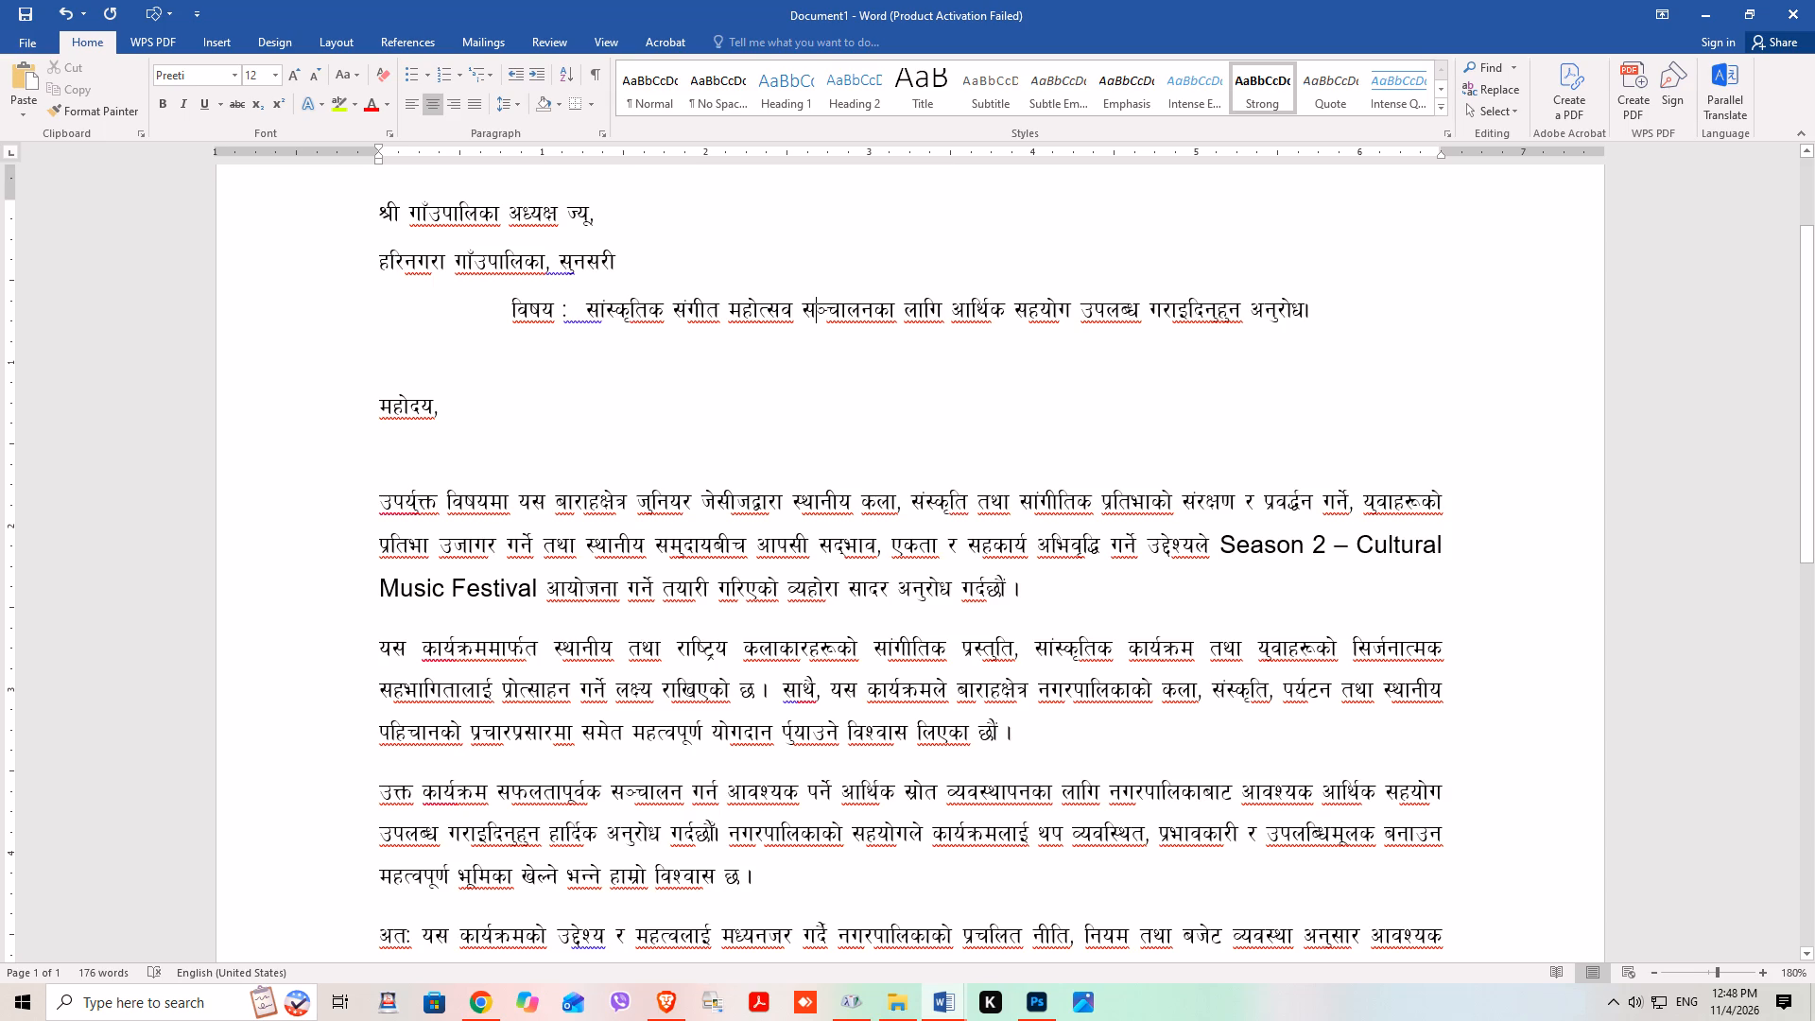
pyautogui.moveTo(1312, 307); pyautogui.dragTo(1296, 307)
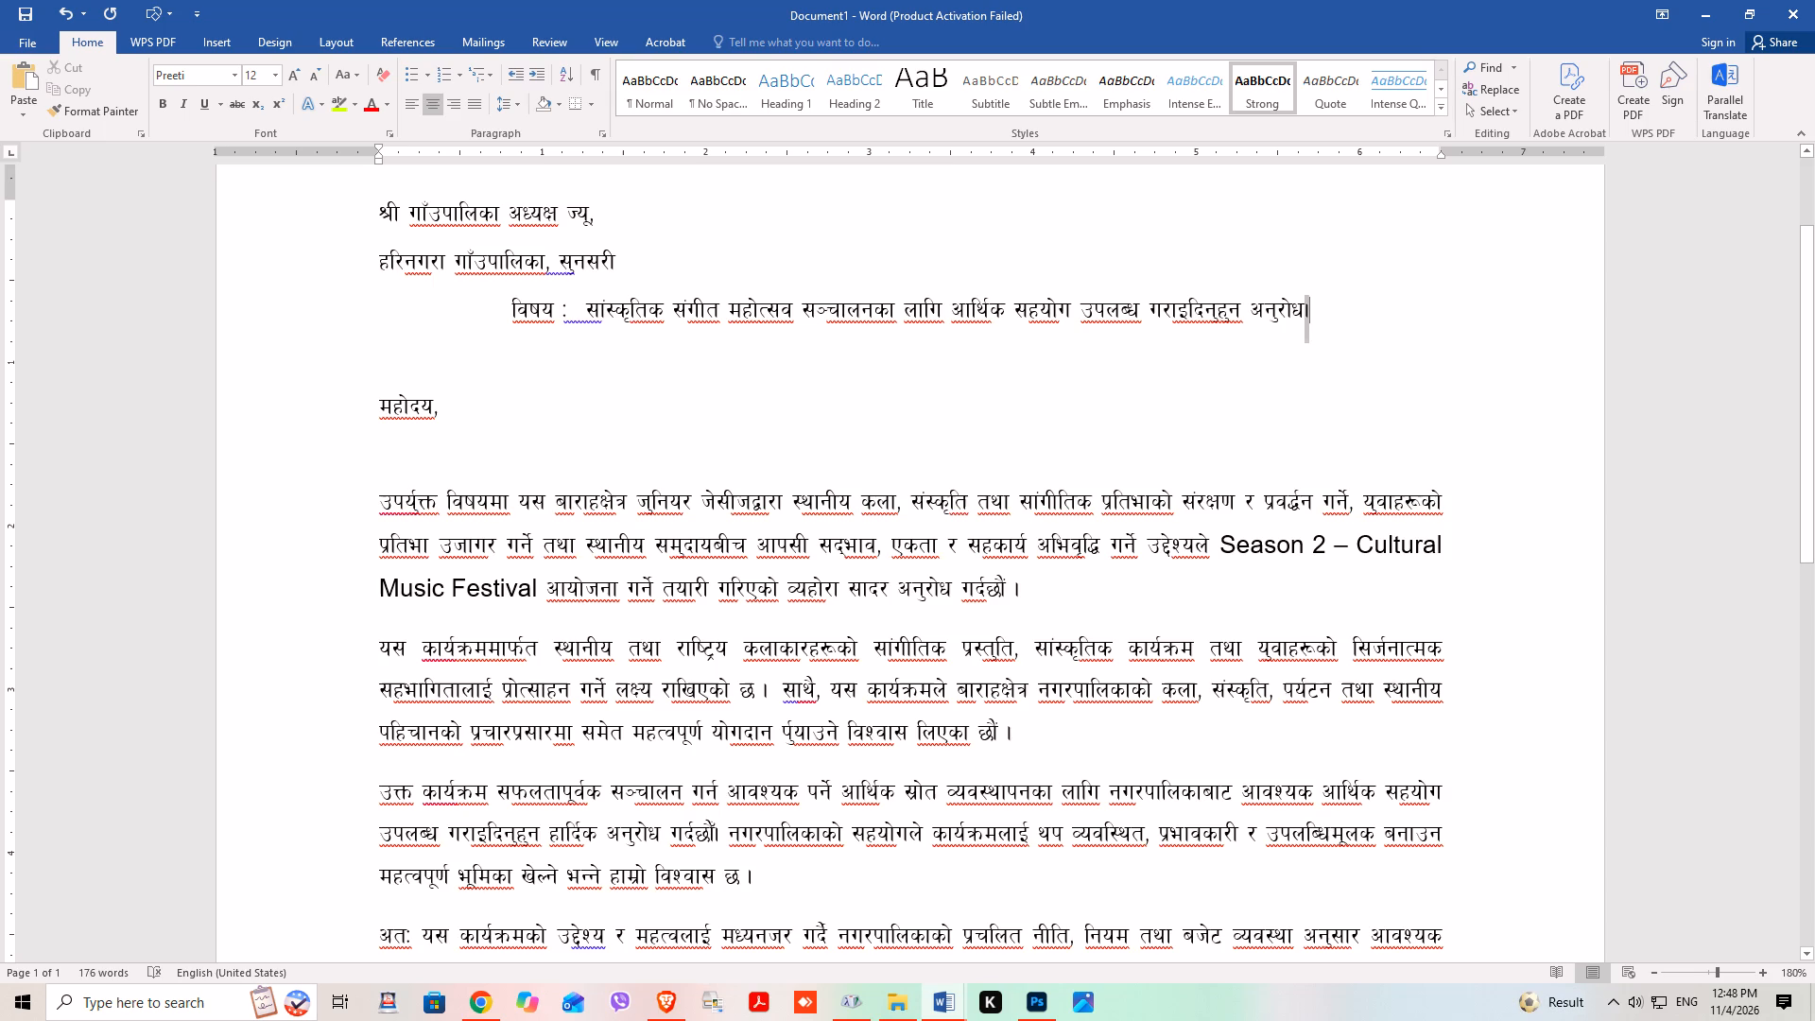
pyautogui.moveTo(1296, 307); pyautogui.dragTo(1260, 307)
pyautogui.press('.')
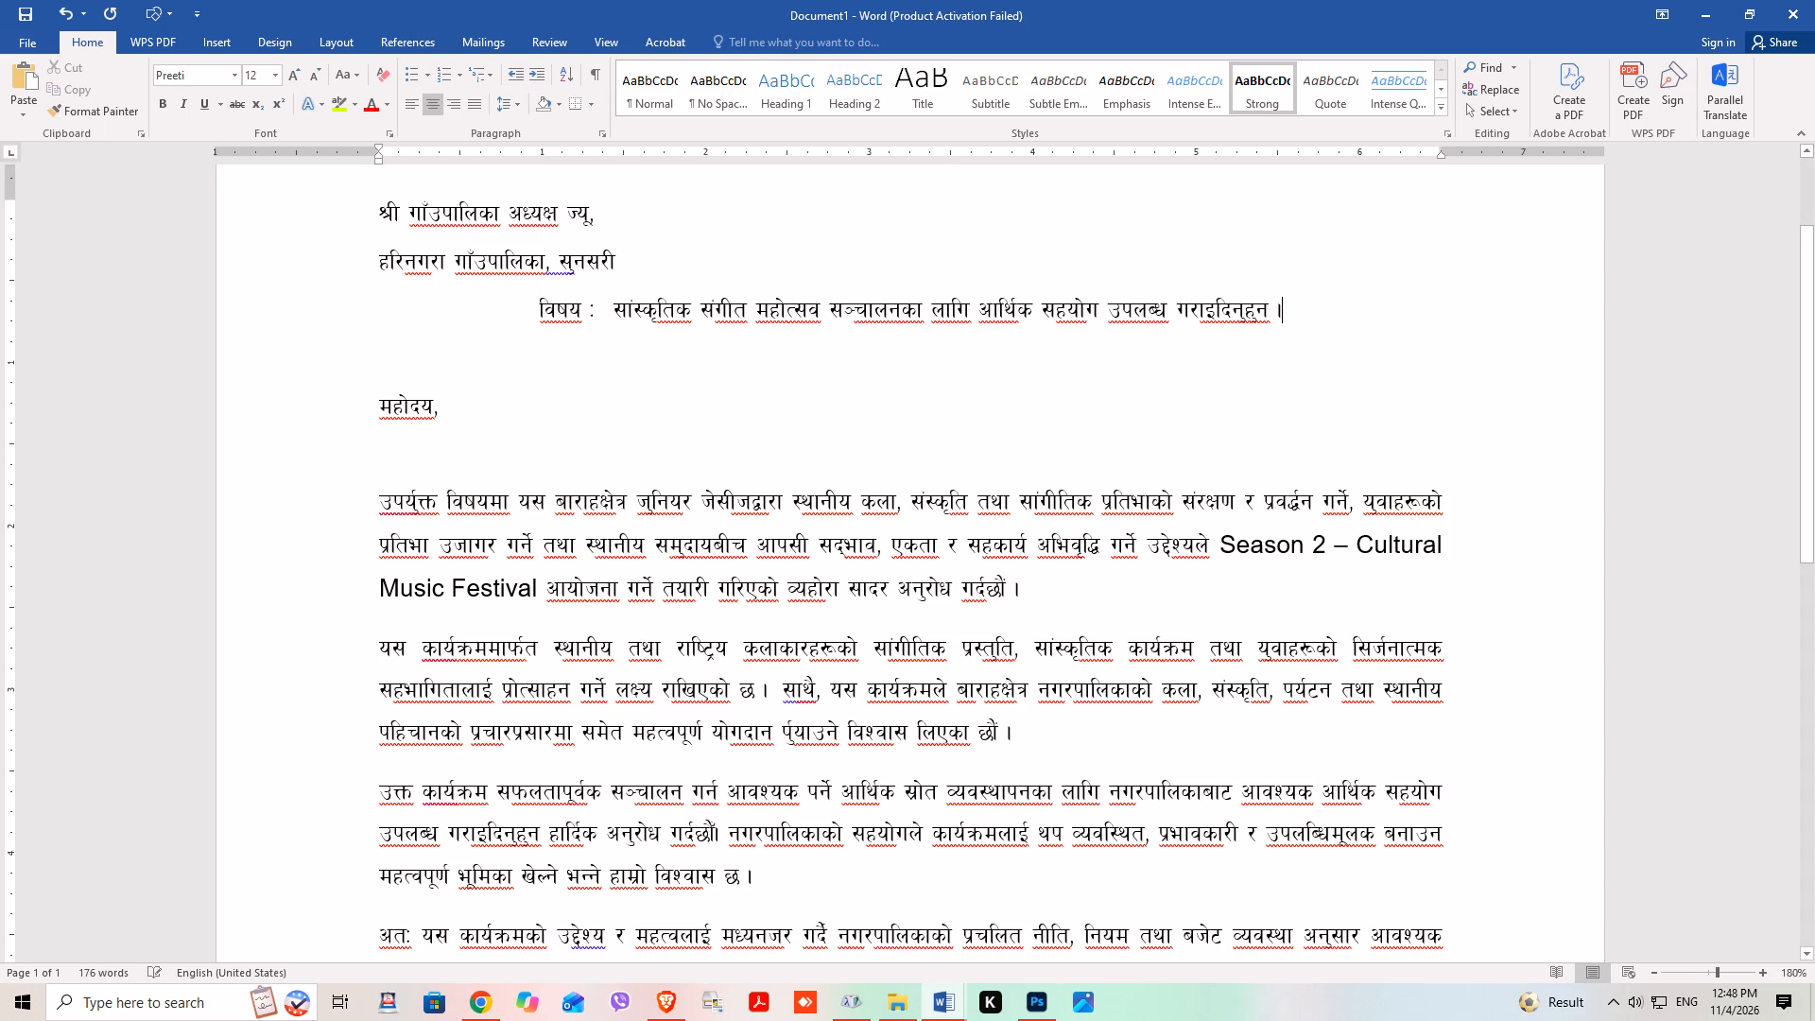
# Delete the empty line between the salutation महोदय, and the first body paragraph.
pyautogui.click(459, 411)
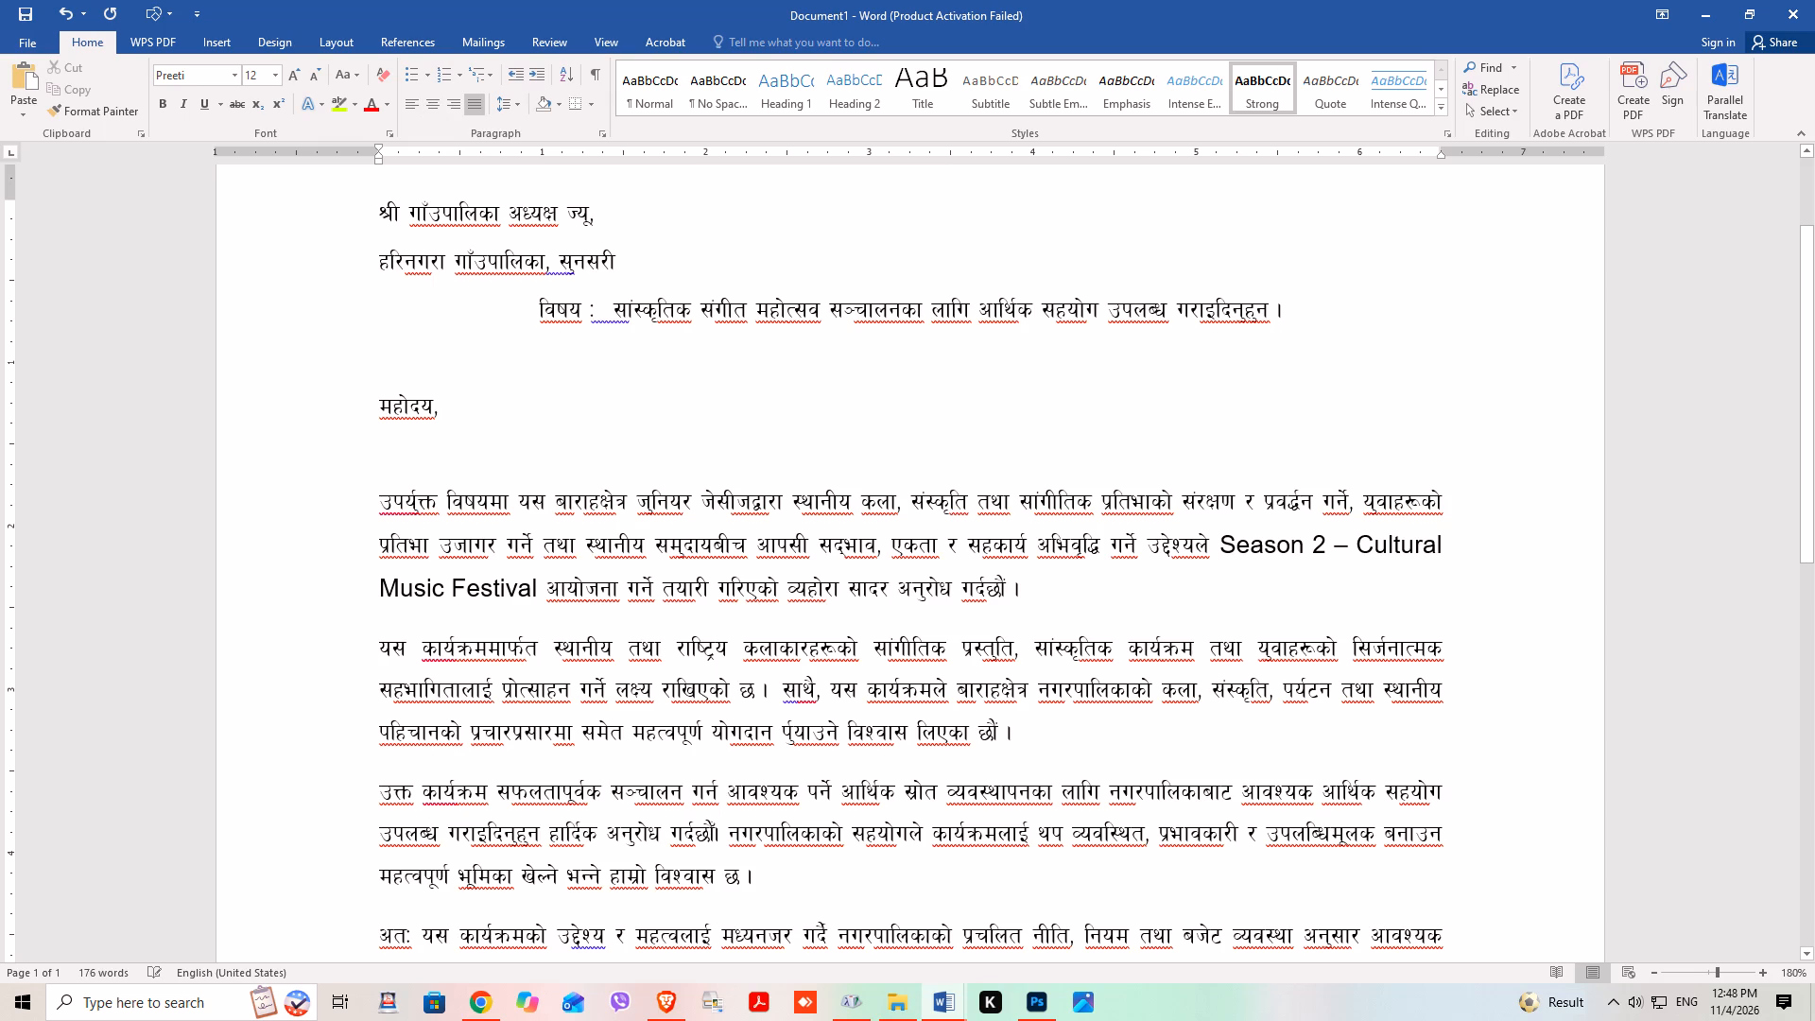
pyautogui.press('Delete')
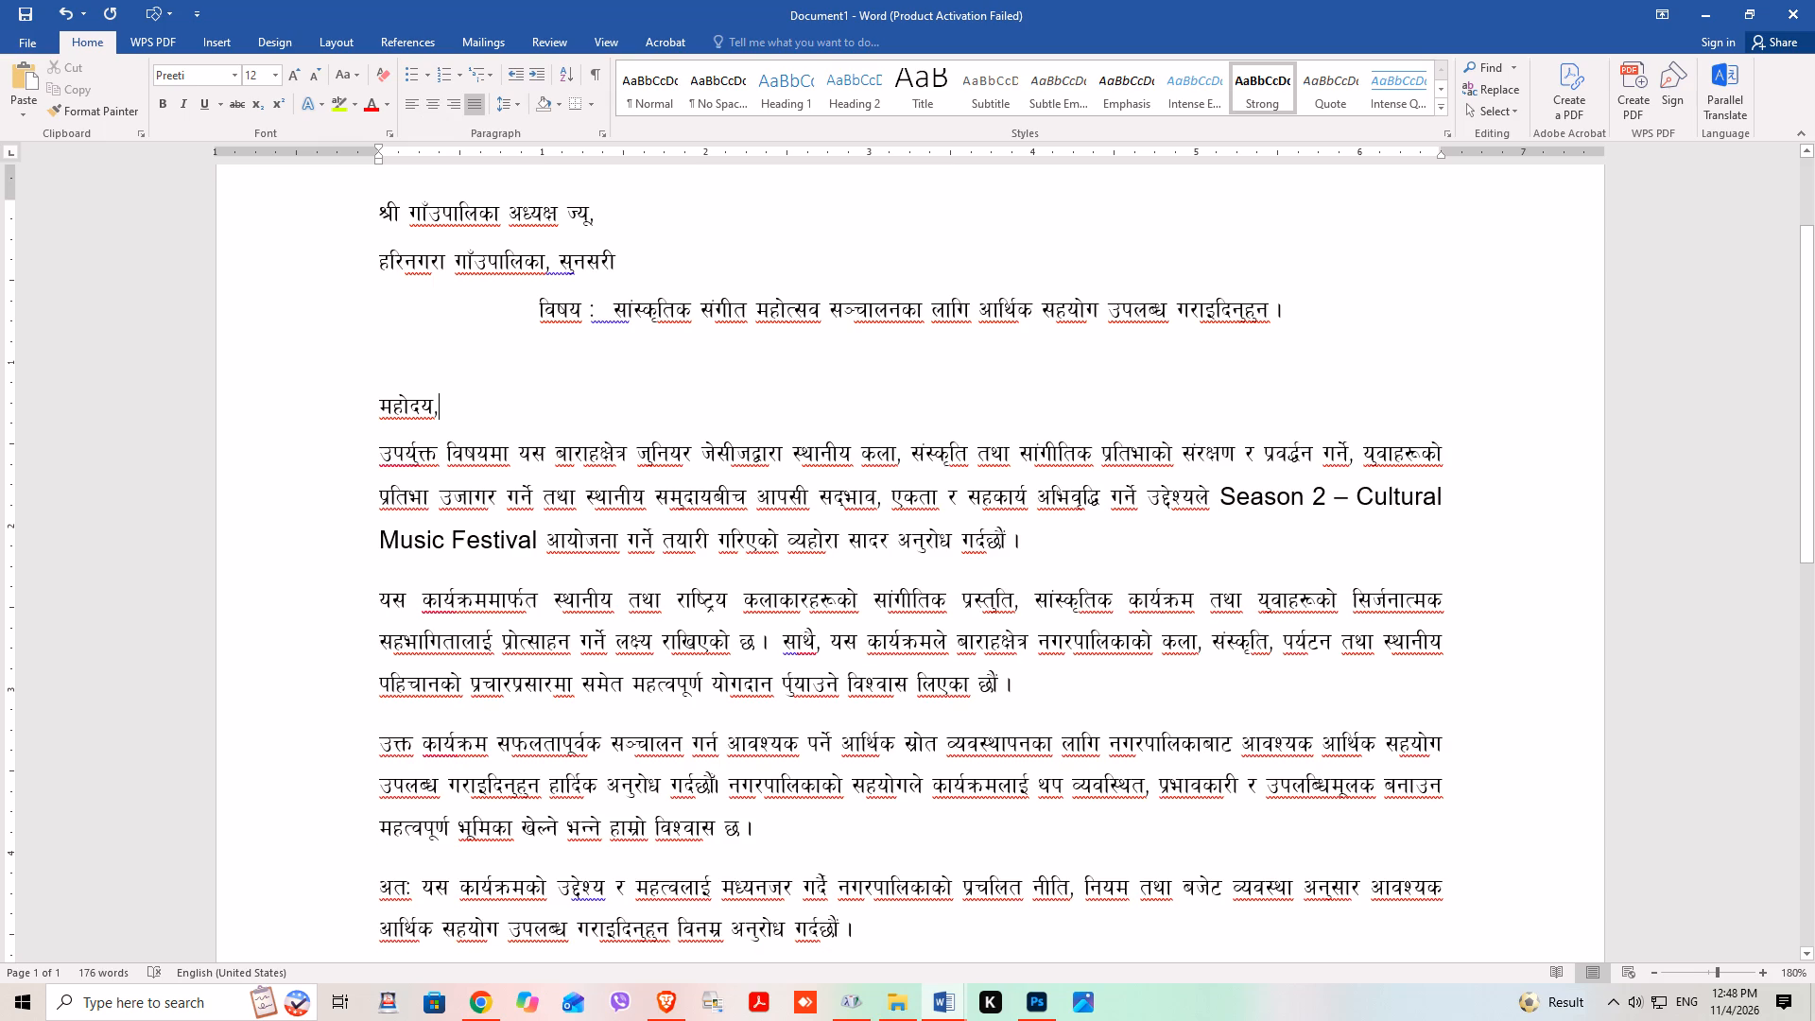
# Correct the first word of the opening body paragraph to उपरोक्त.
pyautogui.click(422, 455)
pyautogui.press('BackSpace')
pyautogui.press('BackSpace')
pyautogui.press('BackSpace')
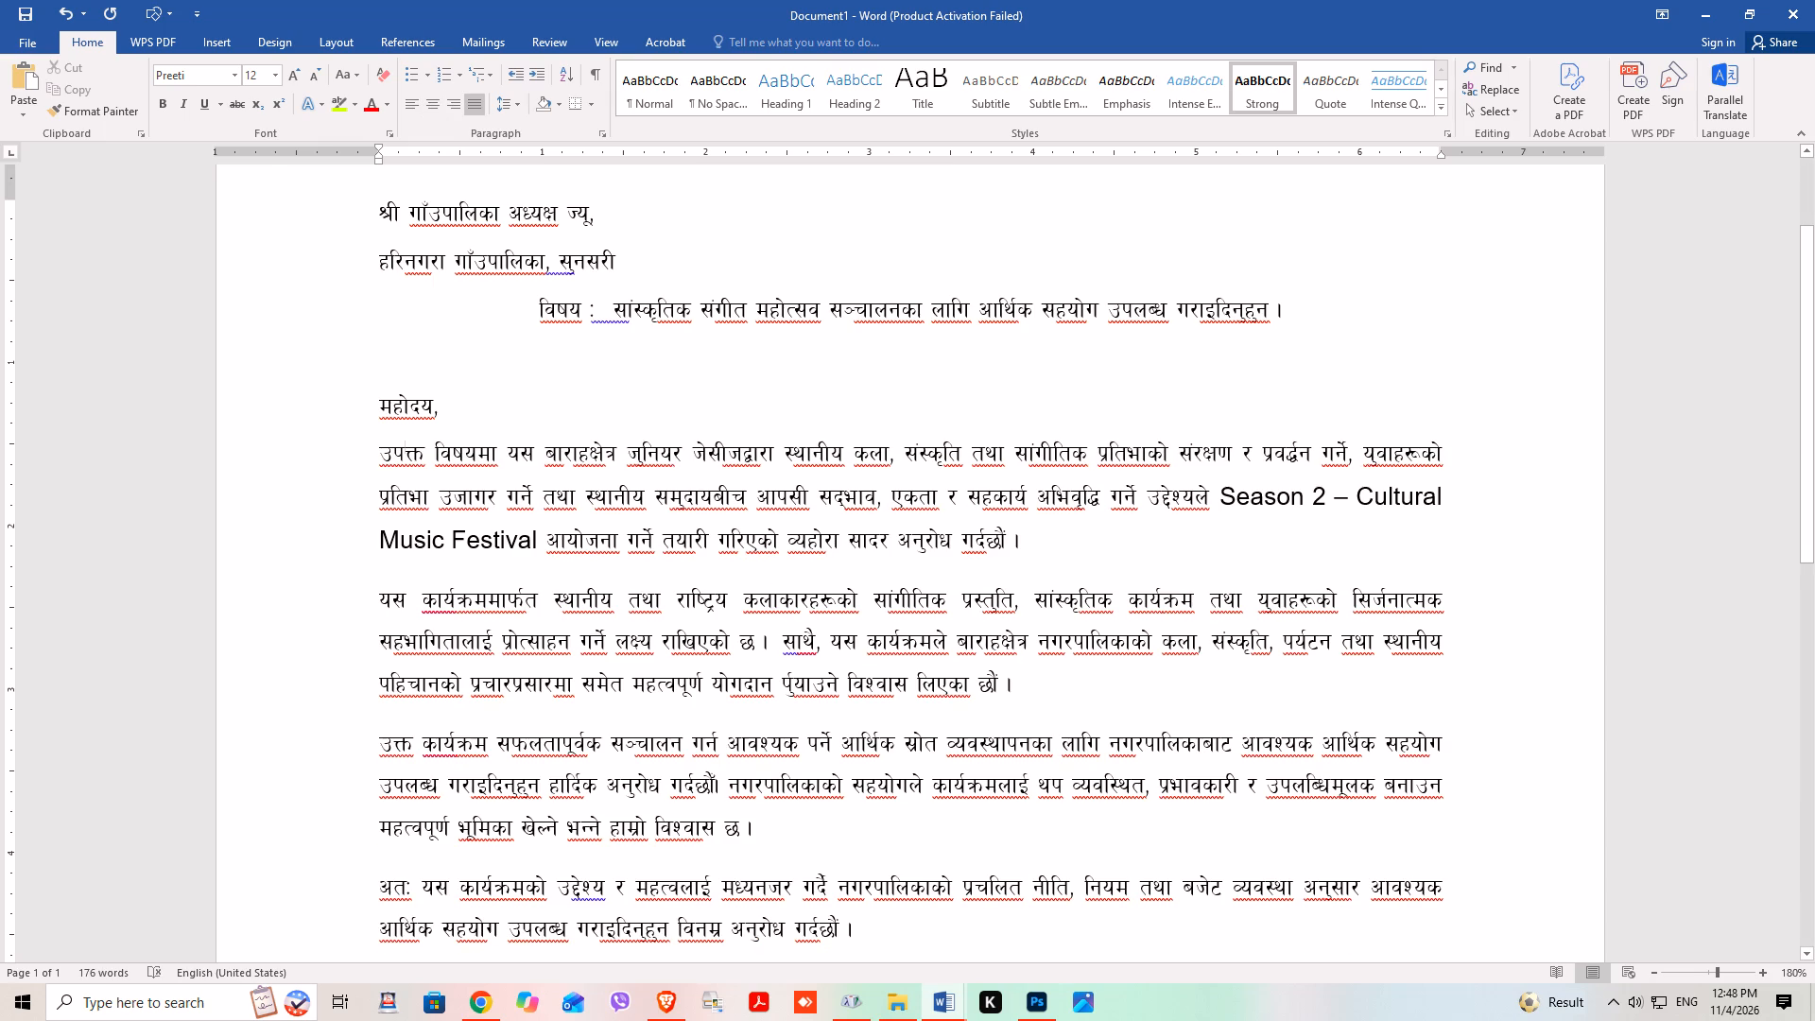
pyautogui.write('/f')
pyautogui.press(']')
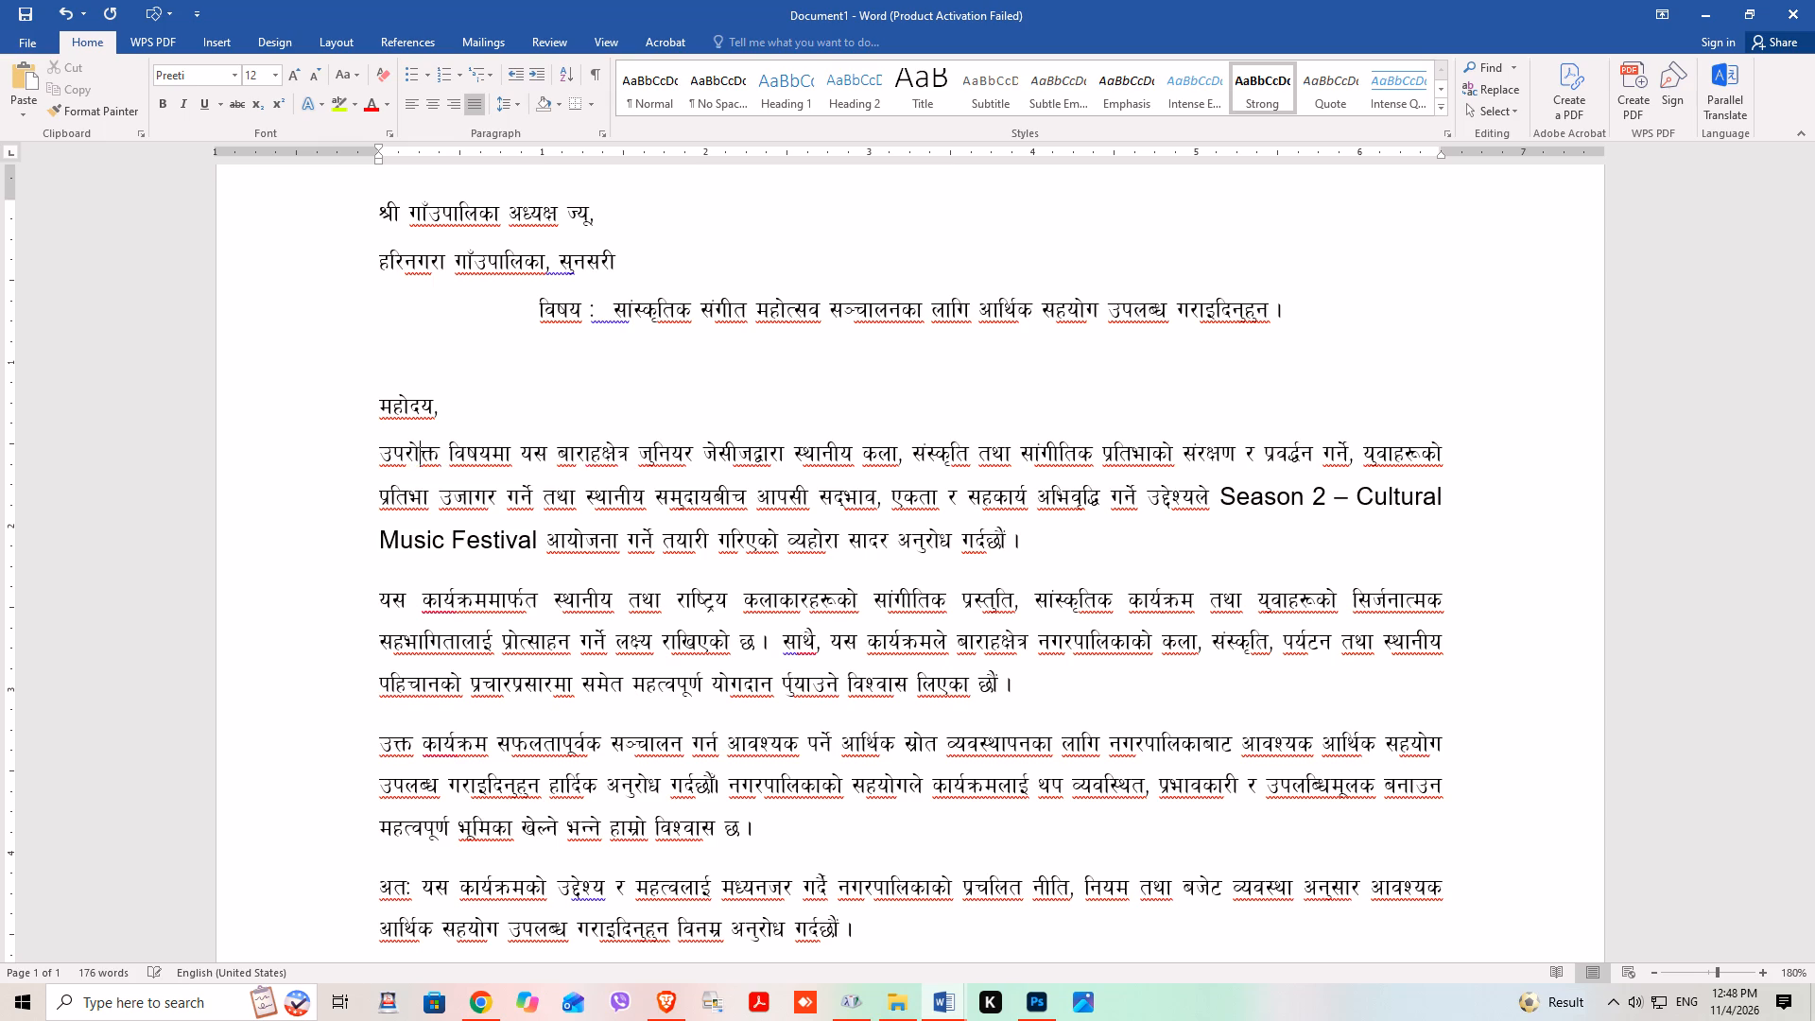
# Save the document to the Desktop as a Word document named JCI letter new.
pyautogui.click(779, 572)
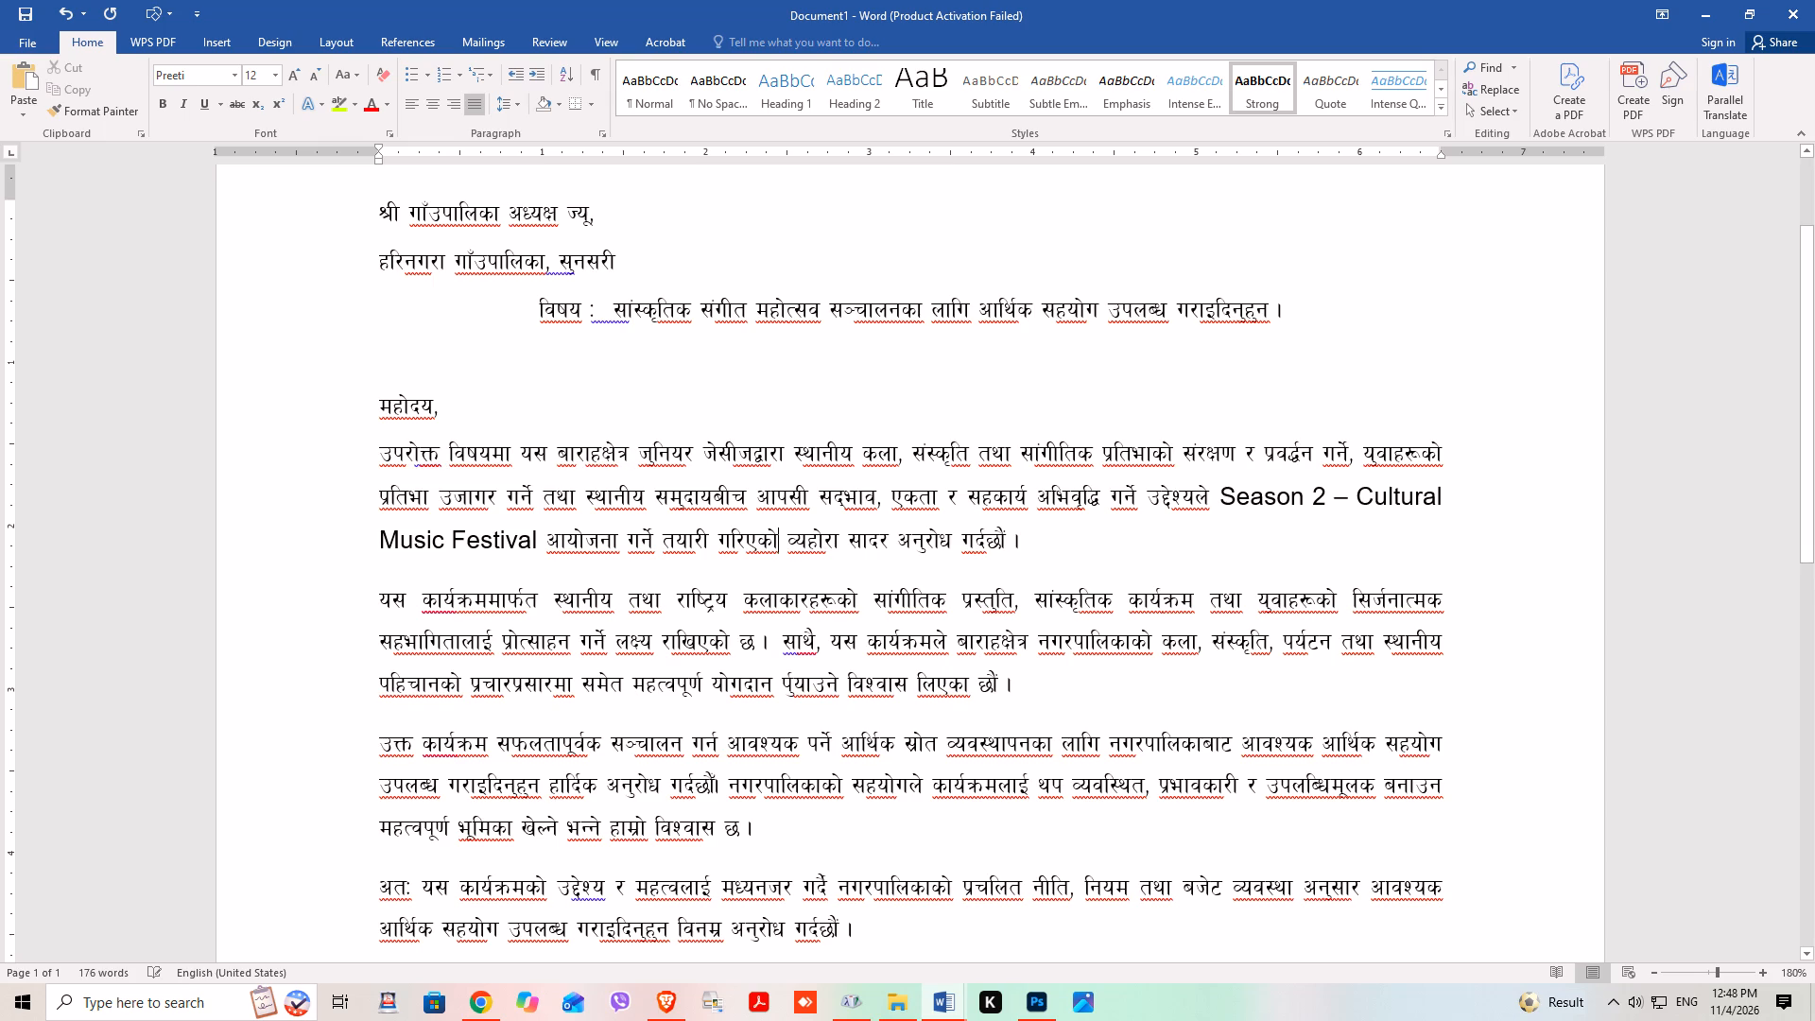
pyautogui.scroll(-3, 745, 628)
pyautogui.hotkey('ctrl', 's')
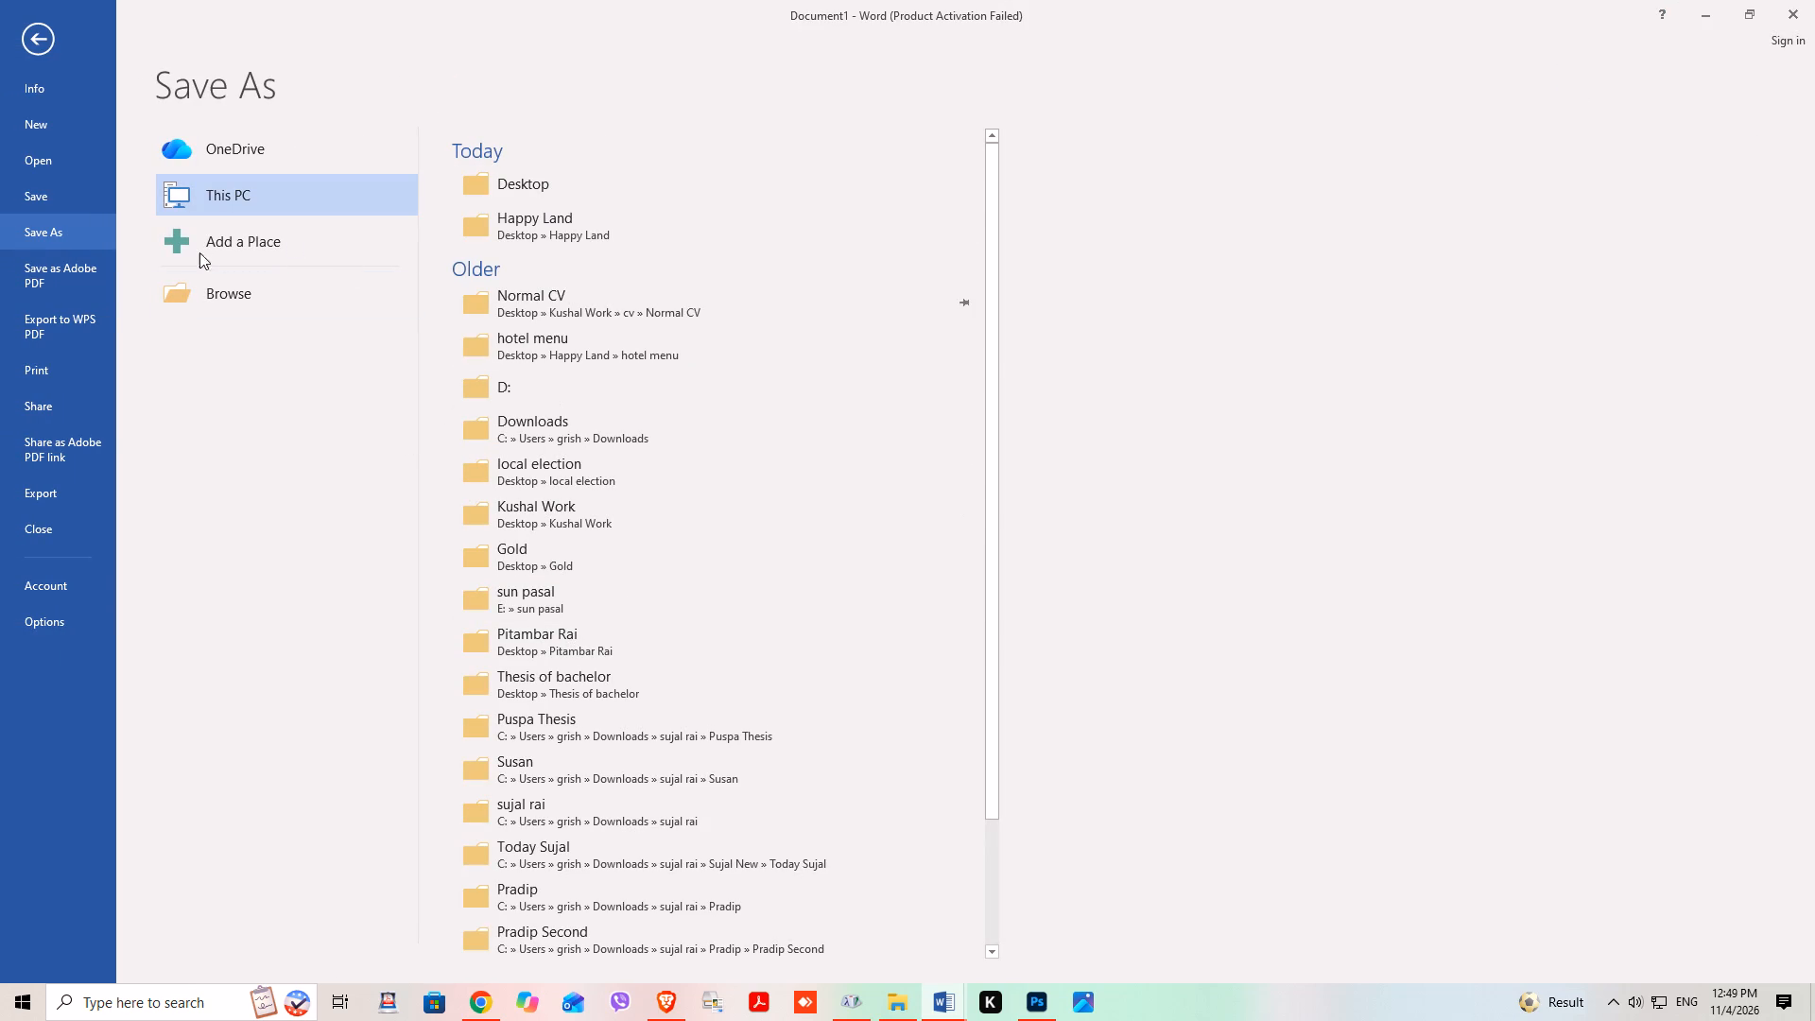
pyautogui.click(539, 182)
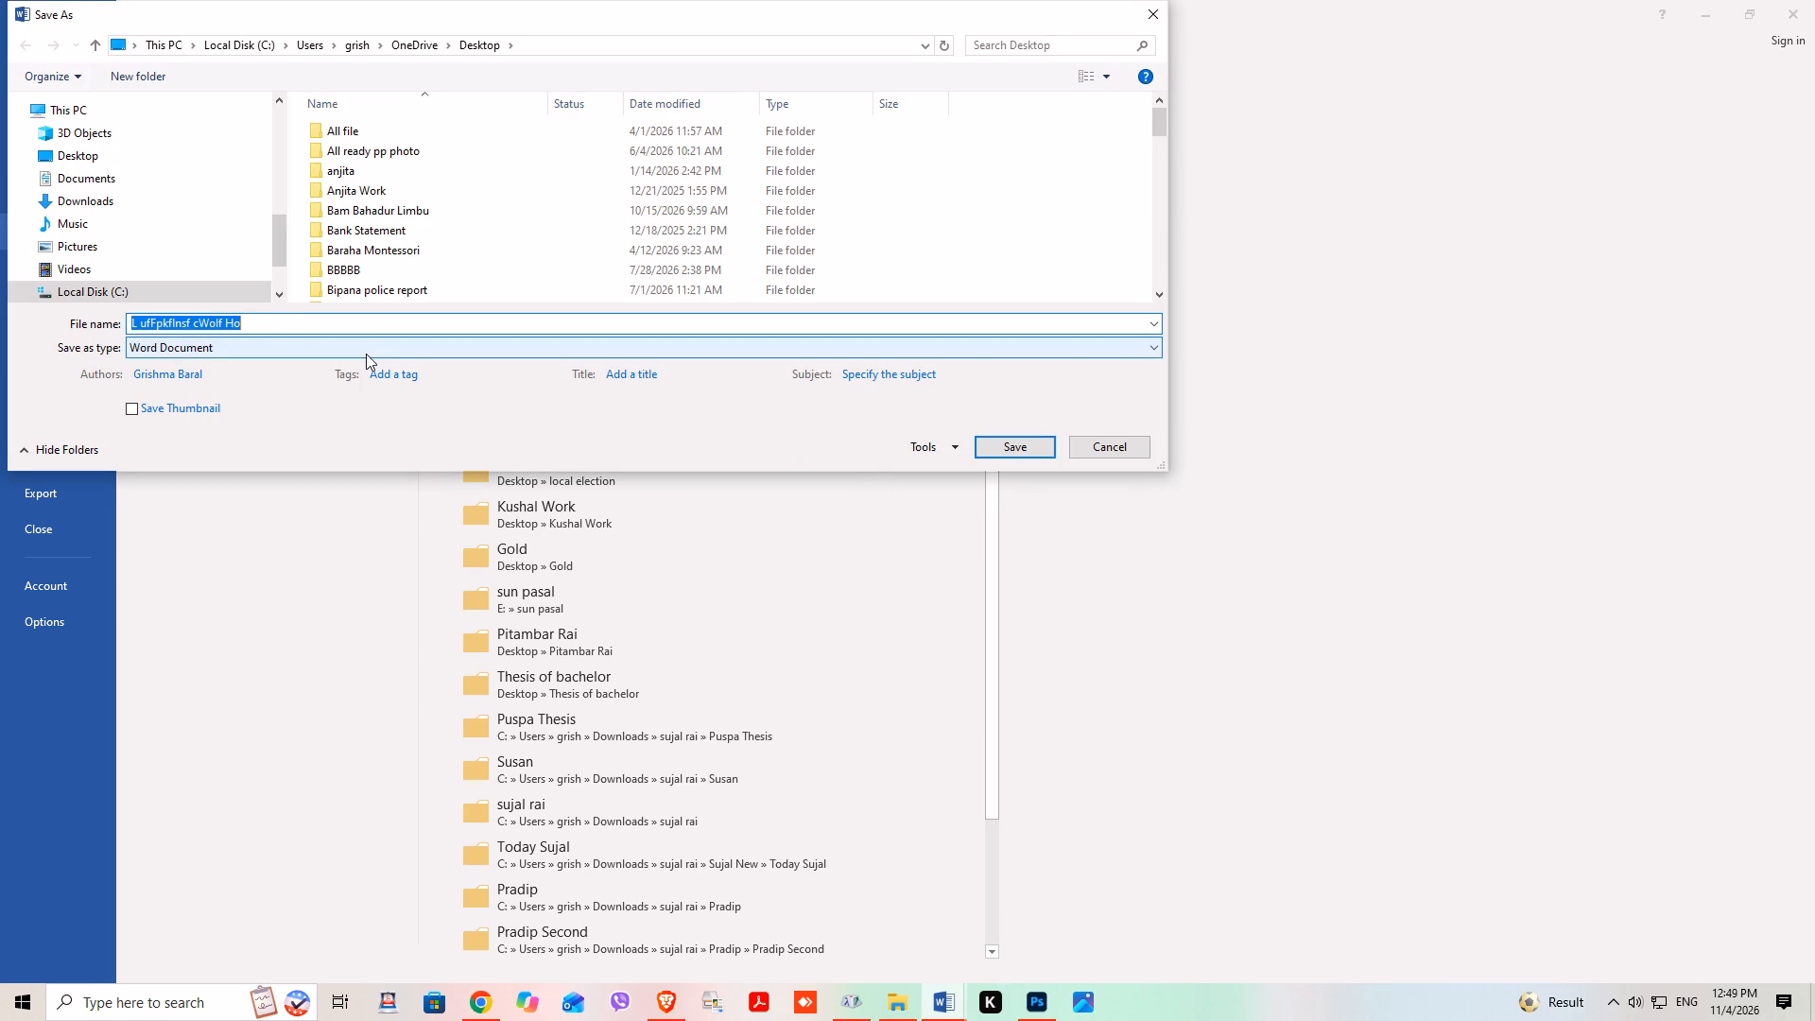
pyautogui.write('JCI')
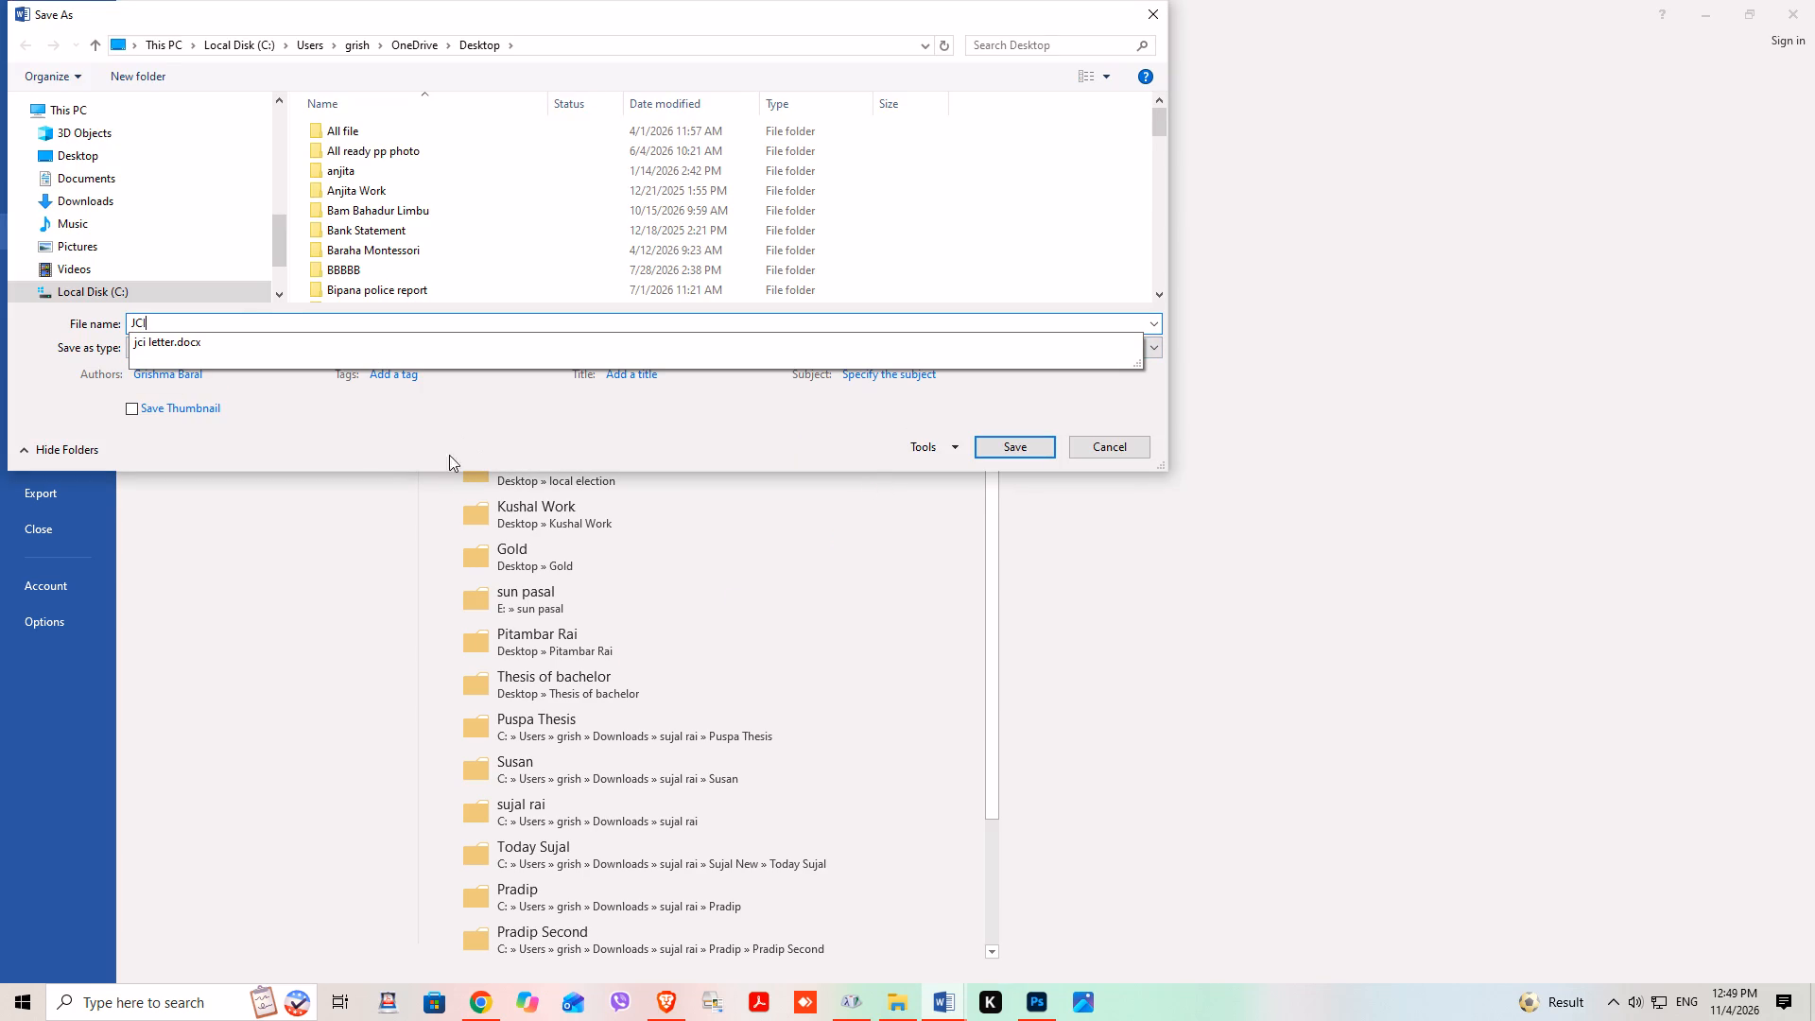
pyautogui.press('space')
pyautogui.write('letter new')
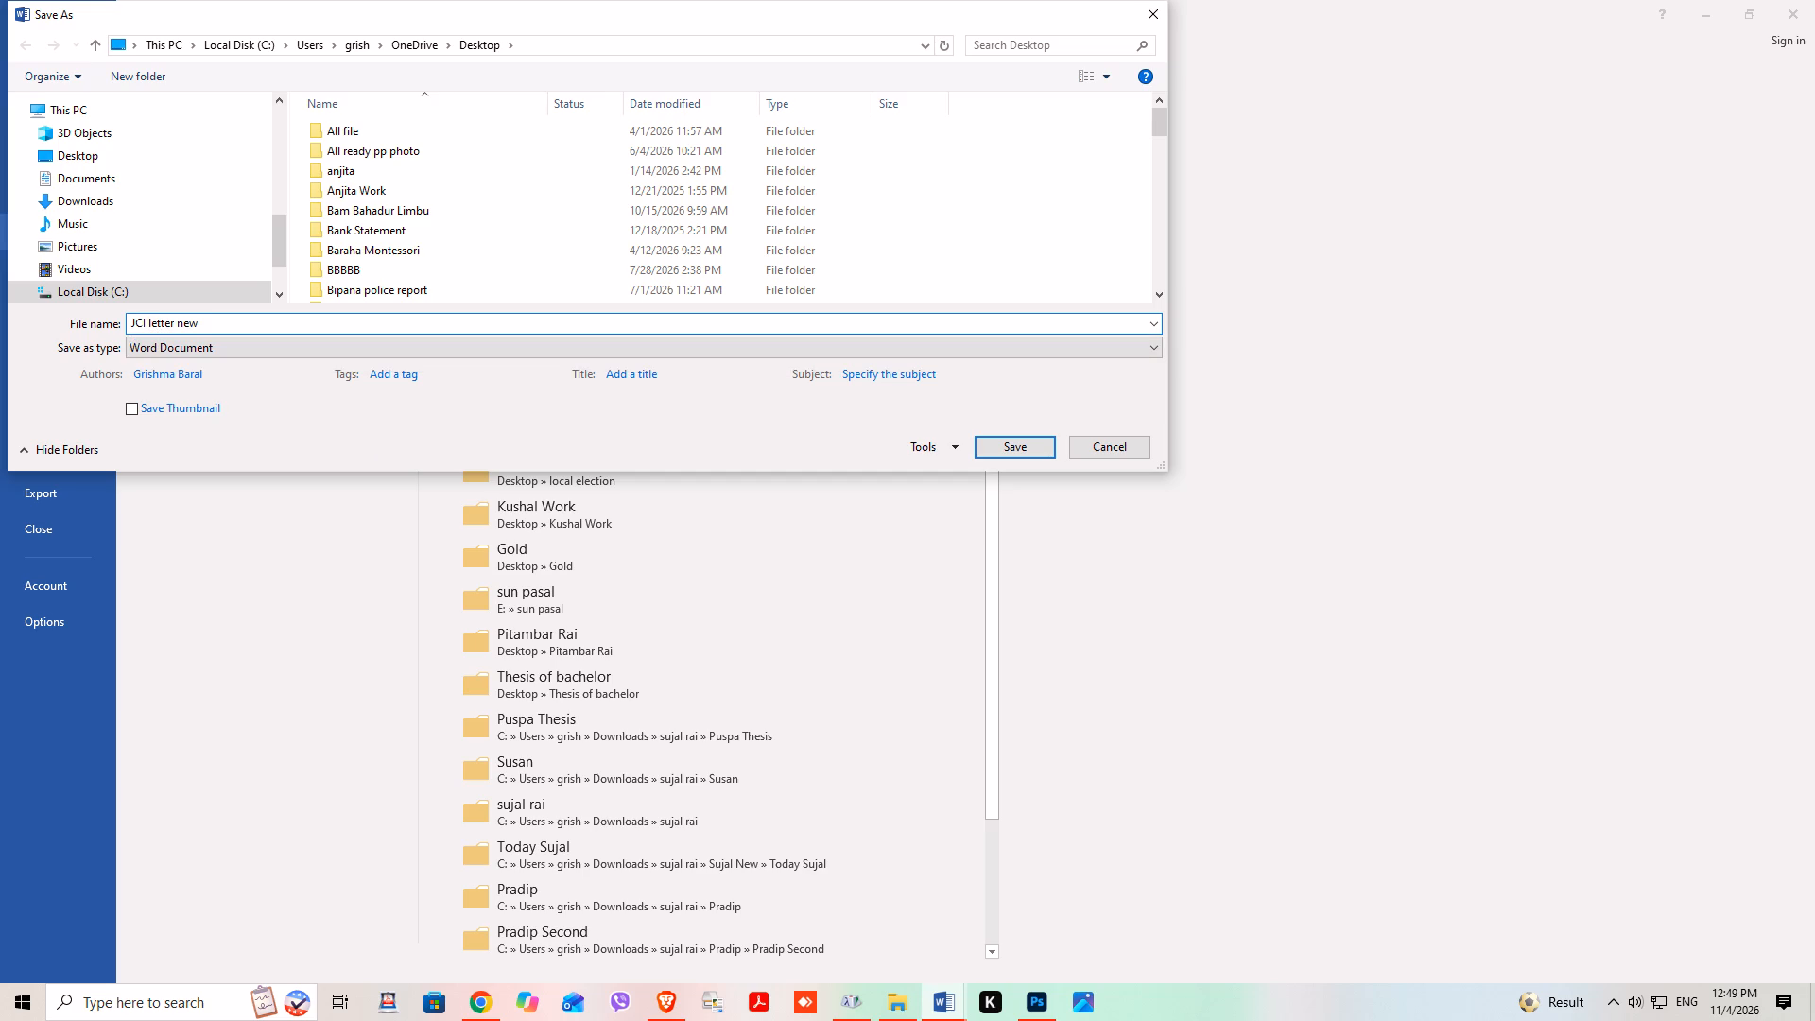
pyautogui.click(1035, 441)
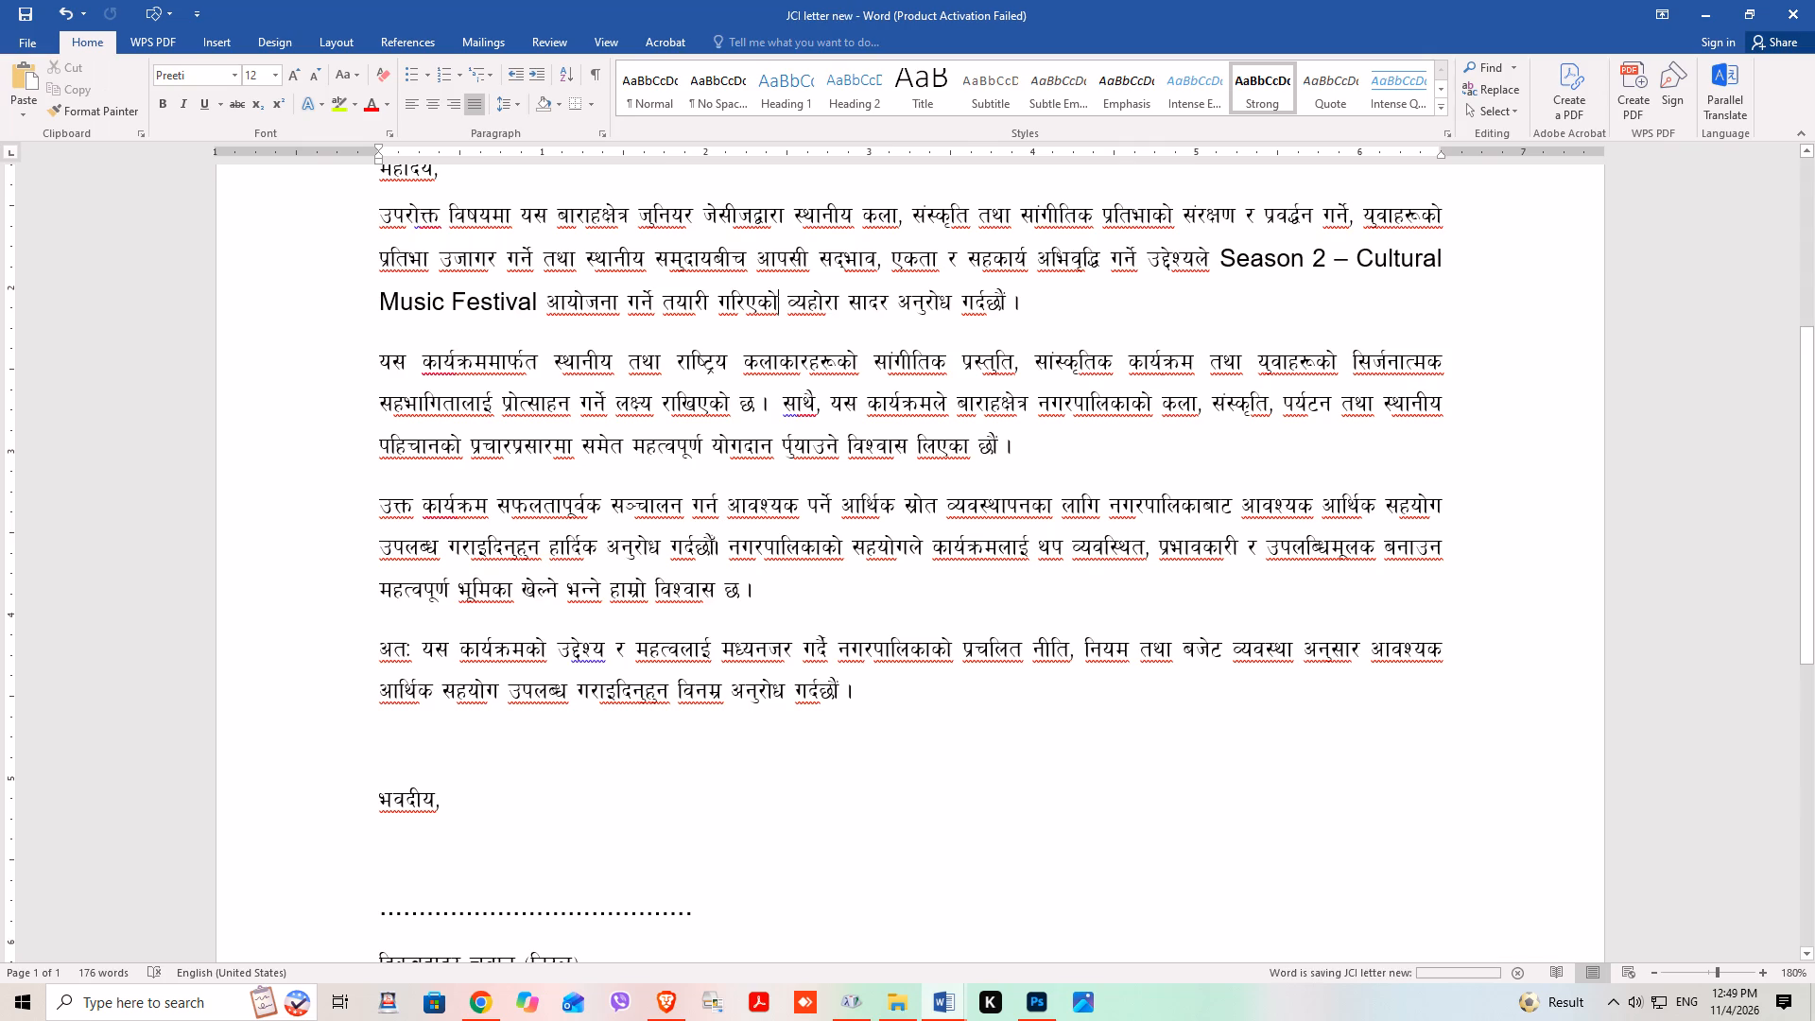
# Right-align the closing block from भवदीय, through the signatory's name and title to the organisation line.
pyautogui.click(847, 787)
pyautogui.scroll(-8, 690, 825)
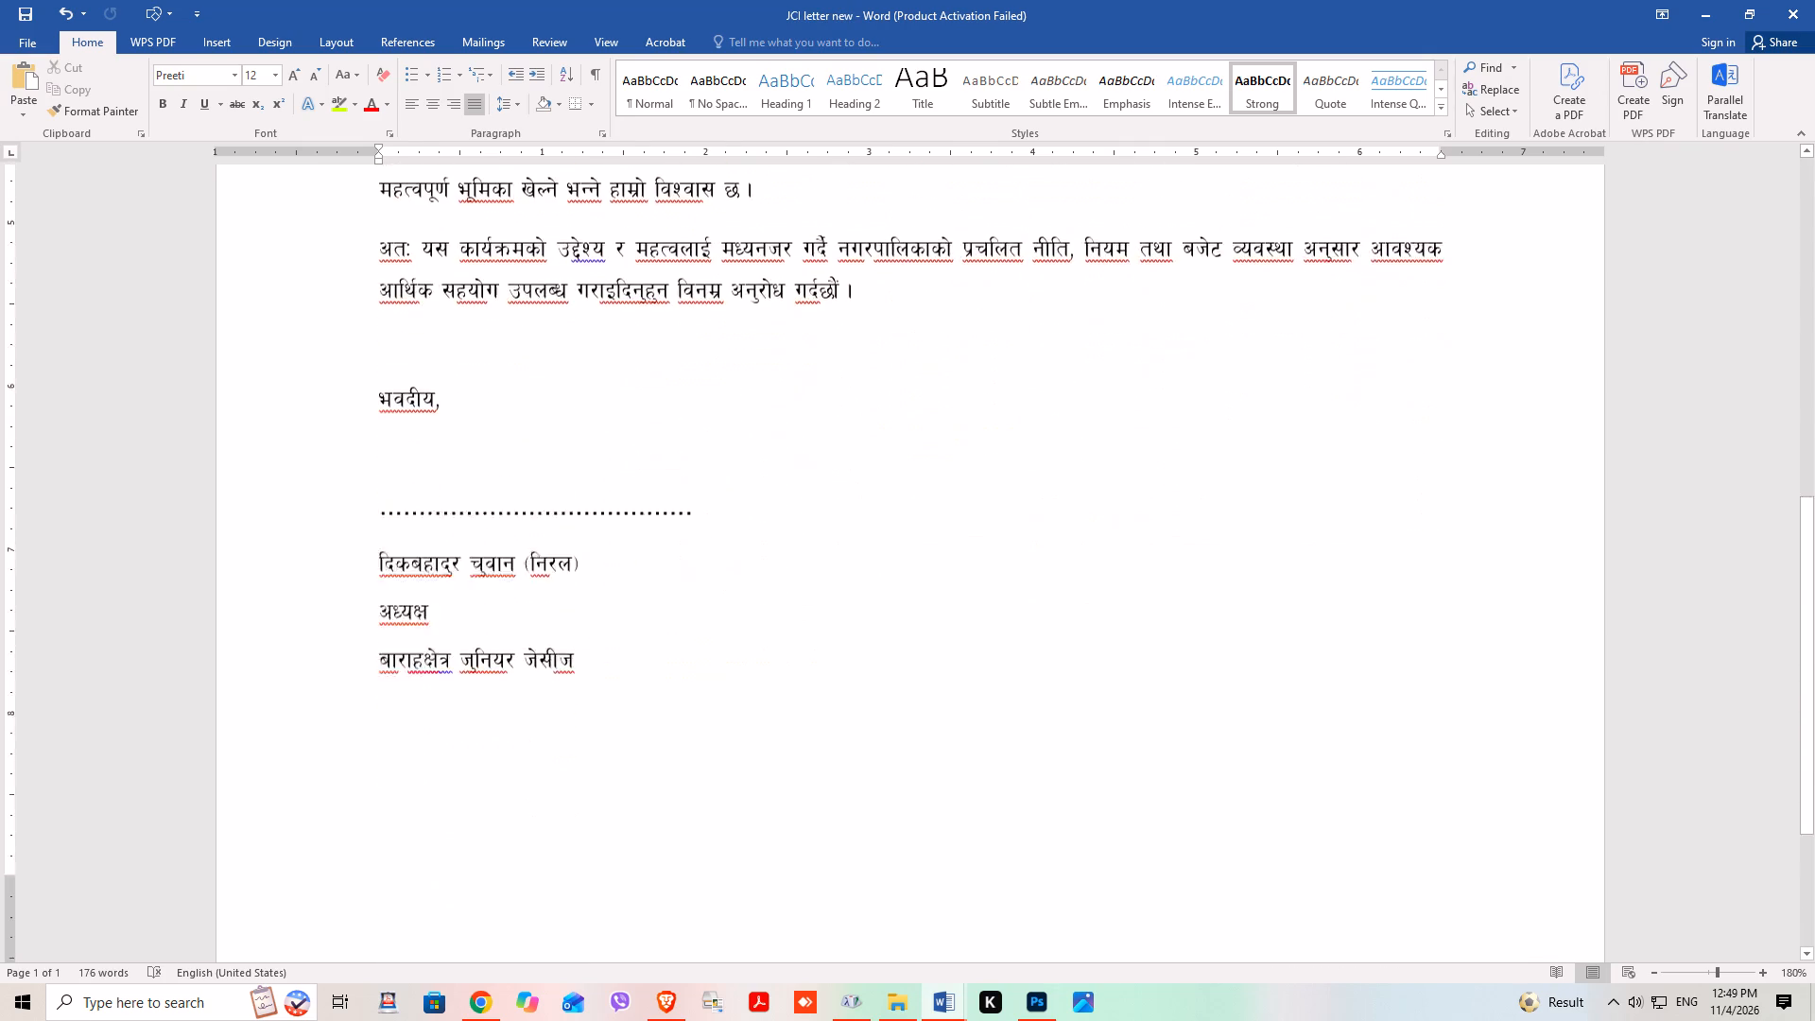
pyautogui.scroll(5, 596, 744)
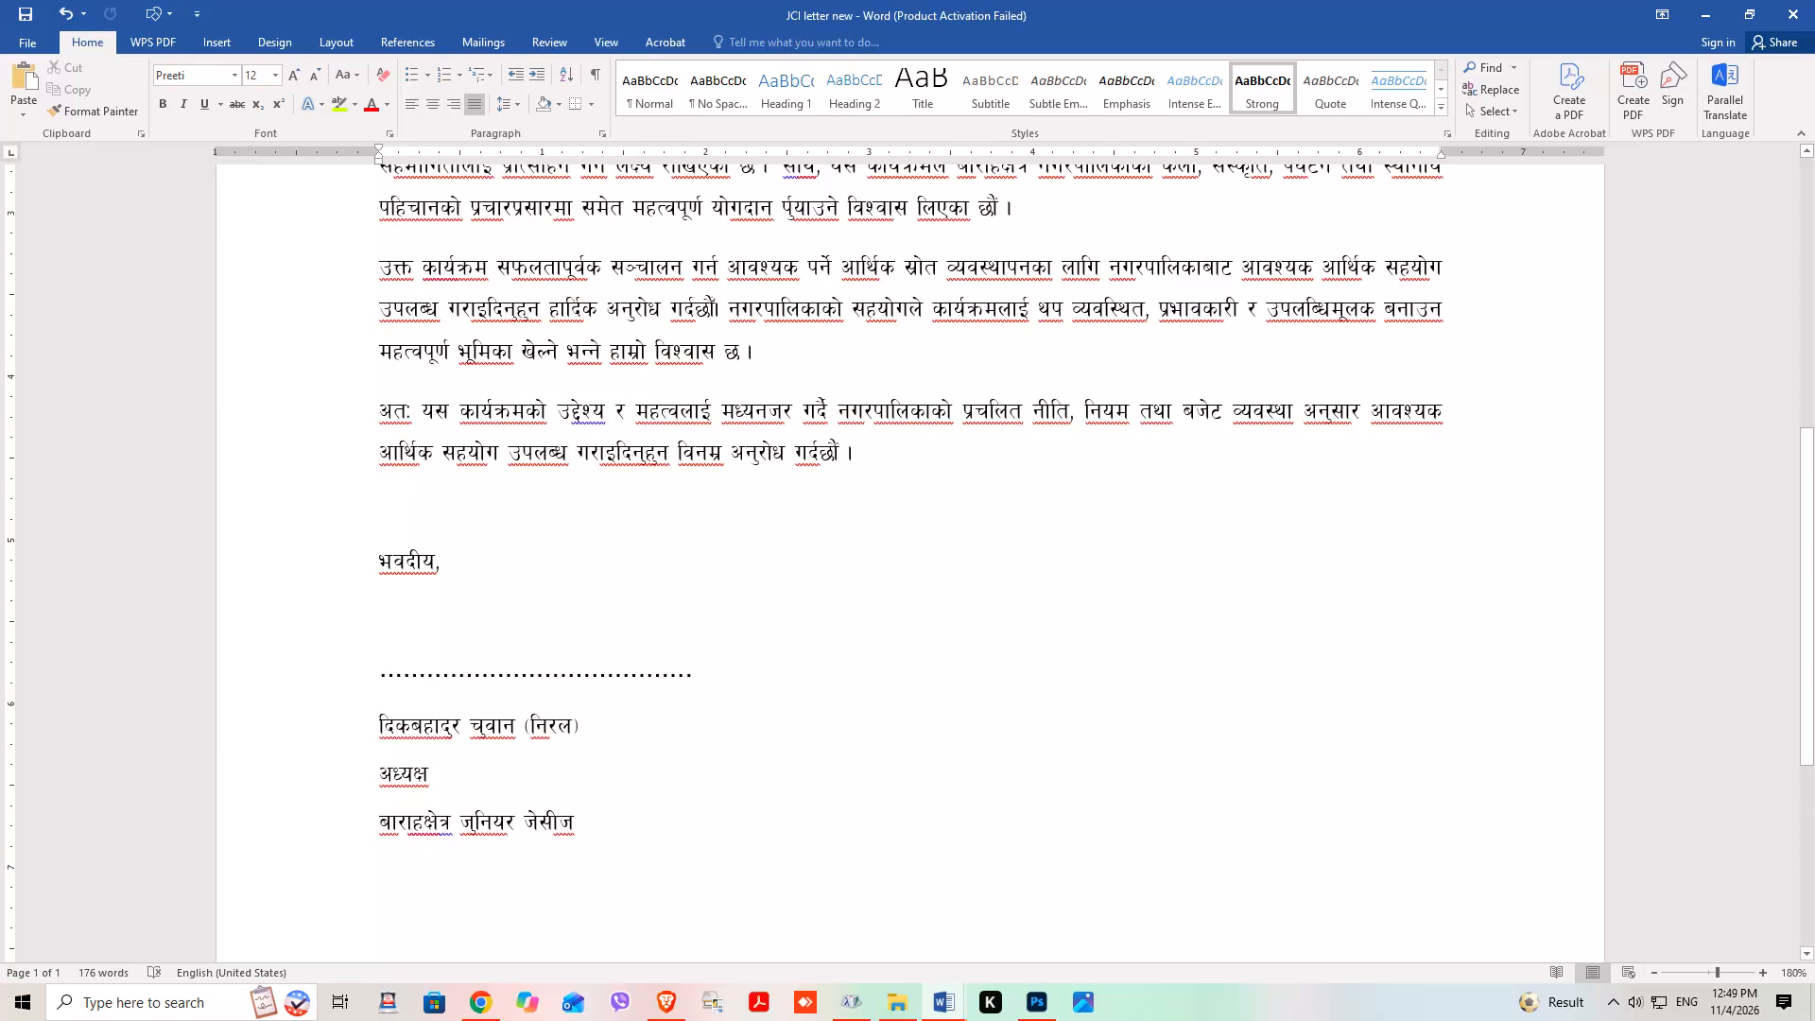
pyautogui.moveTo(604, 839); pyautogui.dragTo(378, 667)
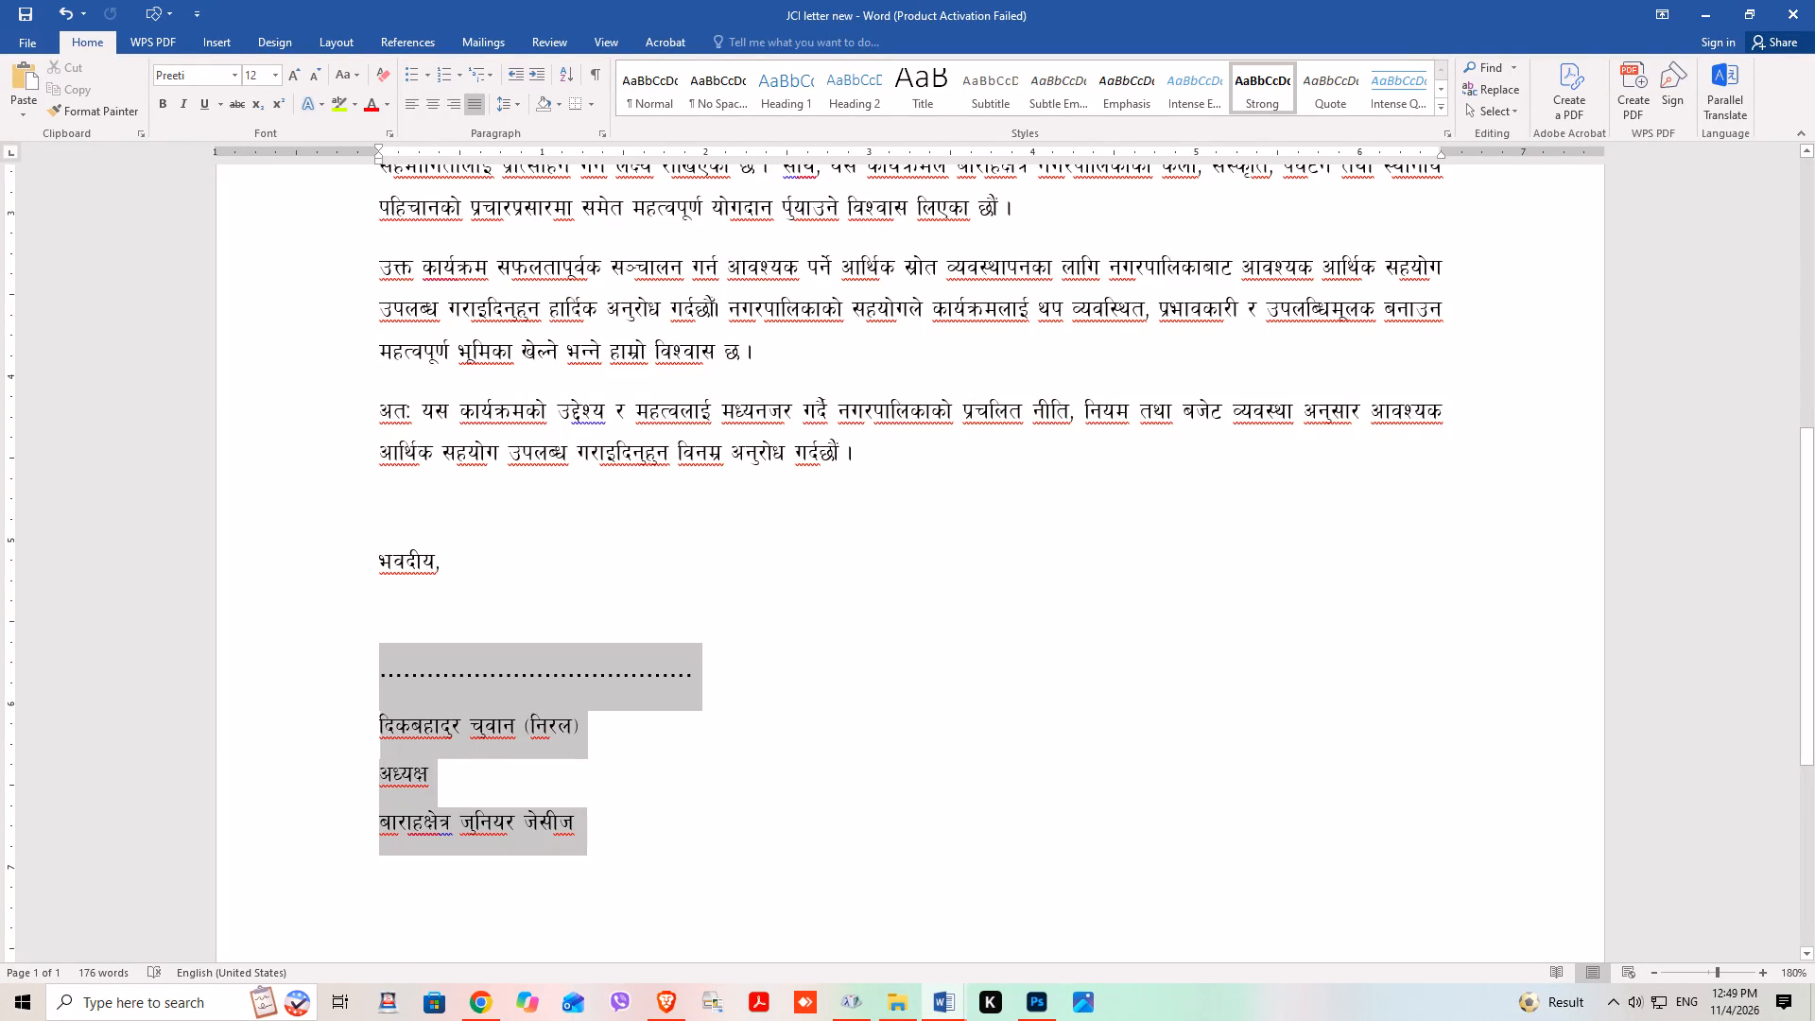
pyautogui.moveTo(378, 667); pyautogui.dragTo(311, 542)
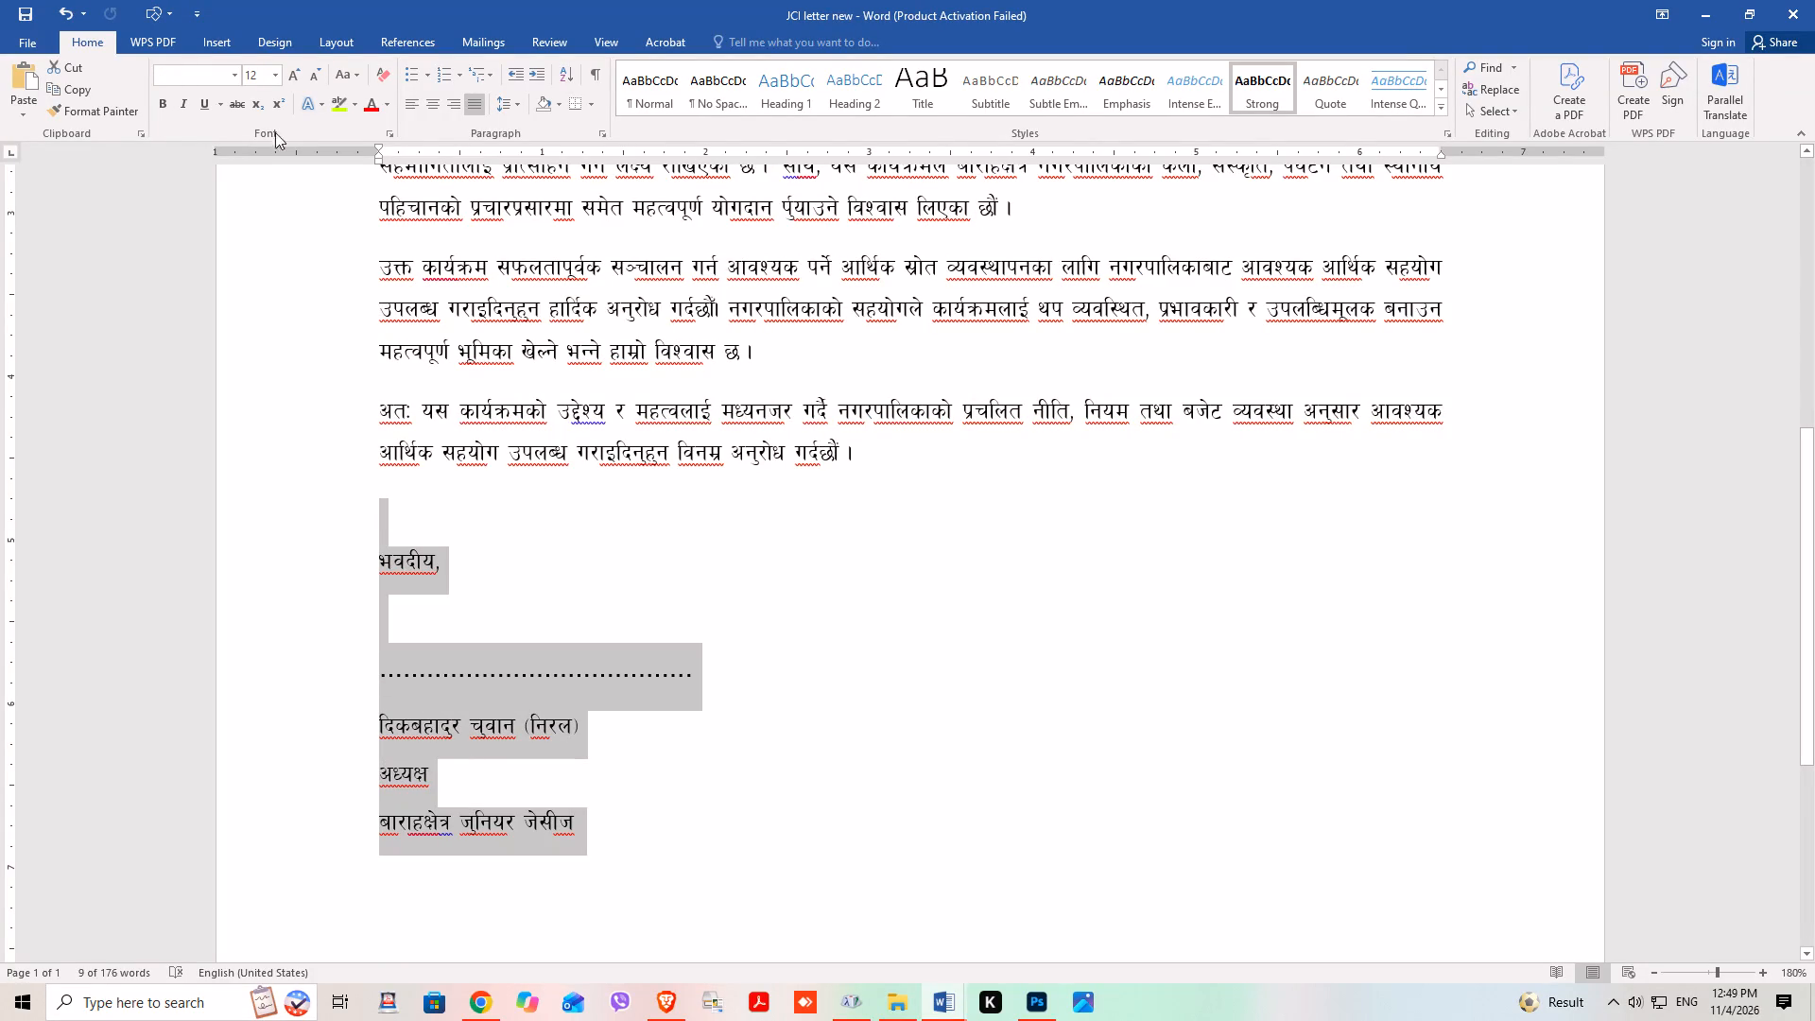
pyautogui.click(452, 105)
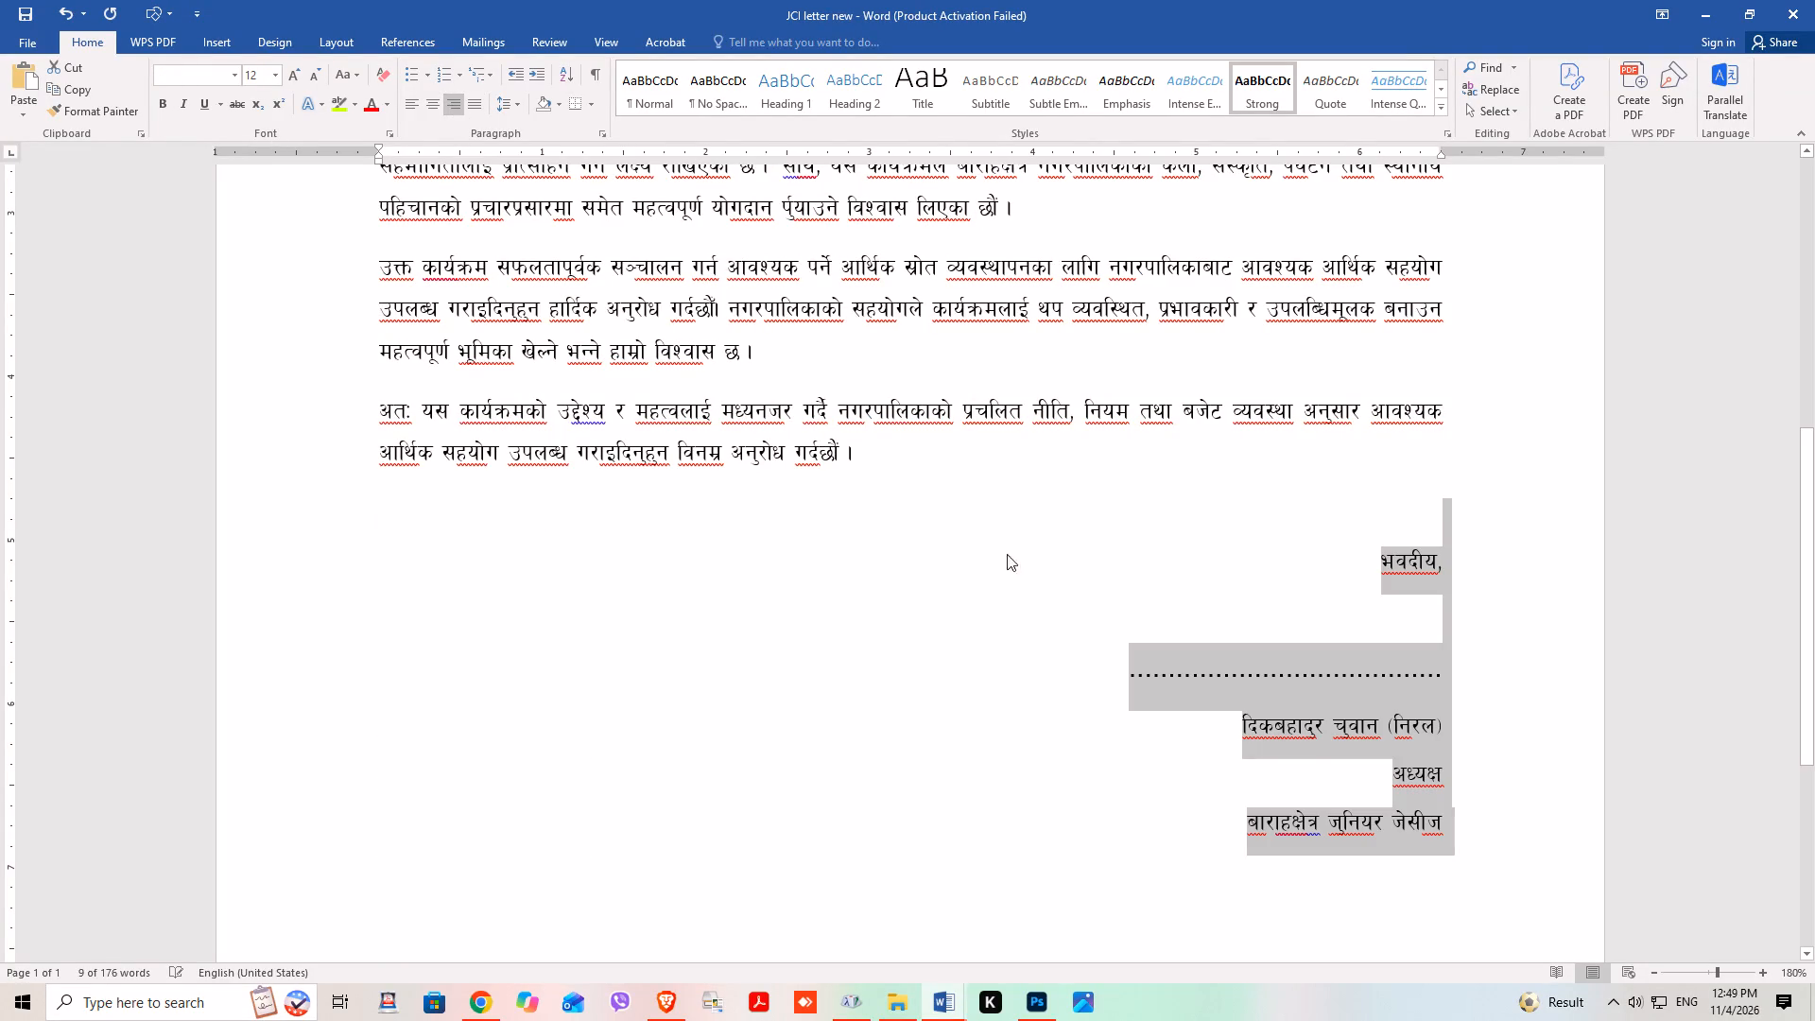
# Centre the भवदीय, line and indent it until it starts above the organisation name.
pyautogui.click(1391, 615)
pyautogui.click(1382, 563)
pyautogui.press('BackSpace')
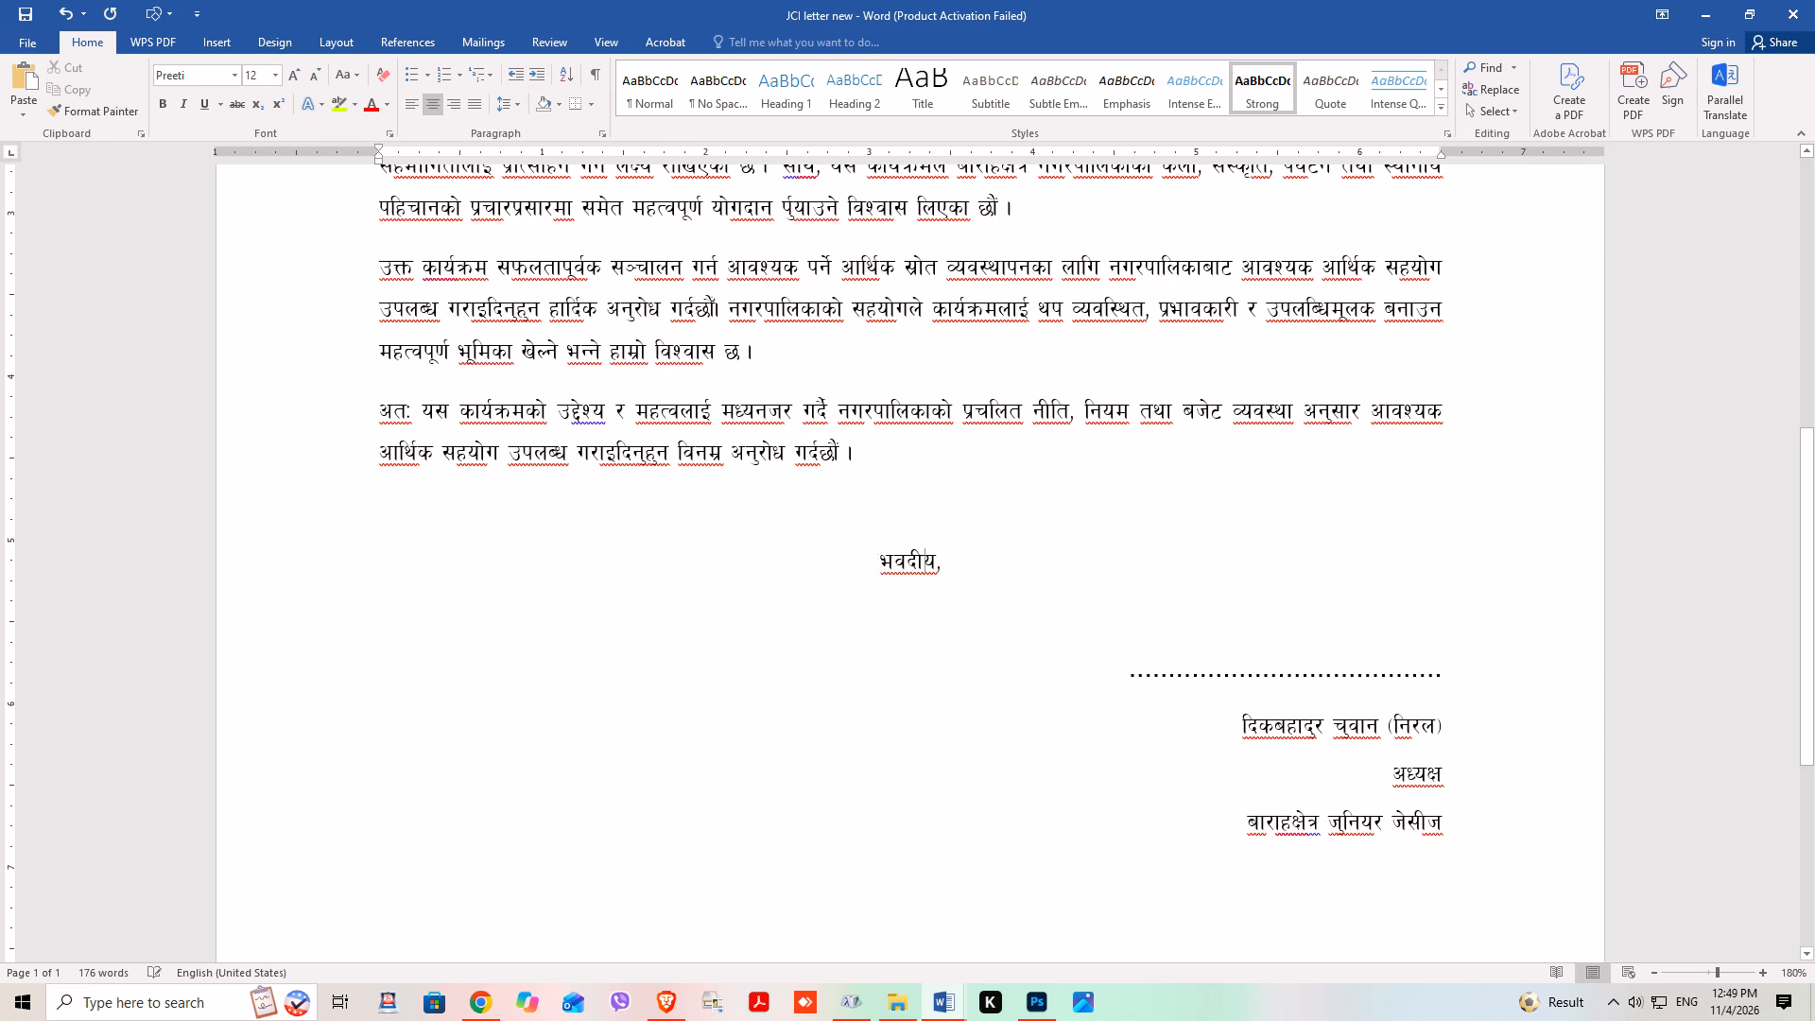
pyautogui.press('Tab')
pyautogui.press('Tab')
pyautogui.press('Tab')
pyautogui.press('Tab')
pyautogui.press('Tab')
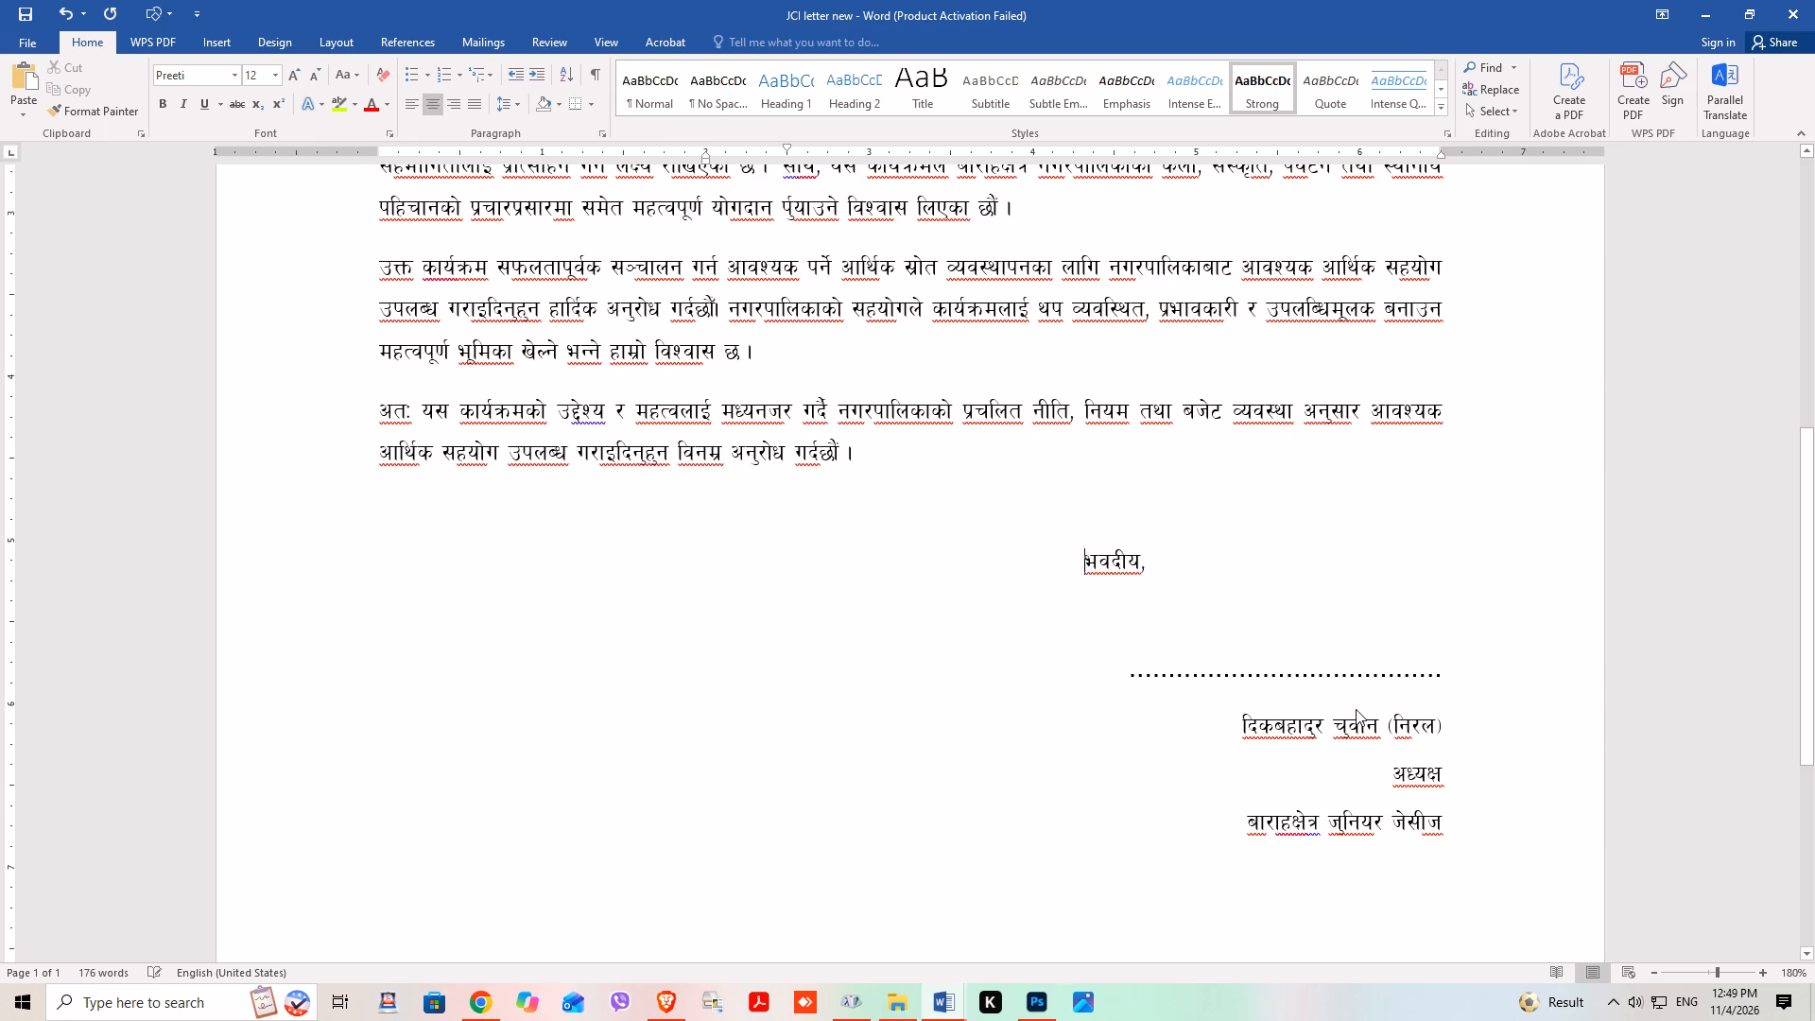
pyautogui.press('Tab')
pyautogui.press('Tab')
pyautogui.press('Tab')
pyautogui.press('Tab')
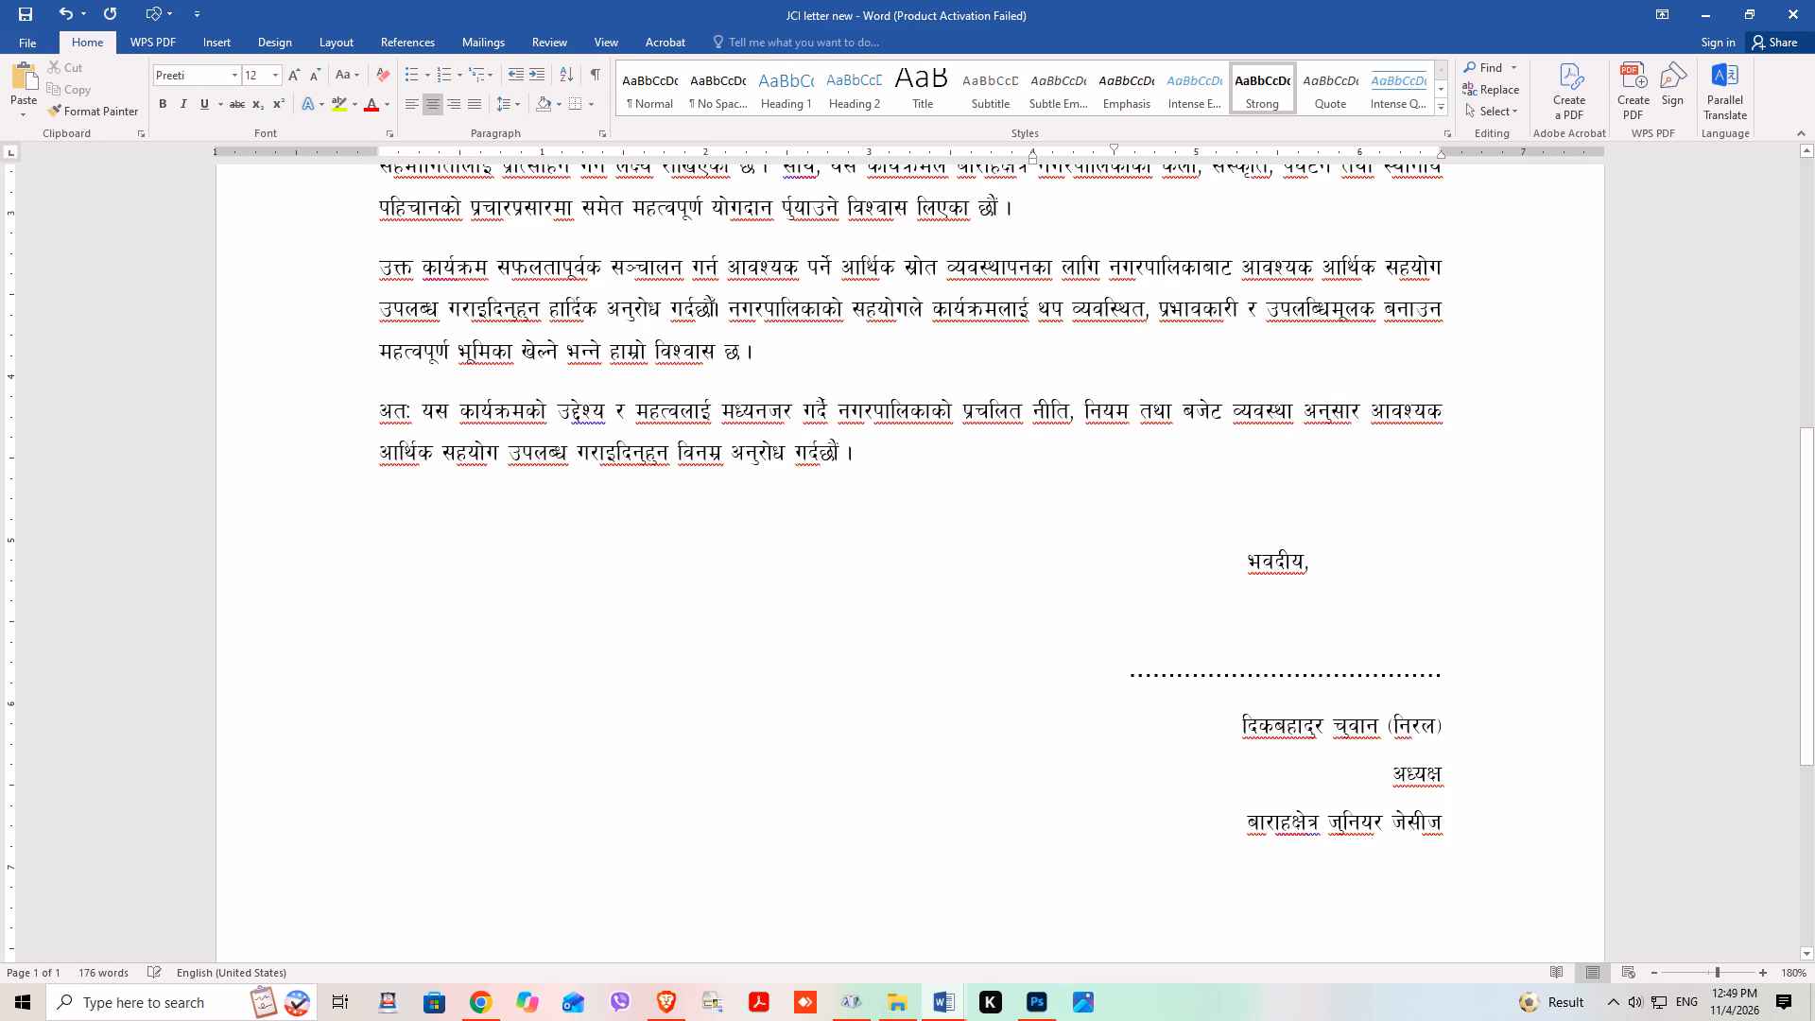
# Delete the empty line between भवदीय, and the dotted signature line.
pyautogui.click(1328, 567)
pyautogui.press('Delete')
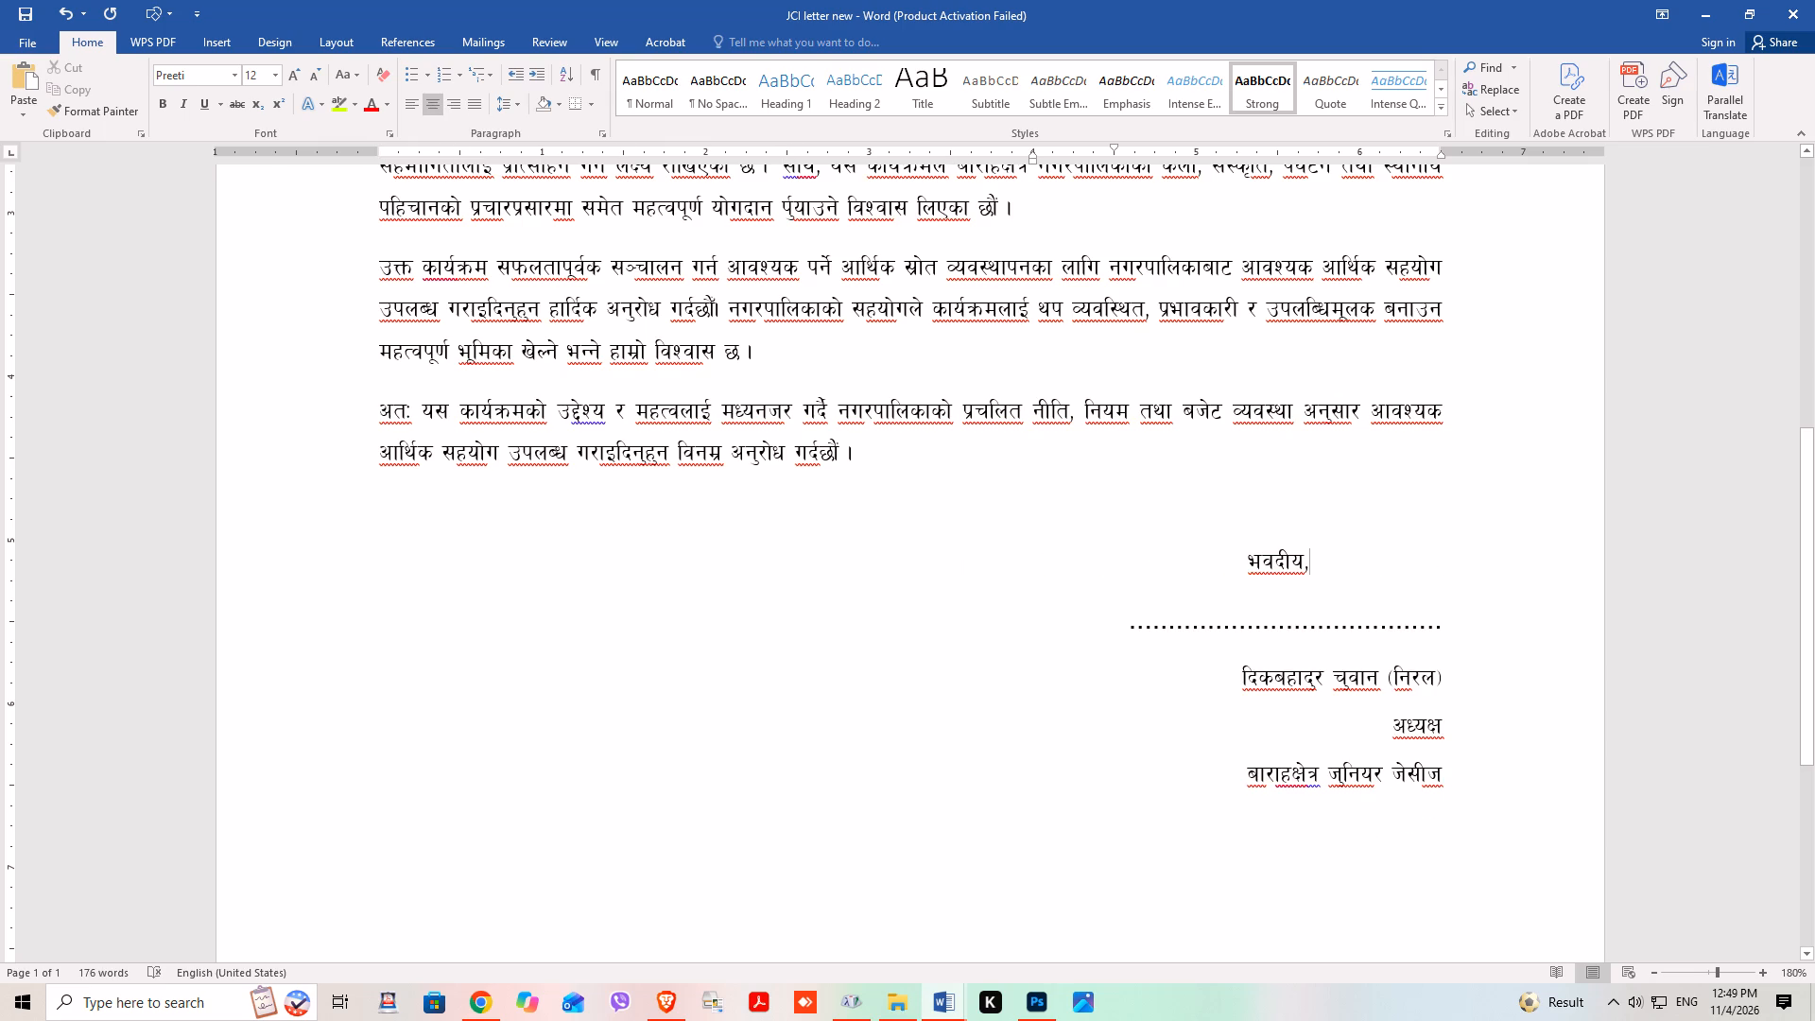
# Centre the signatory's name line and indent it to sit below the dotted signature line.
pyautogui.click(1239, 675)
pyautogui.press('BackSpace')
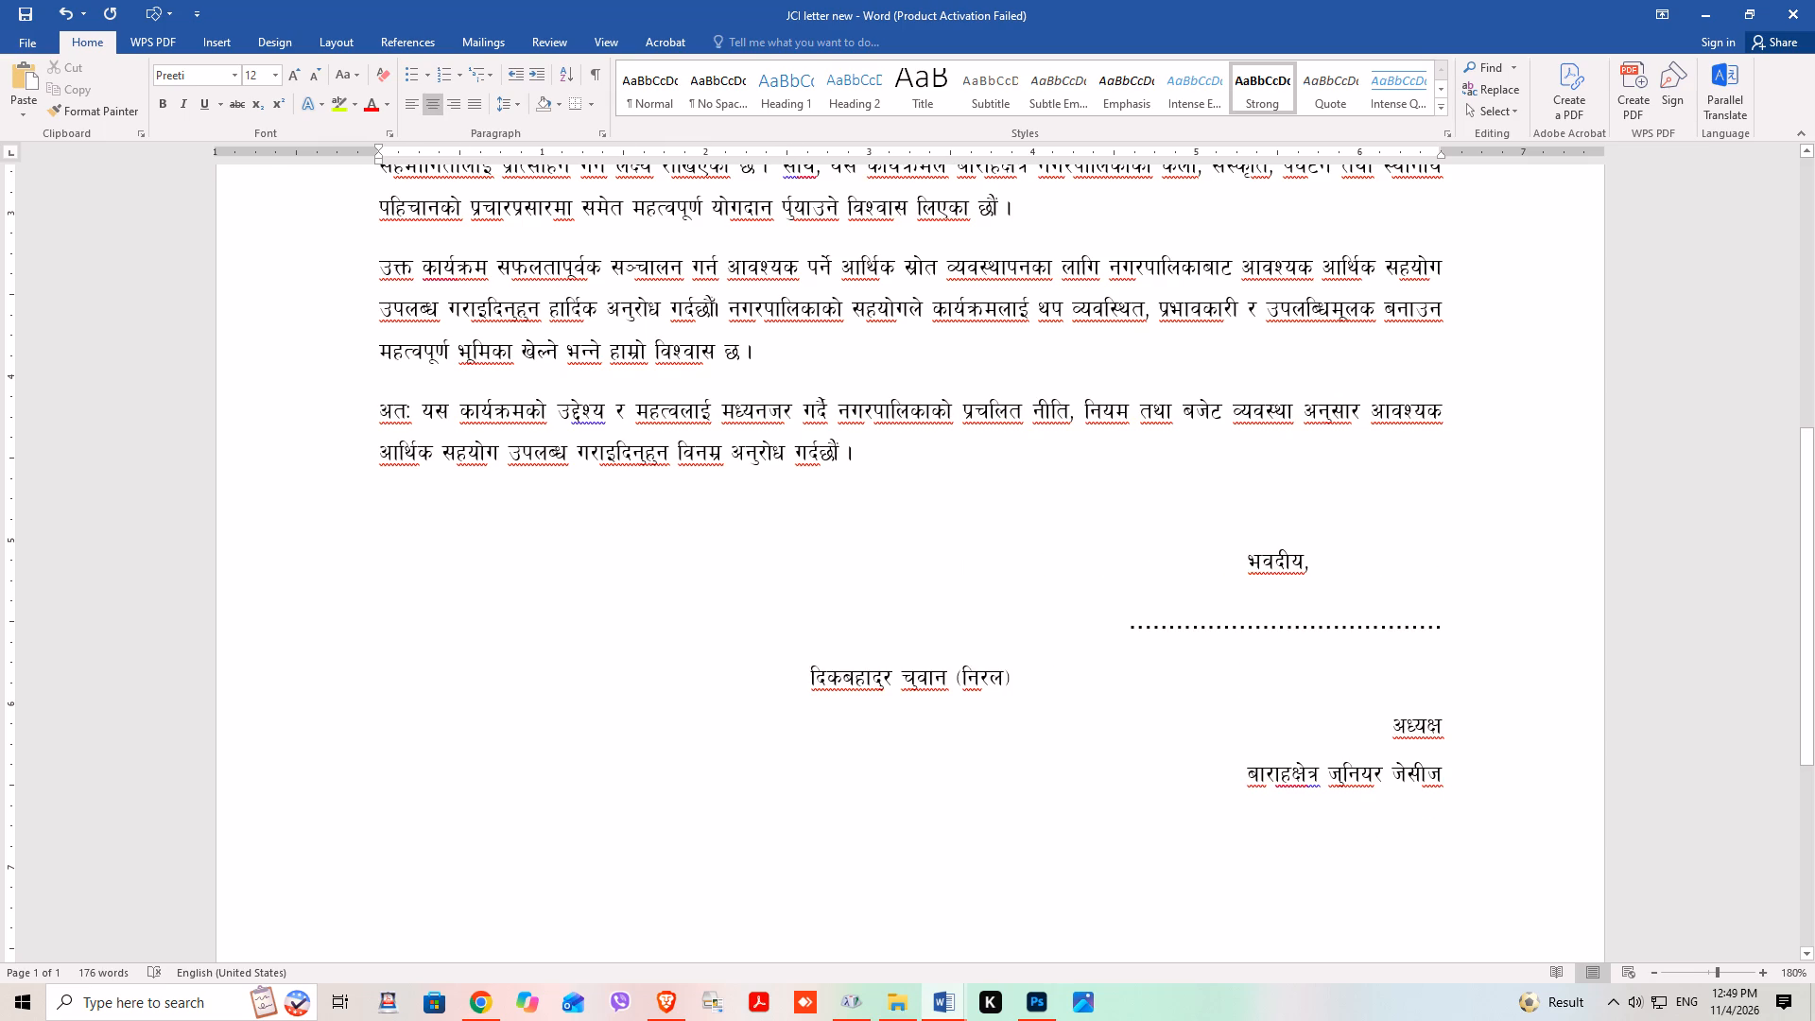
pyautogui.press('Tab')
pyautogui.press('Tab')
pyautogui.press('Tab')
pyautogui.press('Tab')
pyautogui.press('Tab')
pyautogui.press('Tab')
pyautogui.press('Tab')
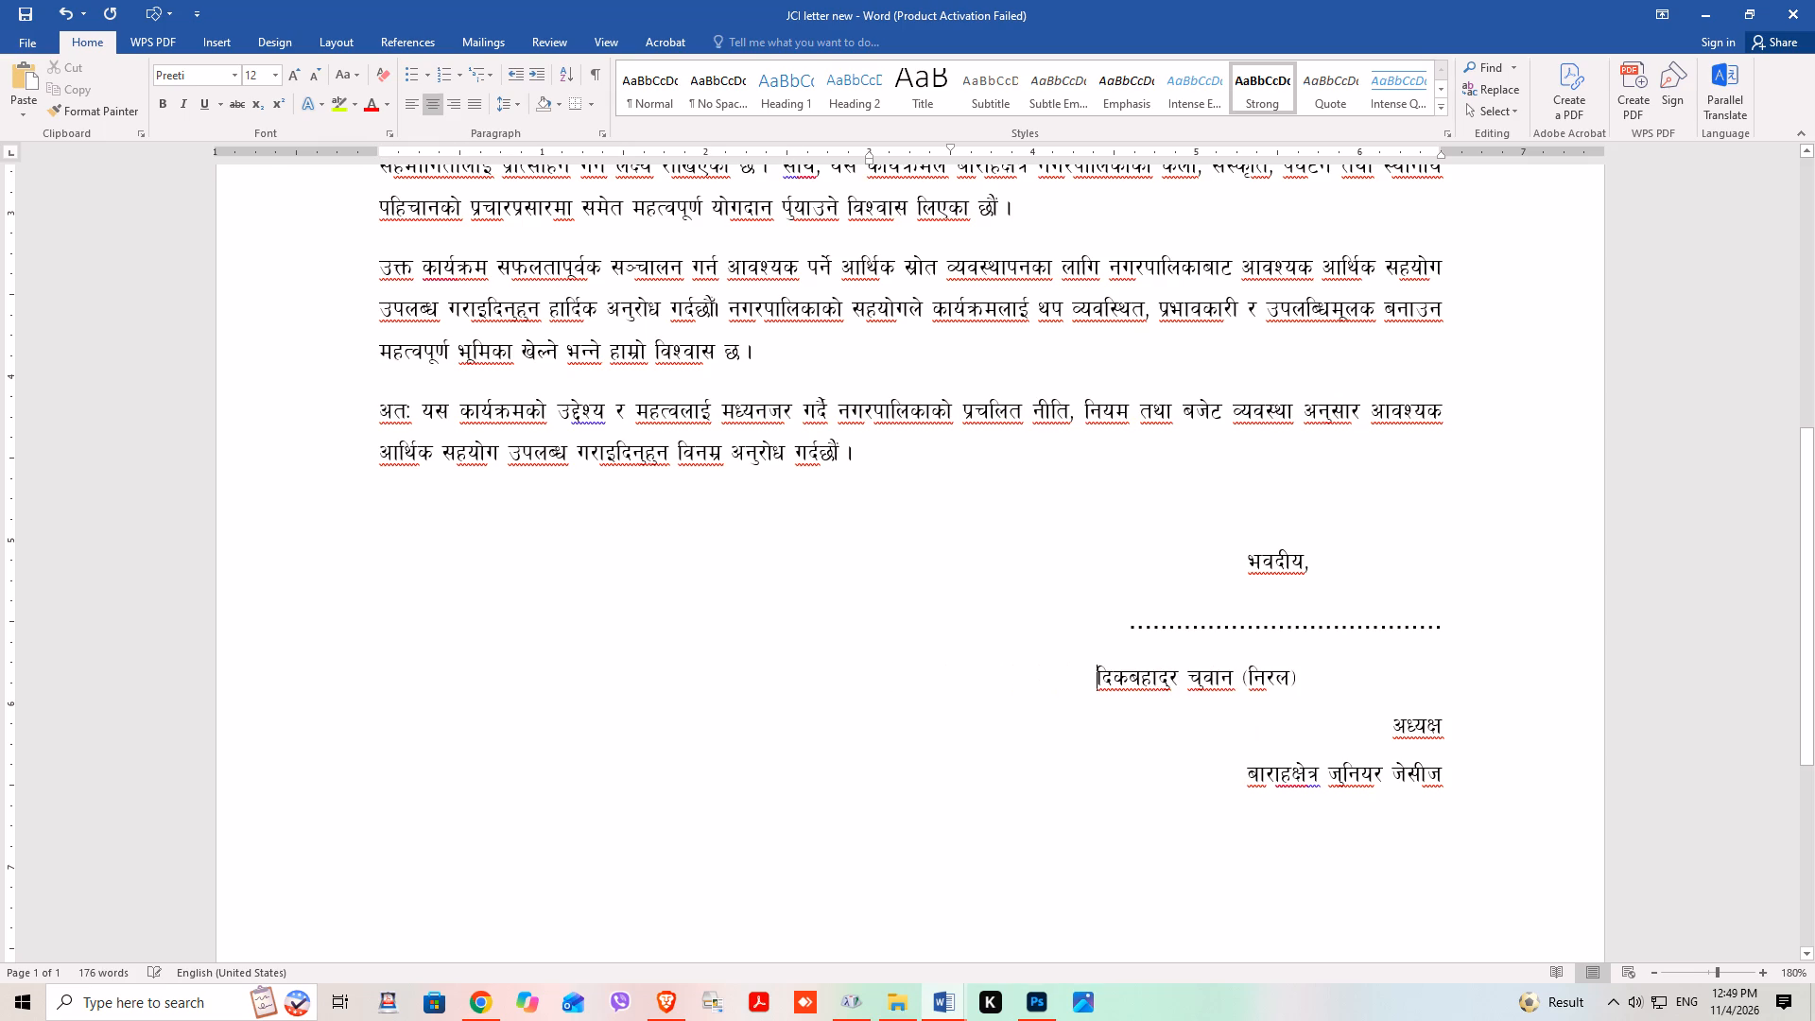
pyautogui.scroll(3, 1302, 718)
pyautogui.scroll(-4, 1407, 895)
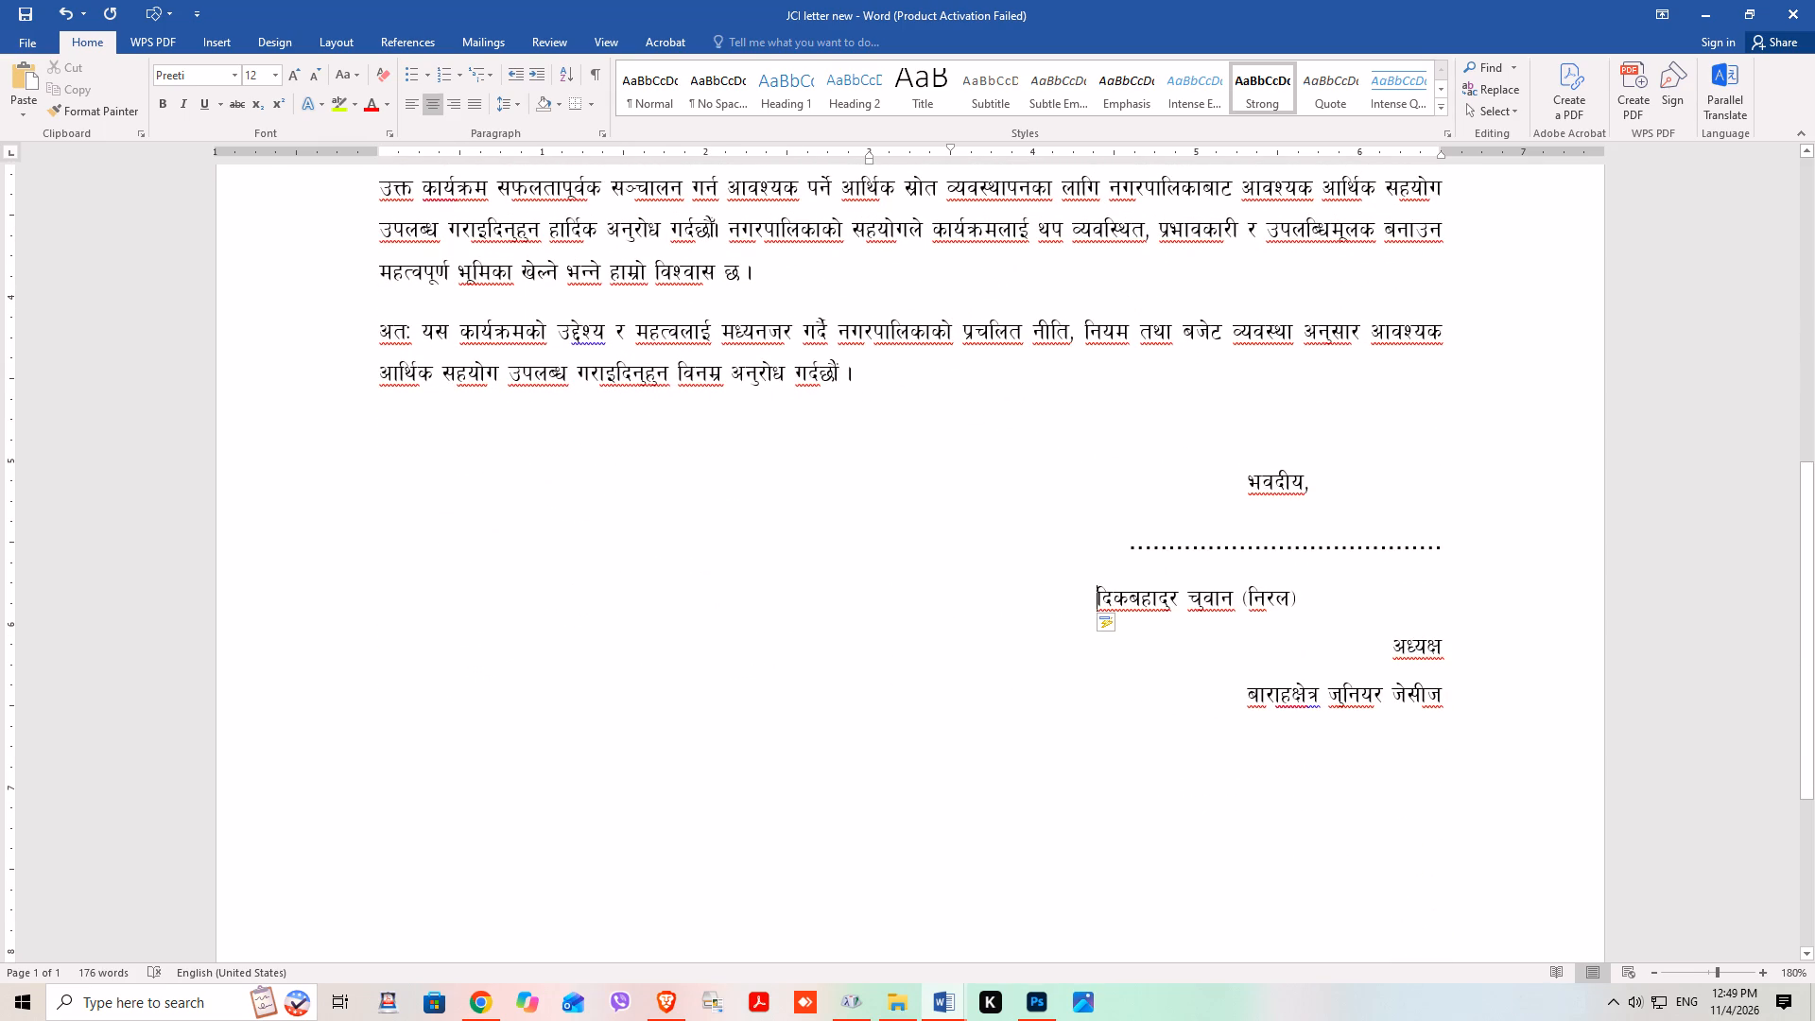
# Delete the whole closing block from भवदीय, down to the organisation line.
pyautogui.moveTo(1188, 468); pyautogui.dragTo(1448, 739)
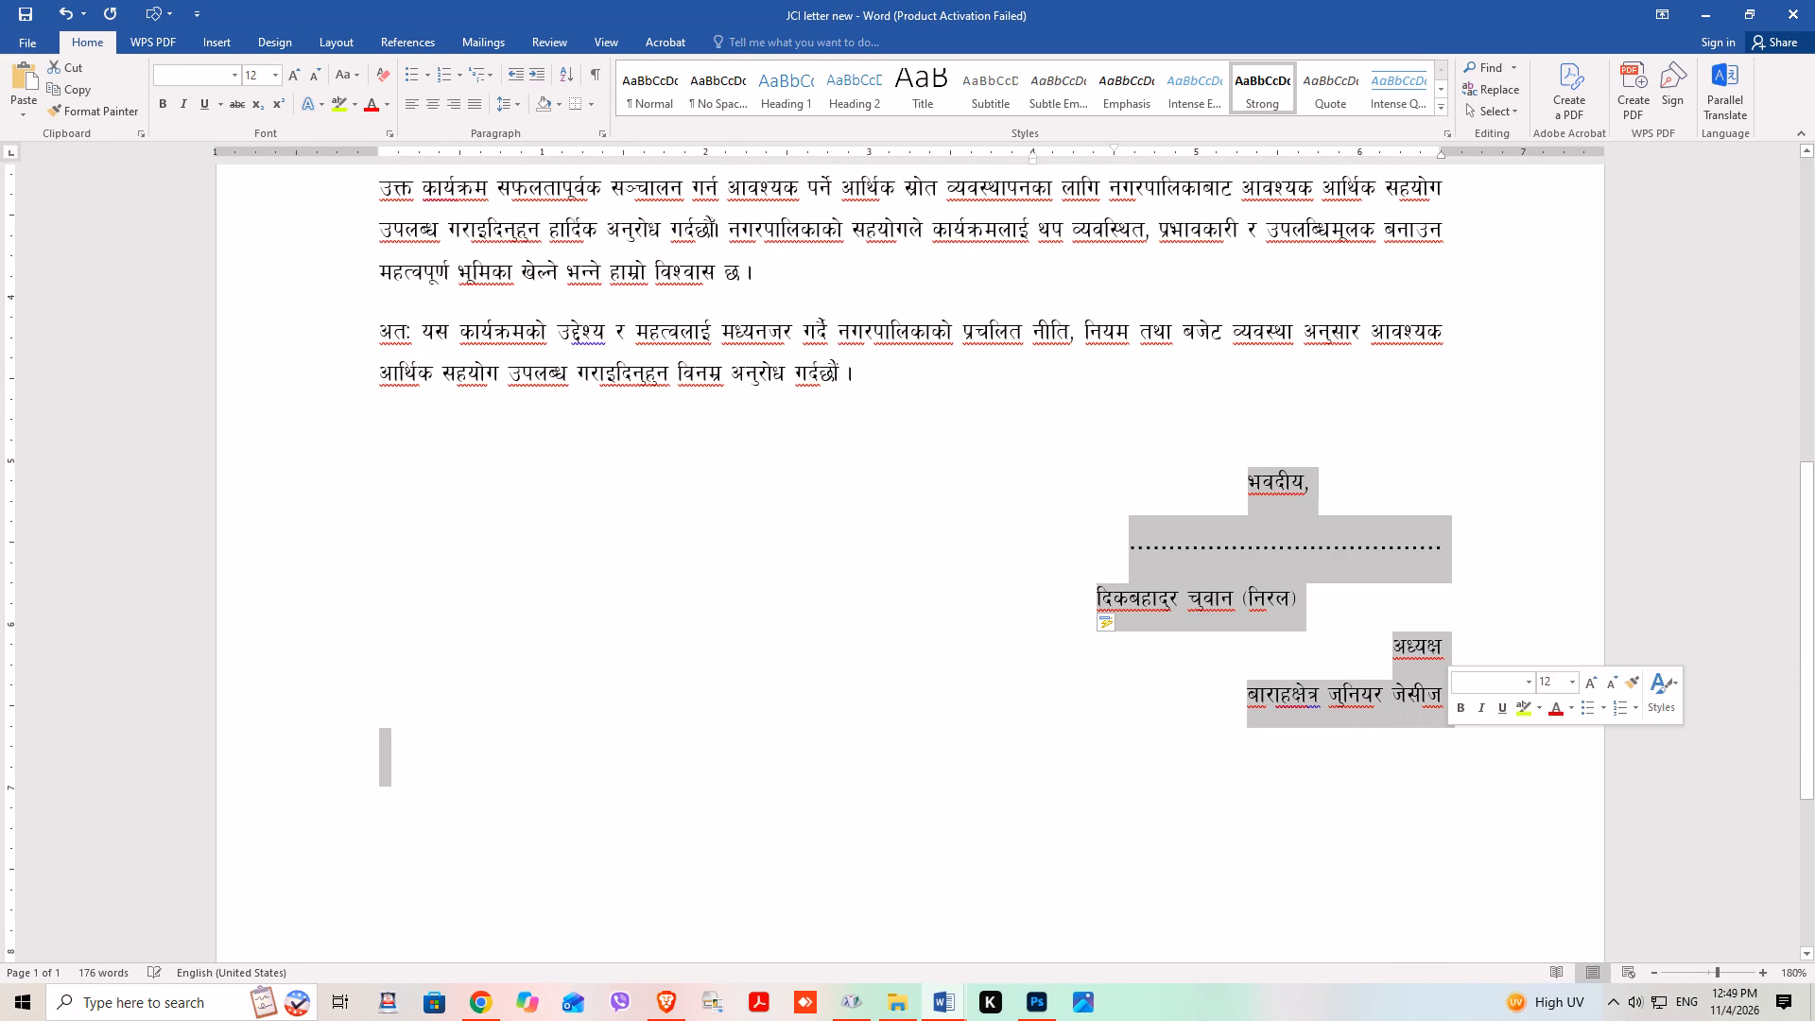
pyautogui.press('Delete')
# Insert an empty line between the हरिनगरा गाँउपालिका, सुनसरी address line and the subject line.
pyautogui.scroll(4, 1186, 692)
pyautogui.keyDown('ctrl'); pyautogui.scroll(-3, 1098, 716); pyautogui.keyUp('ctrl')
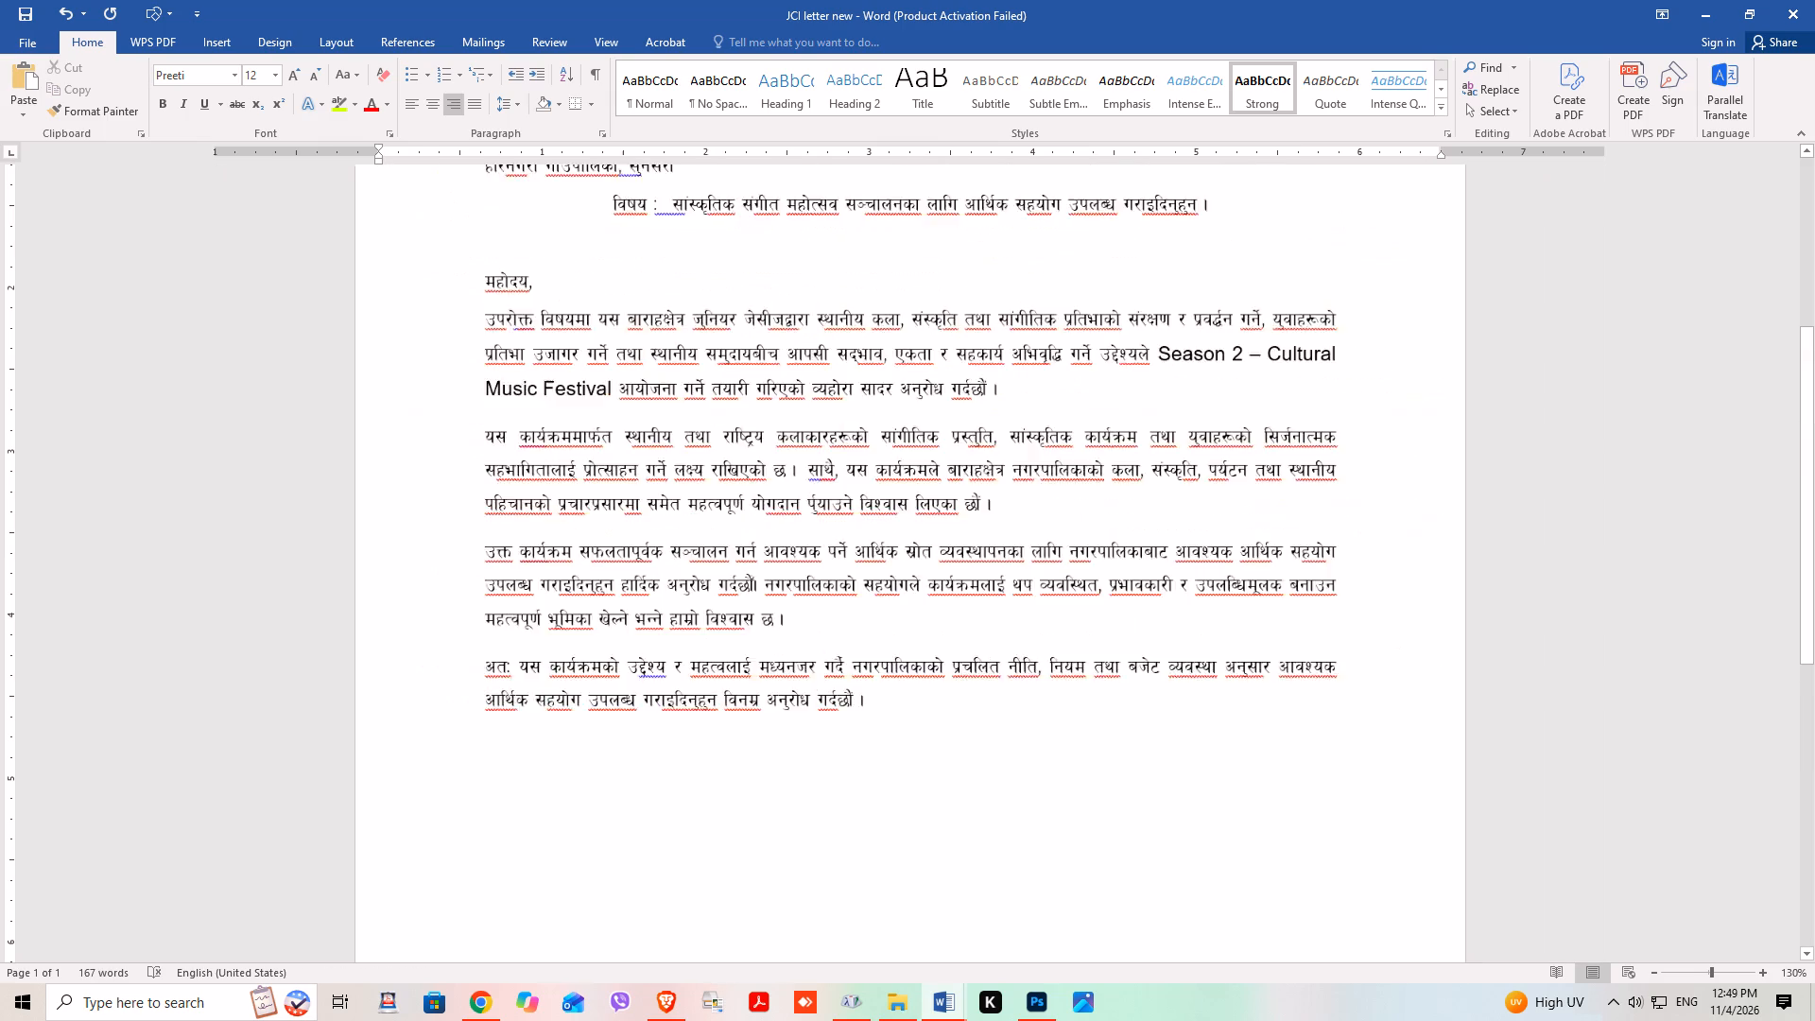
pyautogui.keyDown('ctrl'); pyautogui.scroll(-11, 1070, 728); pyautogui.keyUp('ctrl')
pyautogui.keyDown('ctrl'); pyautogui.scroll(7, 1308, 542); pyautogui.keyUp('ctrl')
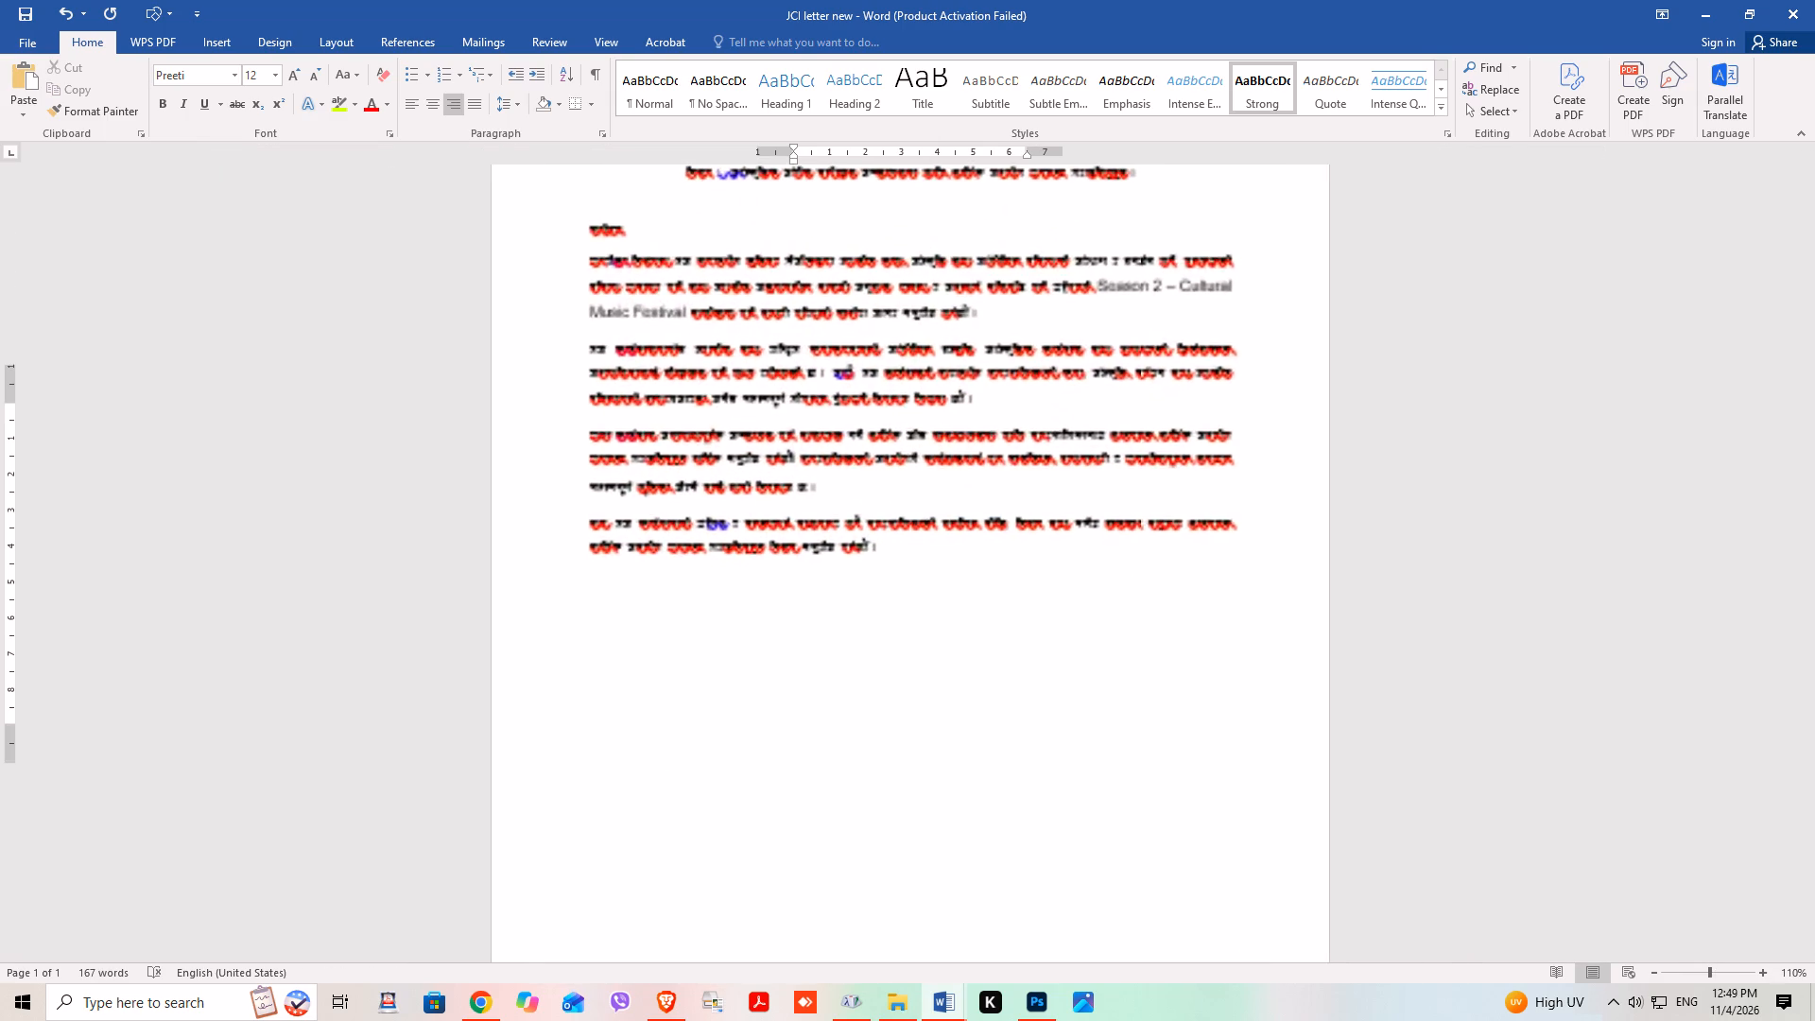
pyautogui.scroll(7, 1198, 537)
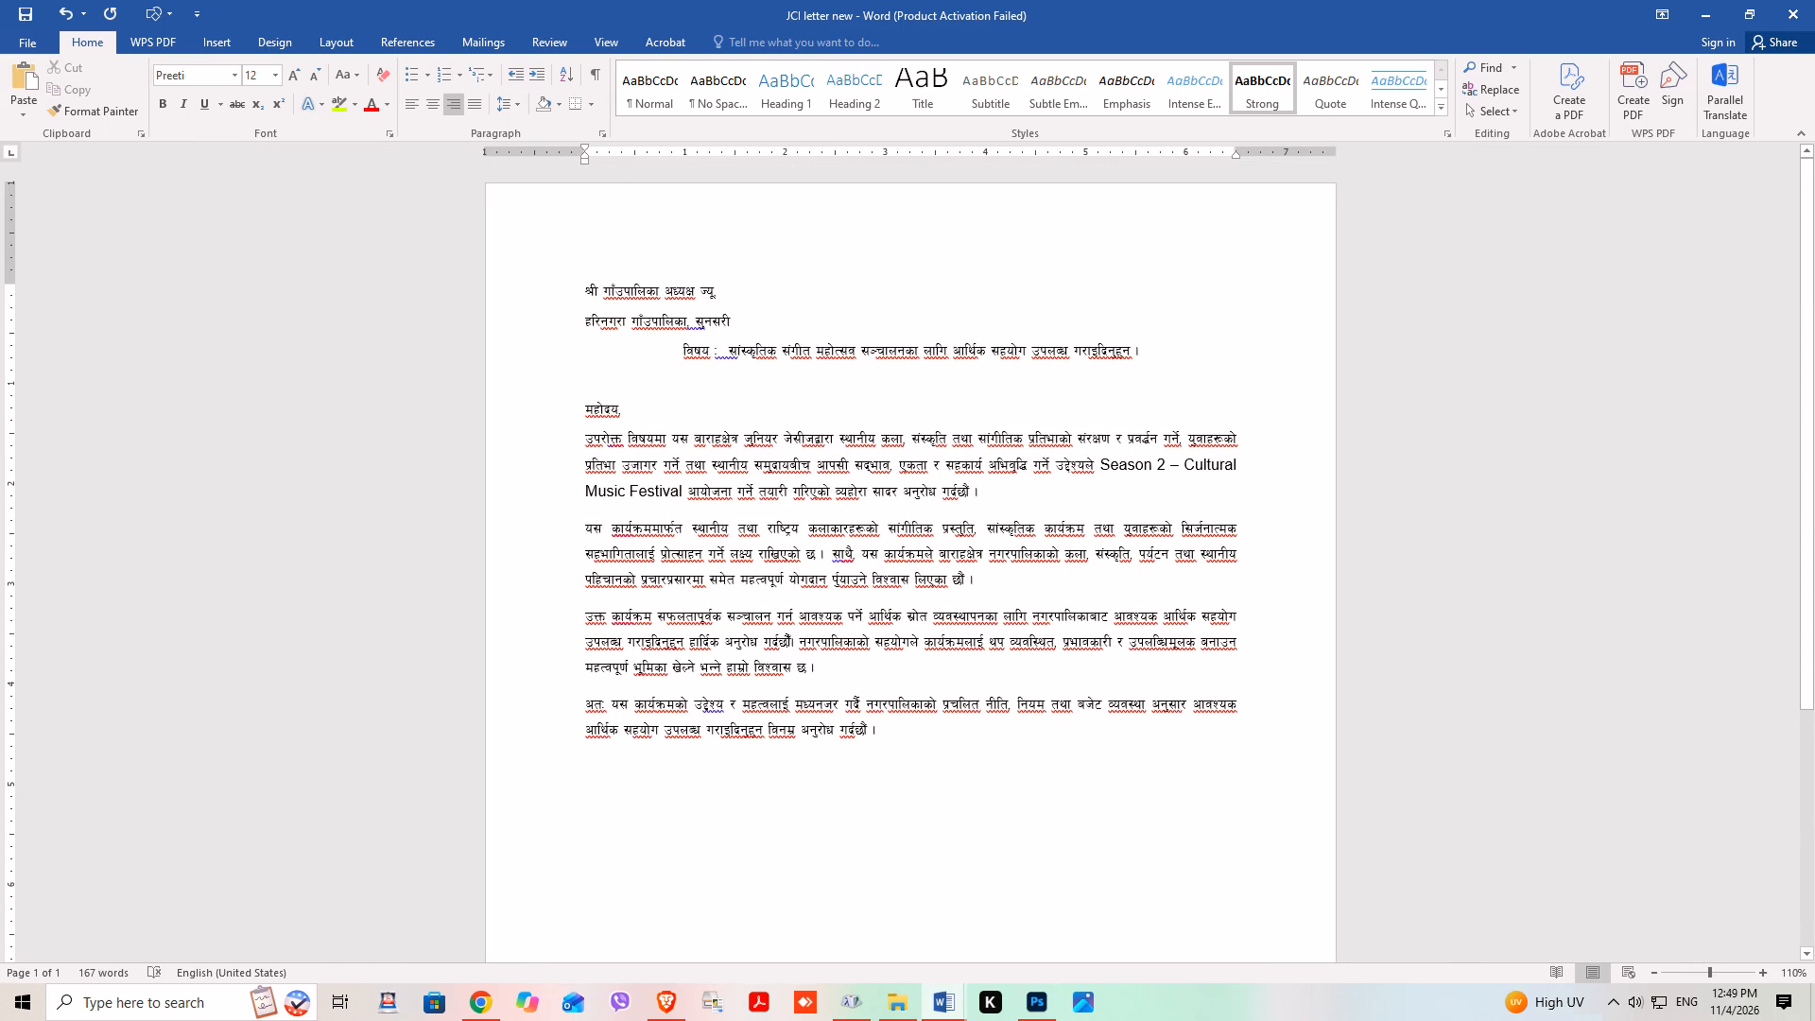
pyautogui.click(677, 357)
pyautogui.press('Return')
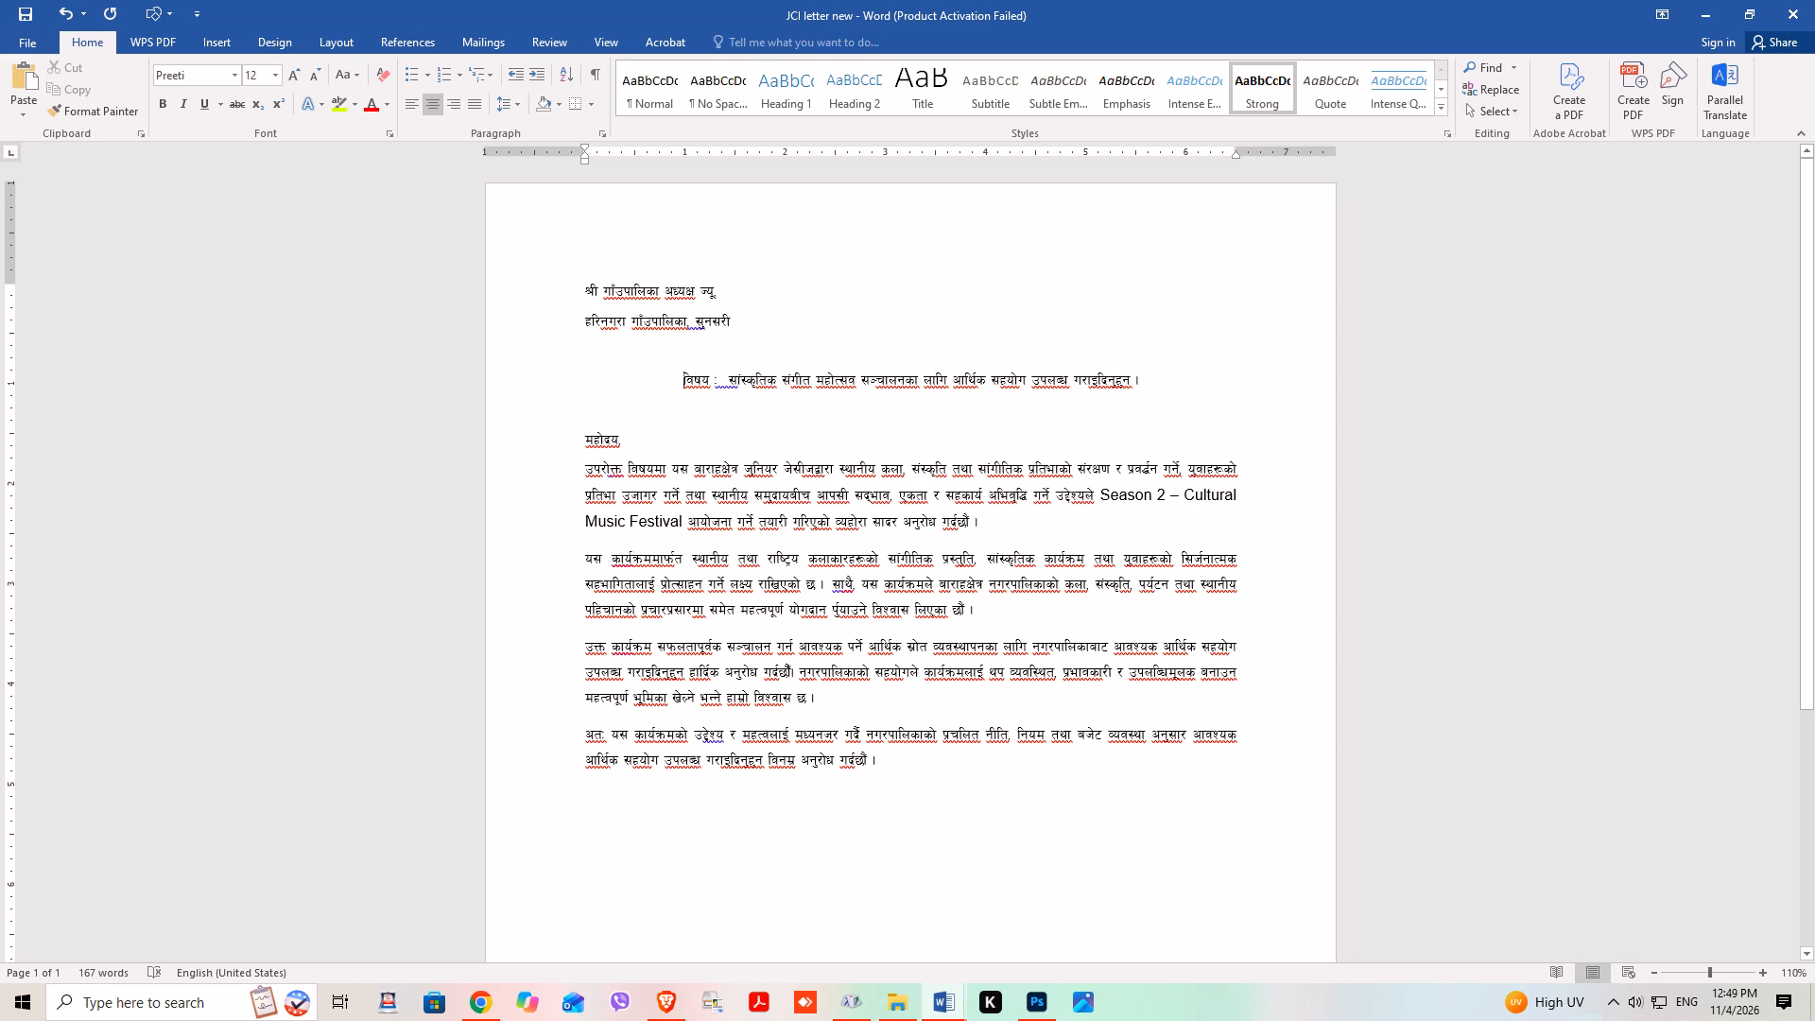
# Copy the entire letter text, from the श्री address line to the last body paragraph.
pyautogui.moveTo(908, 776); pyautogui.dragTo(805, 716)
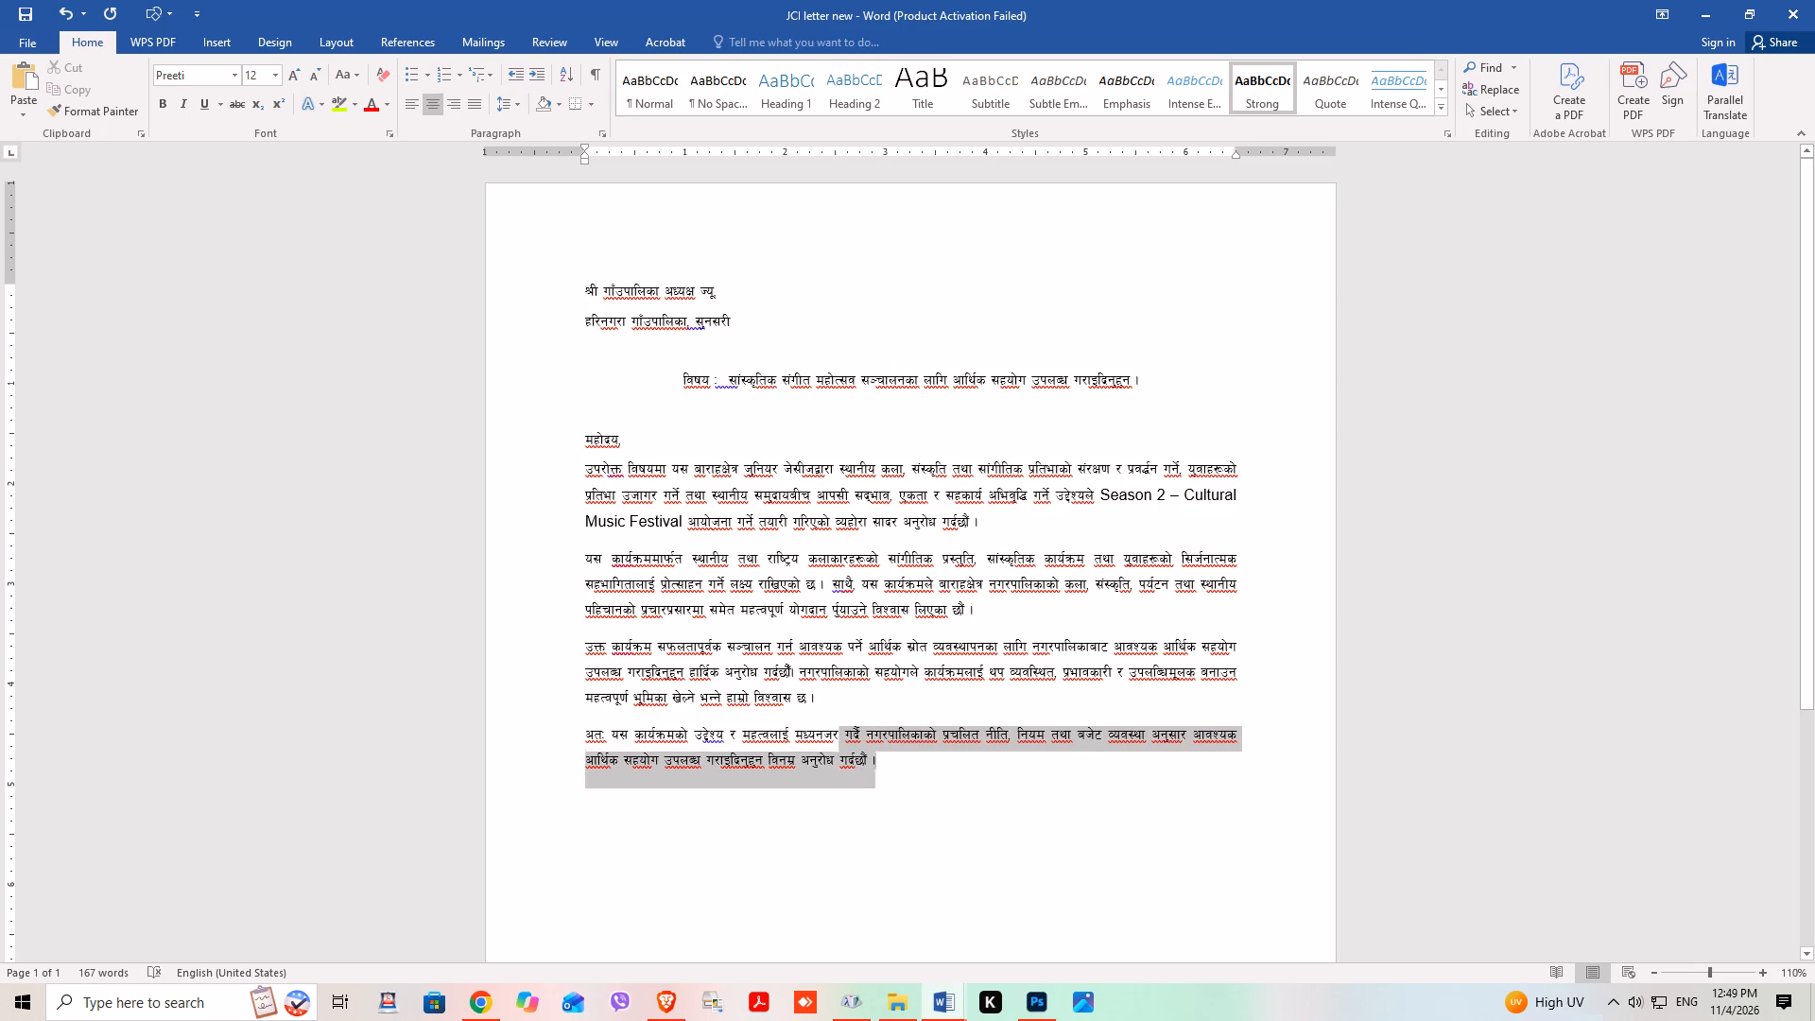
pyautogui.moveTo(805, 716); pyautogui.dragTo(543, 286)
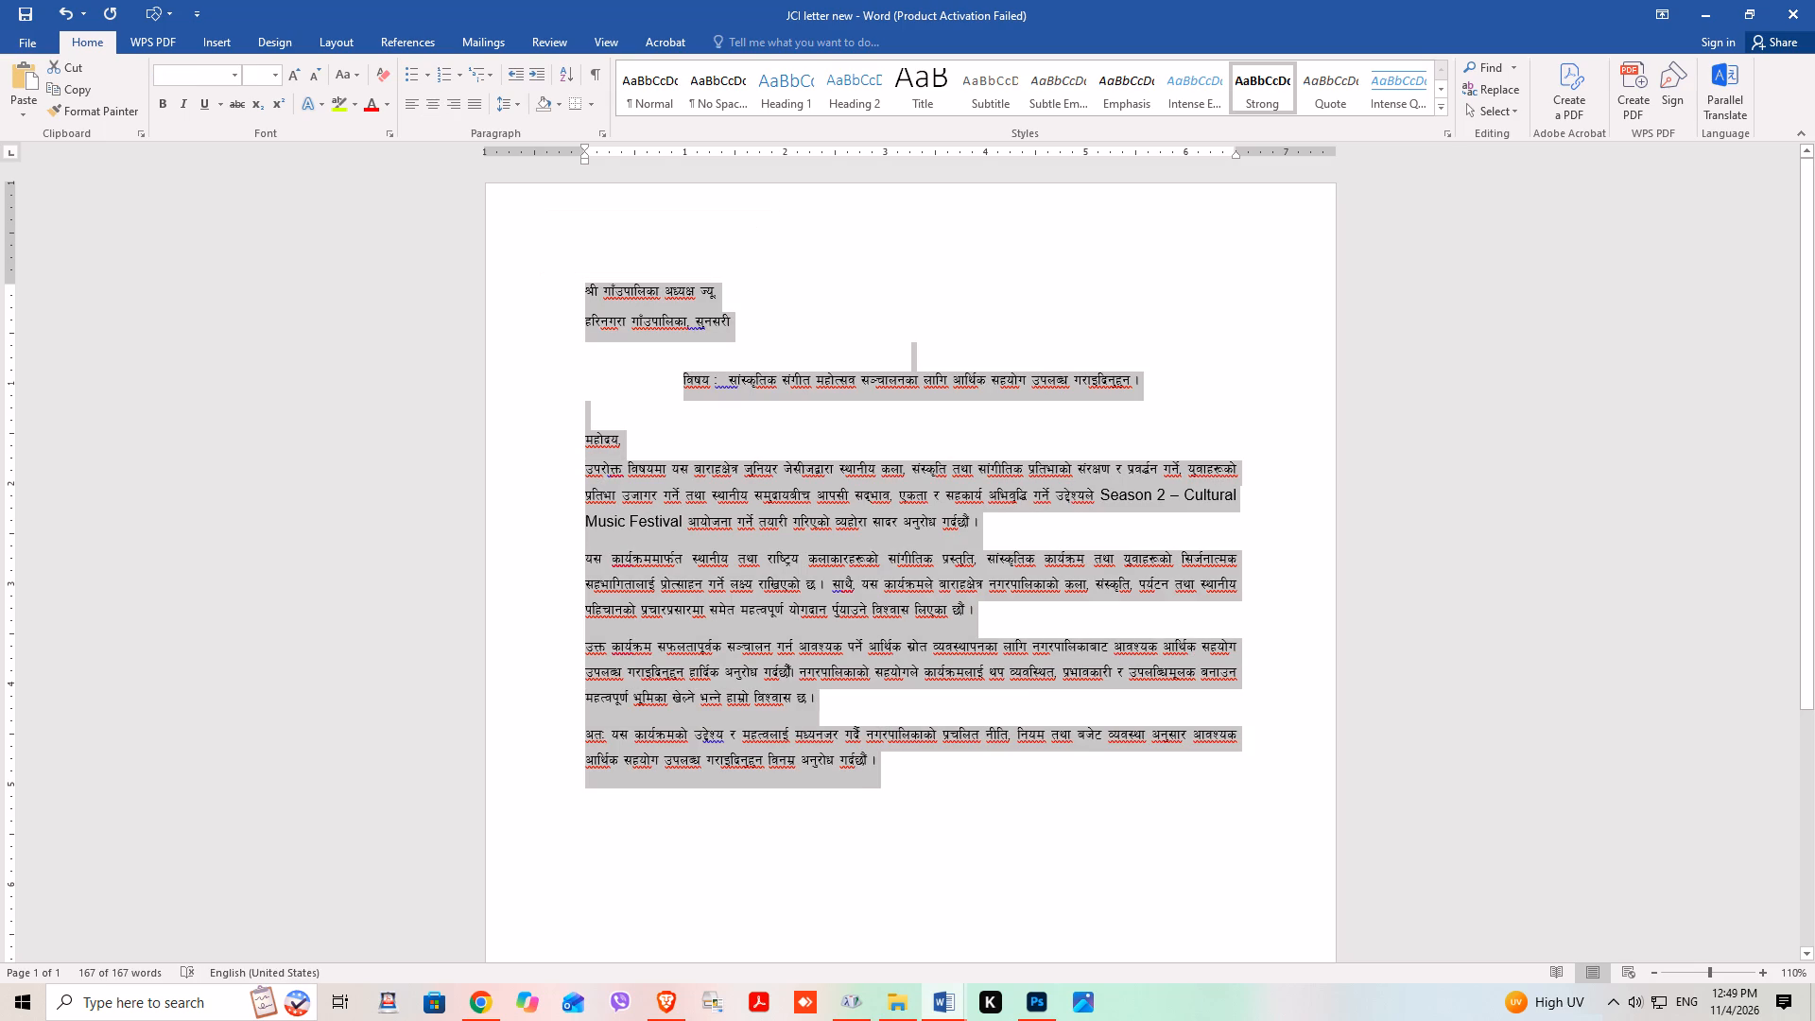
pyautogui.hotkey('ctrl', 'c')
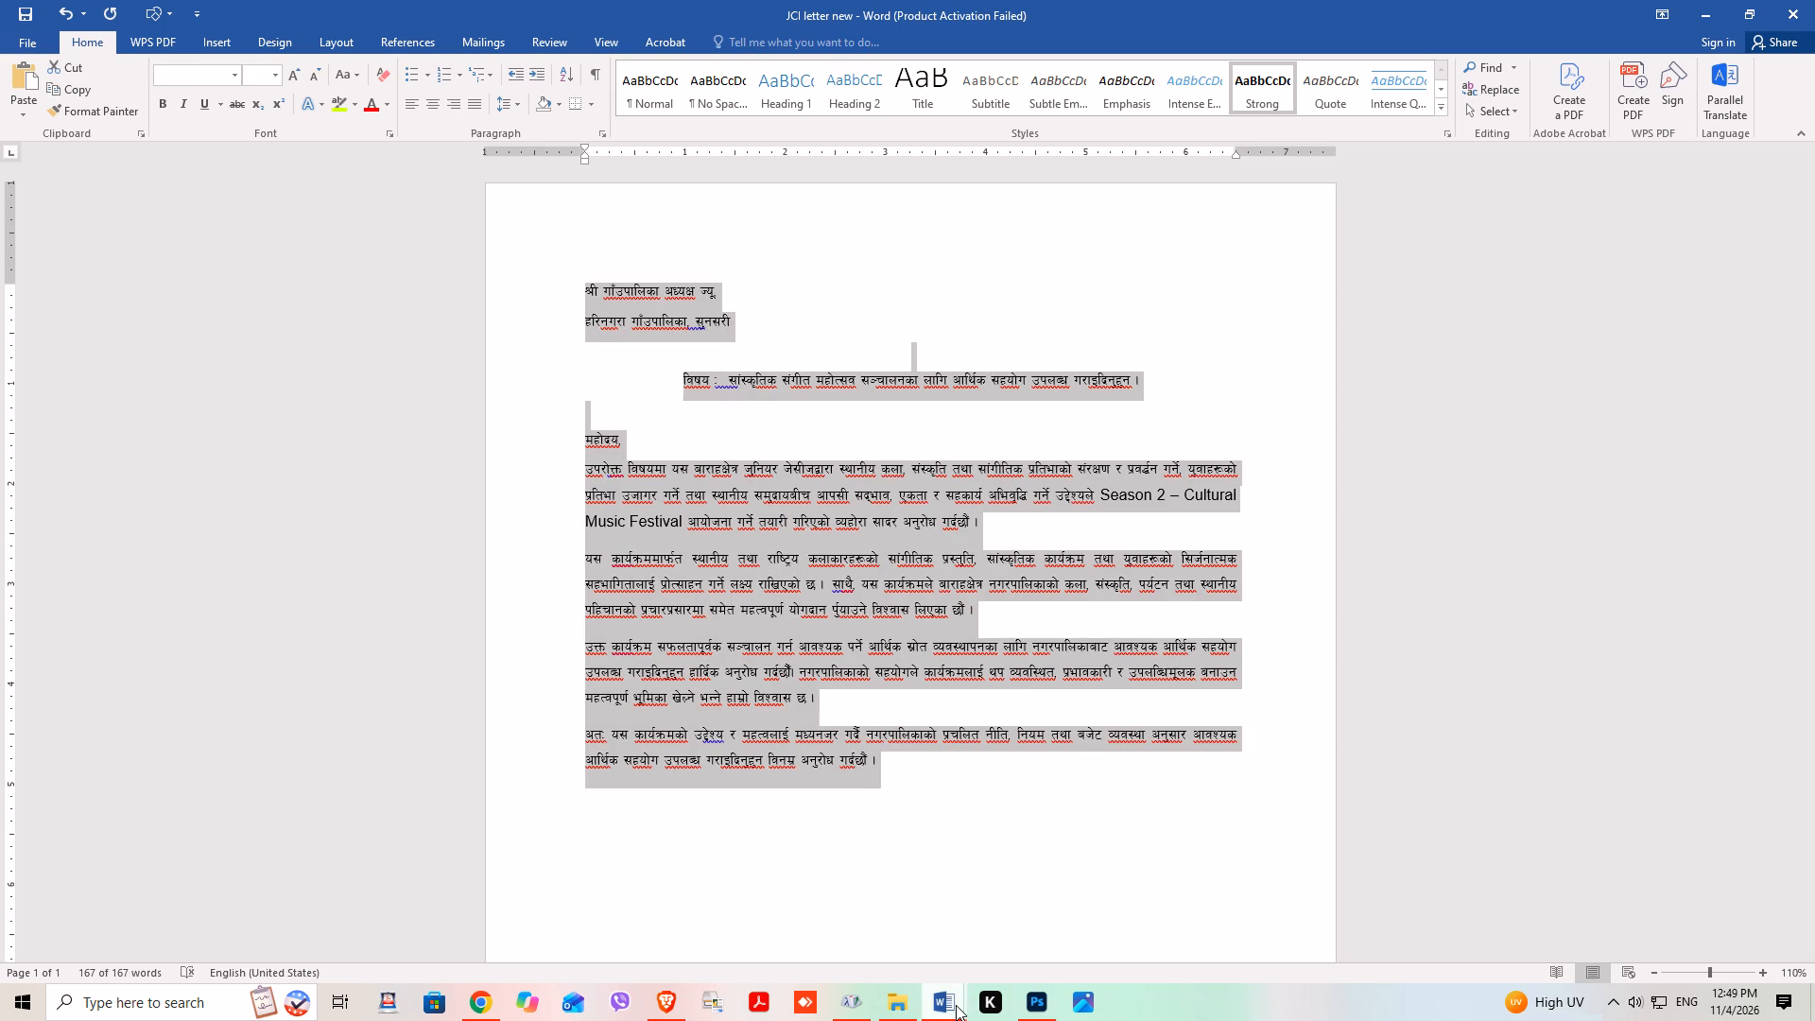
# Switch to the jci letter document and replace its entire letter text, from श्री वडा अध्यक्ष to the last paragraph, with the copied letter.
pyautogui.click(956, 1005)
pyautogui.click(866, 916)
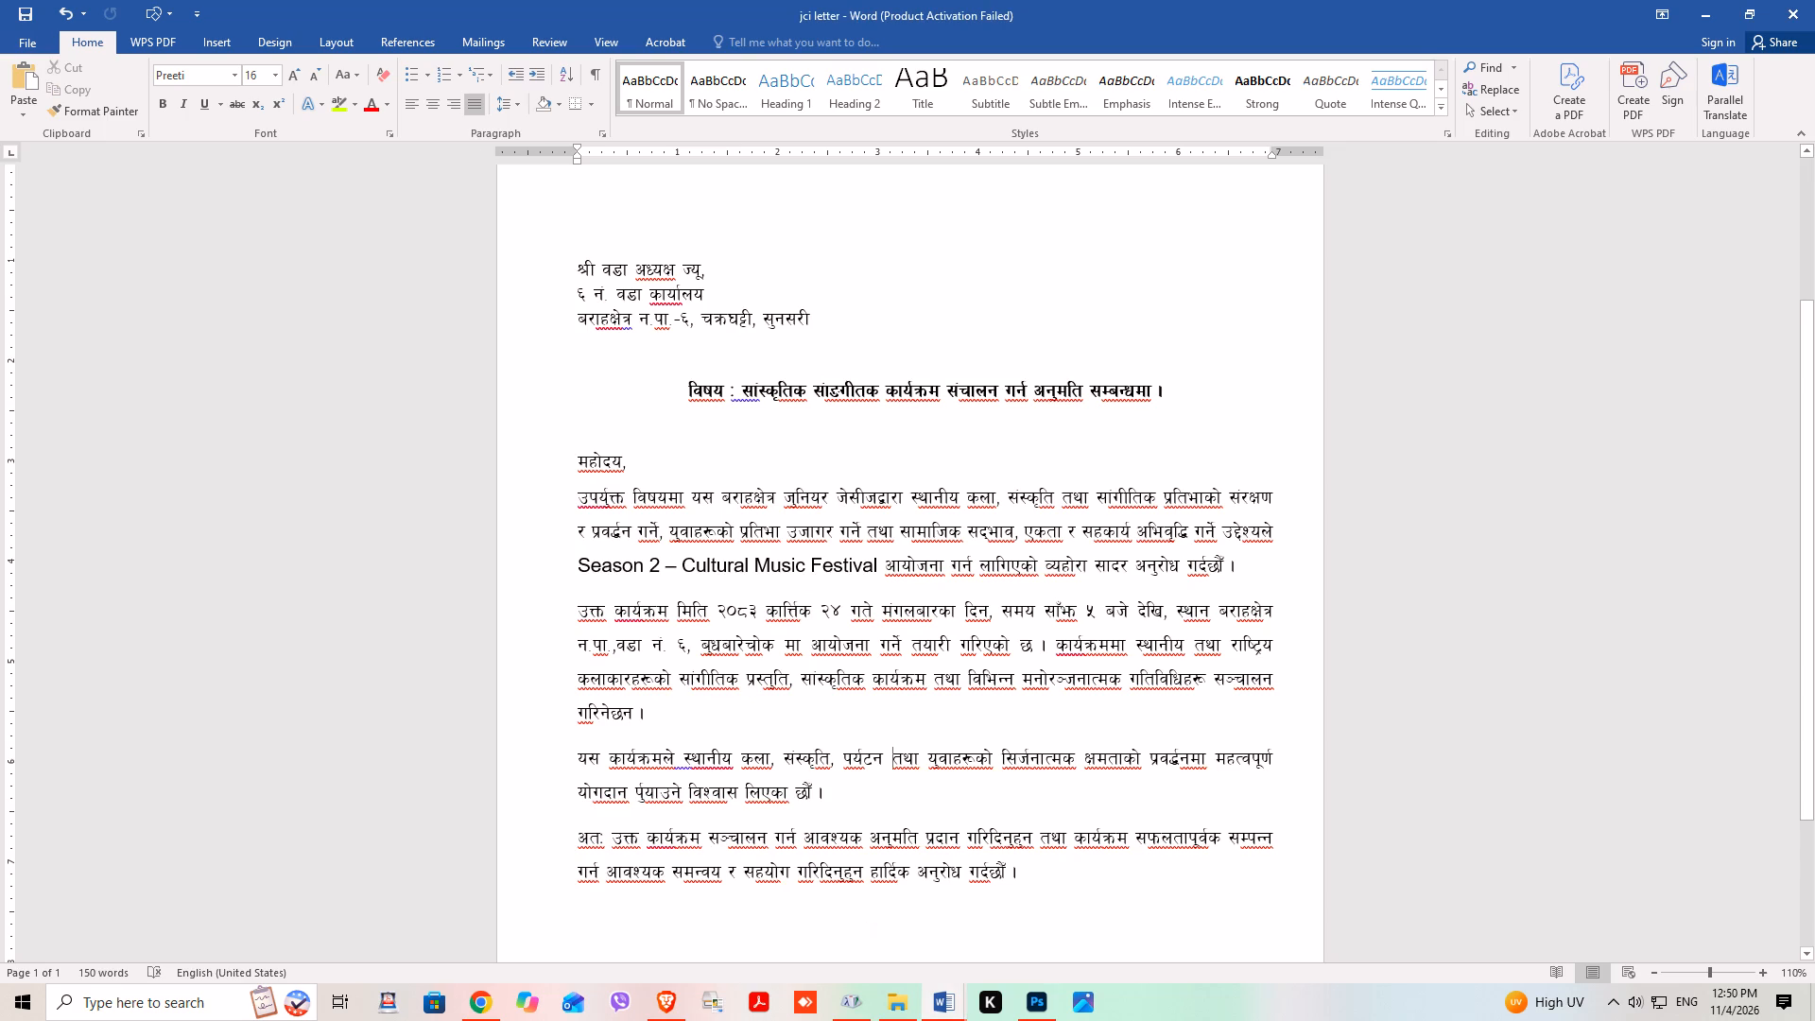
pyautogui.click(581, 270)
pyautogui.moveTo(574, 265); pyautogui.dragTo(1060, 875)
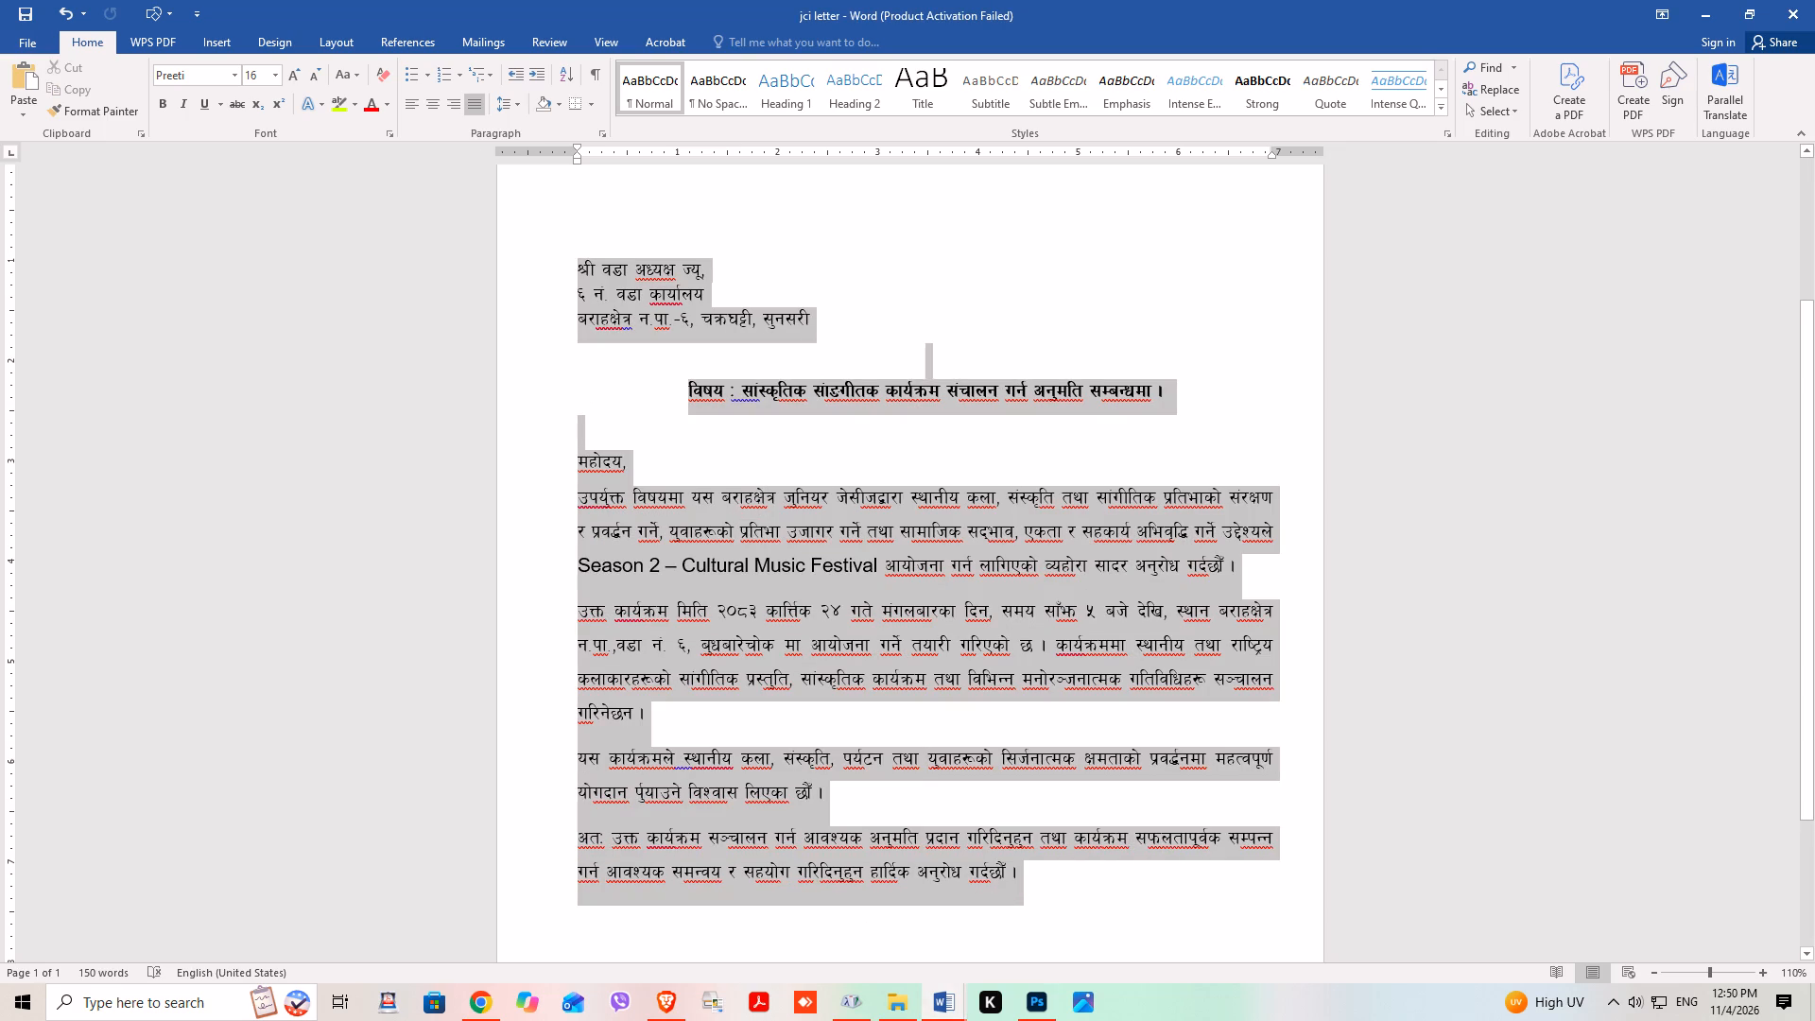
pyautogui.hotkey('ctrl', 'v')
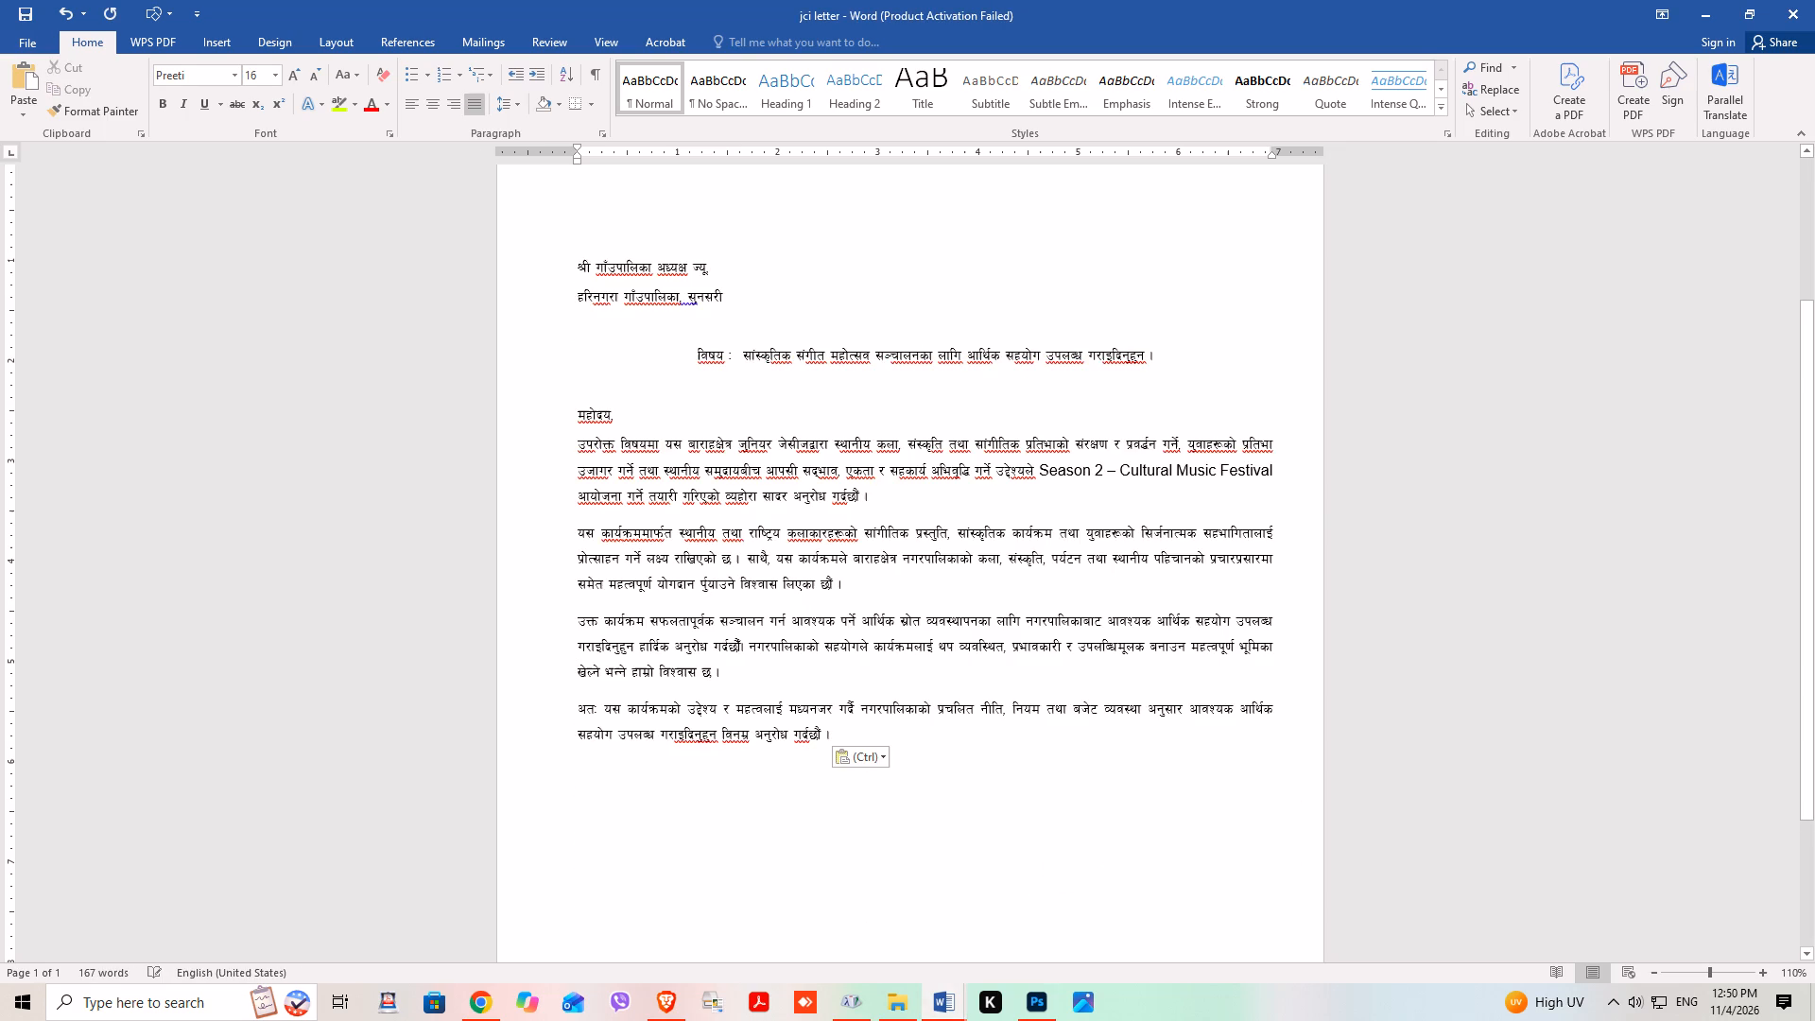
# Set the font size of the whole jci letter document to 16.
pyautogui.hotkey('ctrl', 'a')
pyautogui.click(261, 76)
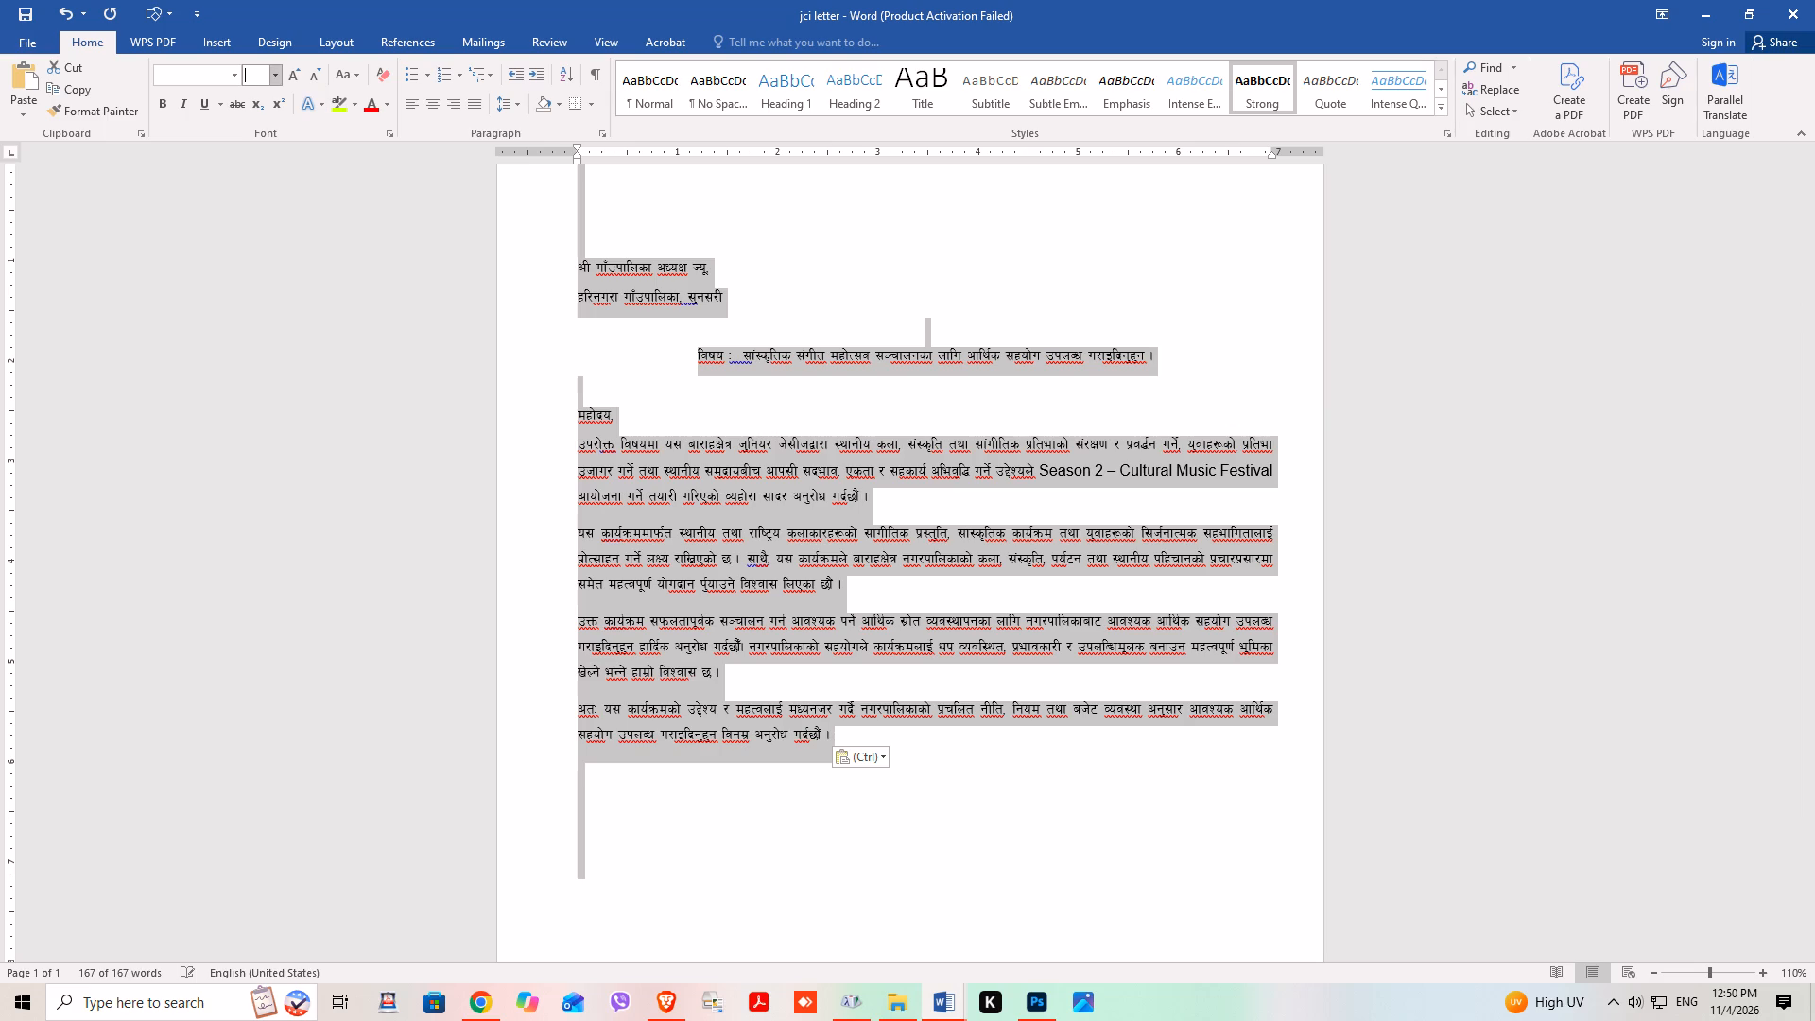
pyautogui.press('1')
pyautogui.press('6')
pyautogui.press('Return')
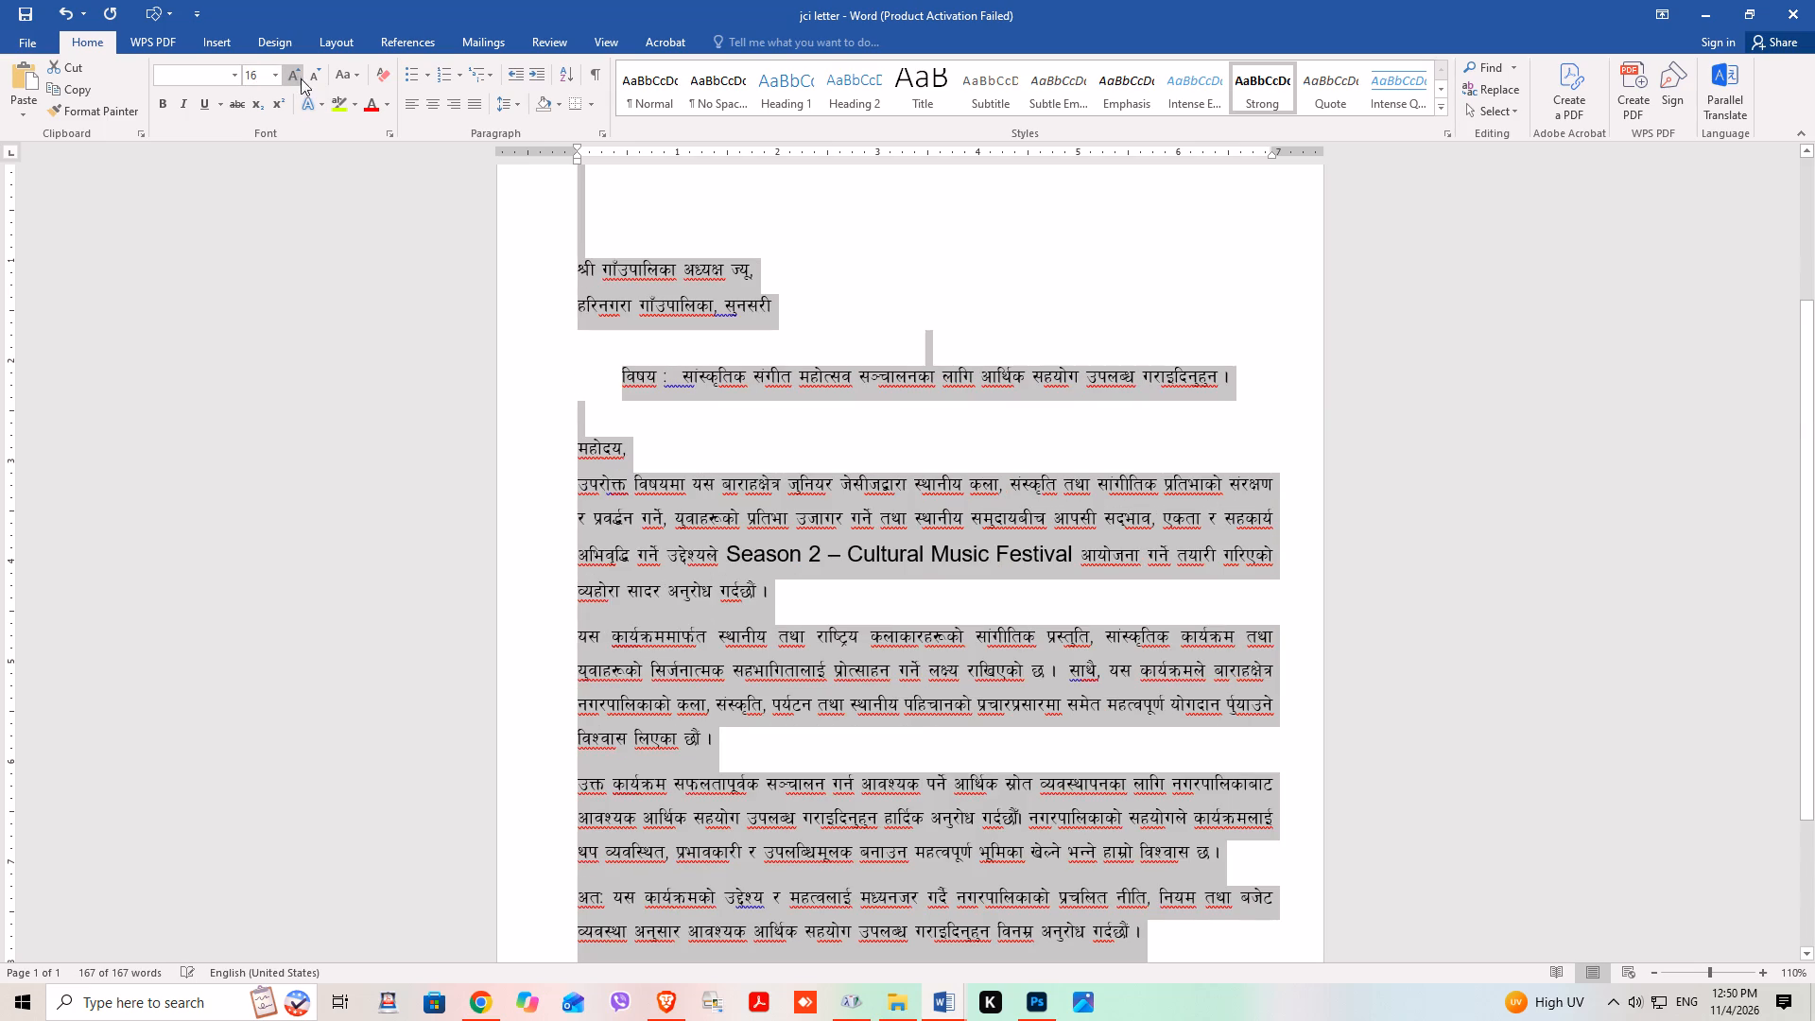
pyautogui.scroll(-9, 807, 597)
pyautogui.scroll(-6, 887, 758)
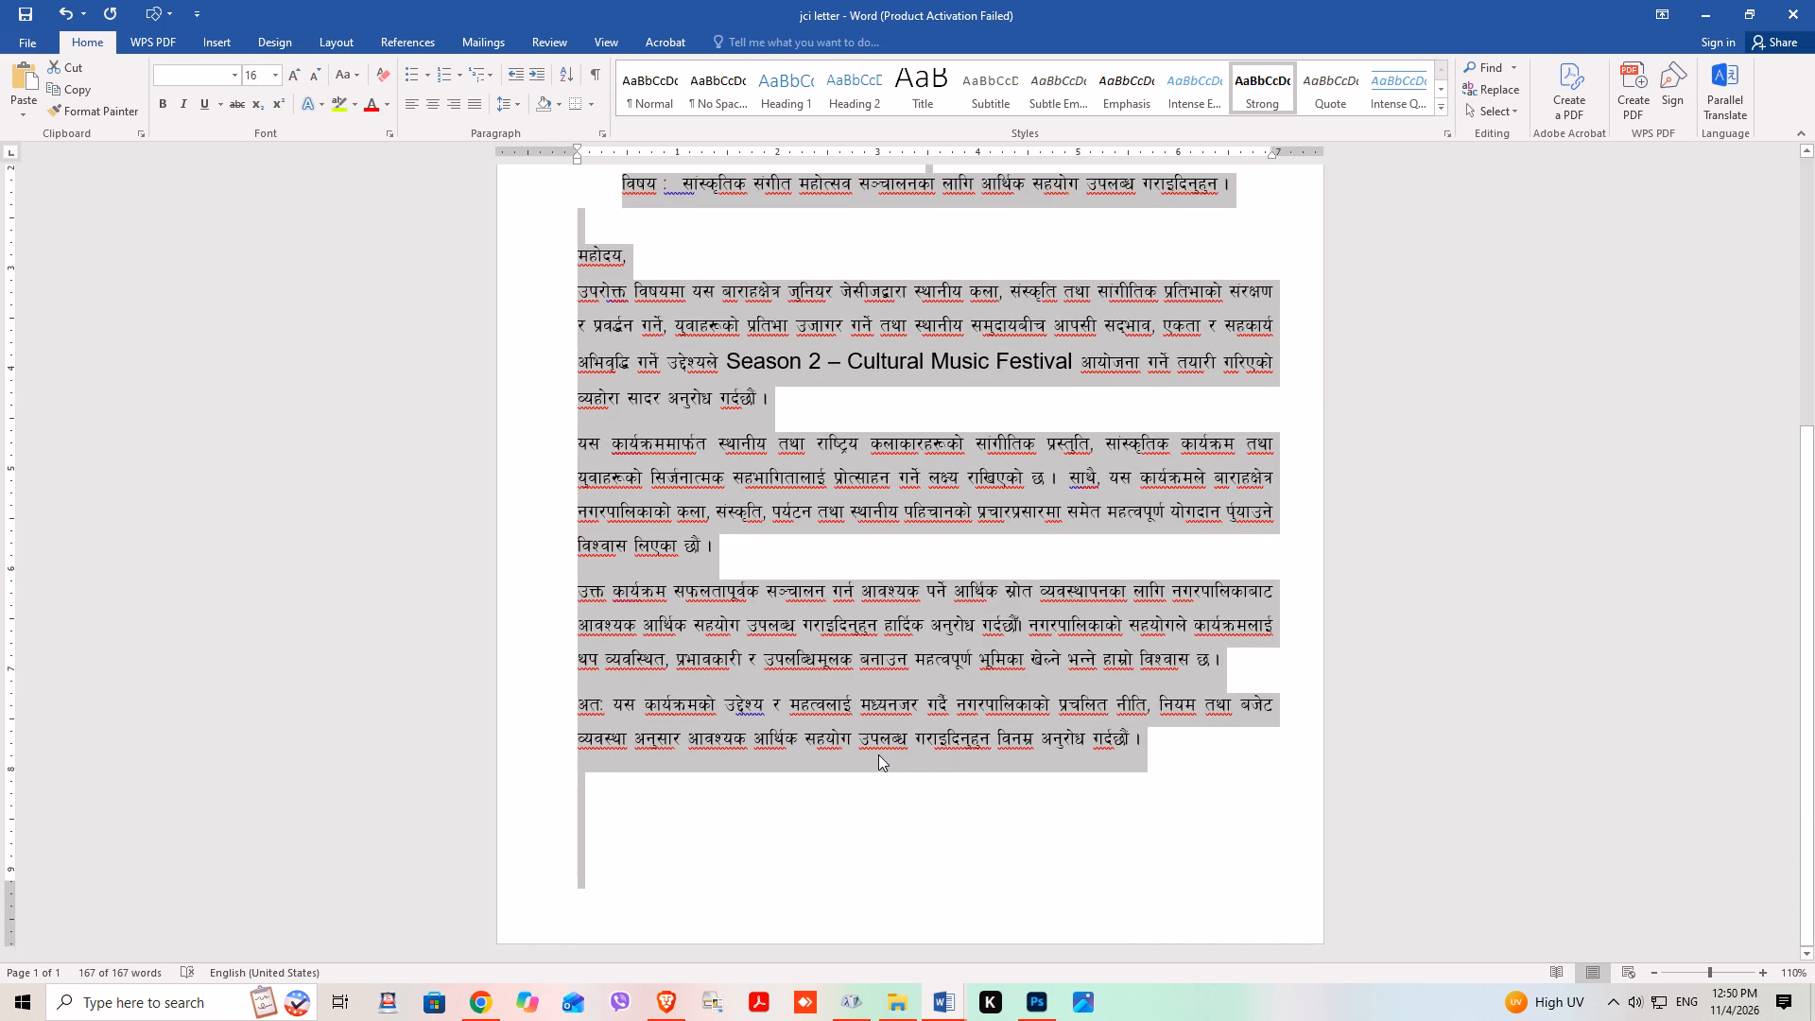
pyautogui.scroll(-1, 878, 754)
pyautogui.scroll(2, 878, 754)
pyautogui.scroll(4, 835, 678)
pyautogui.click(749, 508)
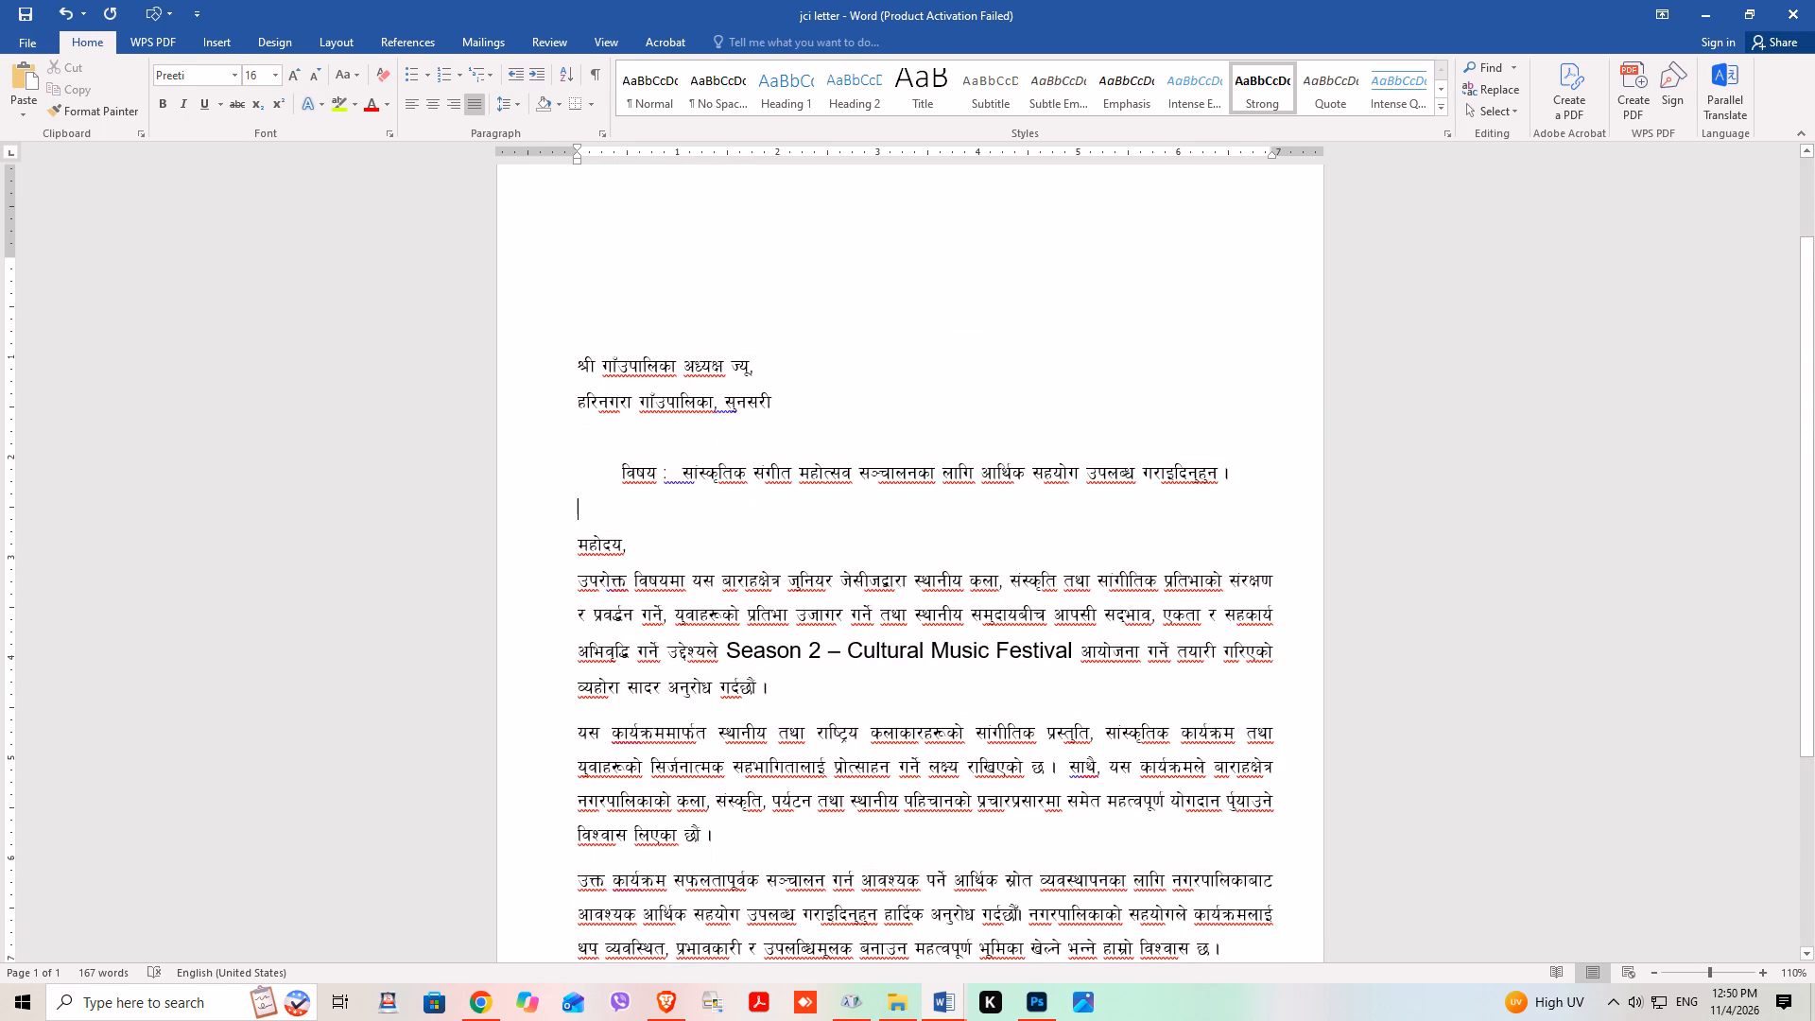
# Set the line spacing of the two गाँउपालिका address lines to 1.0.
pyautogui.moveTo(784, 400); pyautogui.dragTo(563, 358)
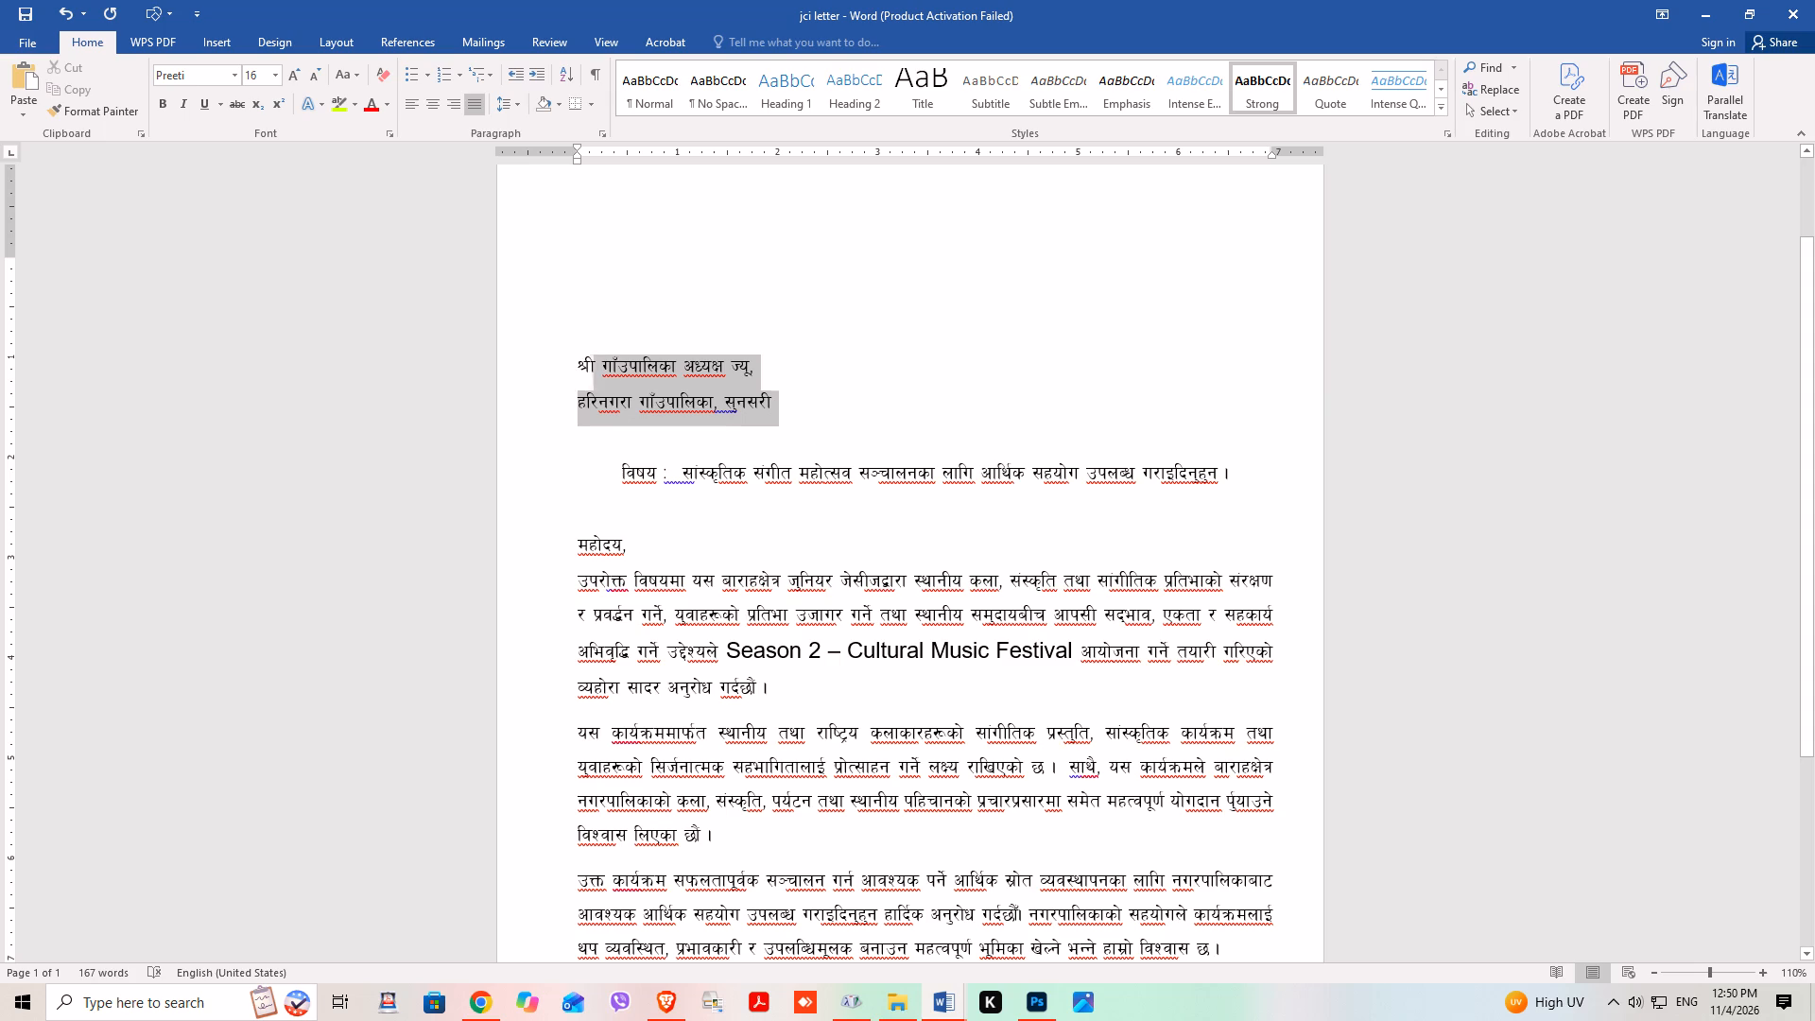
pyautogui.moveTo(563, 358); pyautogui.dragTo(541, 348)
pyautogui.click(509, 107)
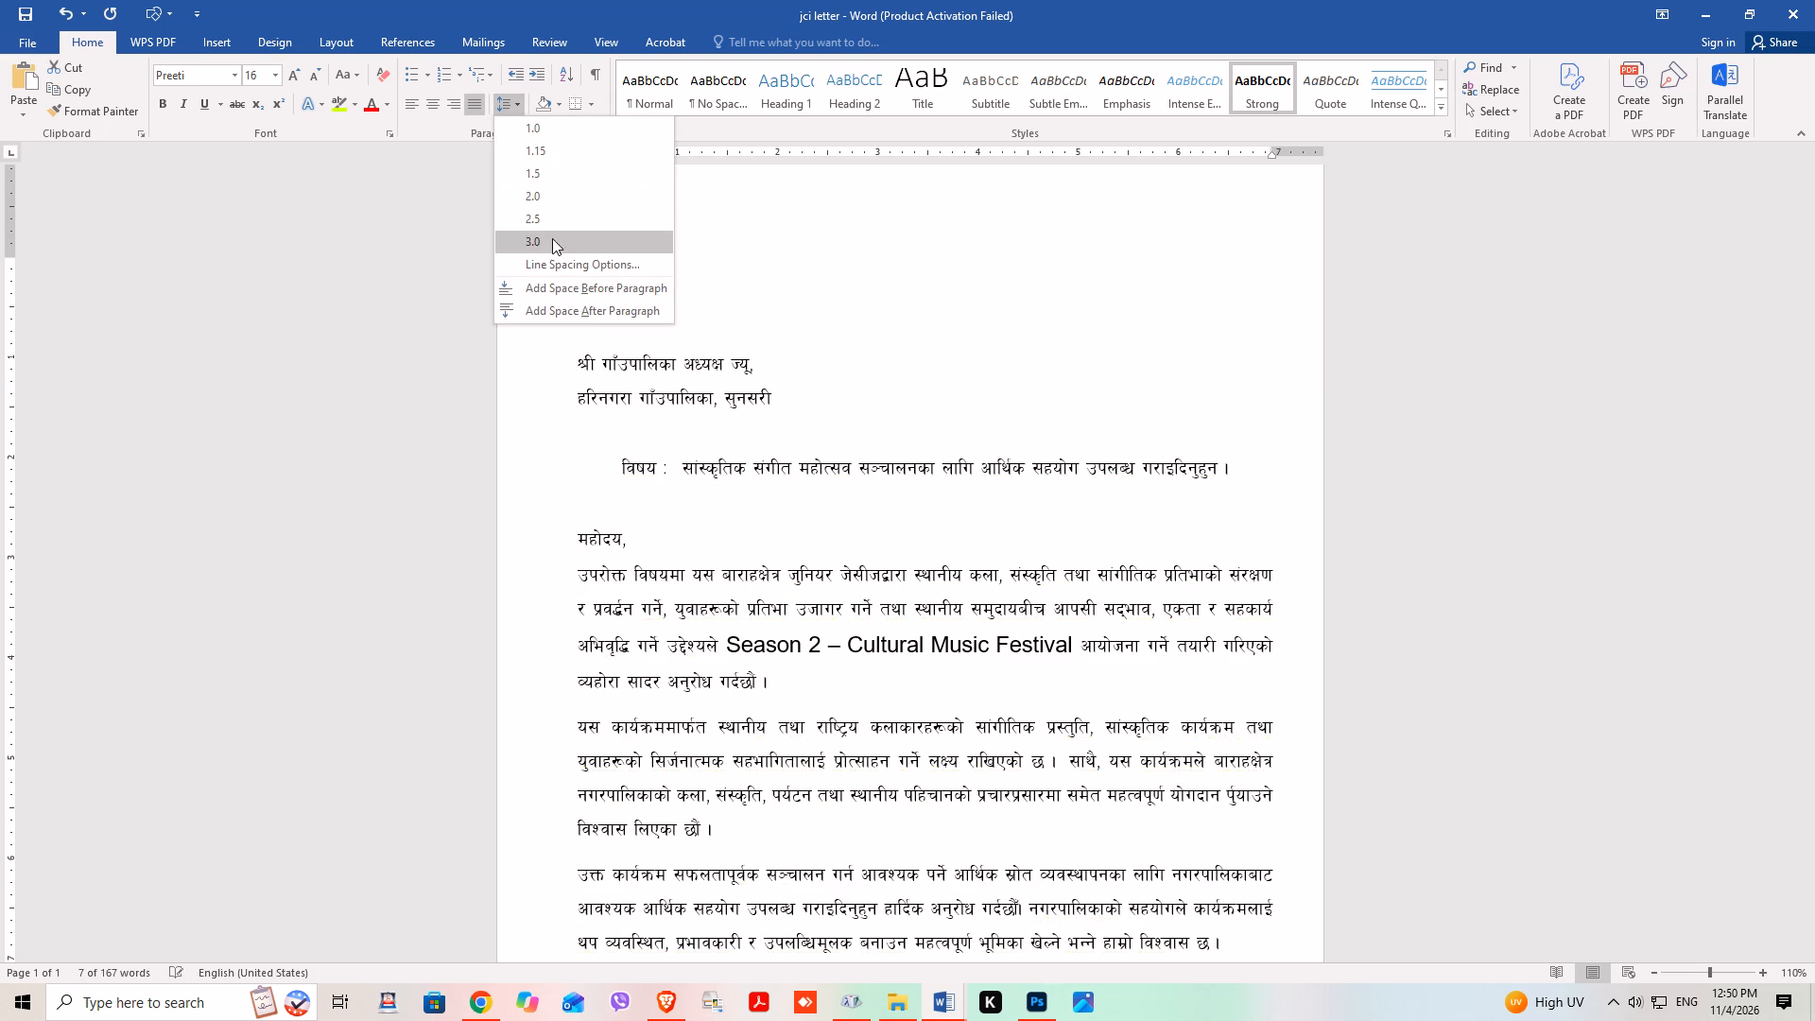
pyautogui.click(543, 130)
pyautogui.click(526, 102)
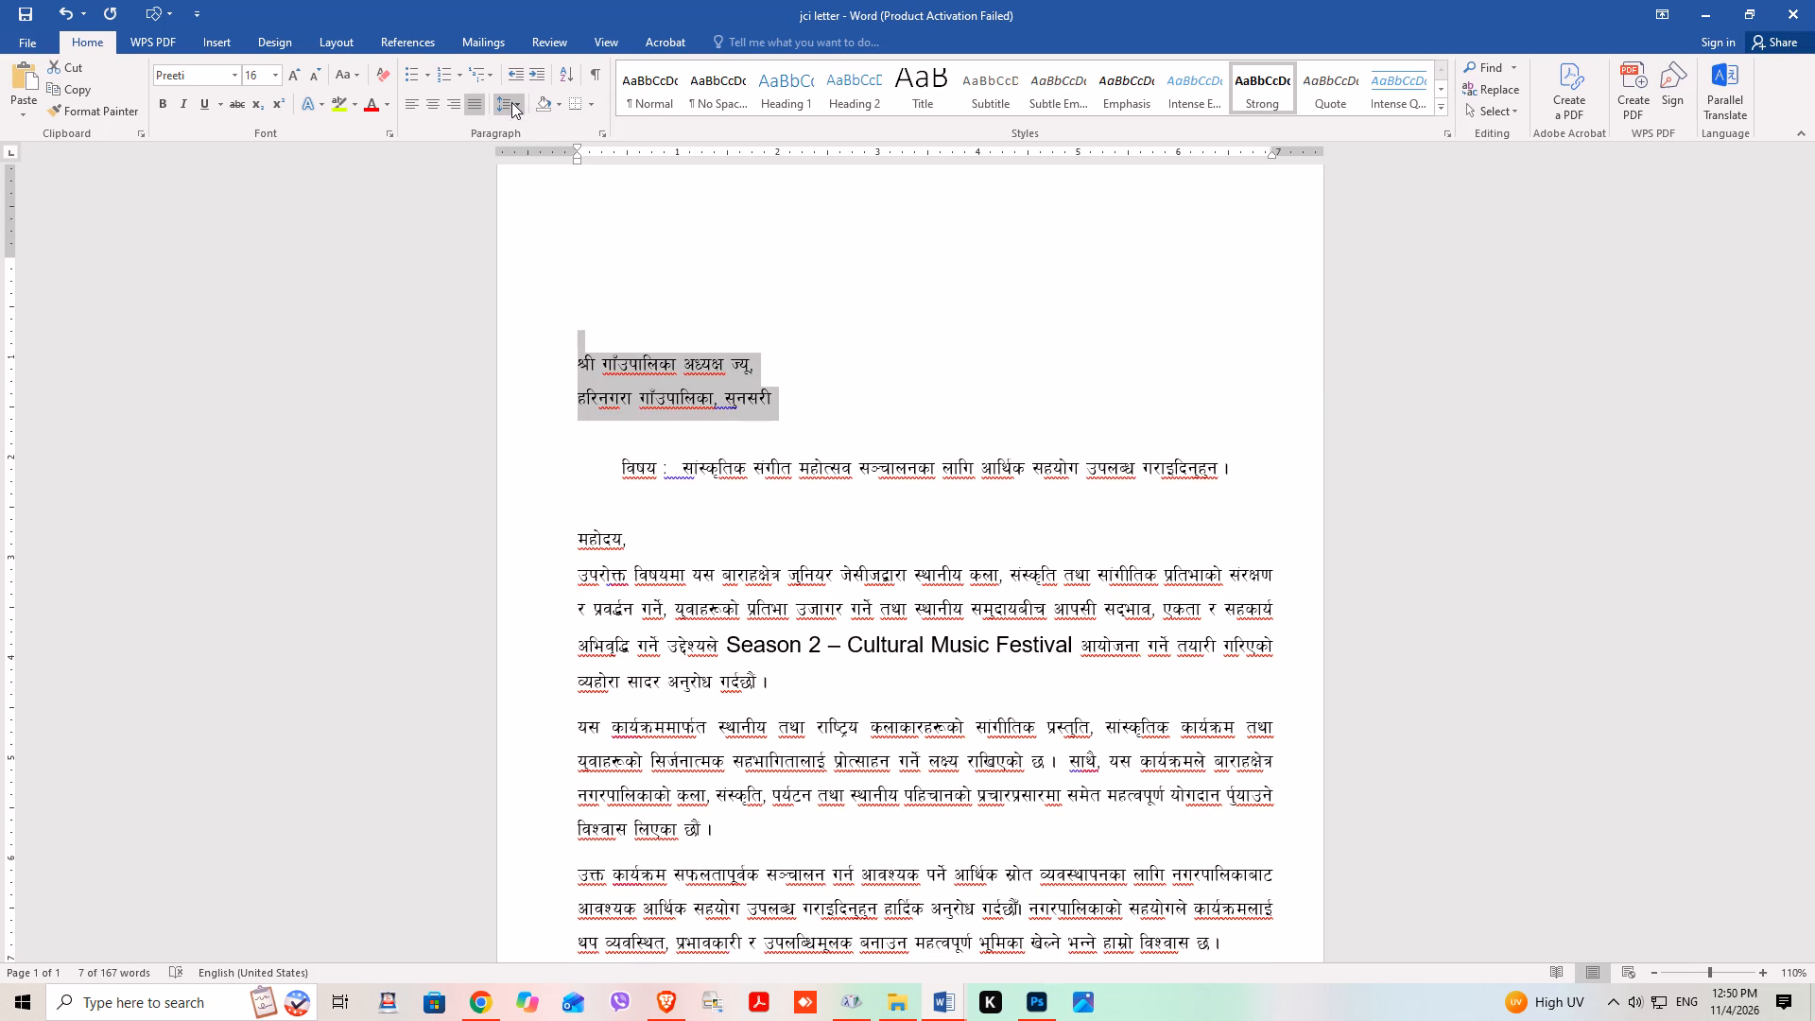
pyautogui.click(511, 102)
pyautogui.click(505, 98)
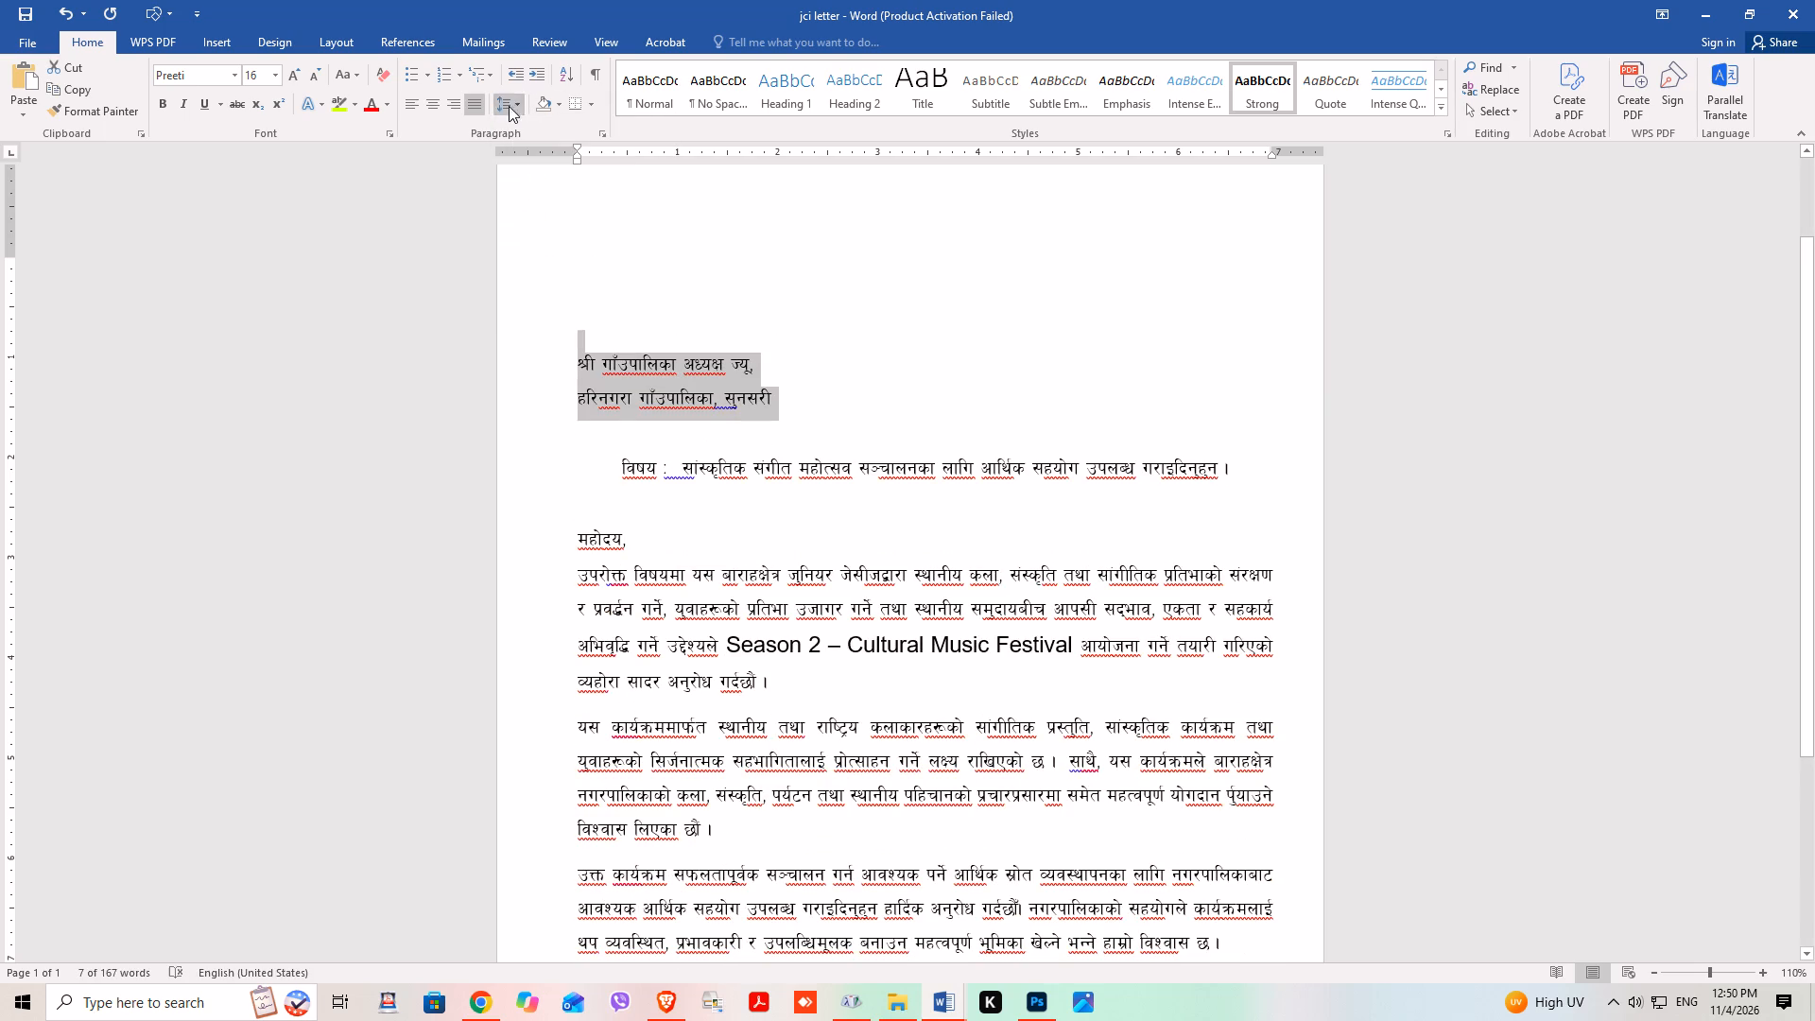
pyautogui.click(874, 369)
# Check the letter's layout down to the end of the page, with the view zoomed out to 80%.
pyautogui.scroll(-3, 1039, 608)
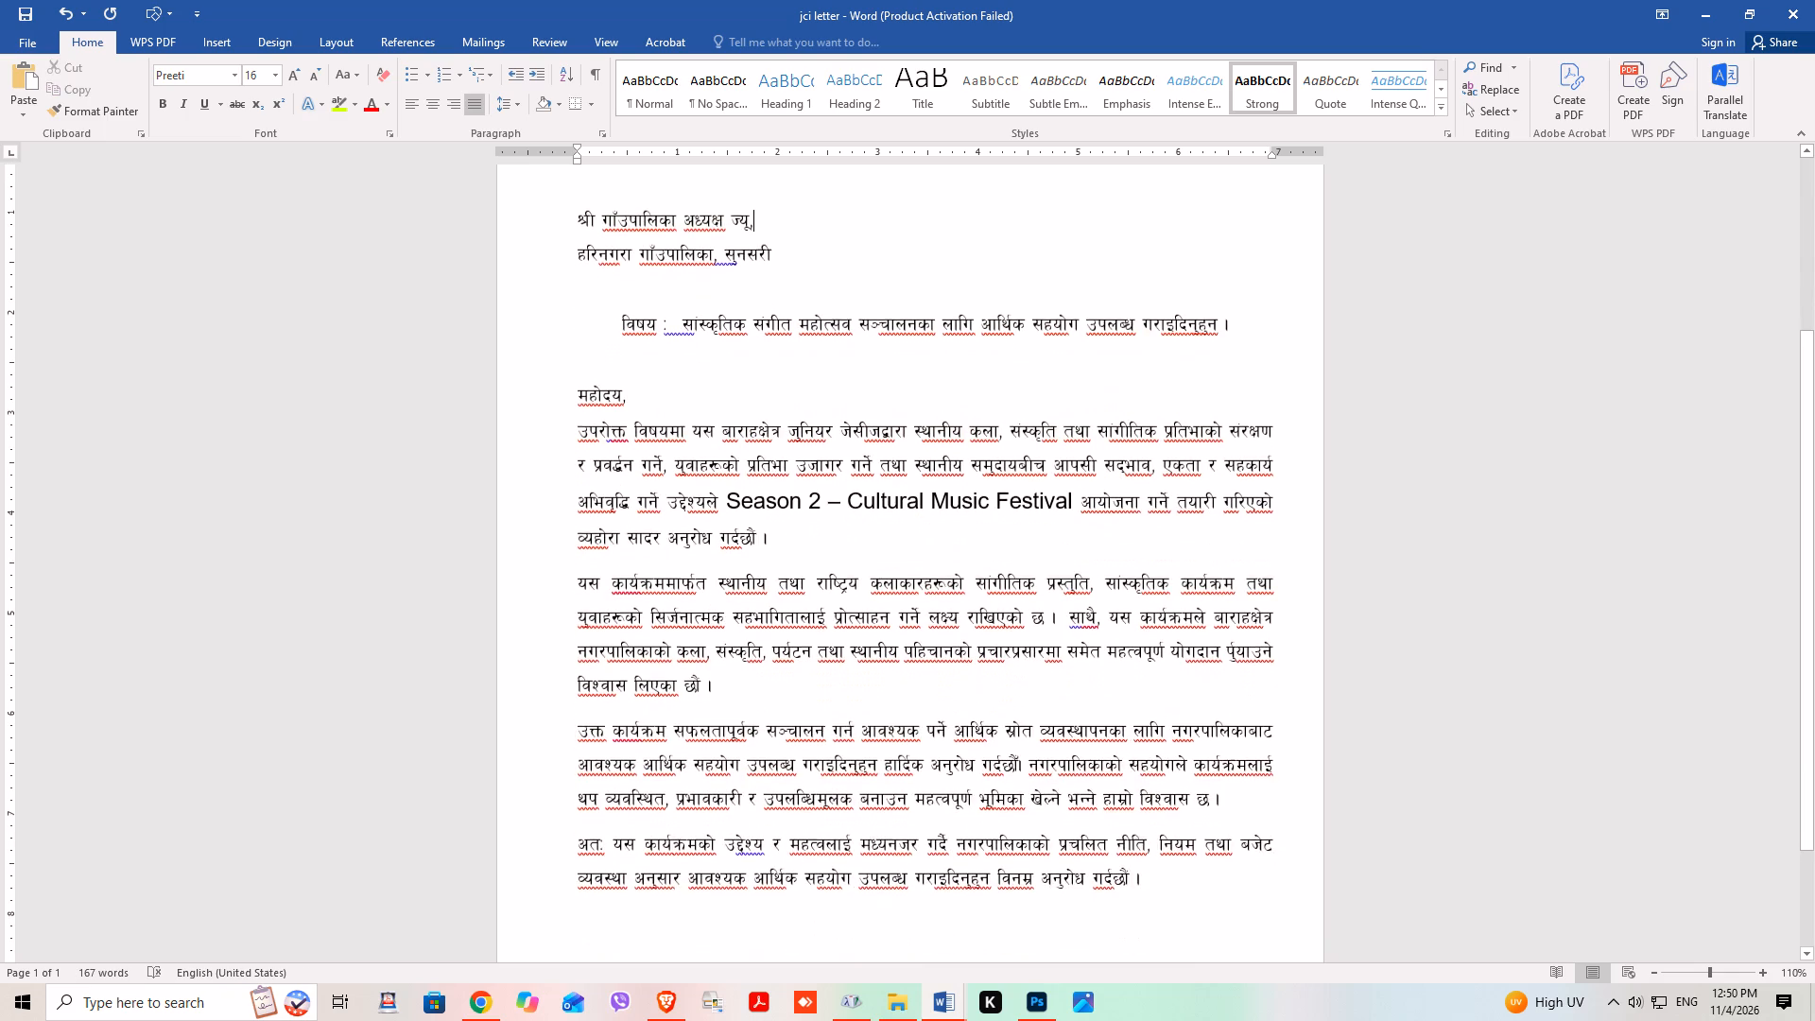
pyautogui.scroll(-2, 1031, 611)
pyautogui.scroll(-3, 851, 545)
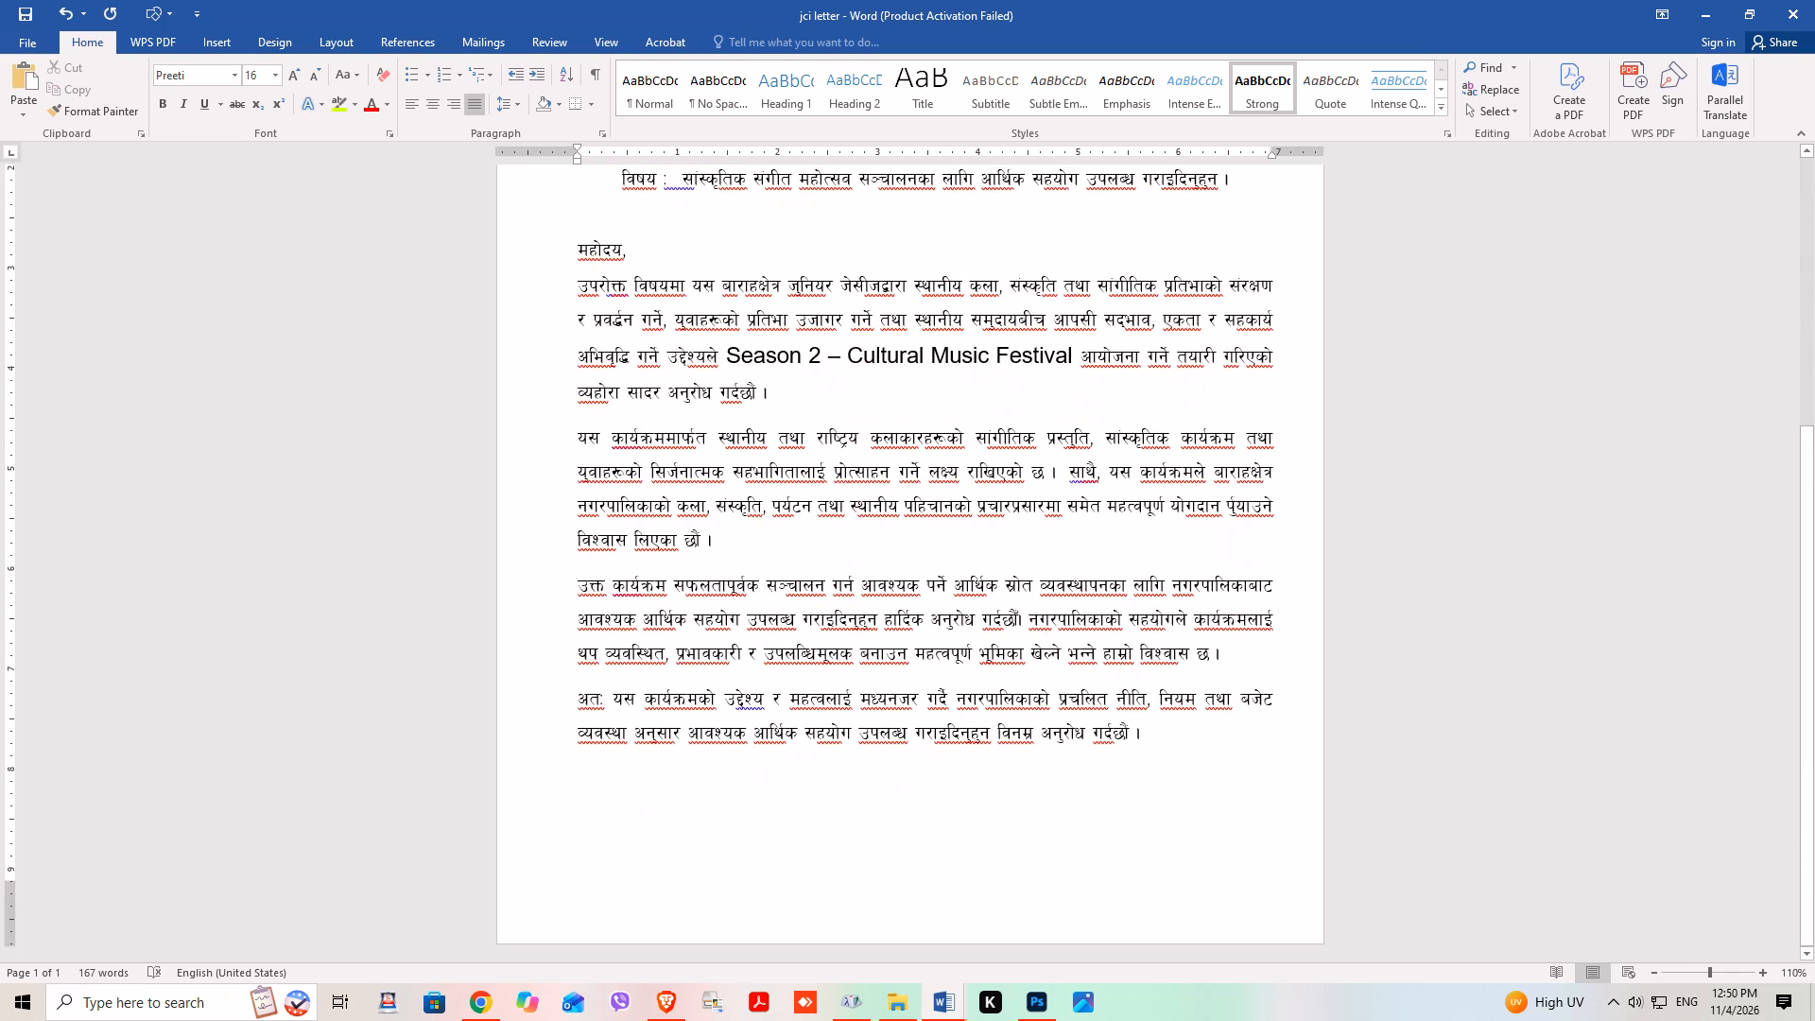
pyautogui.scroll(-6, 851, 545)
pyautogui.scroll(6, 837, 593)
pyautogui.keyDown('ctrl'); pyautogui.scroll(-9, 837, 593); pyautogui.keyUp('ctrl')
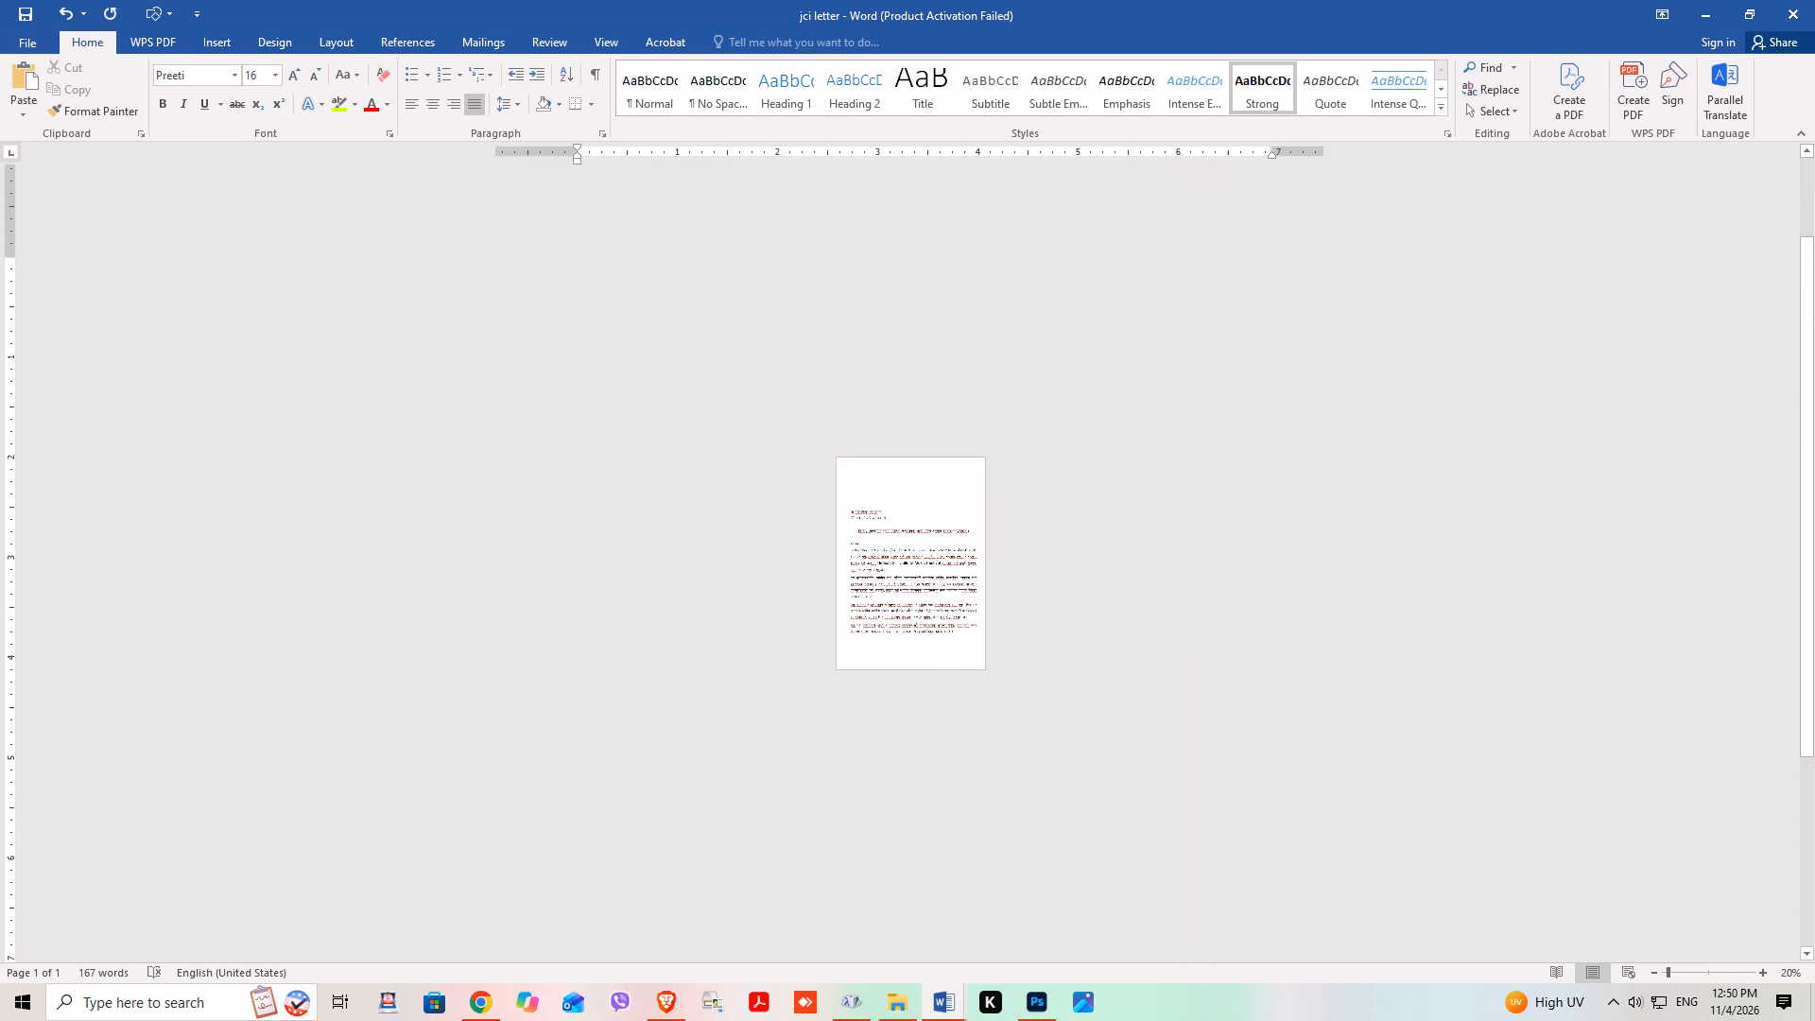
pyautogui.keyDown('ctrl'); pyautogui.scroll(3, 836, 597); pyautogui.keyUp('ctrl')
pyautogui.keyDown('ctrl'); pyautogui.scroll(3, 1146, 580); pyautogui.keyUp('ctrl')
pyautogui.click(838, 339)
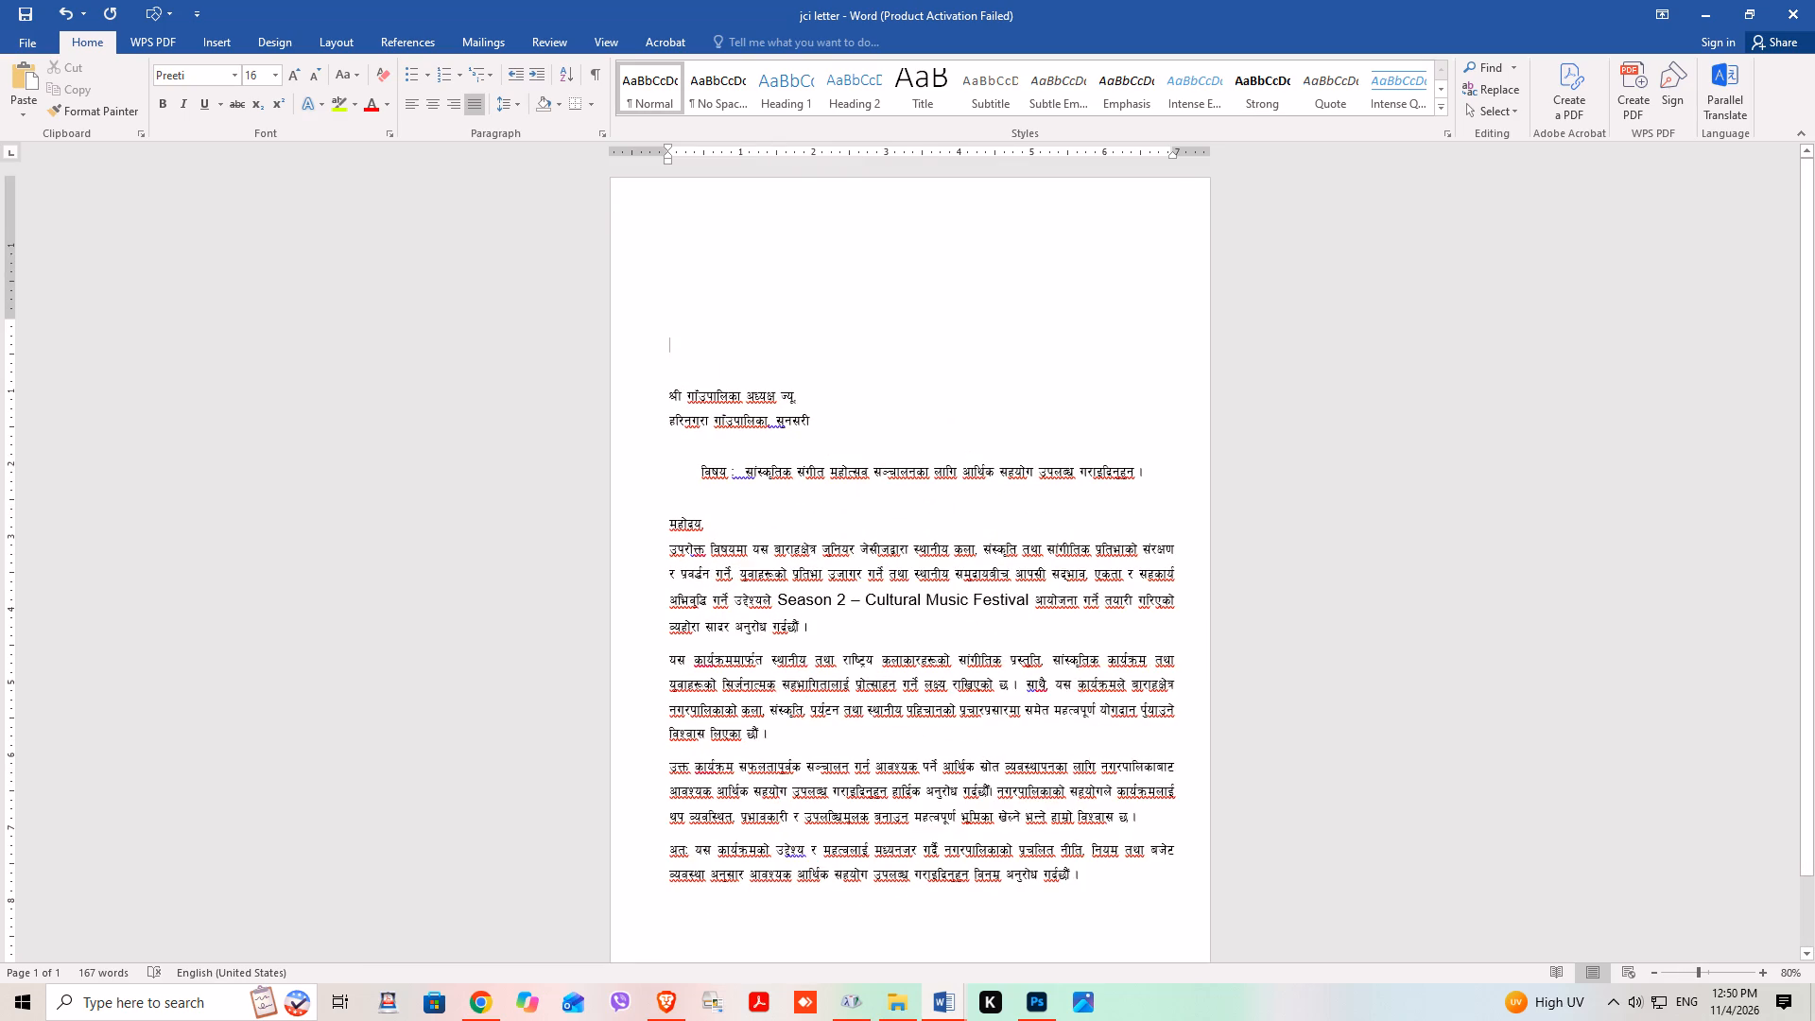
# Save the jci letter document.
pyautogui.hotkey('ctrl', 's')
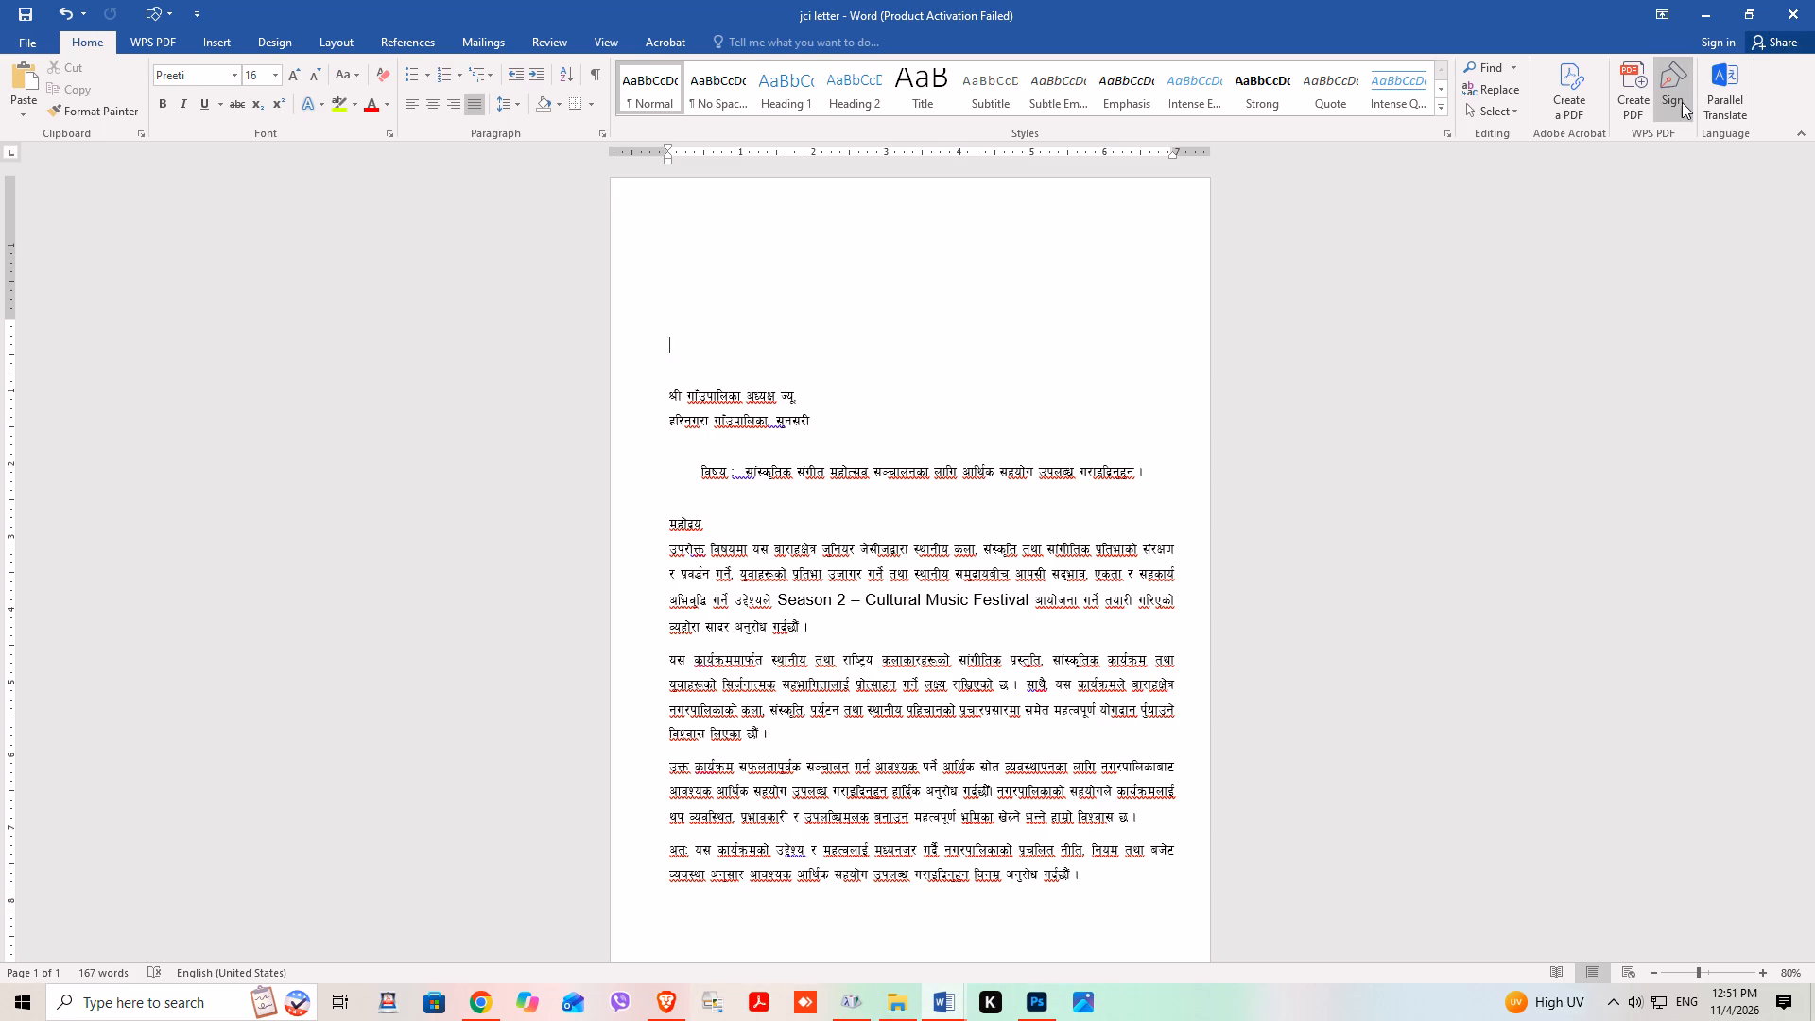
pyautogui.hotkey('ctrl', 's')
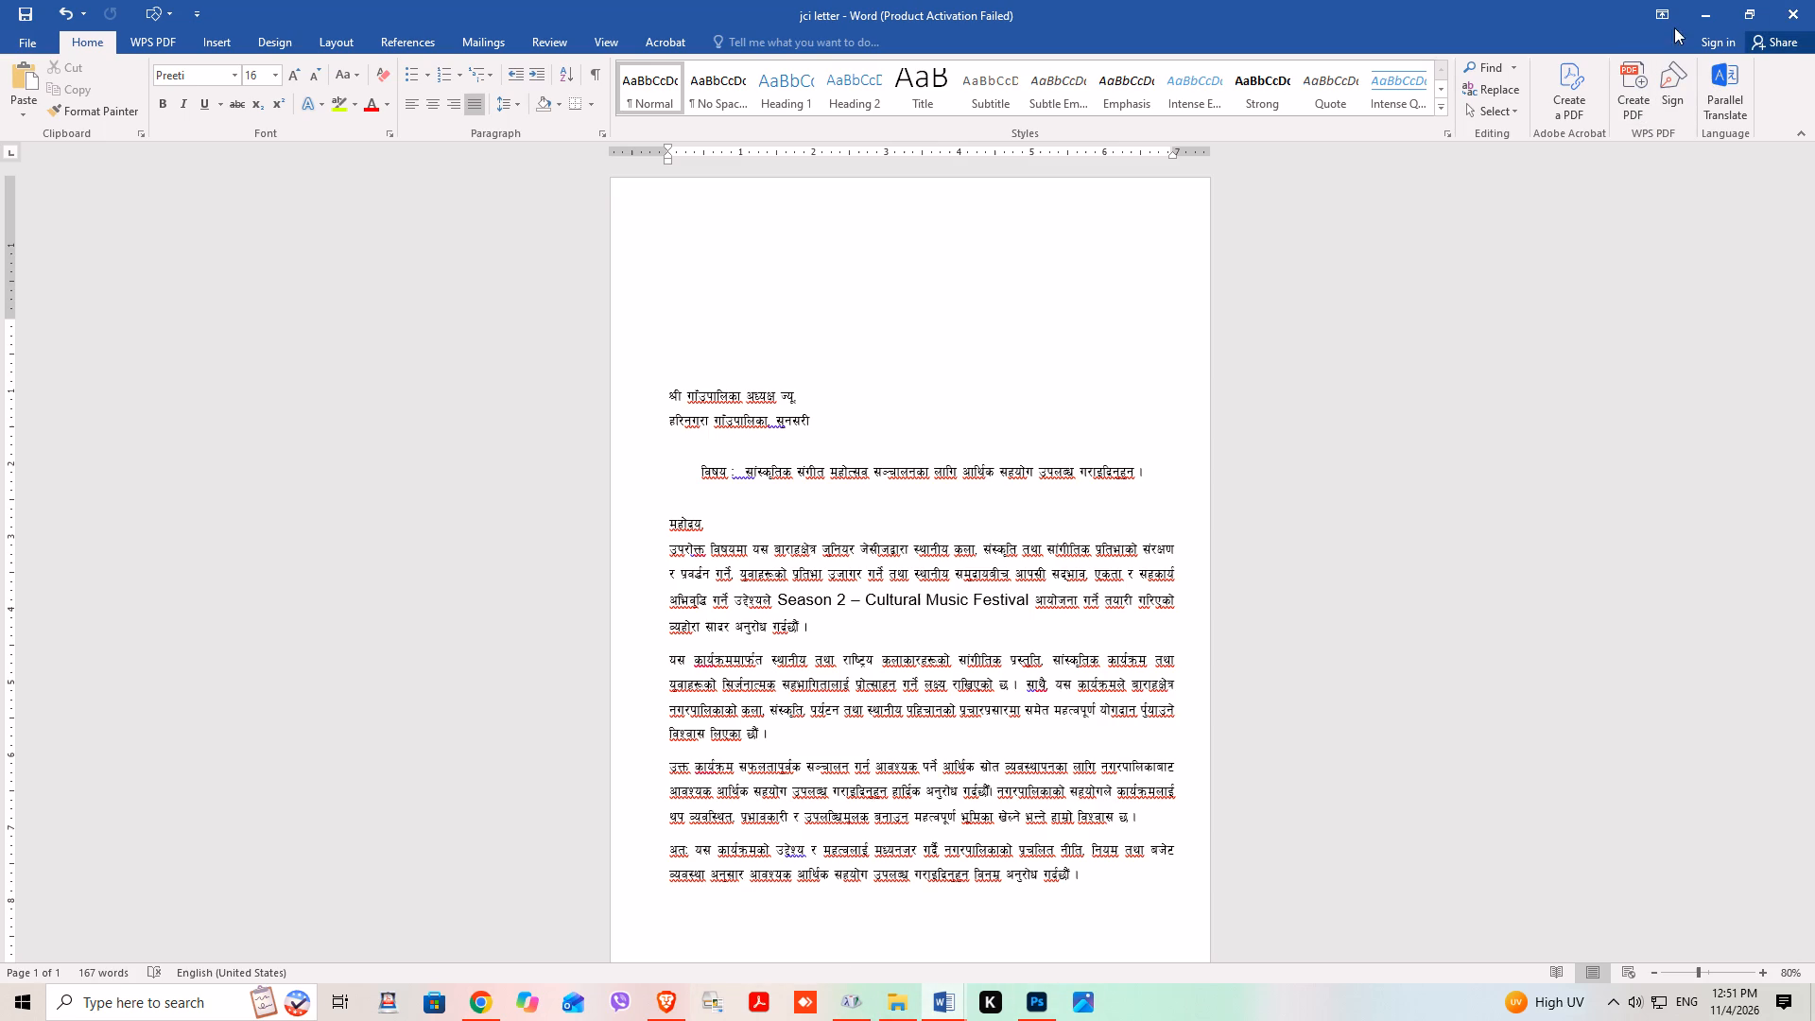
# Minimize both JCI letter documents and the Chrome converter window to switch to the IMG_2934.JPG portrait in Photoshop.
pyautogui.click(1705, 0)
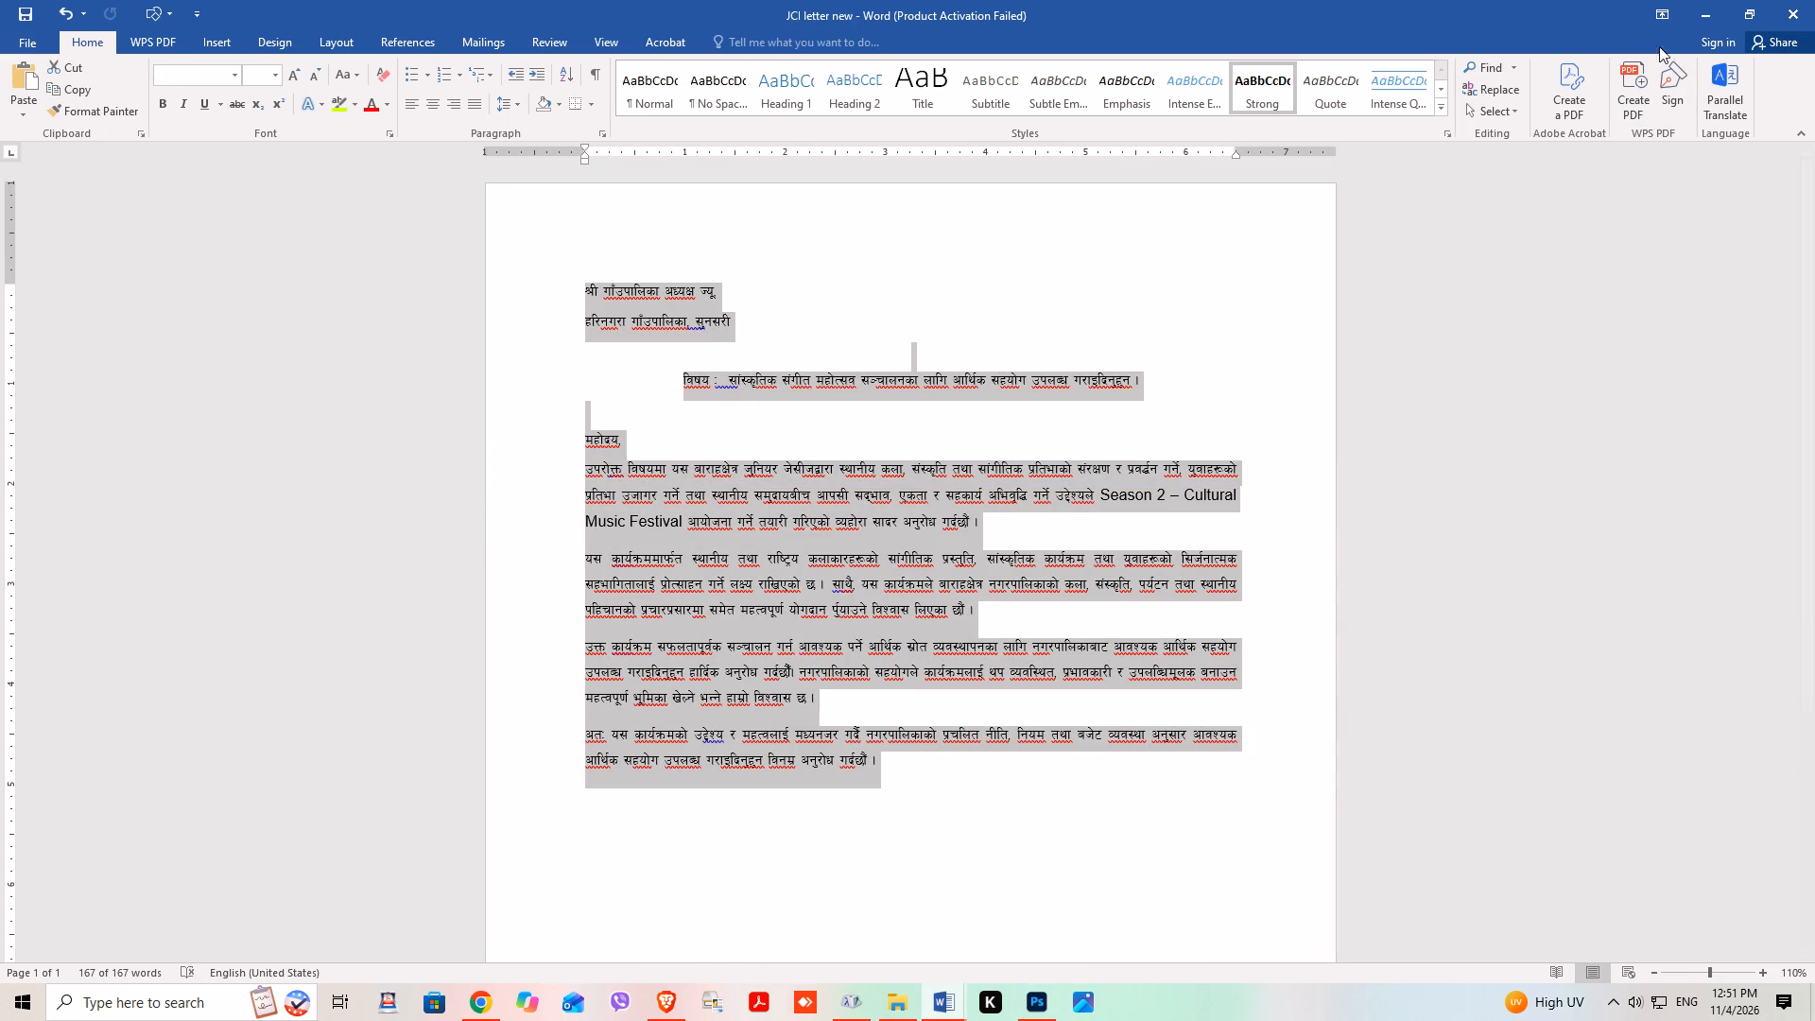
pyautogui.click(1706, 9)
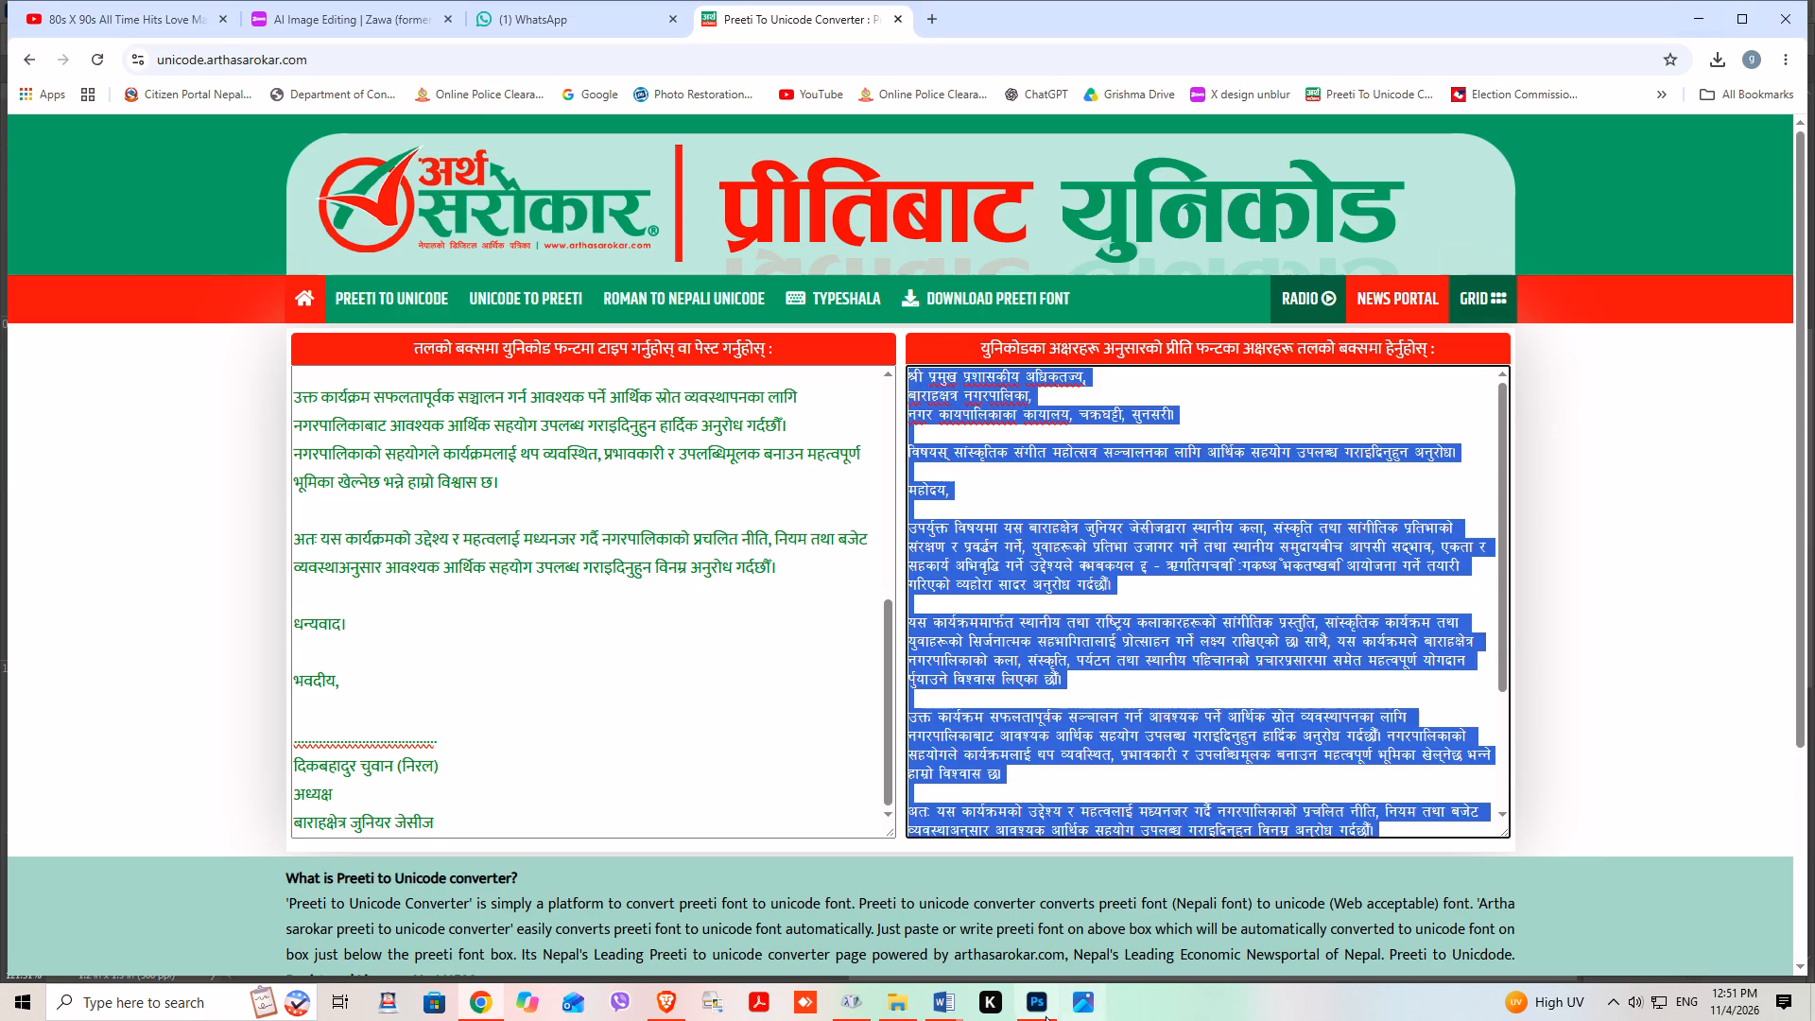
pyautogui.click(465, 996)
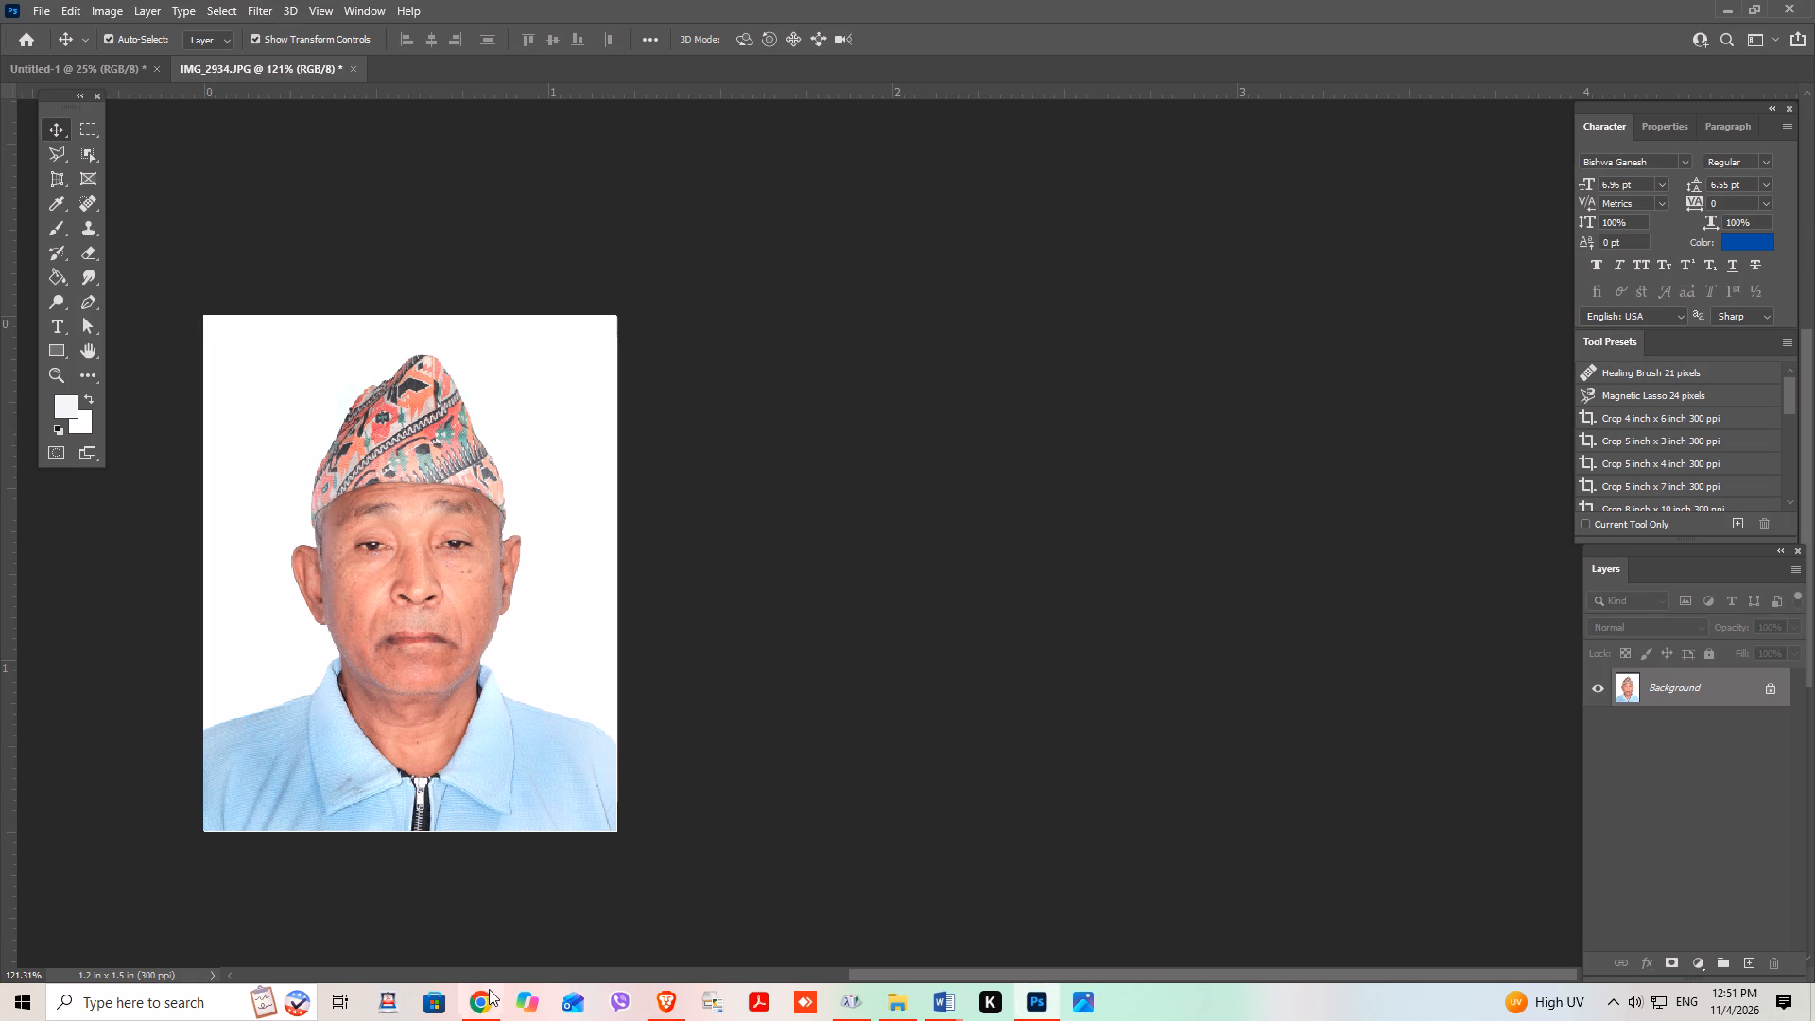
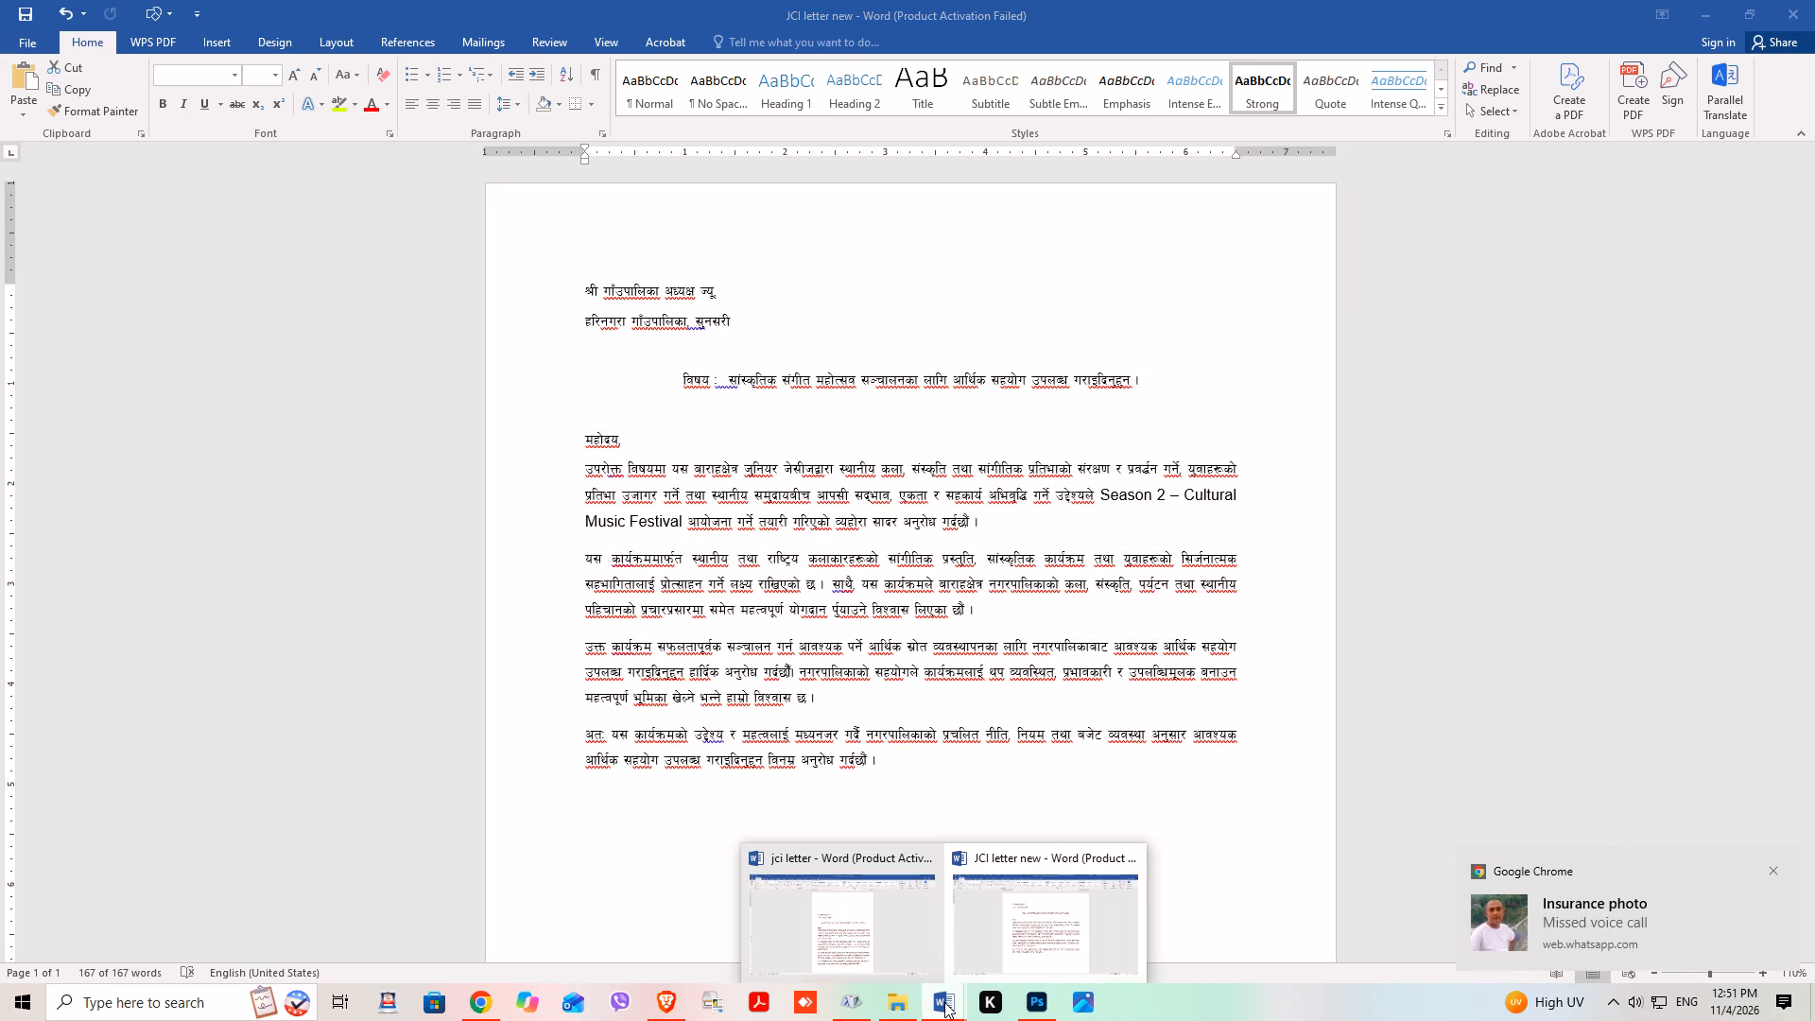
# Switch from the JCI letter new document to the jci letter document.
pyautogui.click(898, 966)
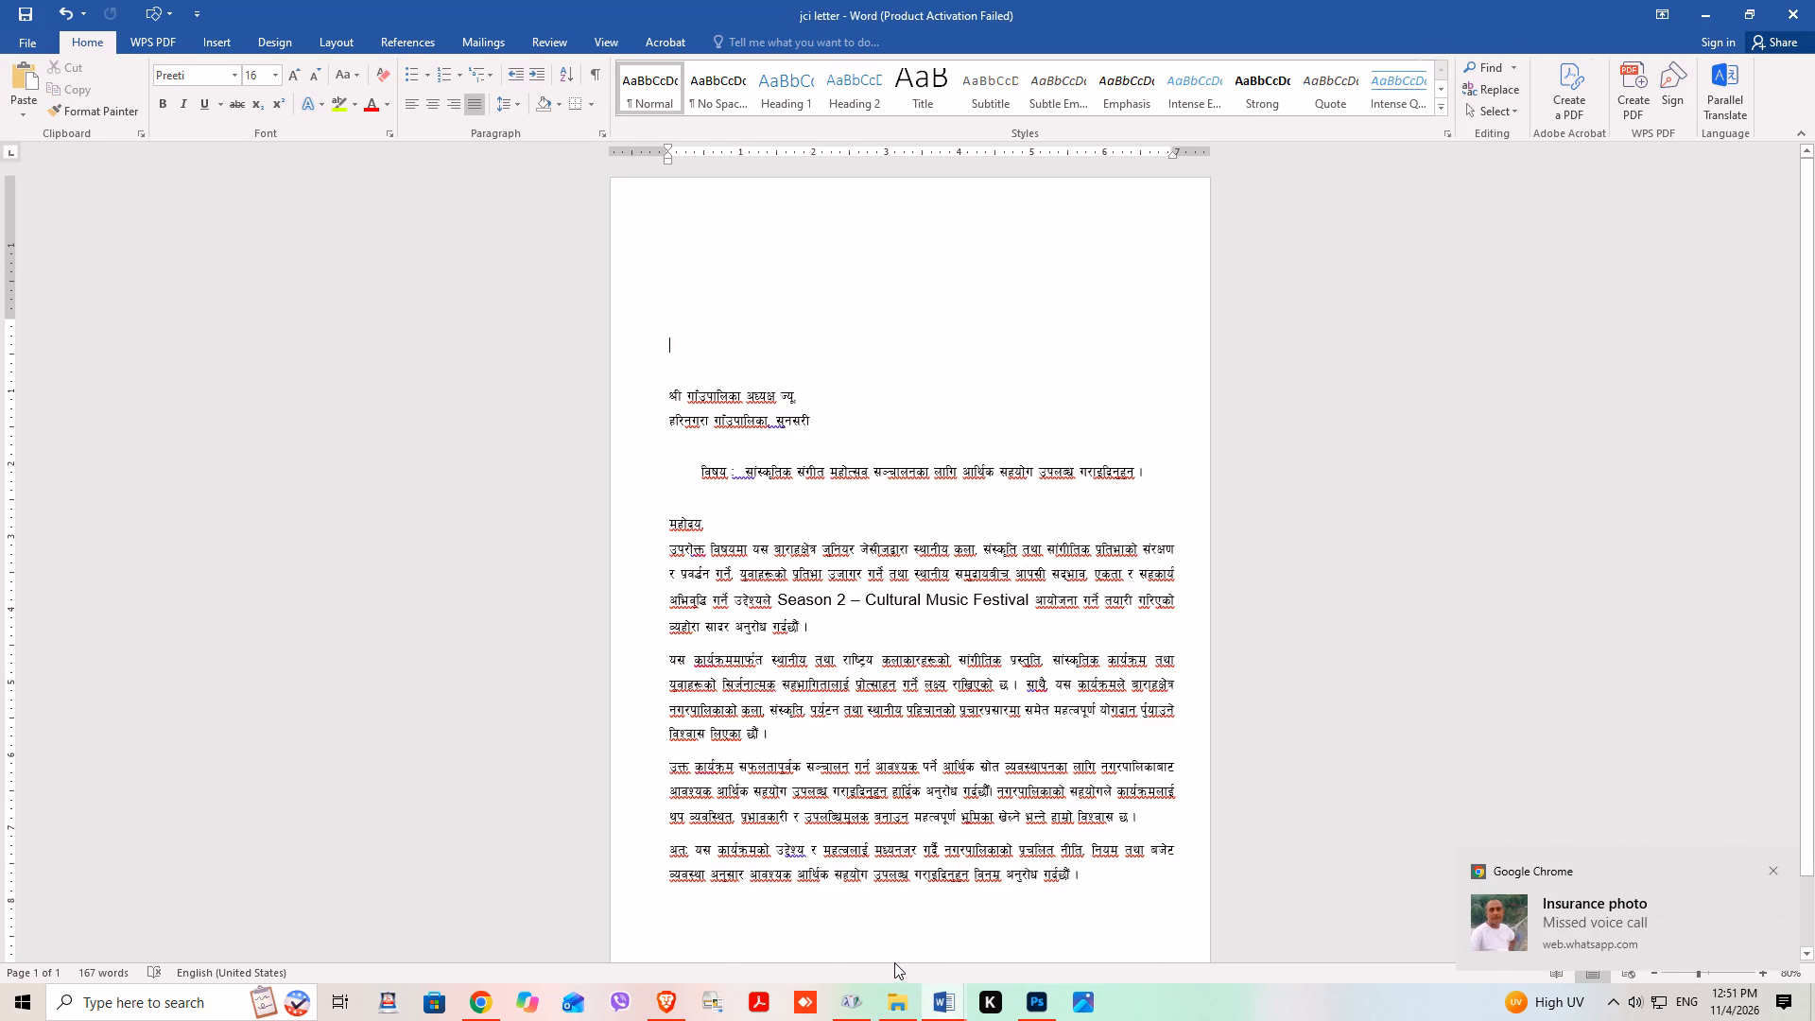